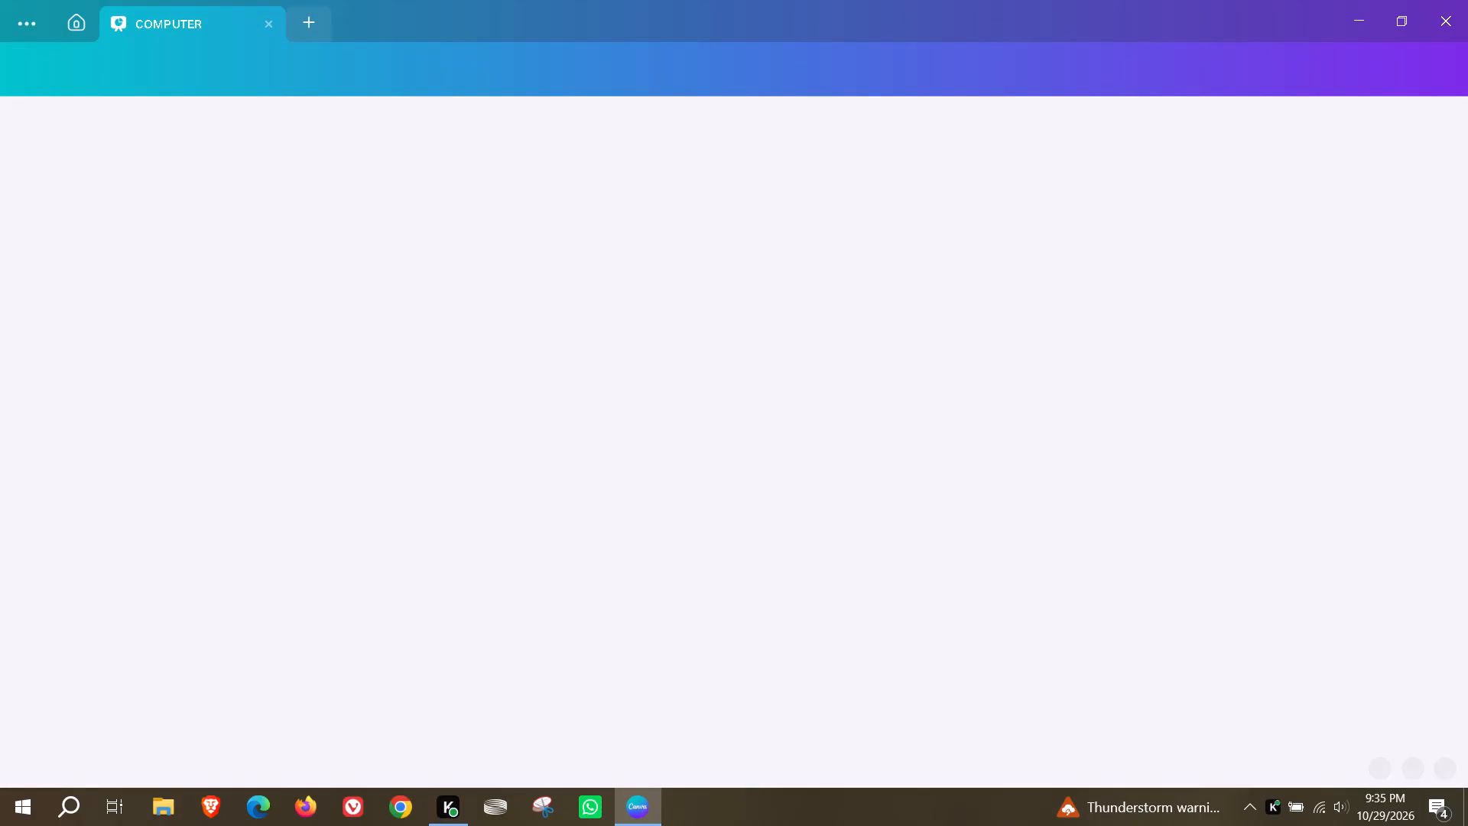
Create a new blank presentation and close the COMPUTER design.
{"action": "left_click", "coordinate": [316, 25]}
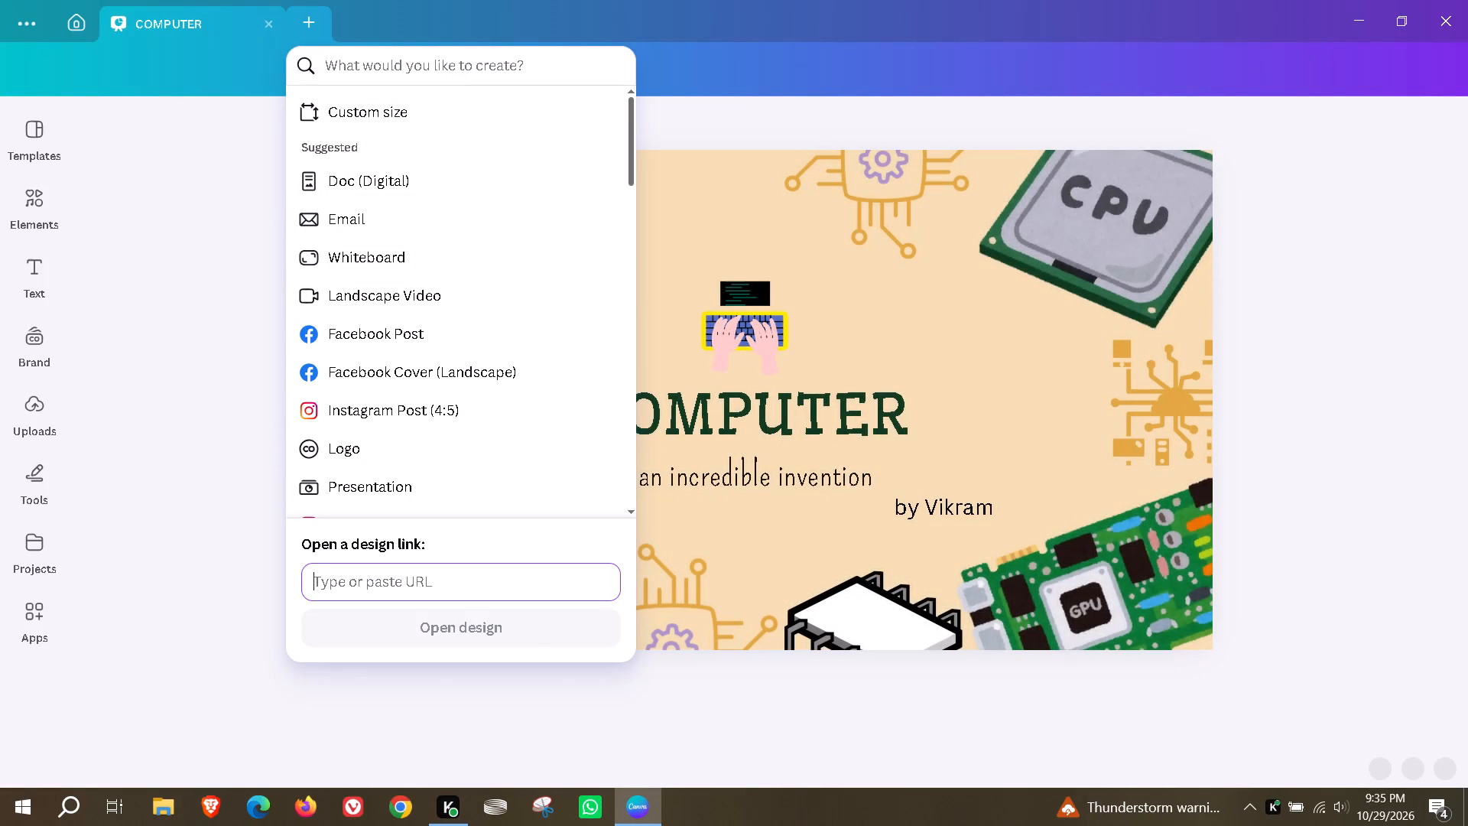
{"action": "left_click", "coordinate": [388, 486]}
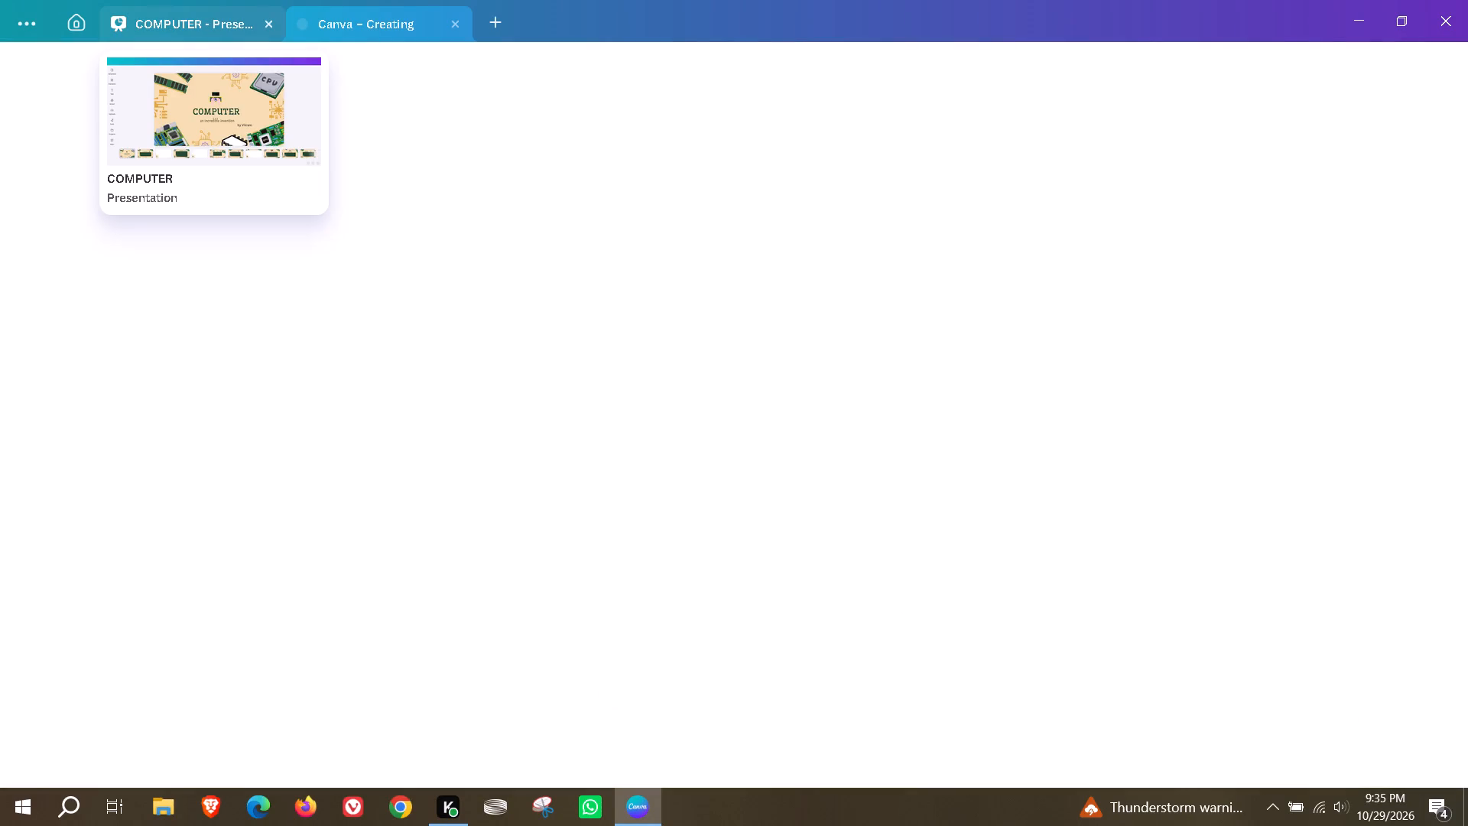
{"action": "left_click", "coordinate": [266, 26]}
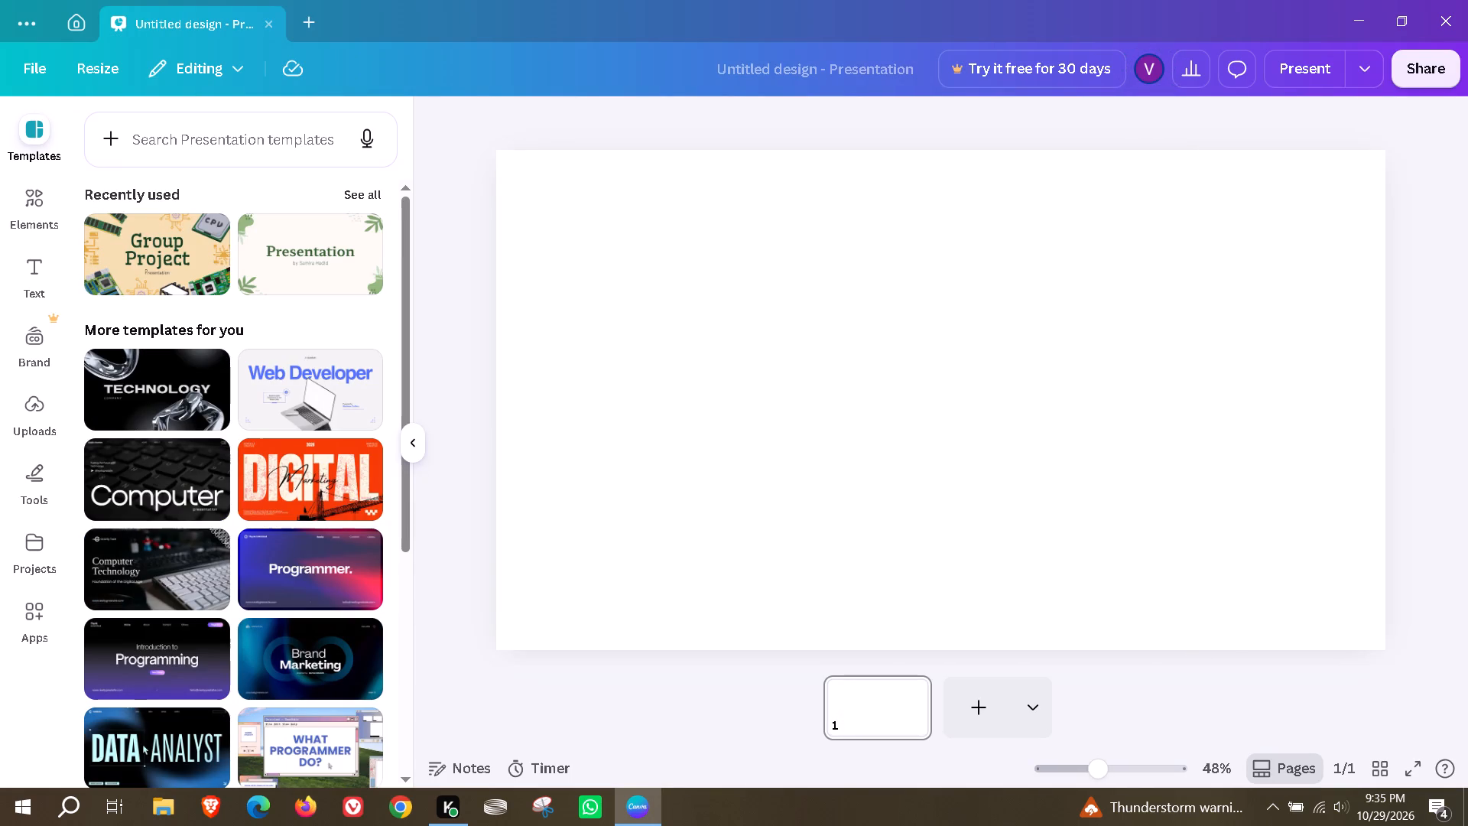
Search the presentation templates for physics.
{"action": "left_click", "coordinate": [239, 148]}
{"action": "type", "text": "physics"}
{"action": "key", "text": "Return"}
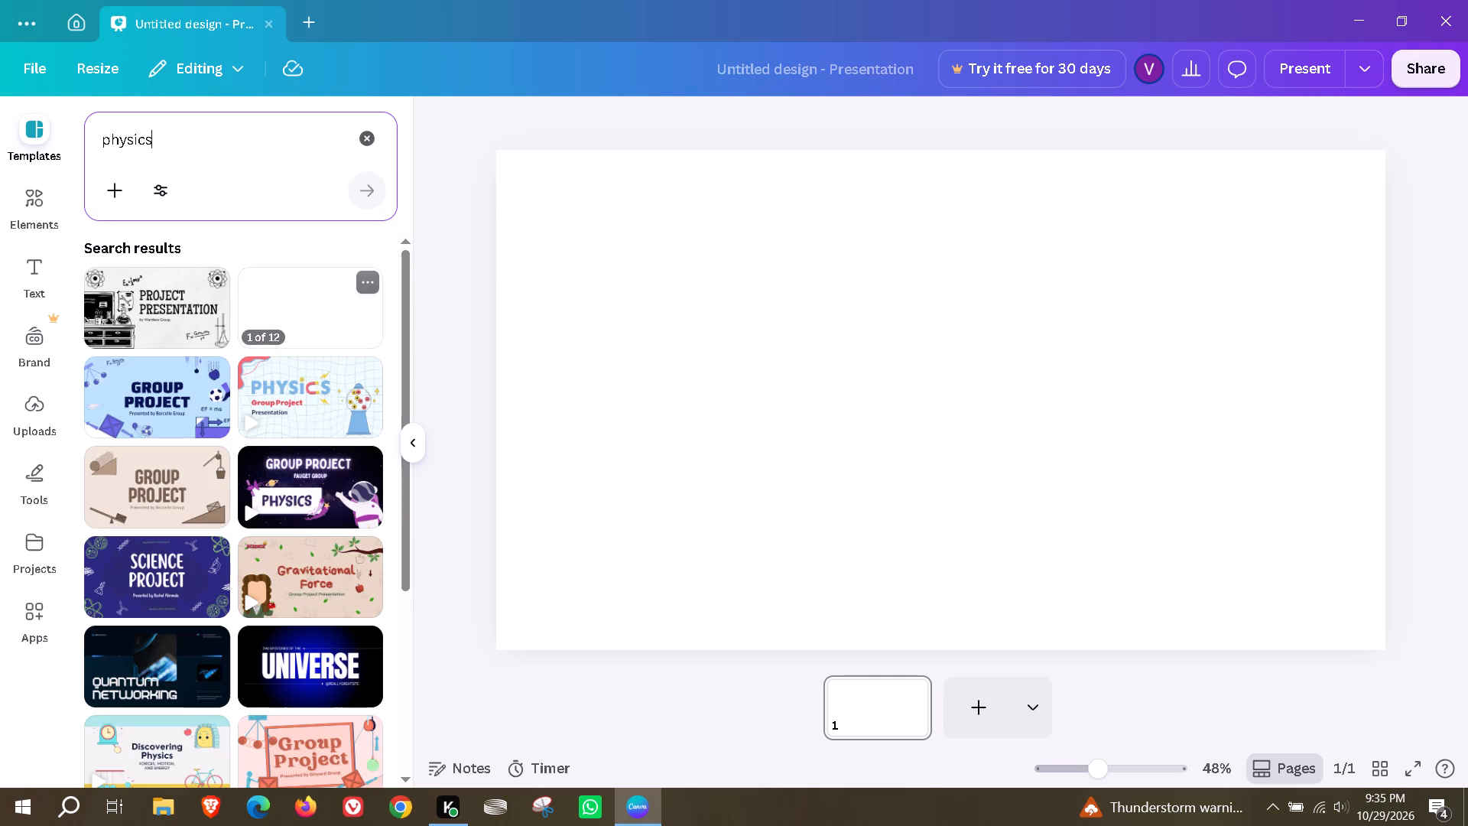
Preview several physics templates, including the Soft Light Blue Fun Physics, Types of Waves and Yellow Blue Cute Cartoon Science ones.
{"action": "left_click", "coordinate": [310, 405]}
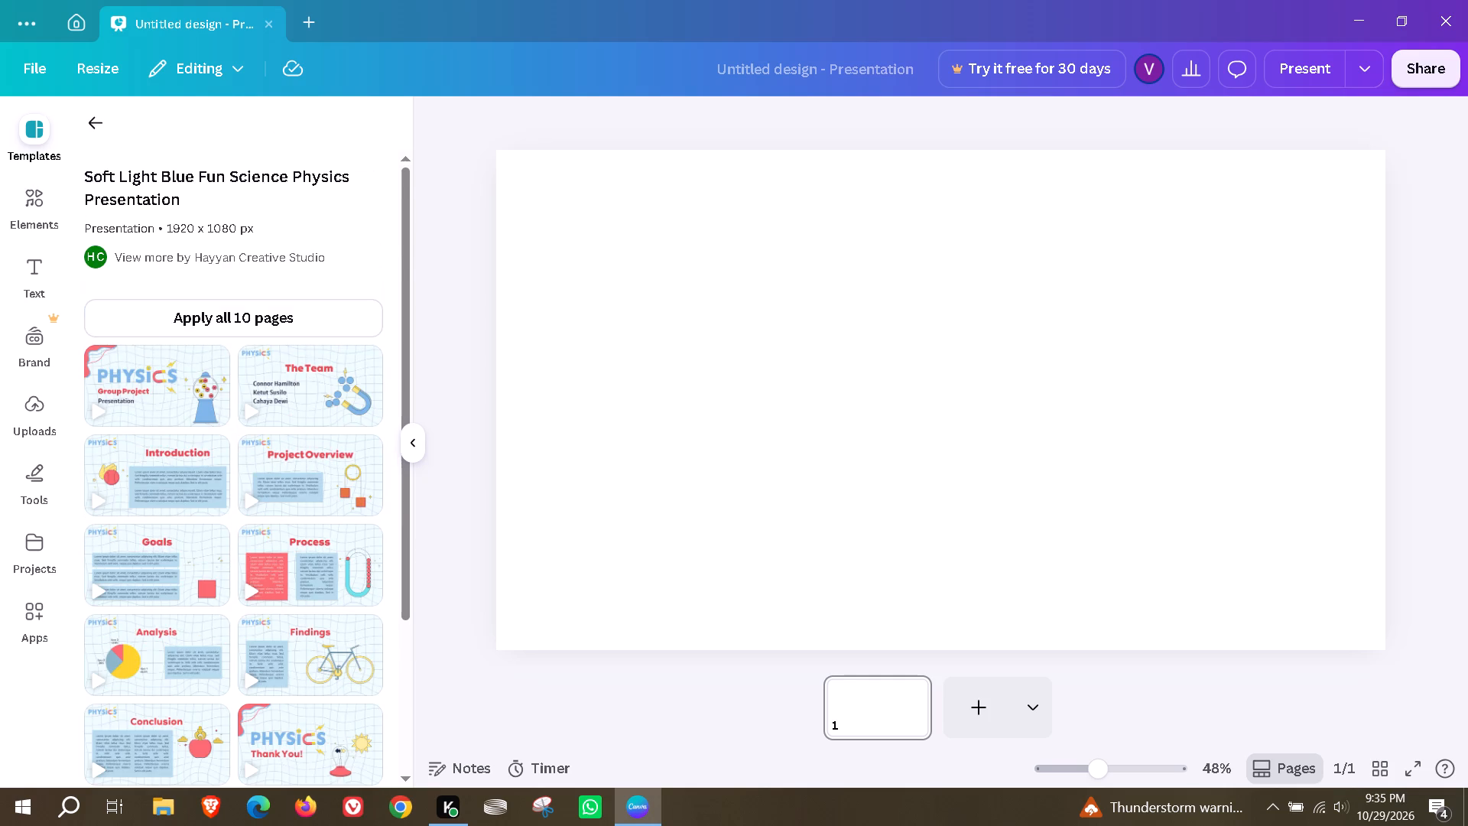
{"action": "left_click", "coordinate": [92, 132]}
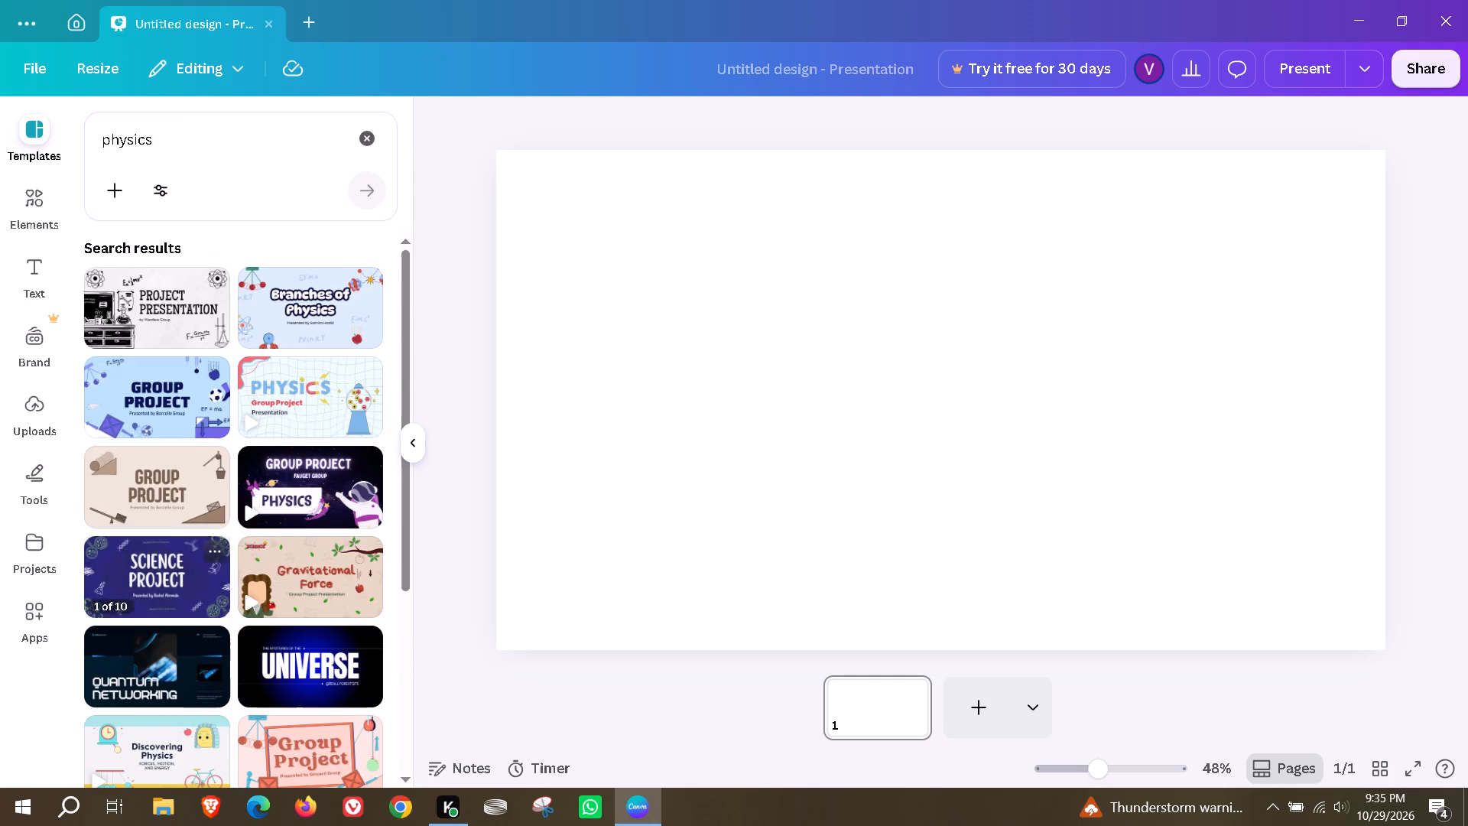
{"action": "scroll", "coordinate": [204, 581], "scroll_direction": "down", "scroll_amount": 1}
{"action": "scroll", "coordinate": [273, 551], "scroll_direction": "down", "scroll_amount": 2}
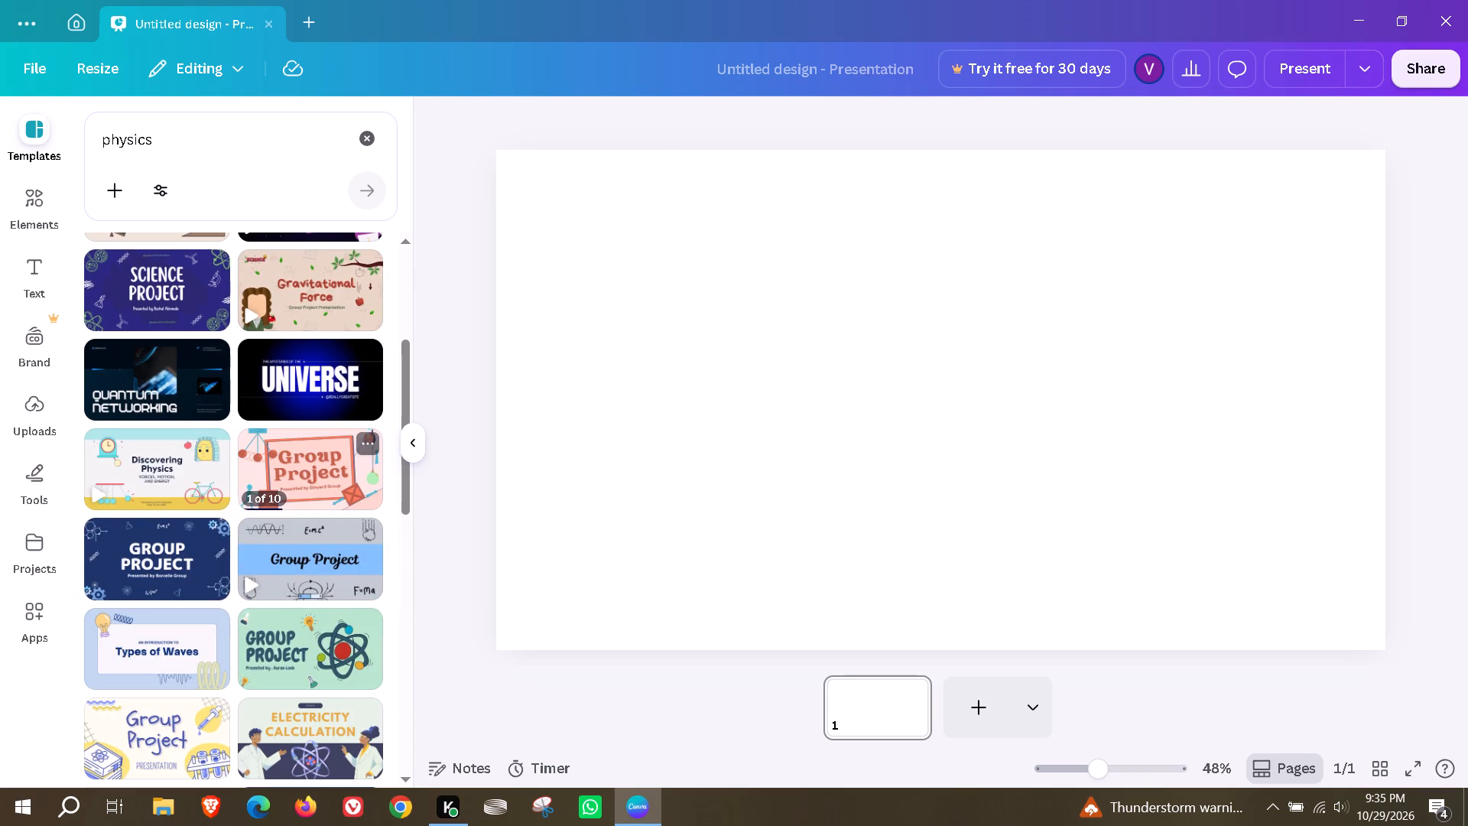
{"action": "scroll", "coordinate": [216, 532], "scroll_direction": "down", "scroll_amount": 1}
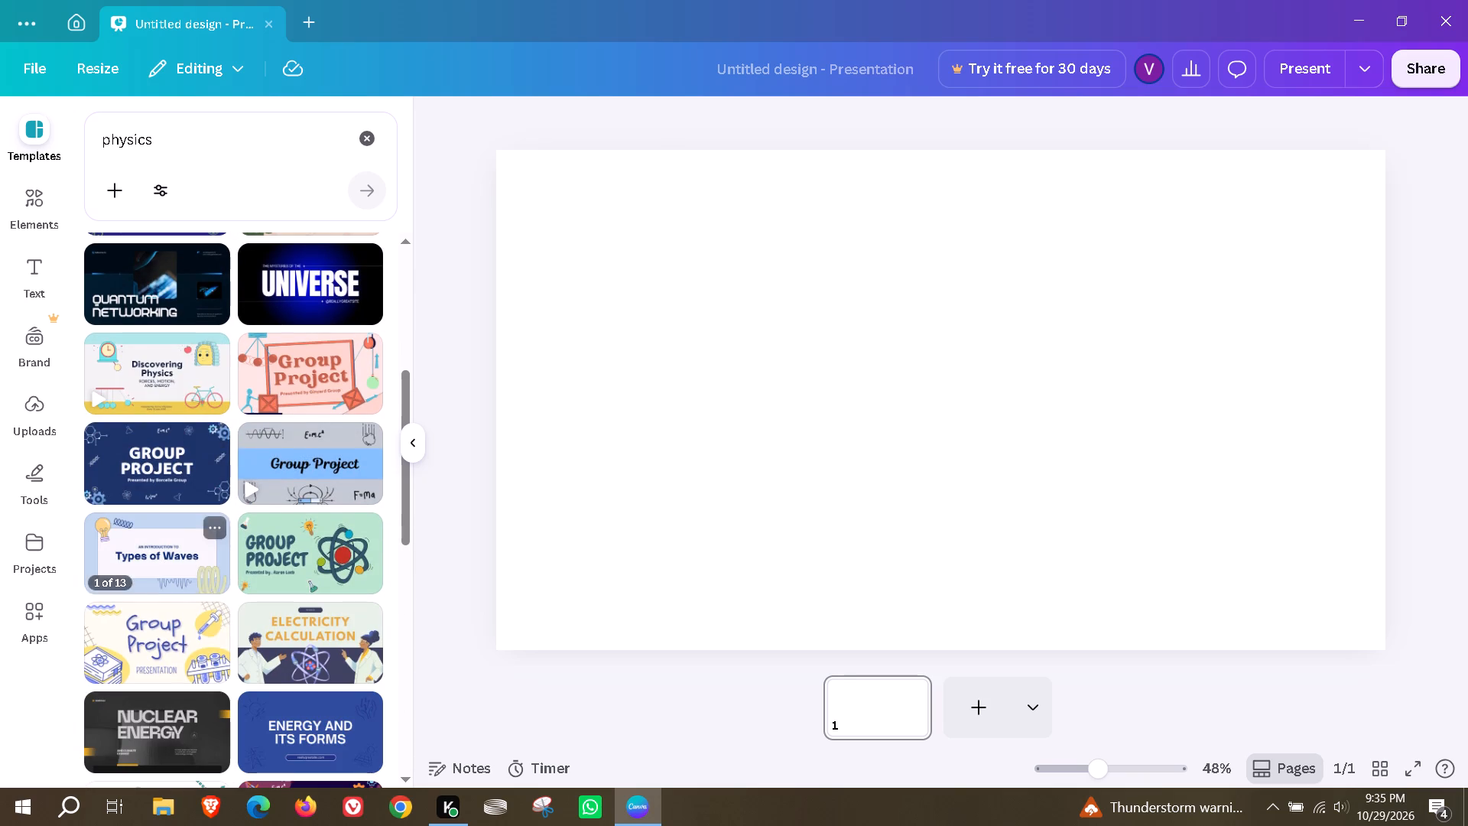
{"action": "left_click", "coordinate": [164, 541]}
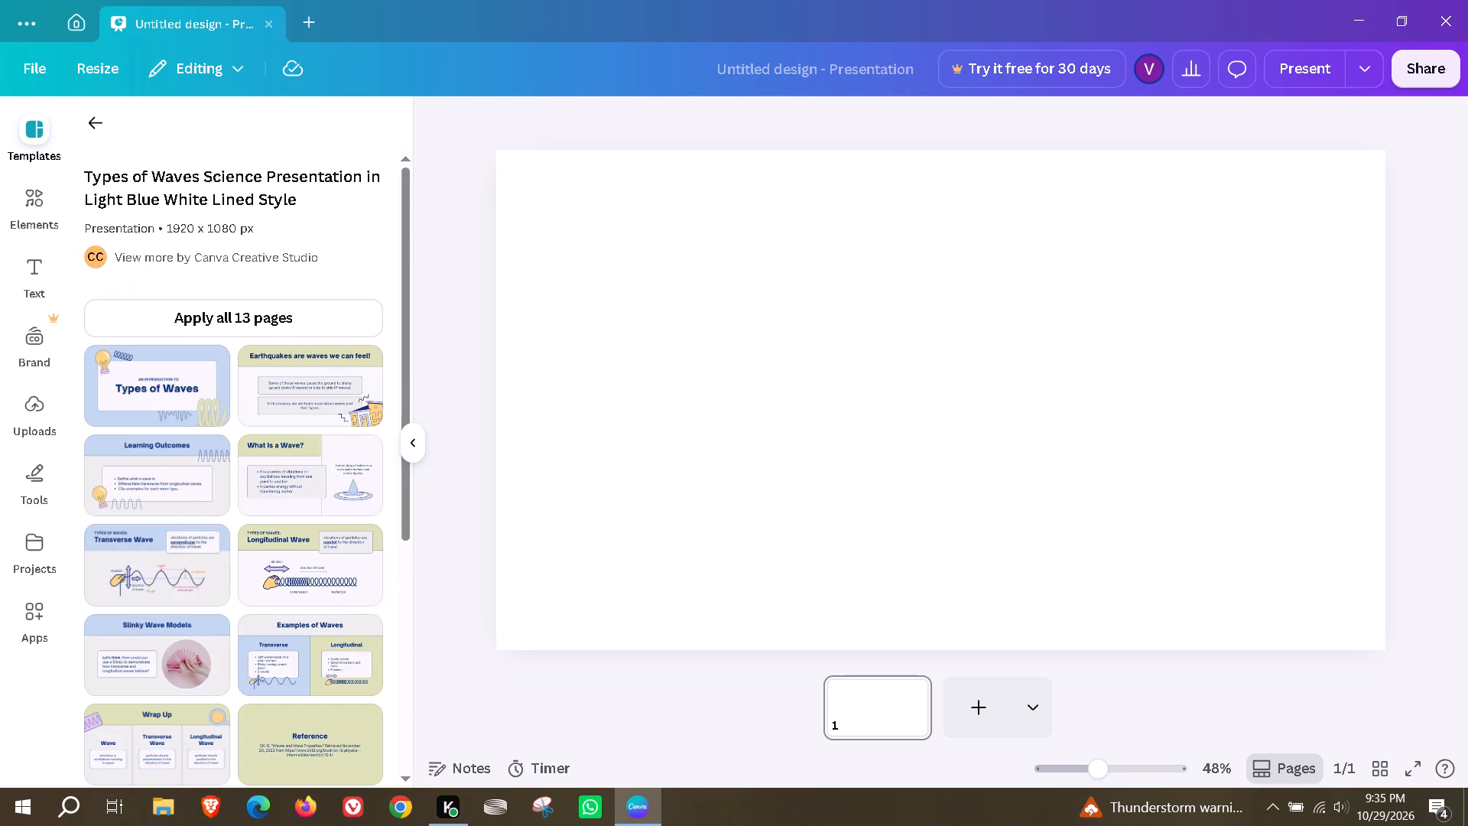
{"action": "left_click", "coordinate": [83, 127]}
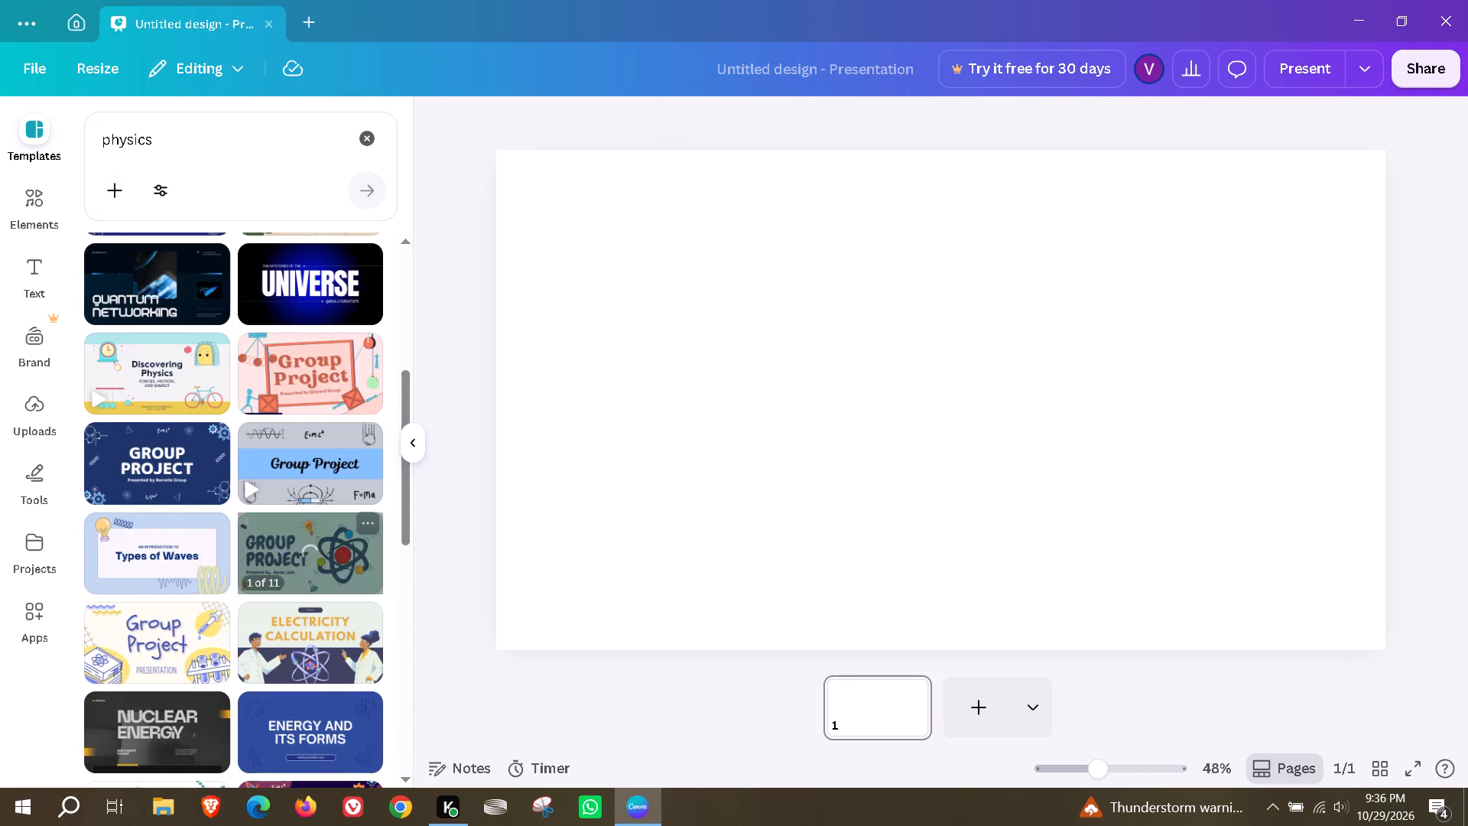
{"action": "scroll", "coordinate": [252, 555], "scroll_direction": "down", "scroll_amount": 2}
{"action": "left_click", "coordinate": [167, 462]}
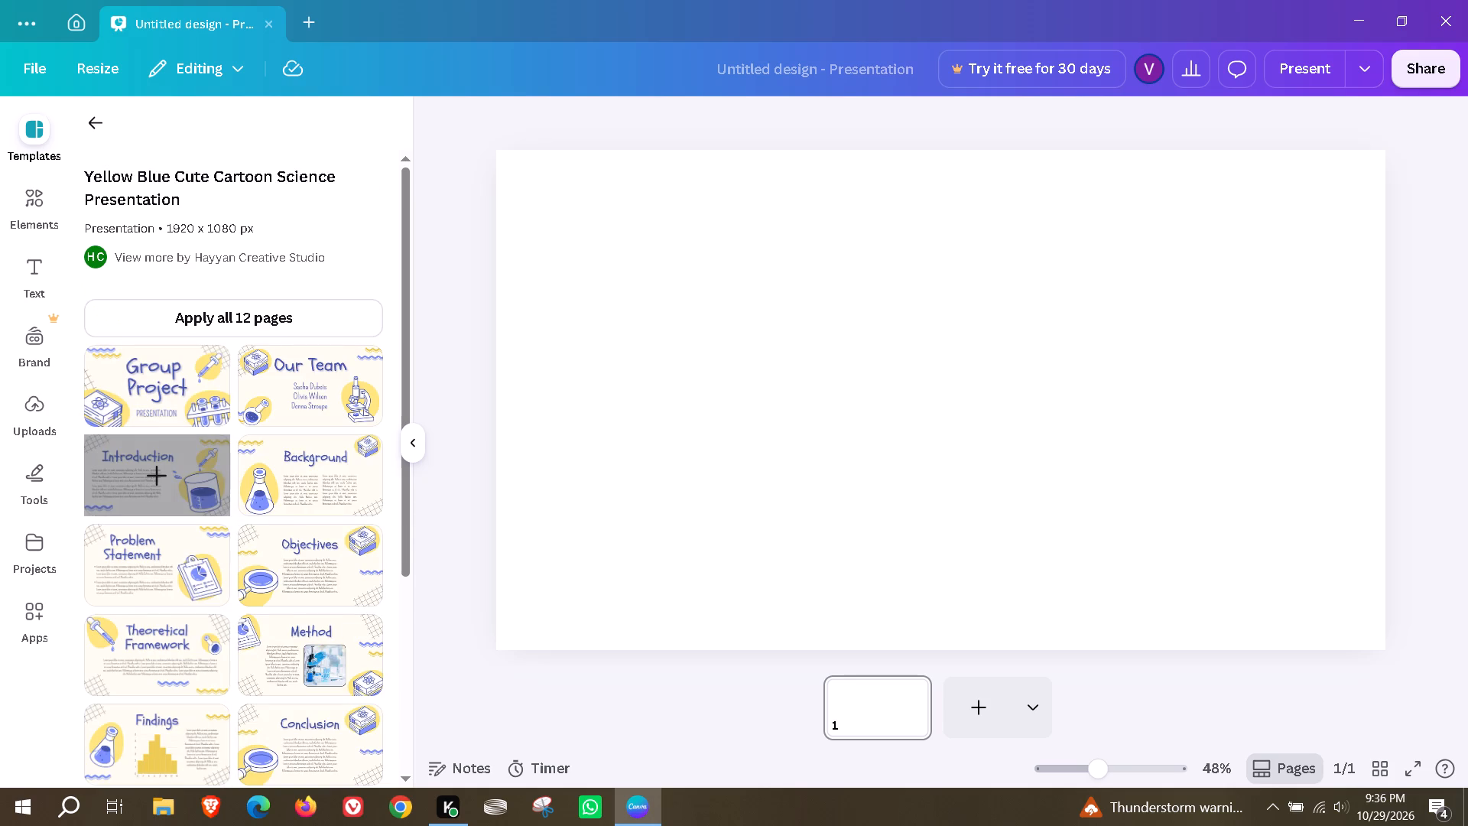
{"action": "left_click", "coordinate": [96, 117]}
Examine more physics templates further down the results, including the Blue and Yellow Electric Illustration and Minimalist Forces in Motion ones.
{"action": "scroll", "coordinate": [170, 512], "scroll_direction": "down", "scroll_amount": 3}
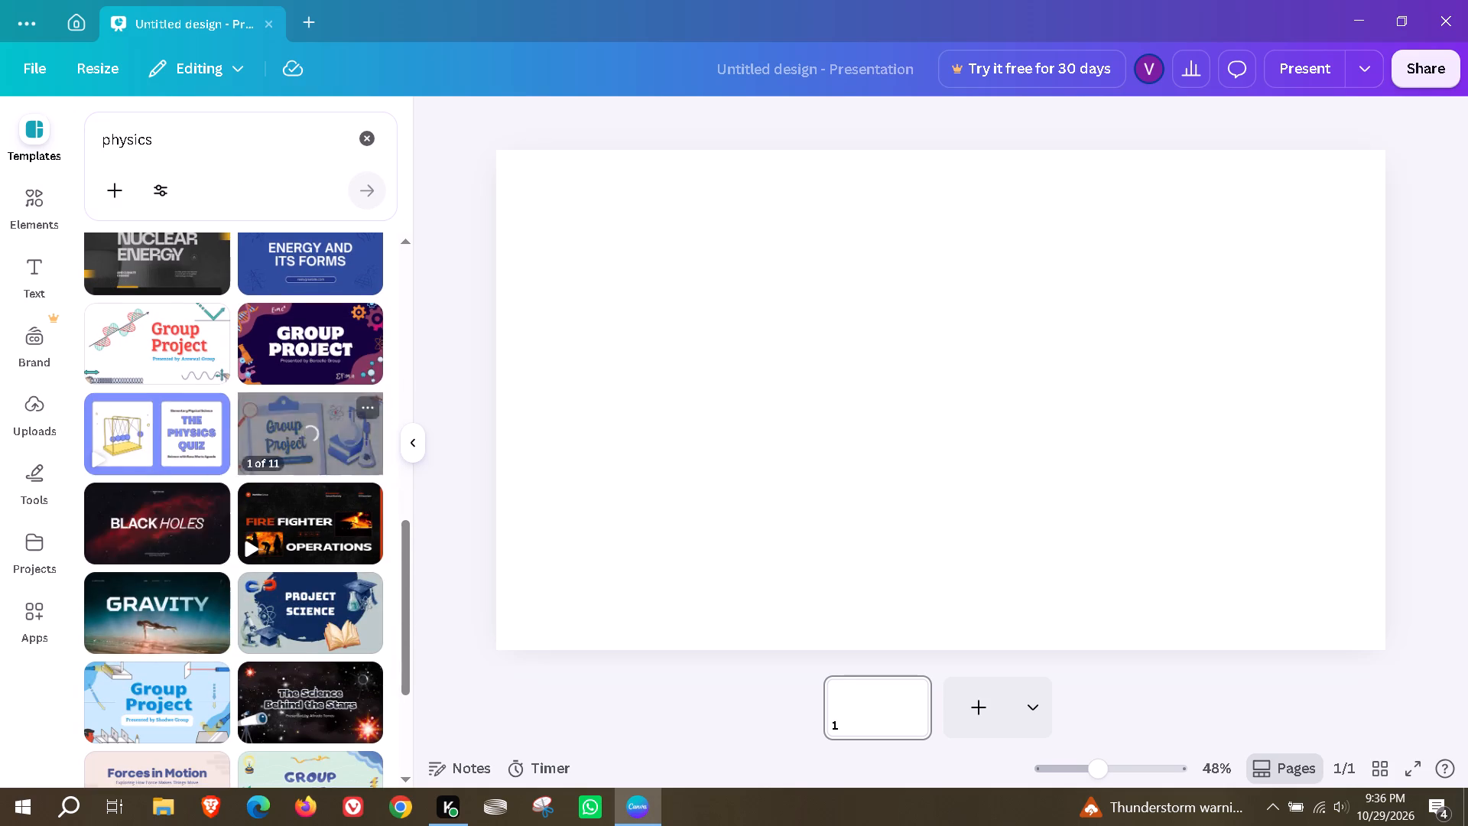
{"action": "scroll", "coordinate": [216, 516], "scroll_direction": "down", "scroll_amount": 3}
{"action": "left_click", "coordinate": [271, 506]}
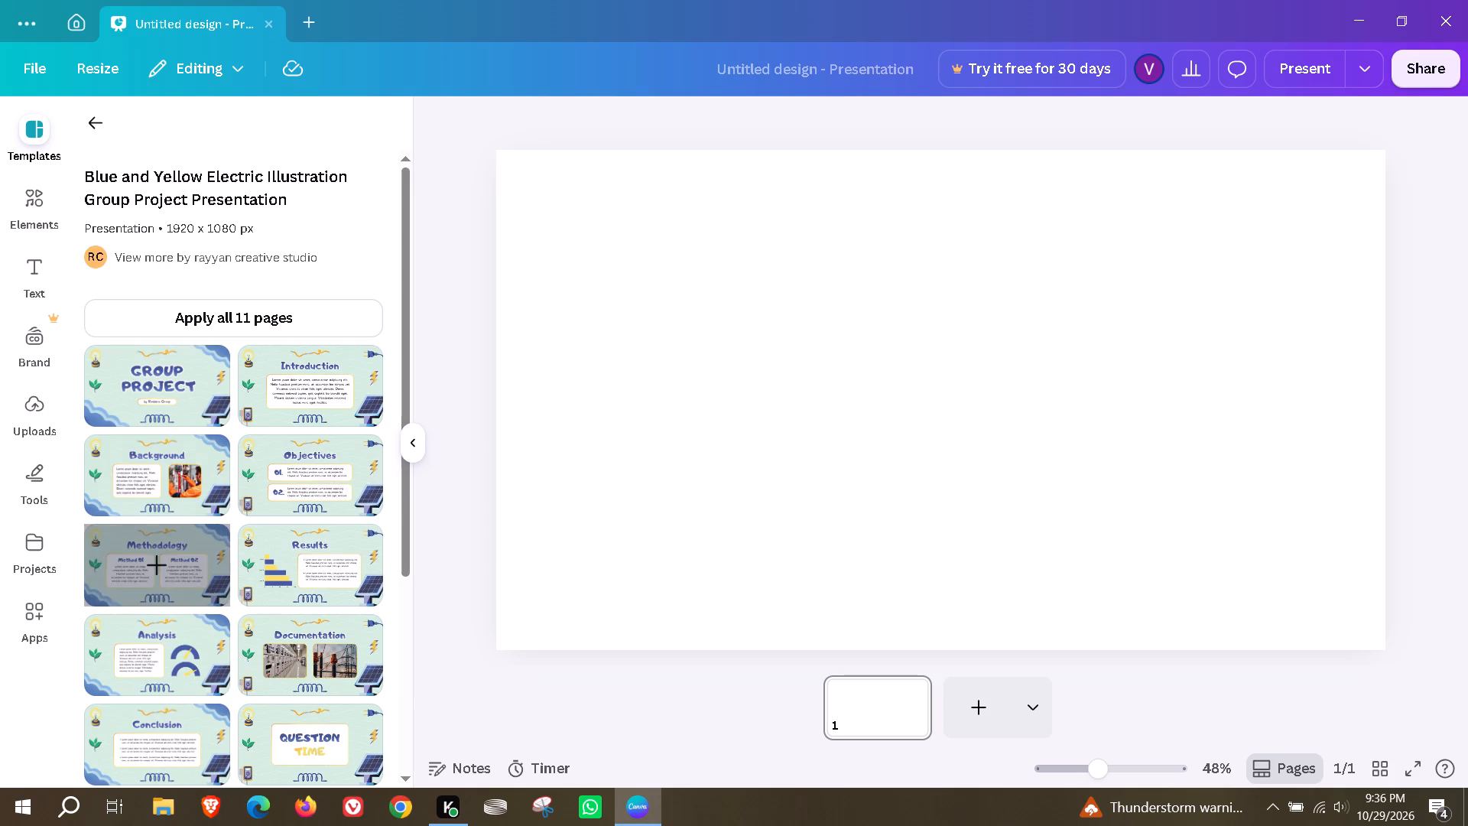
{"action": "left_click", "coordinate": [86, 118]}
{"action": "scroll", "coordinate": [231, 606], "scroll_direction": "down", "scroll_amount": 2}
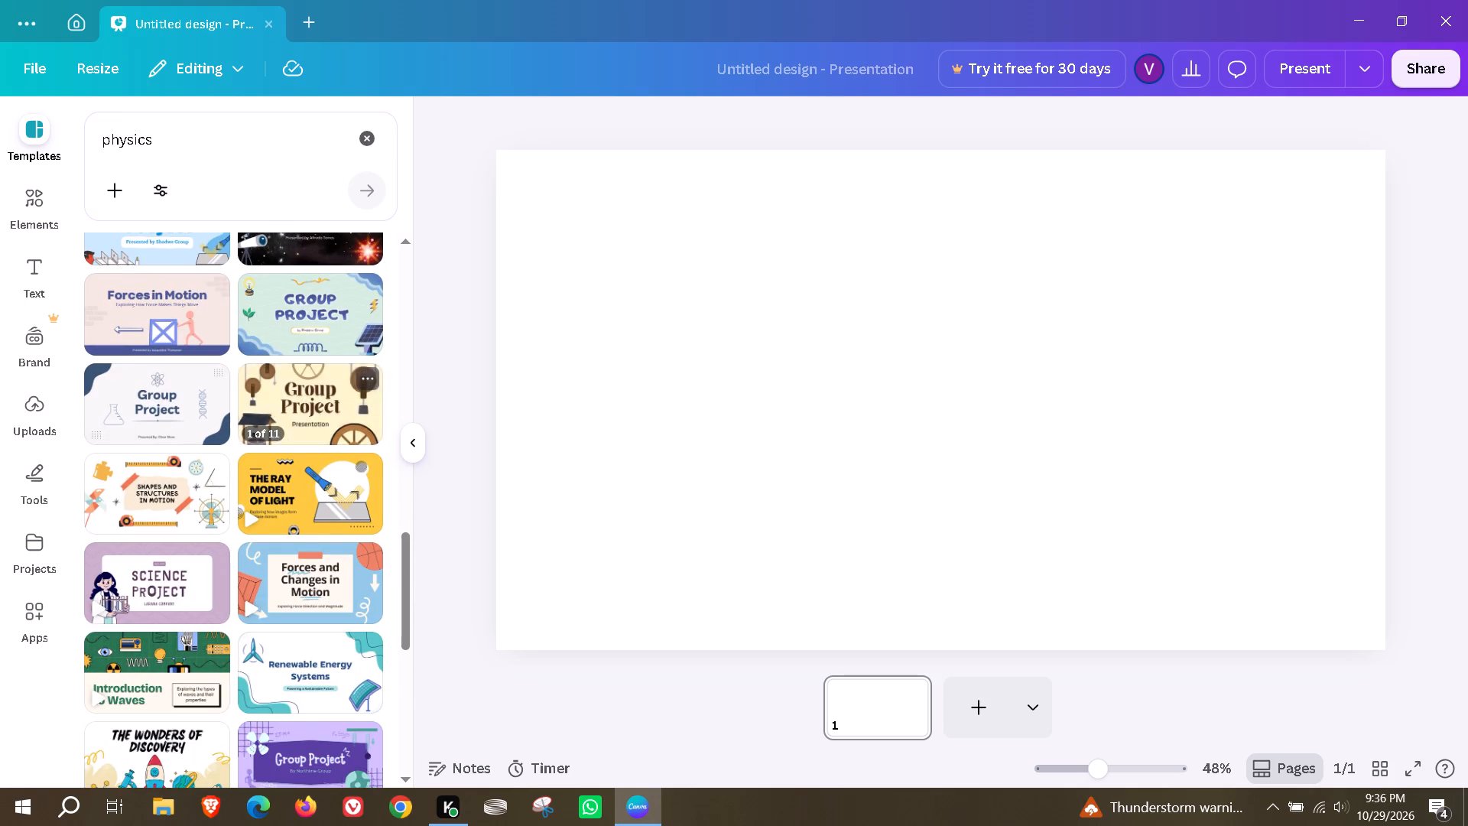
{"action": "left_click", "coordinate": [167, 414]}
{"action": "left_click", "coordinate": [102, 117]}
{"action": "left_click", "coordinate": [159, 324]}
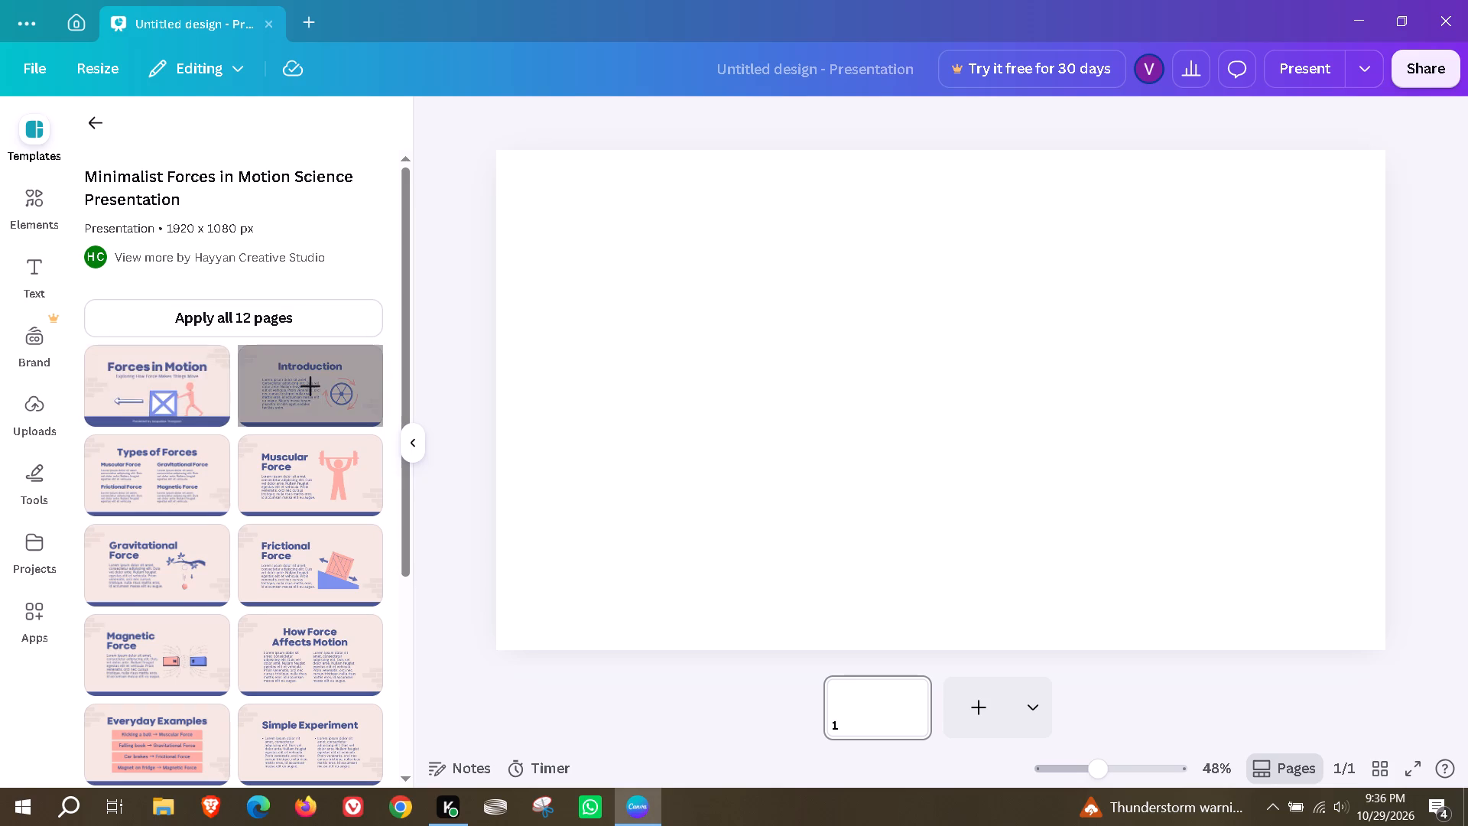
{"action": "scroll", "coordinate": [235, 453], "scroll_direction": "down", "scroll_amount": 2}
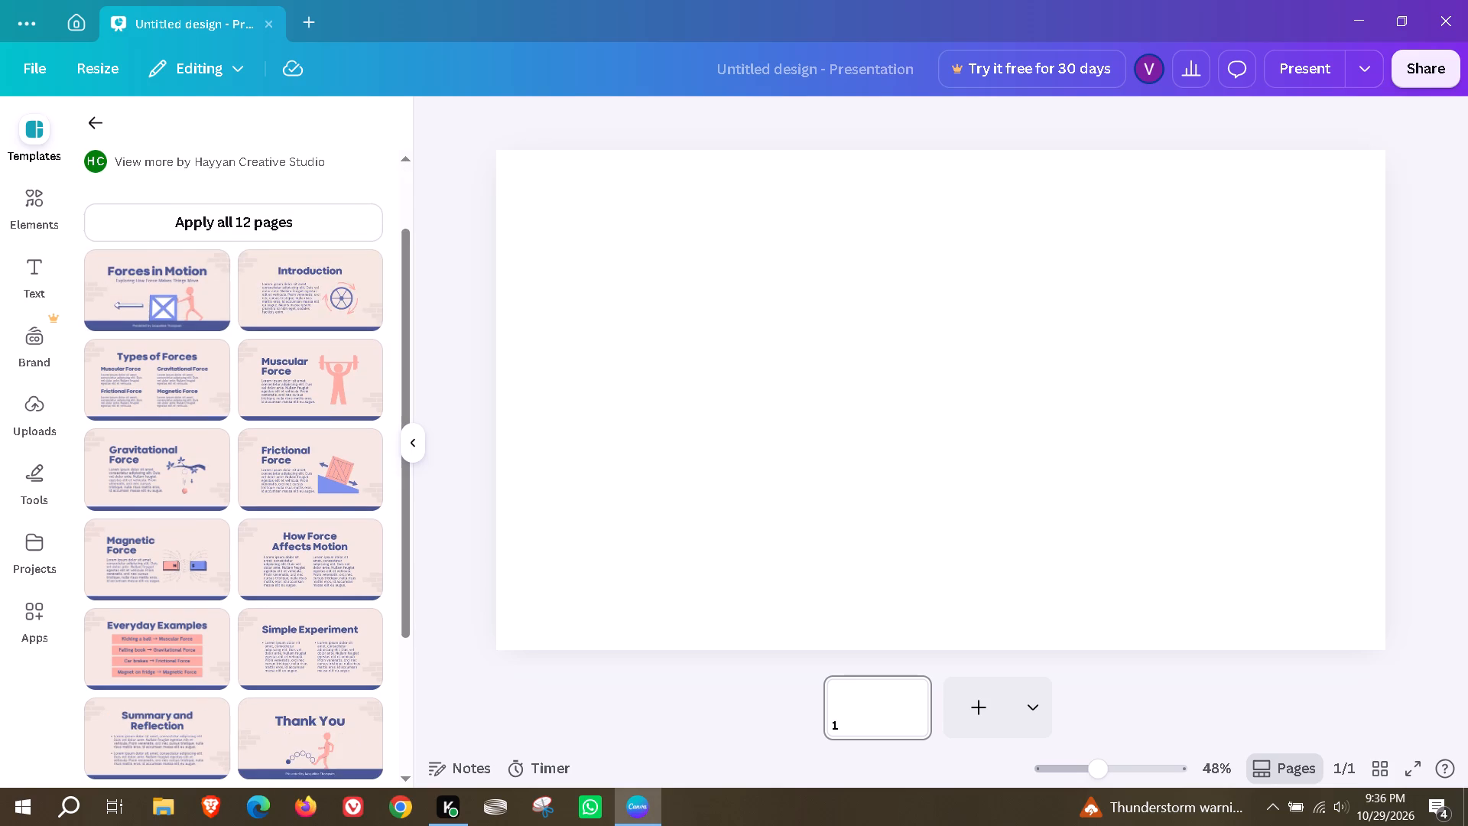
{"action": "scroll", "coordinate": [235, 453], "scroll_direction": "up", "scroll_amount": 1}
{"action": "scroll", "coordinate": [235, 453], "scroll_direction": "down", "scroll_amount": 1}
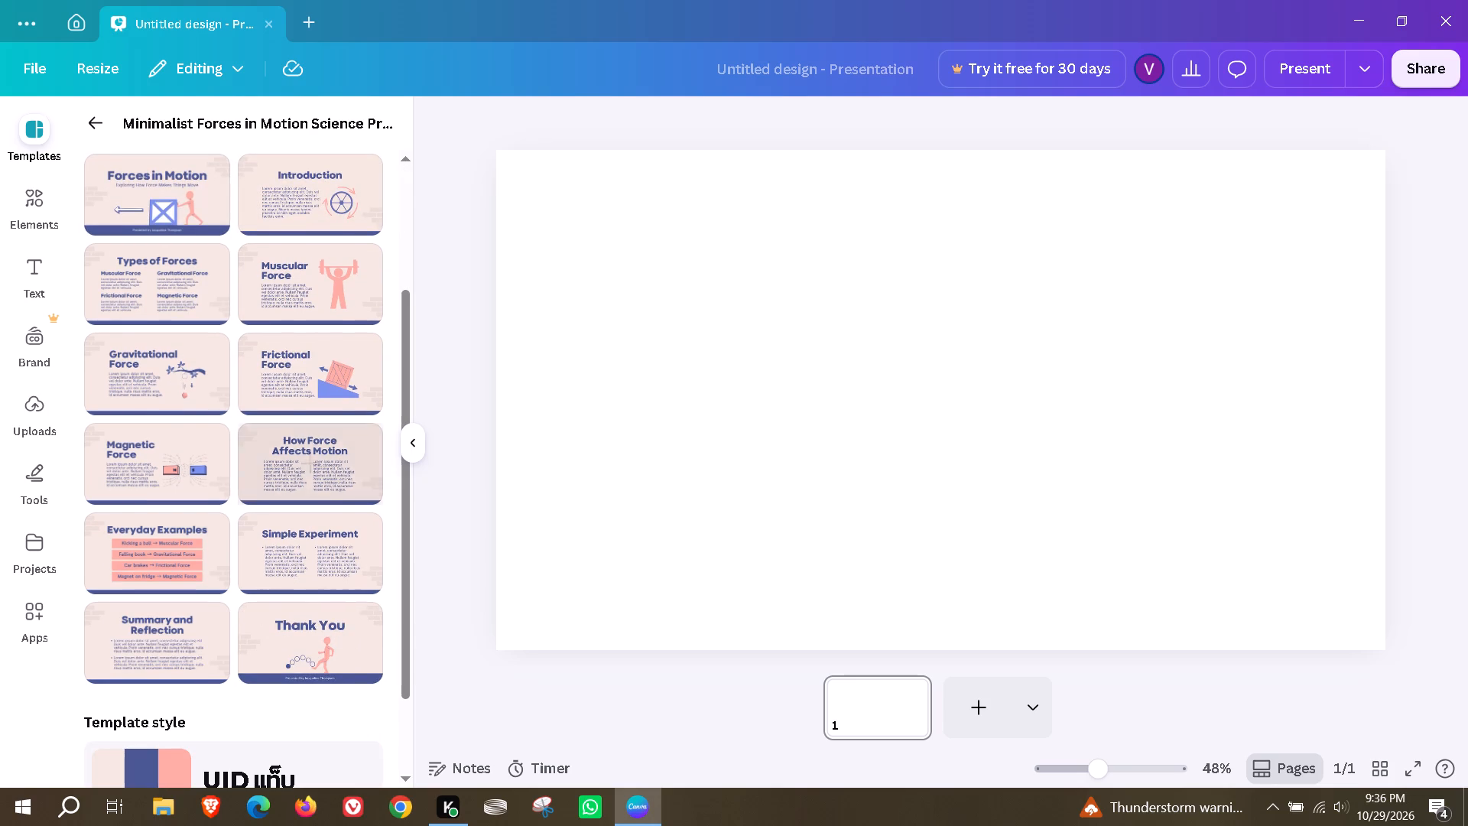
{"action": "scroll", "coordinate": [252, 437], "scroll_direction": "up", "scroll_amount": 2}
{"action": "left_click", "coordinate": [94, 138]}
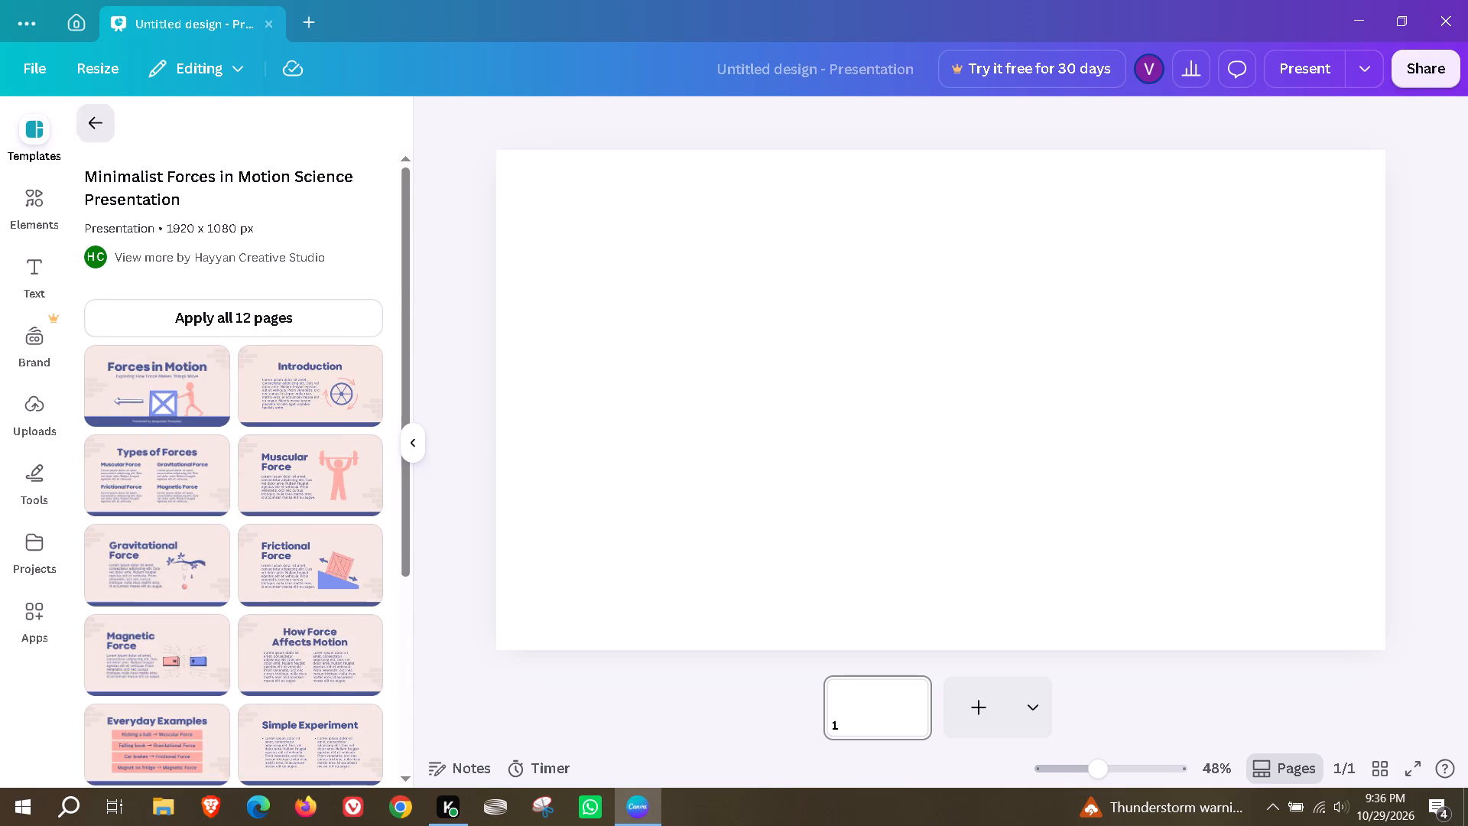
Apply the cover page of the Beige and Brown Simple Pulley Machine Physics Group Project template to page 1.
{"action": "scroll", "coordinate": [224, 506], "scroll_direction": "down", "scroll_amount": 2}
{"action": "scroll", "coordinate": [252, 479], "scroll_direction": "up", "scroll_amount": 1}
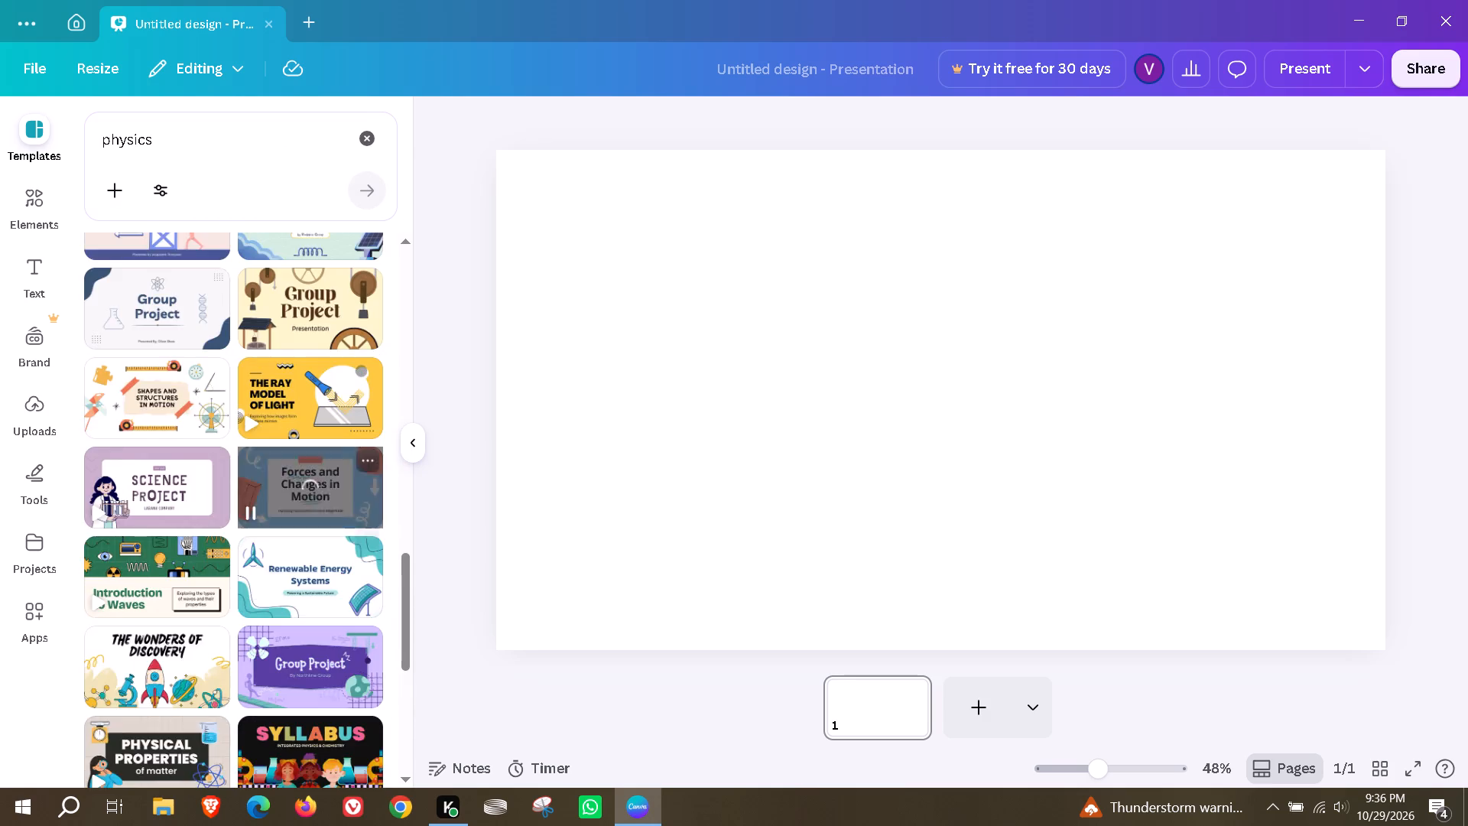
{"action": "scroll", "coordinate": [252, 479], "scroll_direction": "up", "scroll_amount": 2}
{"action": "left_click", "coordinate": [337, 521]}
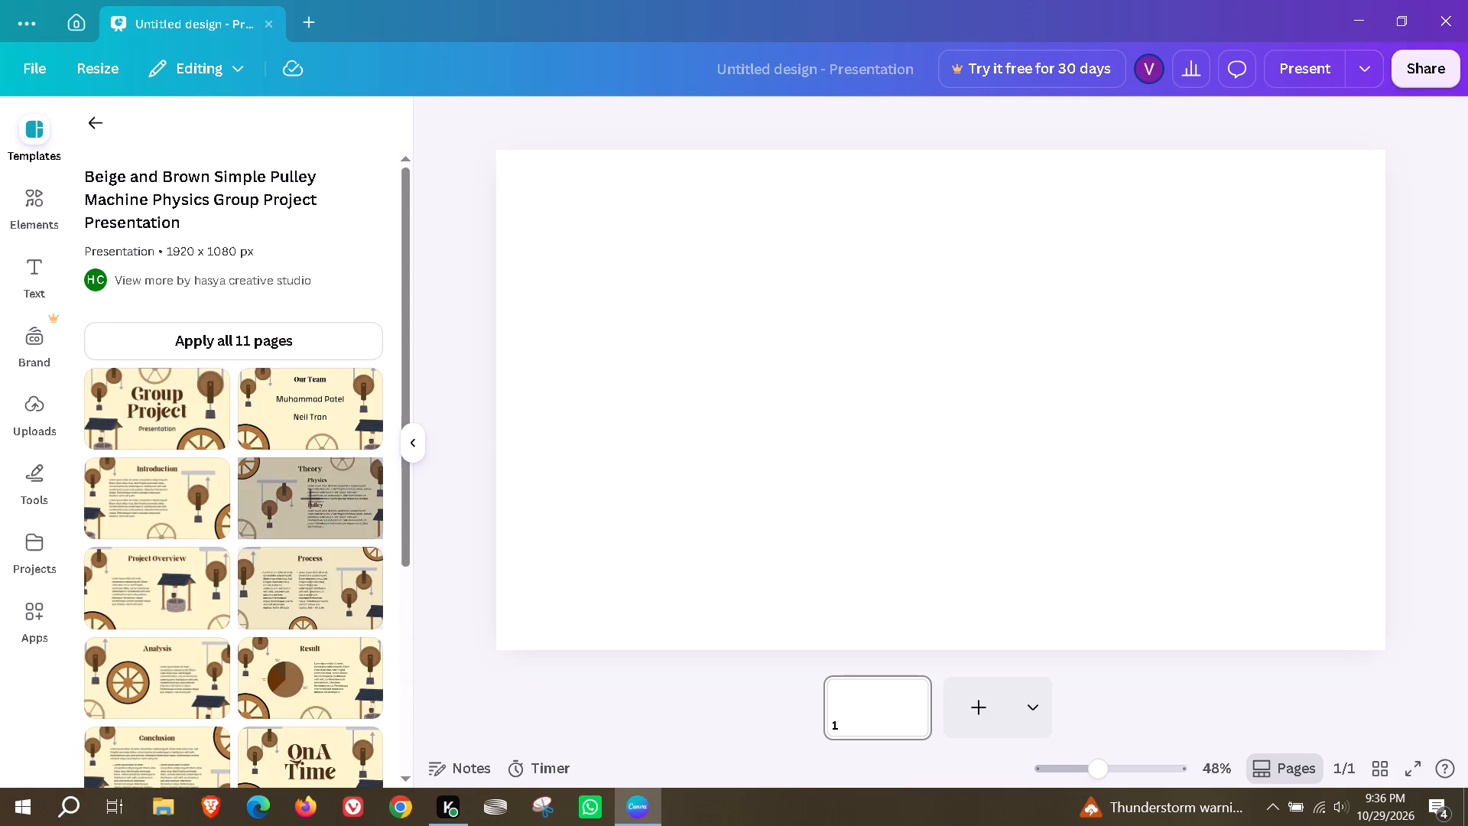
{"action": "left_click", "coordinate": [178, 405]}
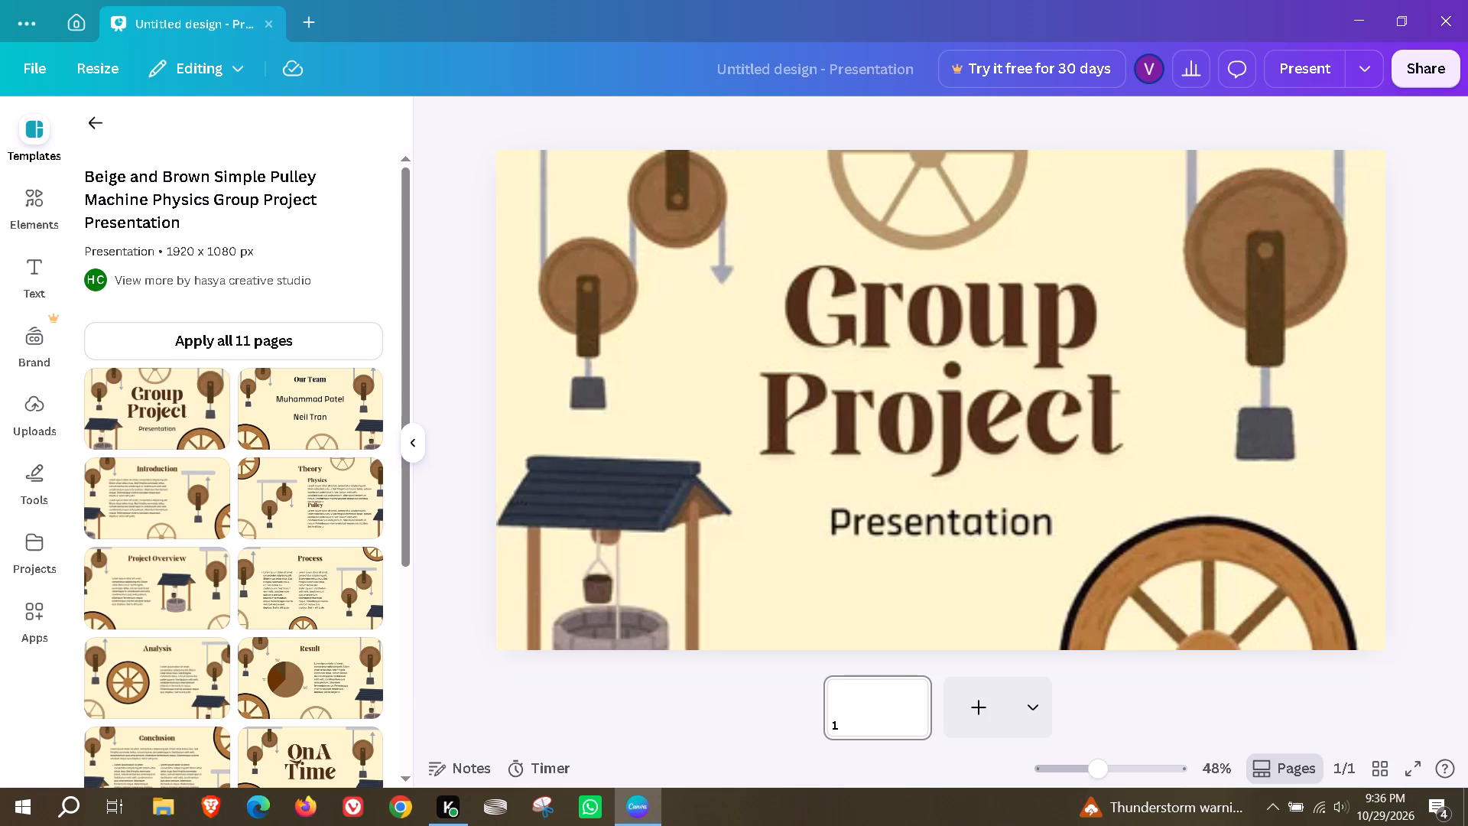
Replace the cover title Group Project with KINEMATICS and resize its text box so the word fits on one line.
{"action": "double_click", "coordinate": [957, 362]}
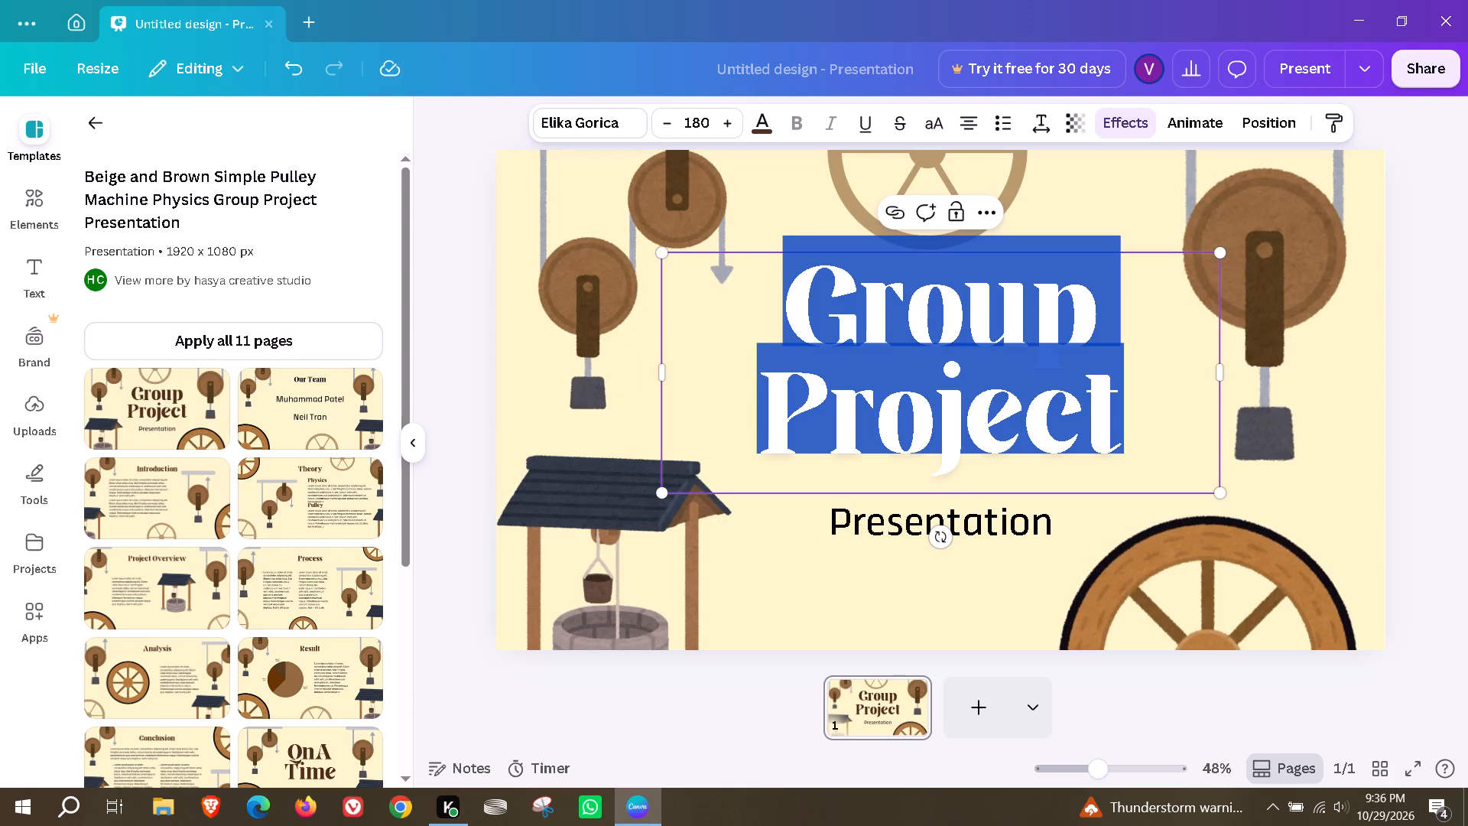
{"action": "type", "text": "KINEMa"}
{"action": "key", "text": "BackSpace"}
{"action": "type", "text": "ATICS"}
{"action": "left_click_drag", "start_coordinate": [1223, 489], "coordinate": [1103, 441]}
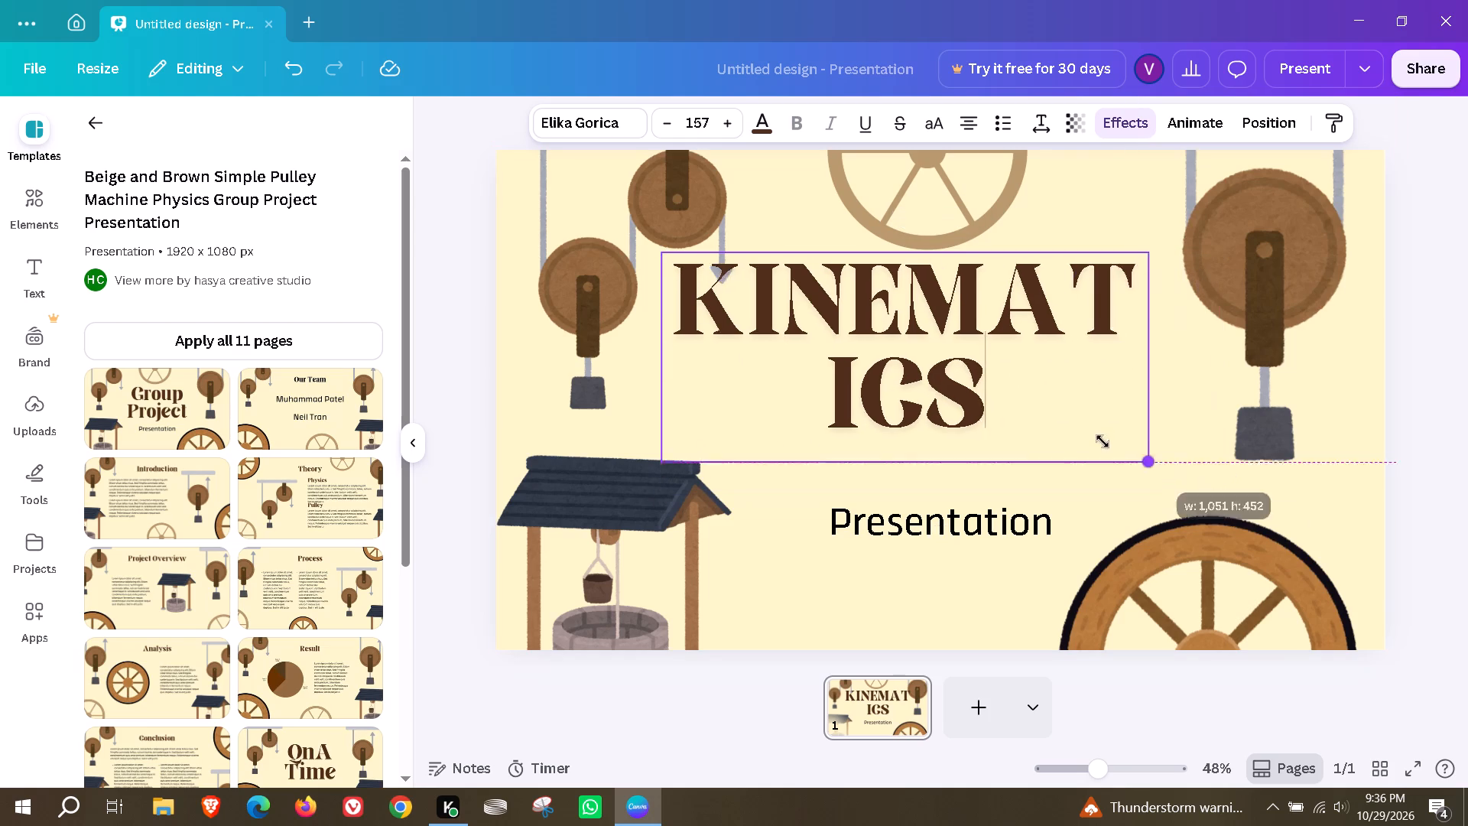
{"action": "left_click_drag", "start_coordinate": [1103, 441], "coordinate": [1026, 411]}
{"action": "left_click_drag", "start_coordinate": [1038, 333], "coordinate": [1197, 341]}
{"action": "left_click", "coordinate": [1105, 430]}
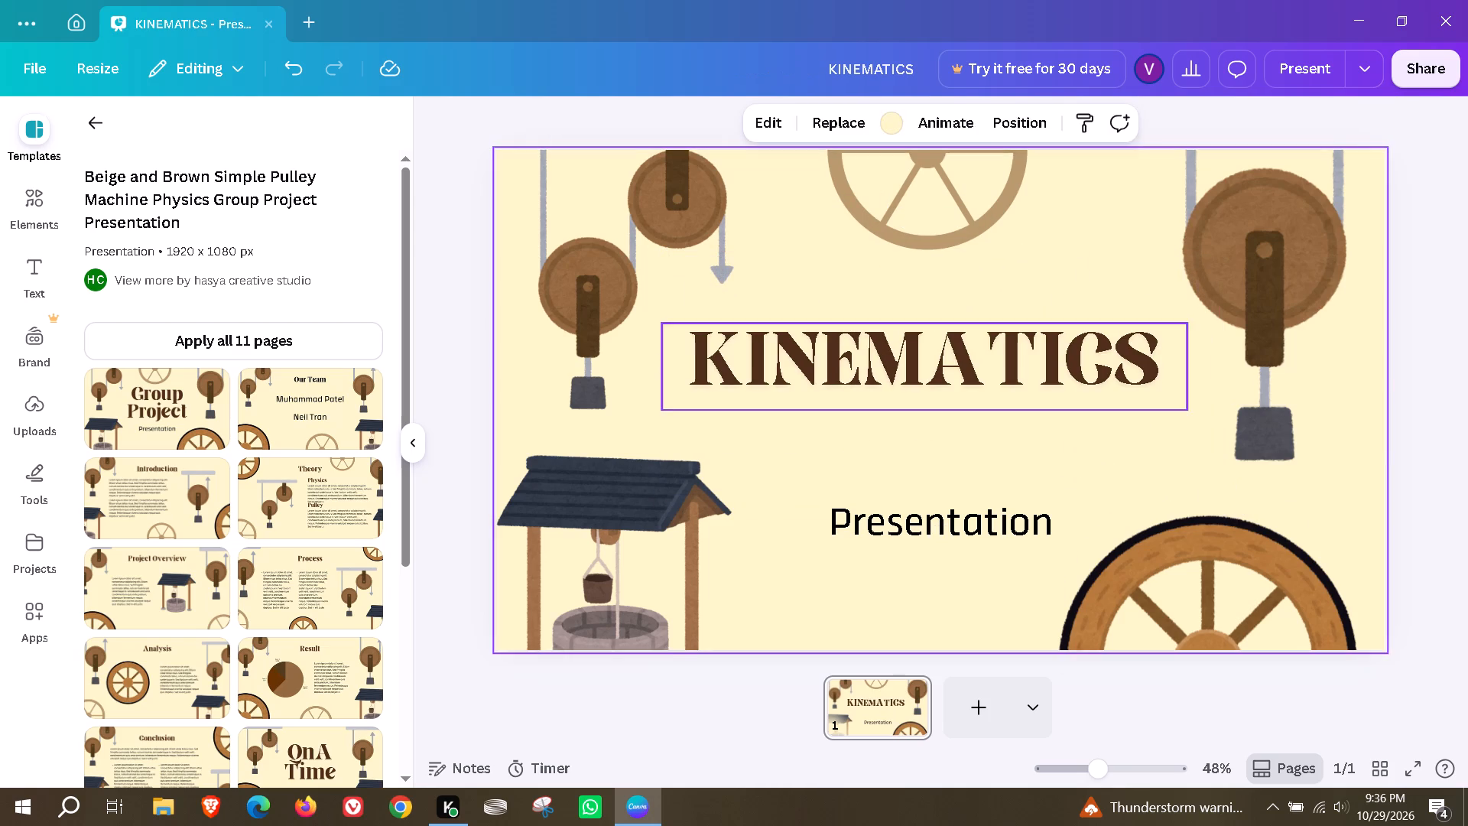
Shrink the KINEMATICS title to font size 80.7 and move it to the middle of the cover, above the subtitle.
{"action": "left_click", "coordinate": [1123, 366]}
{"action": "left_click_drag", "start_coordinate": [1187, 409], "coordinate": [1024, 363]}
{"action": "left_click", "coordinate": [1011, 408]}
{"action": "left_click_drag", "start_coordinate": [943, 354], "coordinate": [1045, 382]}
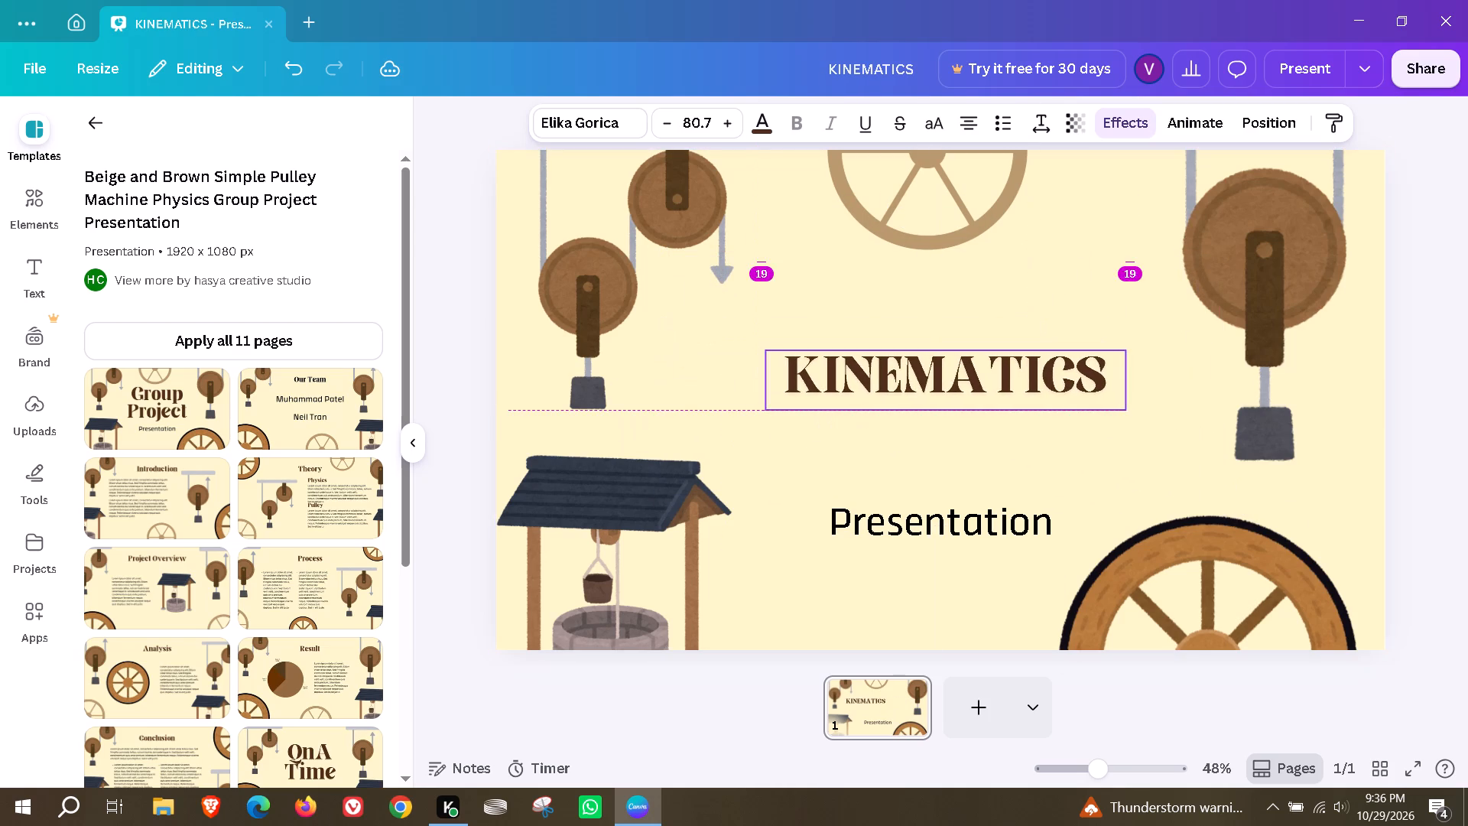
{"action": "left_click_drag", "start_coordinate": [1045, 382], "coordinate": [1074, 392]}
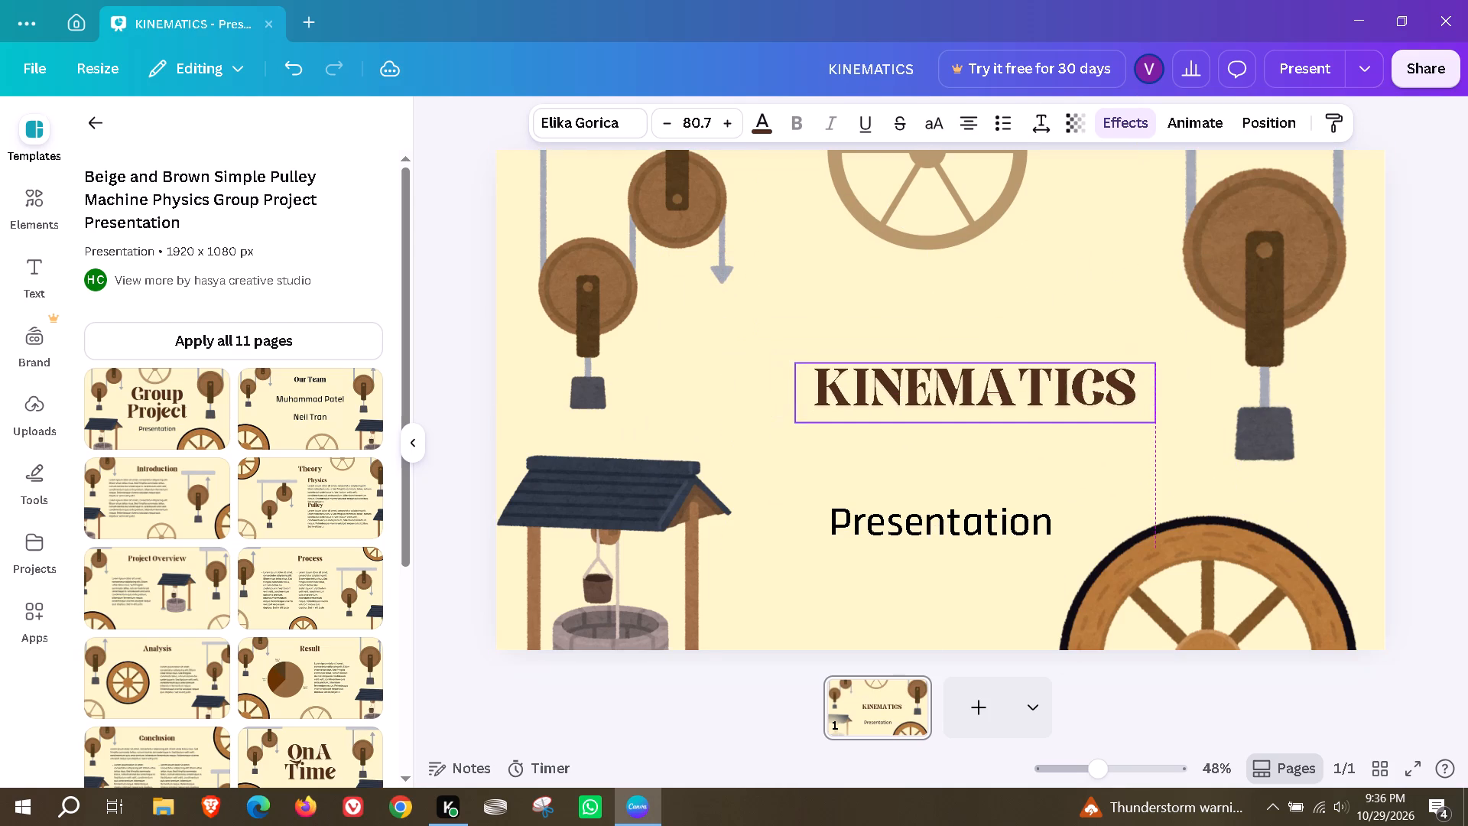
{"action": "left_click_drag", "start_coordinate": [1074, 392], "coordinate": [1073, 388]}
Move the Presentation subtitle up beneath the KINEMATICS title and replace its text with "by Vikram".
{"action": "left_click_drag", "start_coordinate": [1028, 537], "coordinate": [1088, 464]}
{"action": "double_click", "coordinate": [1083, 457]}
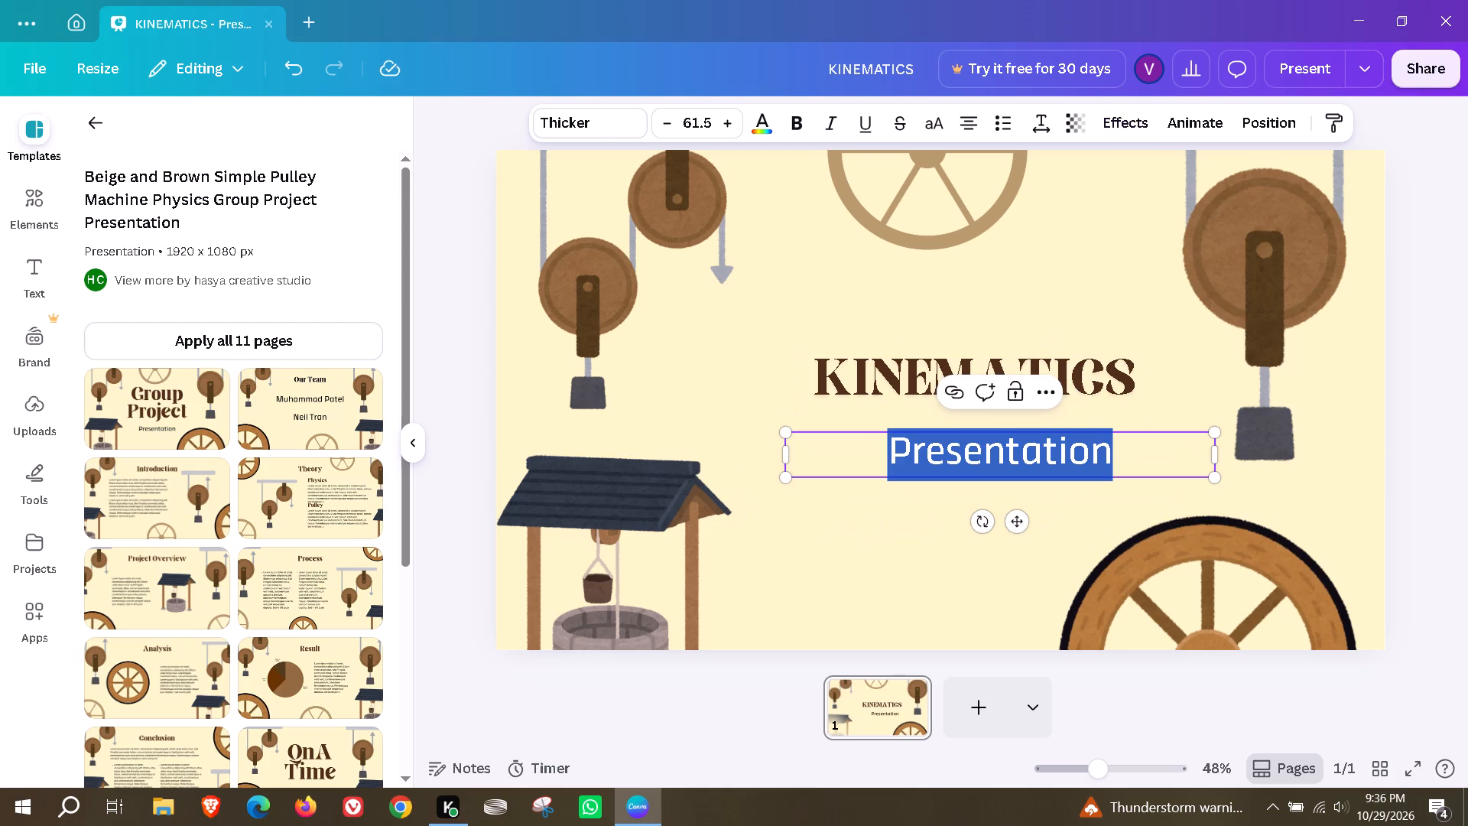
{"action": "type", "text": "by c"}
{"action": "key", "text": "BackSpace"}
{"action": "type", "text": "Vikram"}
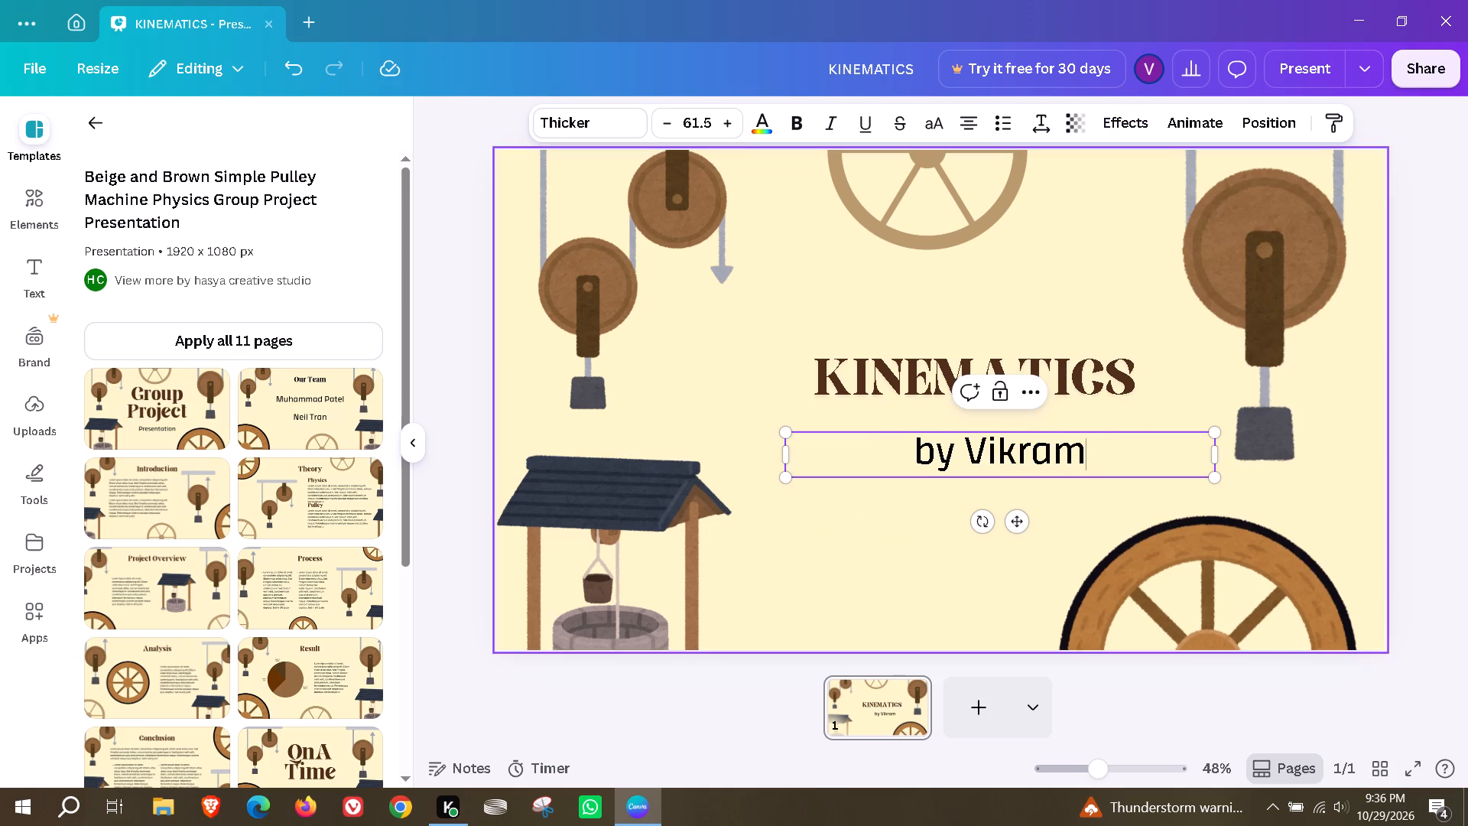
{"action": "left_click", "coordinate": [898, 528]}
Shrink the byline to font size 38.4 and place it just below the right end of the title.
{"action": "left_click_drag", "start_coordinate": [1028, 456], "coordinate": [1155, 454]}
{"action": "left_click_drag", "start_coordinate": [1349, 476], "coordinate": [1188, 454]}
{"action": "left_click_drag", "start_coordinate": [1035, 435], "coordinate": [1128, 432]}
Fine-tune the cover layout by shifting the title slightly left and down and the byline slightly right and down.
{"action": "left_click_drag", "start_coordinate": [933, 376], "coordinate": [908, 378]}
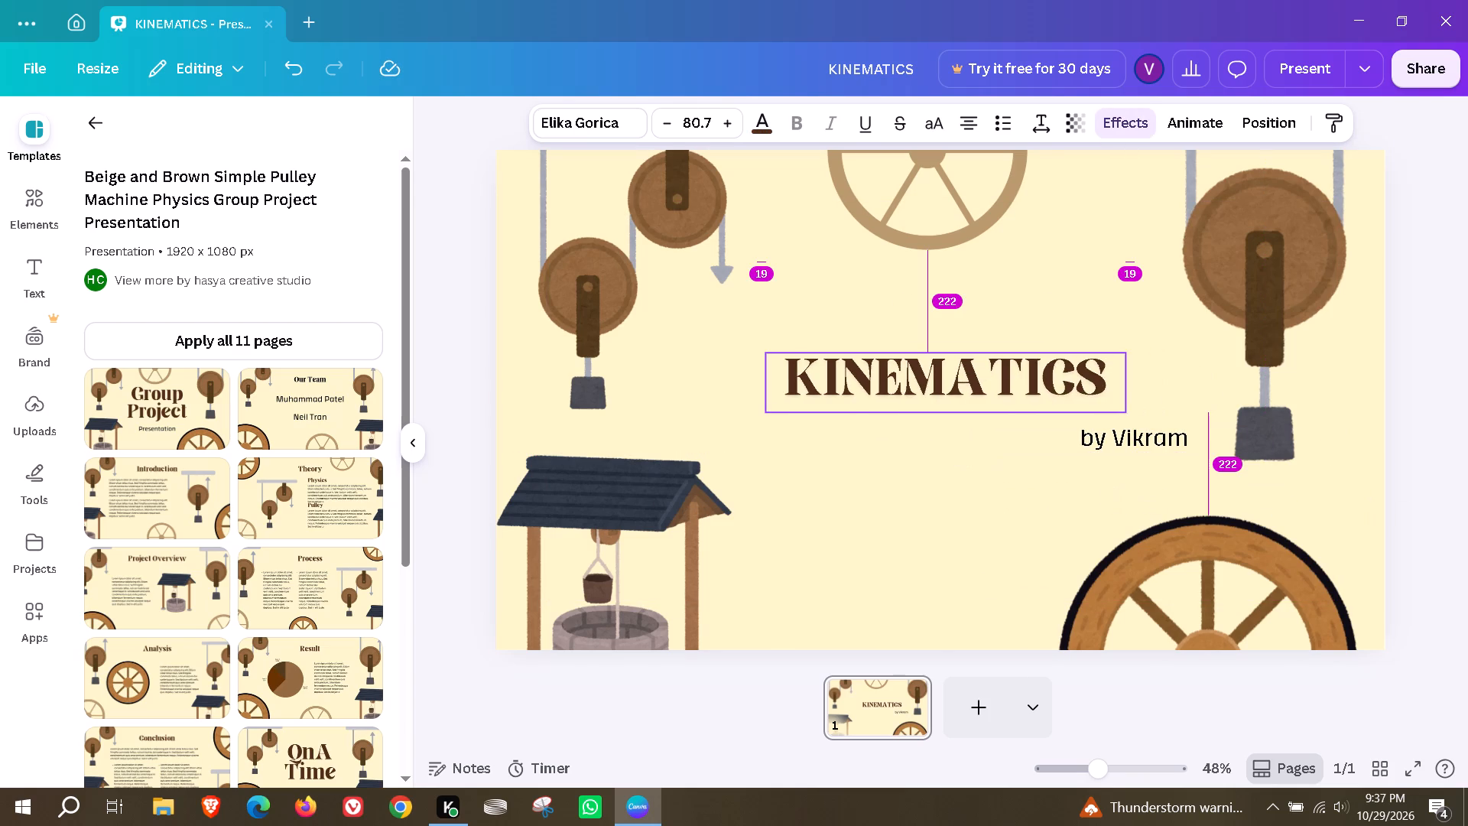
{"action": "left_click_drag", "start_coordinate": [908, 378], "coordinate": [901, 388]}
{"action": "left_click_drag", "start_coordinate": [1151, 441], "coordinate": [1155, 449]}
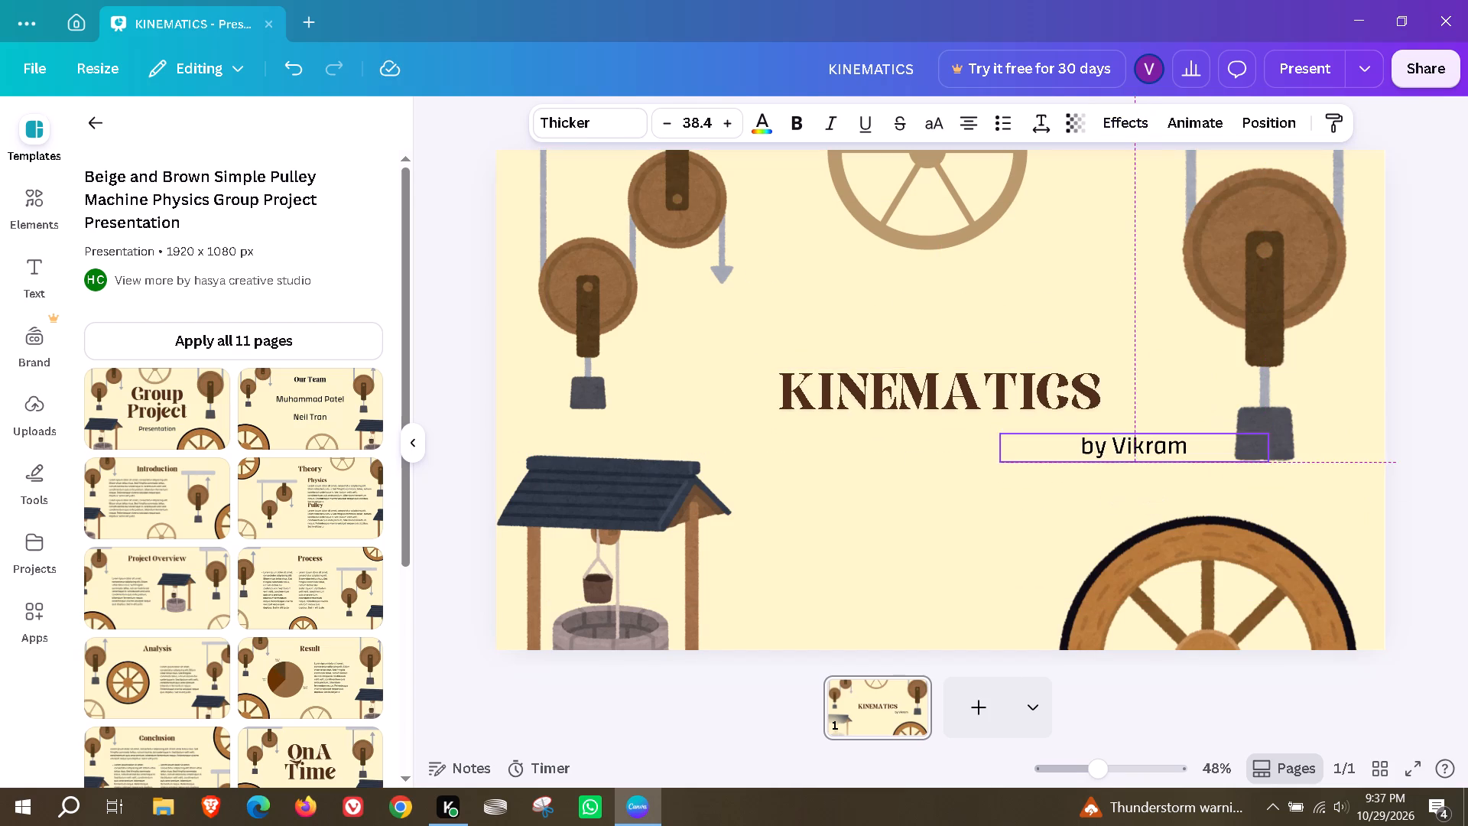
{"action": "left_click_drag", "start_coordinate": [1155, 449], "coordinate": [1180, 454]}
{"action": "left_click", "coordinate": [957, 504]}
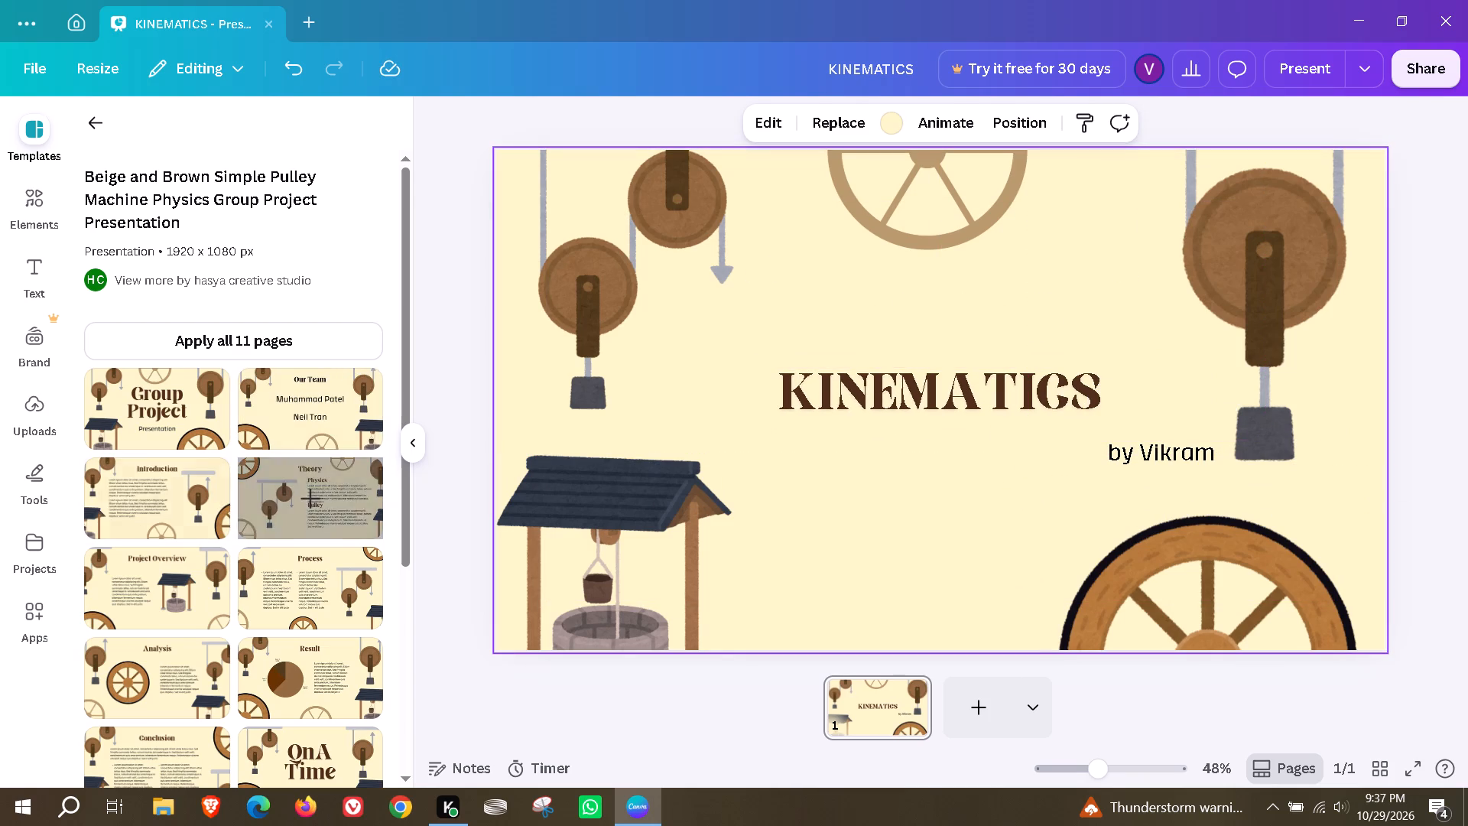
Add the template's Introduction page as page 2.
{"action": "left_click", "coordinate": [179, 485]}
{"action": "left_click", "coordinate": [840, 463]}
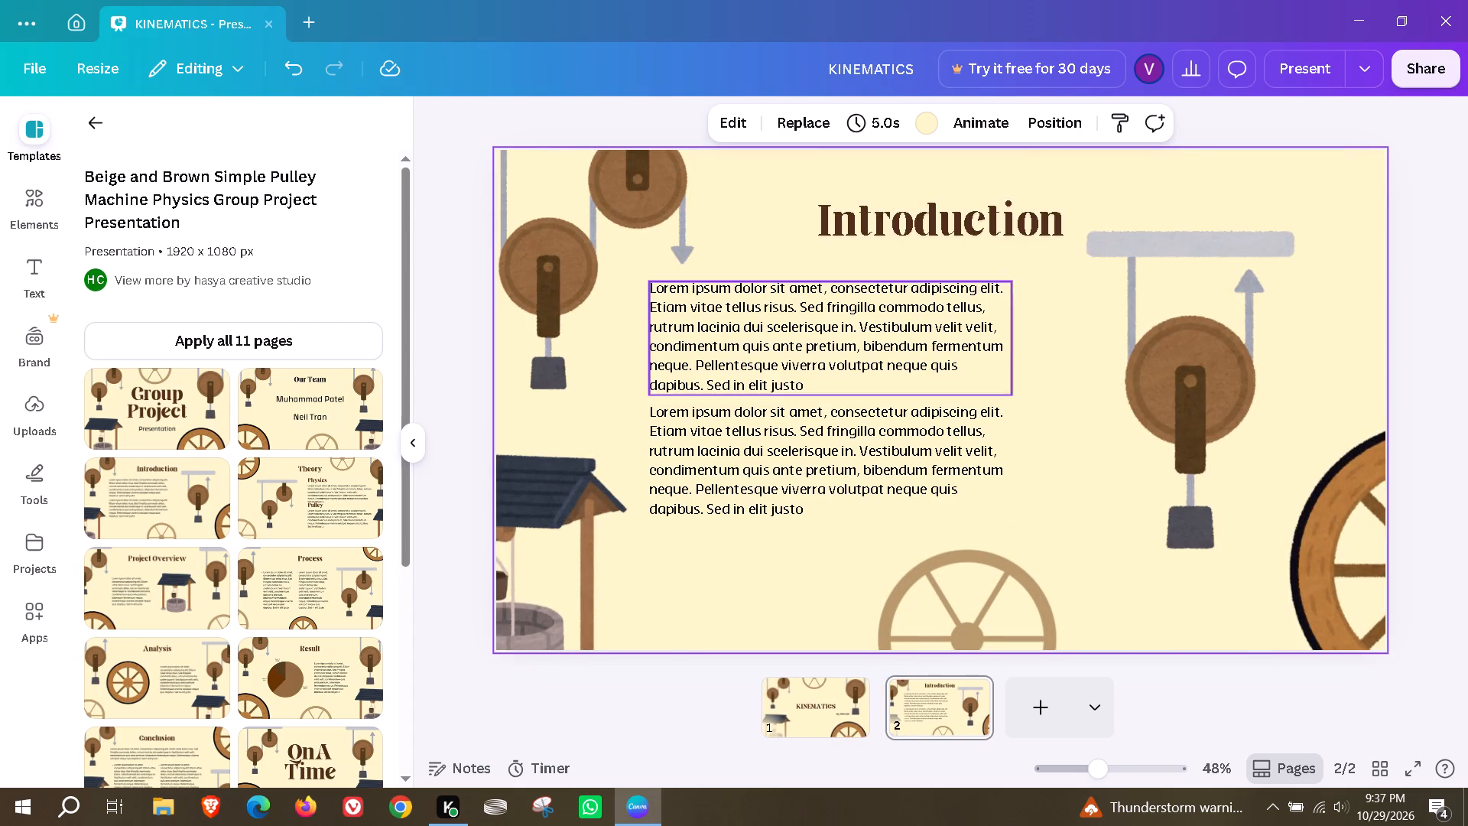
Replace page 2's heading with "INTRODUCTION" and fit it on one line at font size 58.1.
{"action": "double_click", "coordinate": [931, 223]}
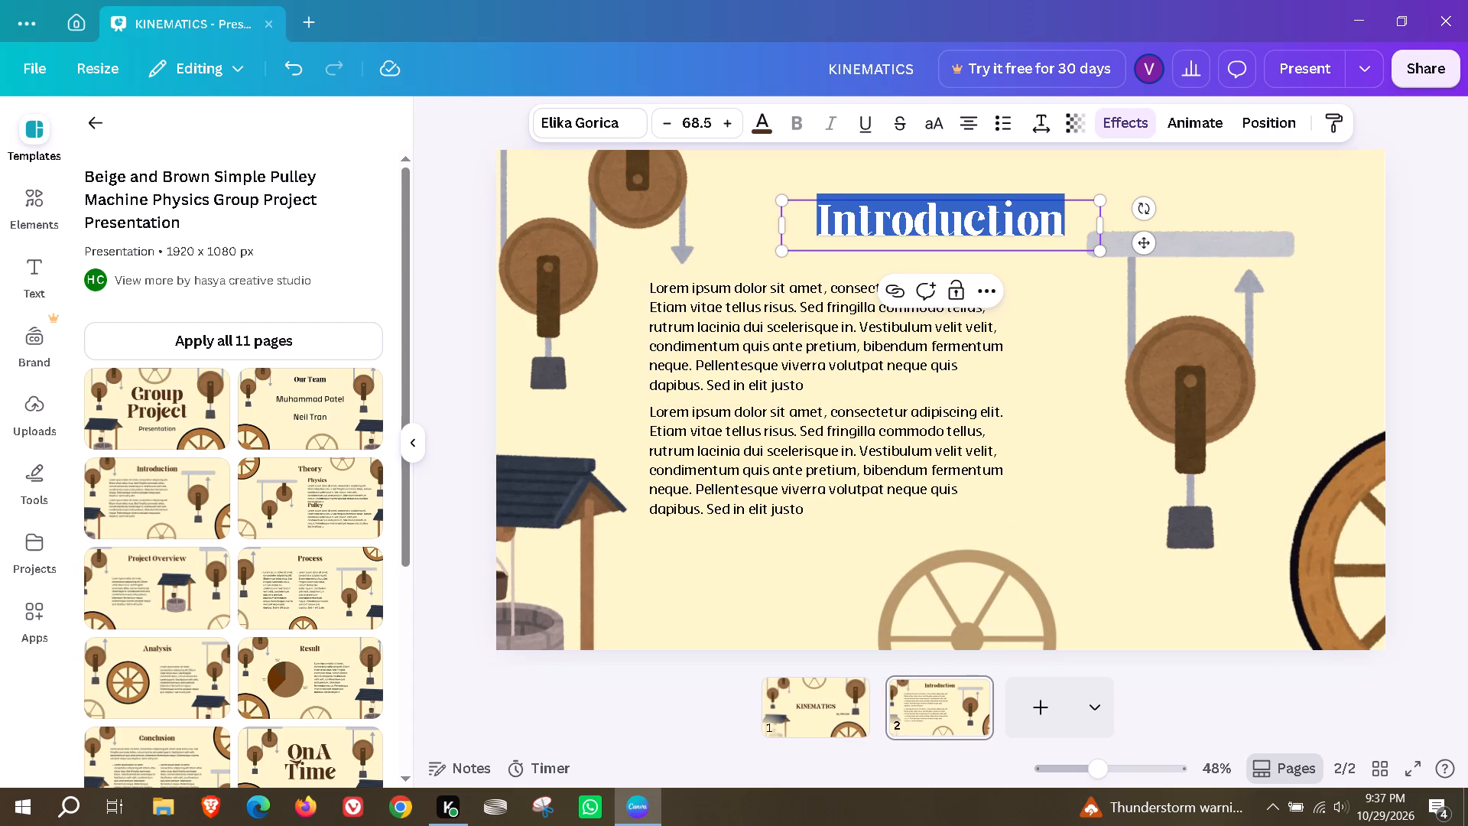
{"action": "type", "text": "INTRODUCTION"}
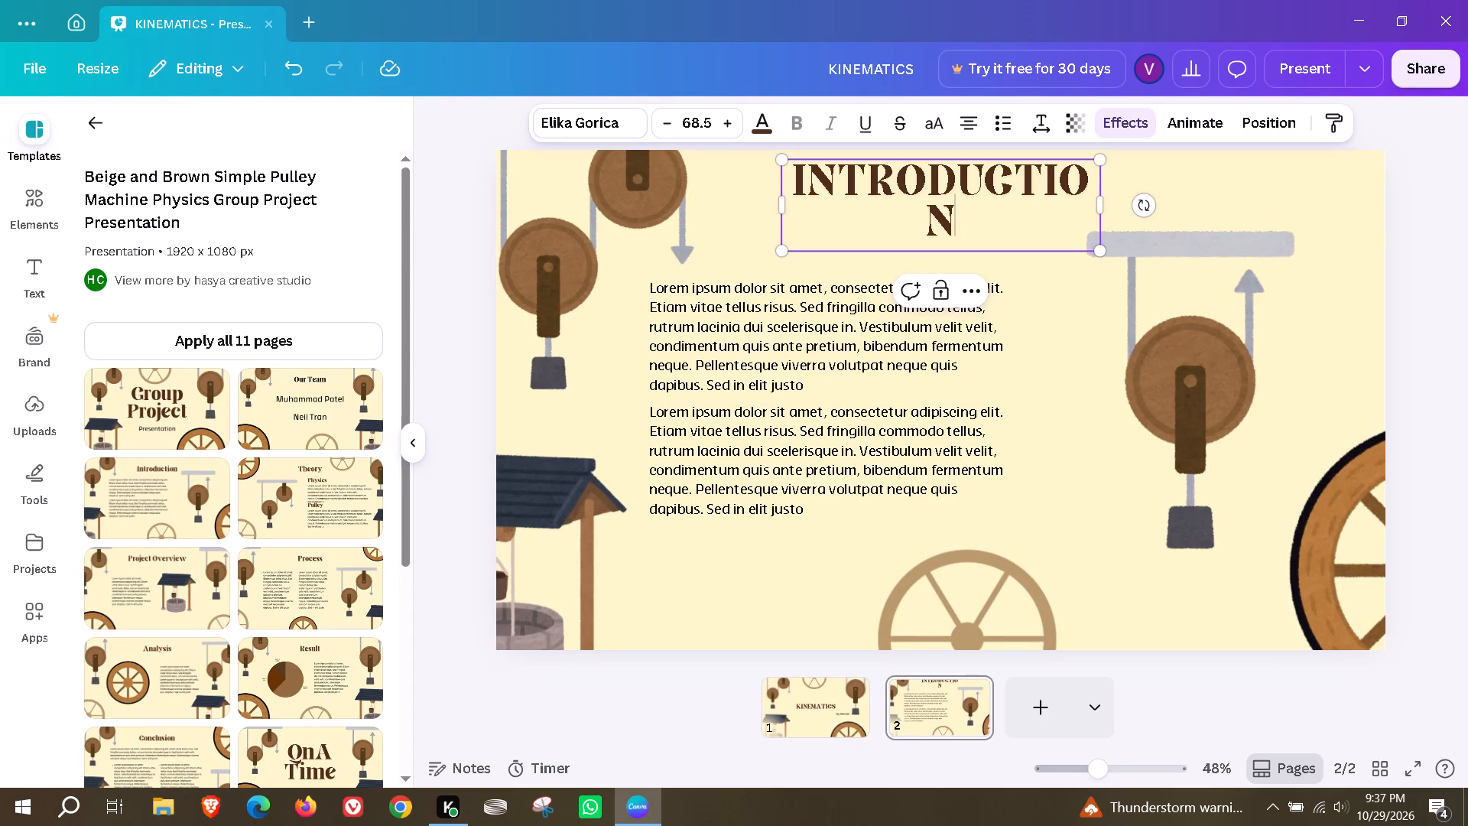
{"action": "left_click_drag", "start_coordinate": [1108, 198], "coordinate": [1026, 198]}
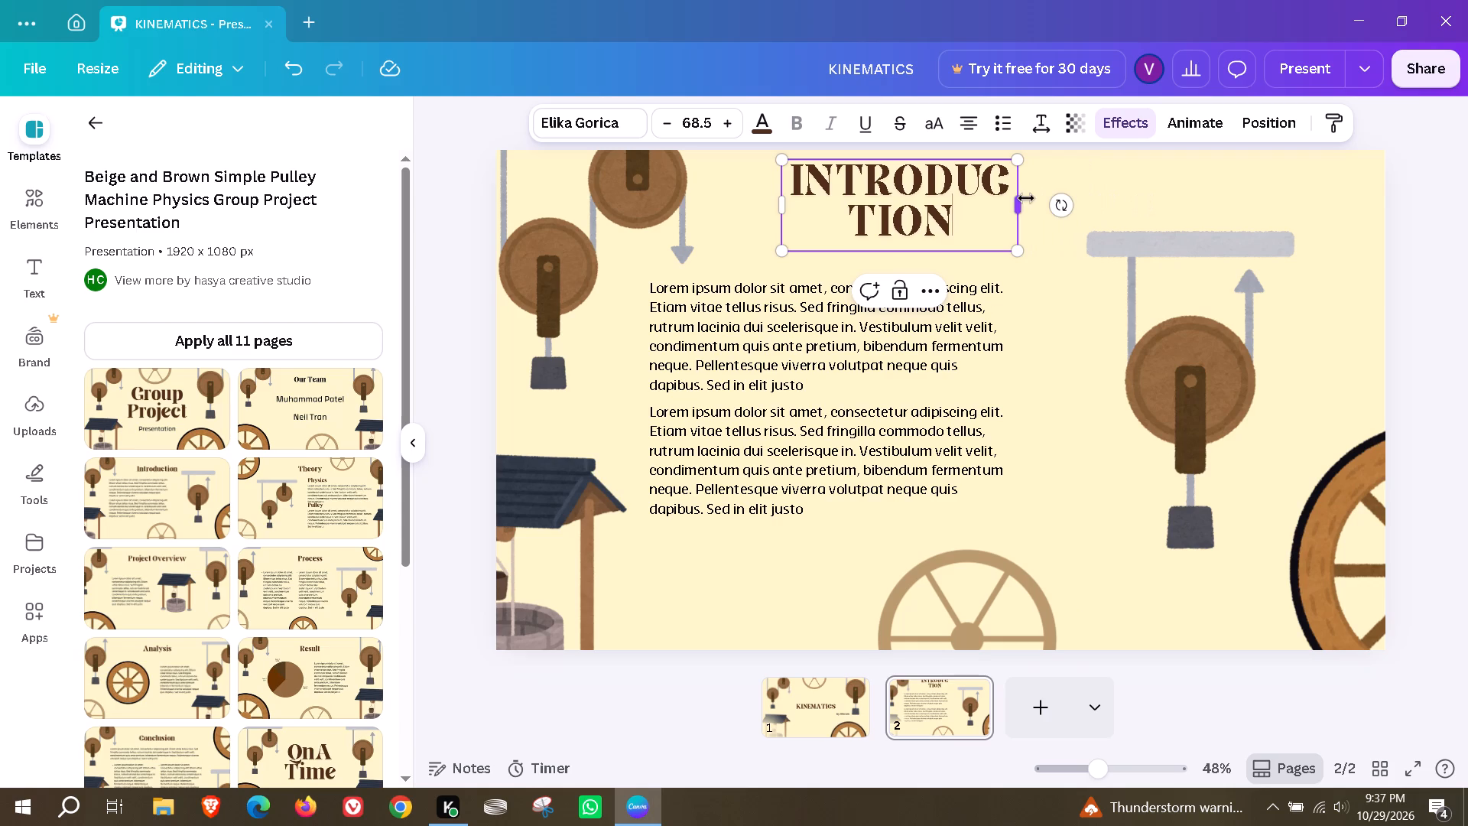
{"action": "left_click_drag", "start_coordinate": [1018, 249], "coordinate": [1044, 281]}
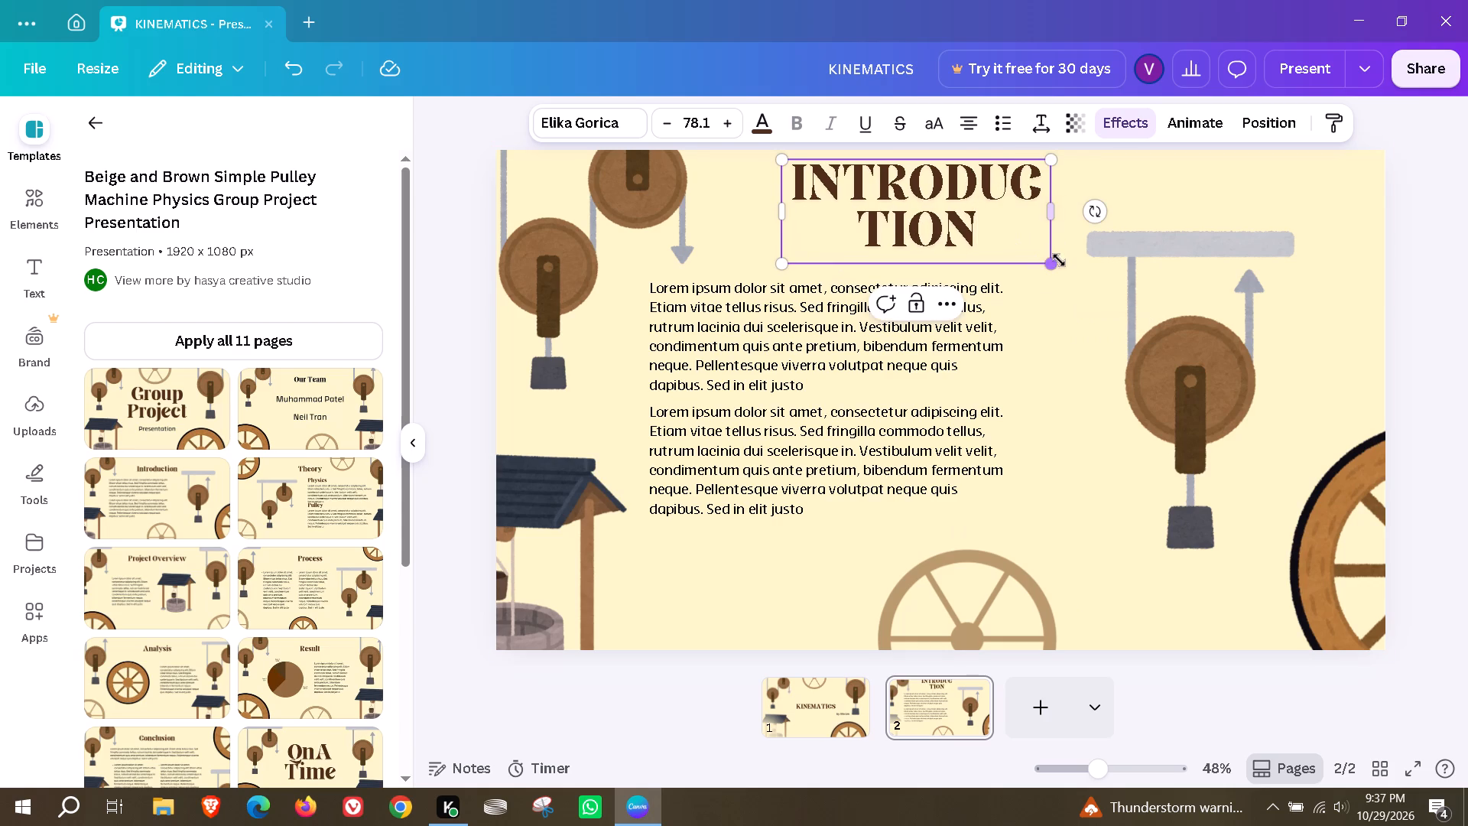
{"action": "left_click_drag", "start_coordinate": [1051, 261], "coordinate": [988, 220]}
{"action": "left_click_drag", "start_coordinate": [984, 202], "coordinate": [1085, 203]}
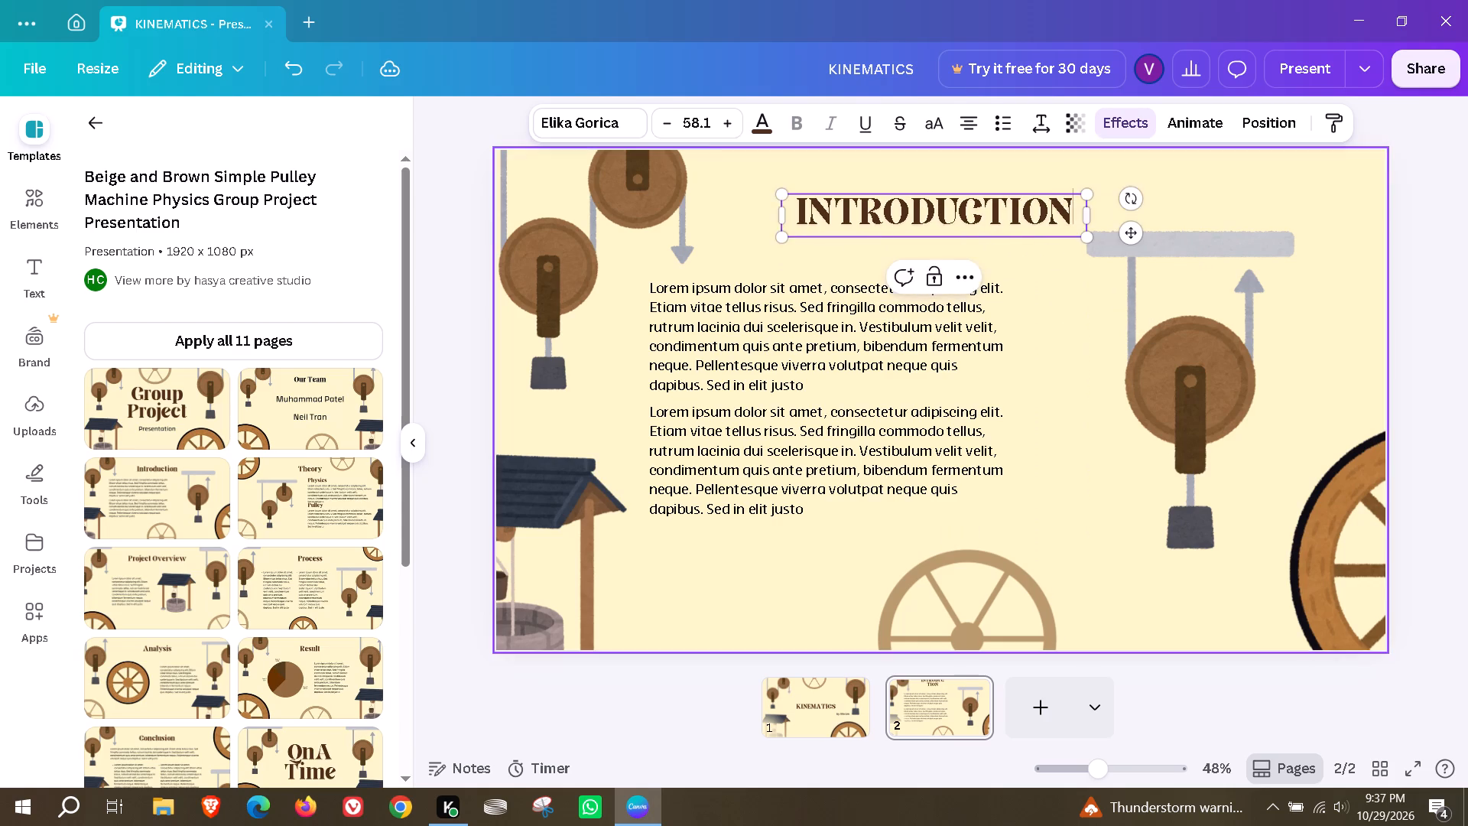
{"action": "left_click", "coordinate": [1083, 326]}
Delete the second placeholder paragraph on the introduction page.
{"action": "left_click", "coordinate": [837, 418]}
{"action": "left_click", "coordinate": [869, 366]}
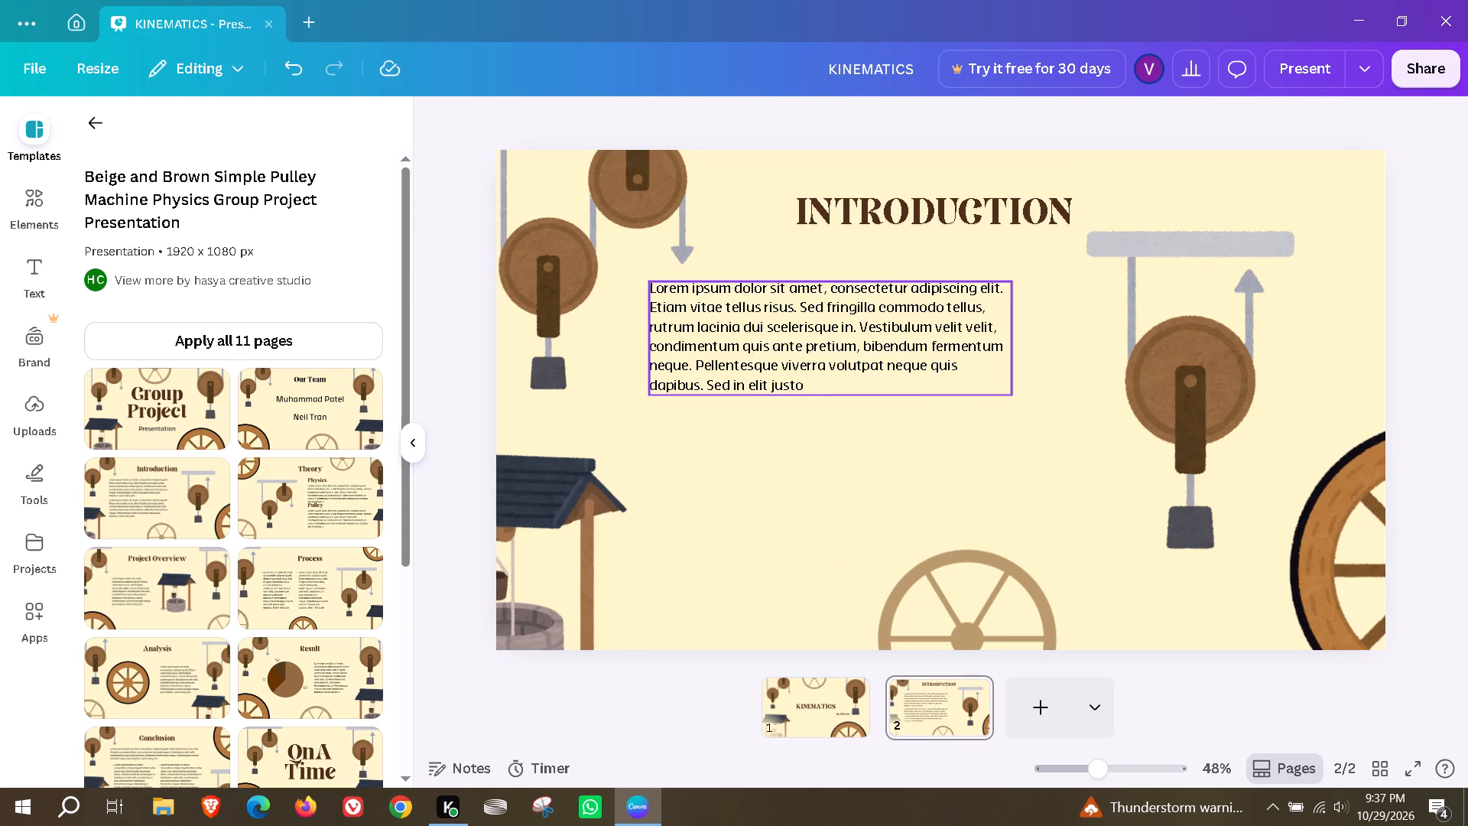
Replace the remaining paragraph with AI-transformed text from the prompt "generate 5-6 about introduction of kinematics in physics".
{"action": "double_click", "coordinate": [900, 336]}
{"action": "left_click", "coordinate": [872, 236]}
{"action": "scroll", "coordinate": [1004, 570], "scroll_direction": "down", "scroll_amount": 2}
{"action": "left_click", "coordinate": [969, 700]}
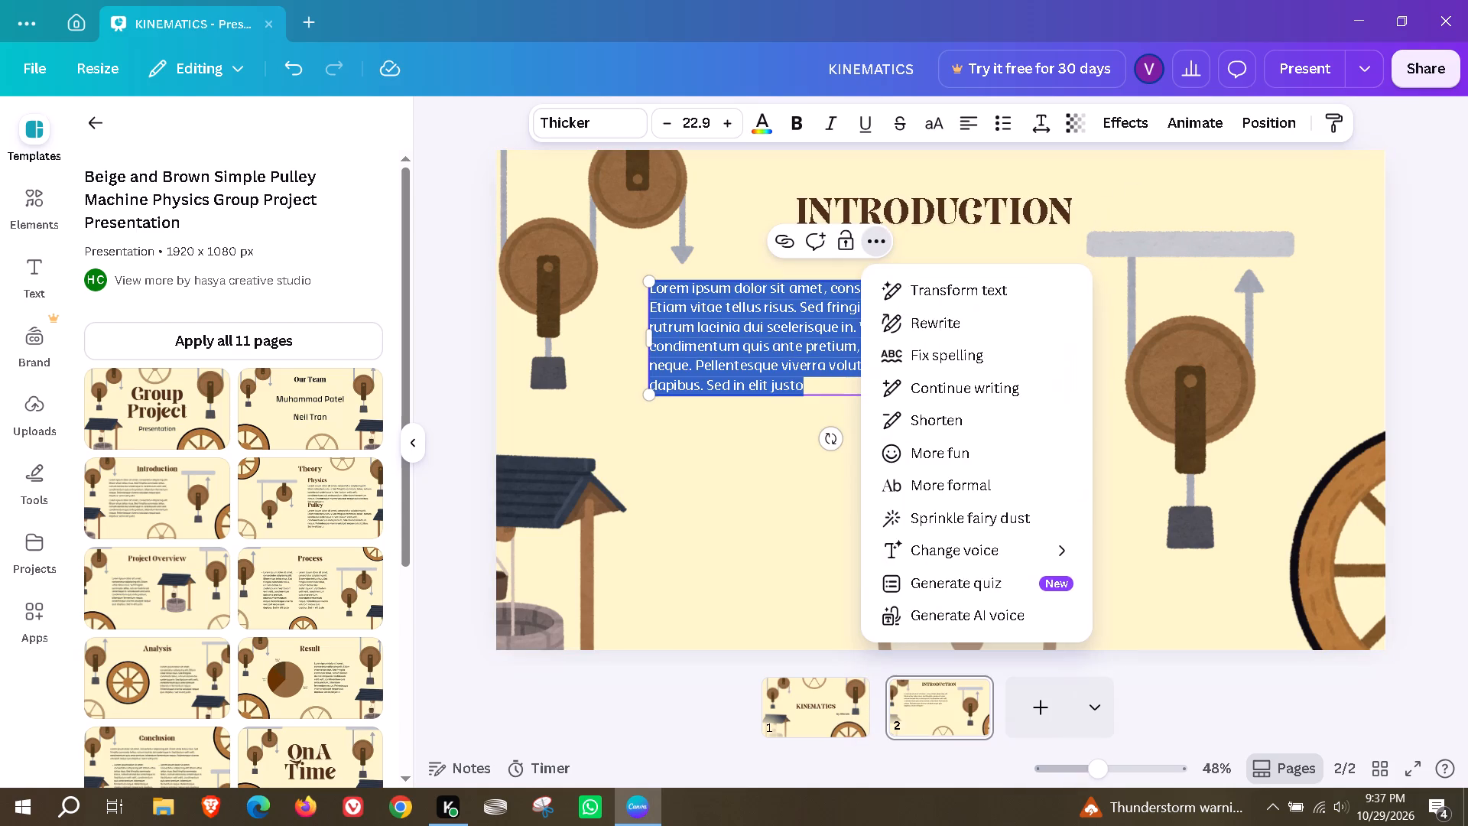
{"action": "left_click", "coordinate": [947, 301]}
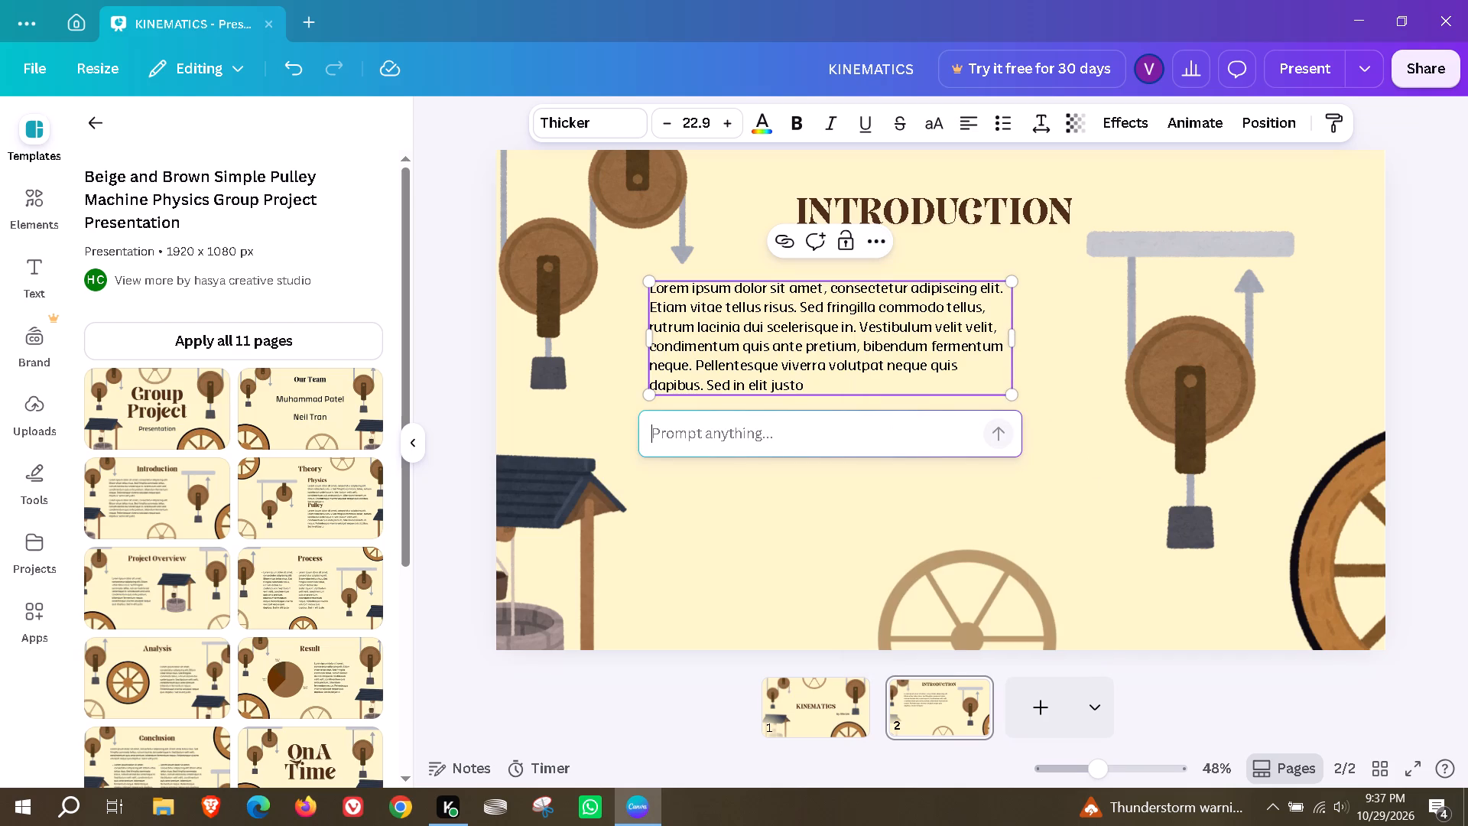
{"action": "type", "text": "in"}
{"action": "key", "text": "BackSpace"}
{"action": "key", "text": "BackSpace"}
{"action": "type", "text": "generate"}
{"action": "key", "text": "space"}
{"action": "type", "text": "5-6 about intro"}
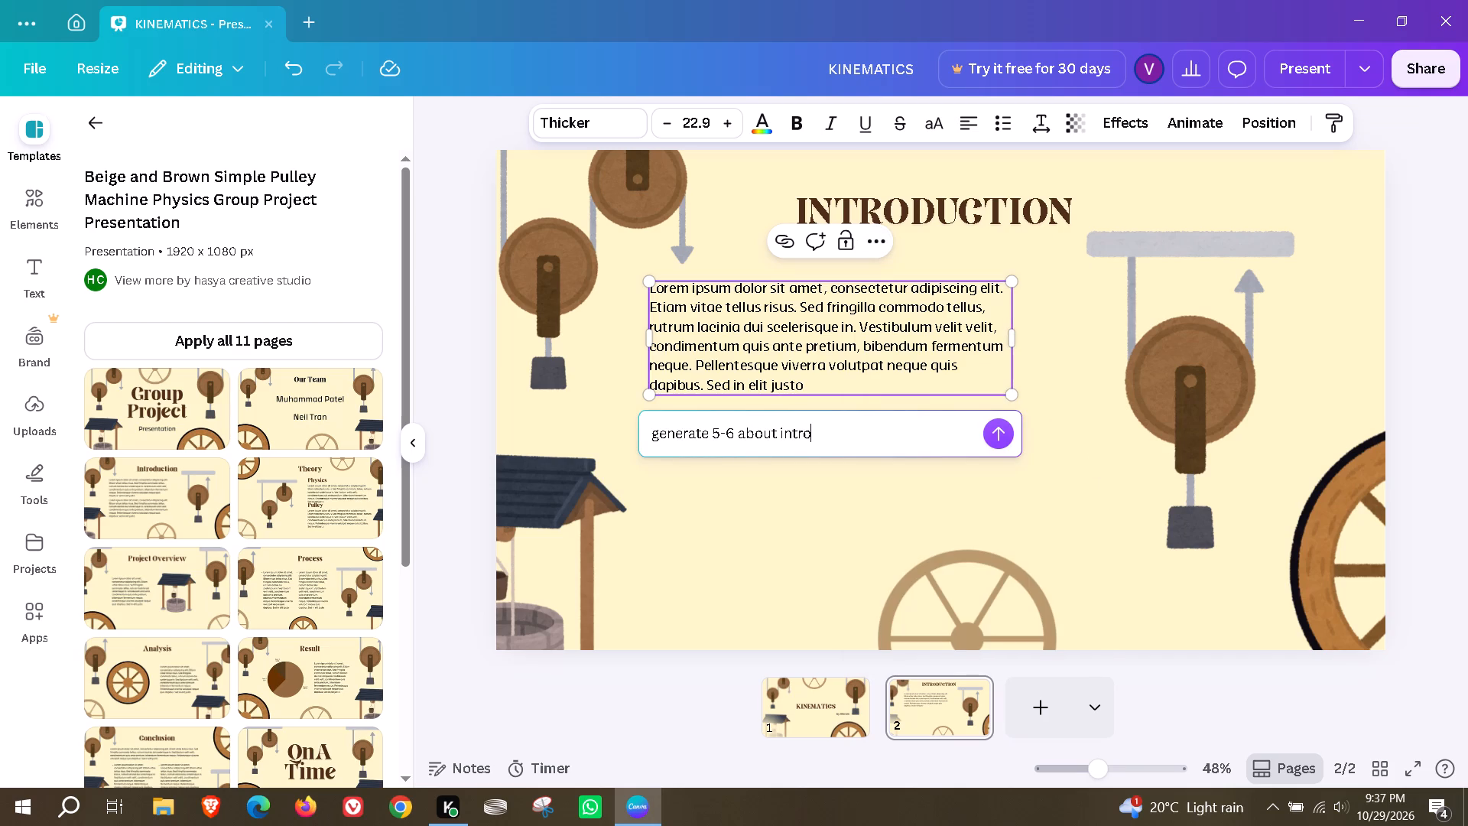
{"action": "type", "text": "duciton"}
{"action": "key", "text": "BackSpace"}
{"action": "key", "text": "BackSpace"}
{"action": "key", "text": "BackSpace"}
{"action": "key", "text": "BackSpace"}
{"action": "type", "text": "tion of kinematics in physics"}
{"action": "key", "text": "Return"}
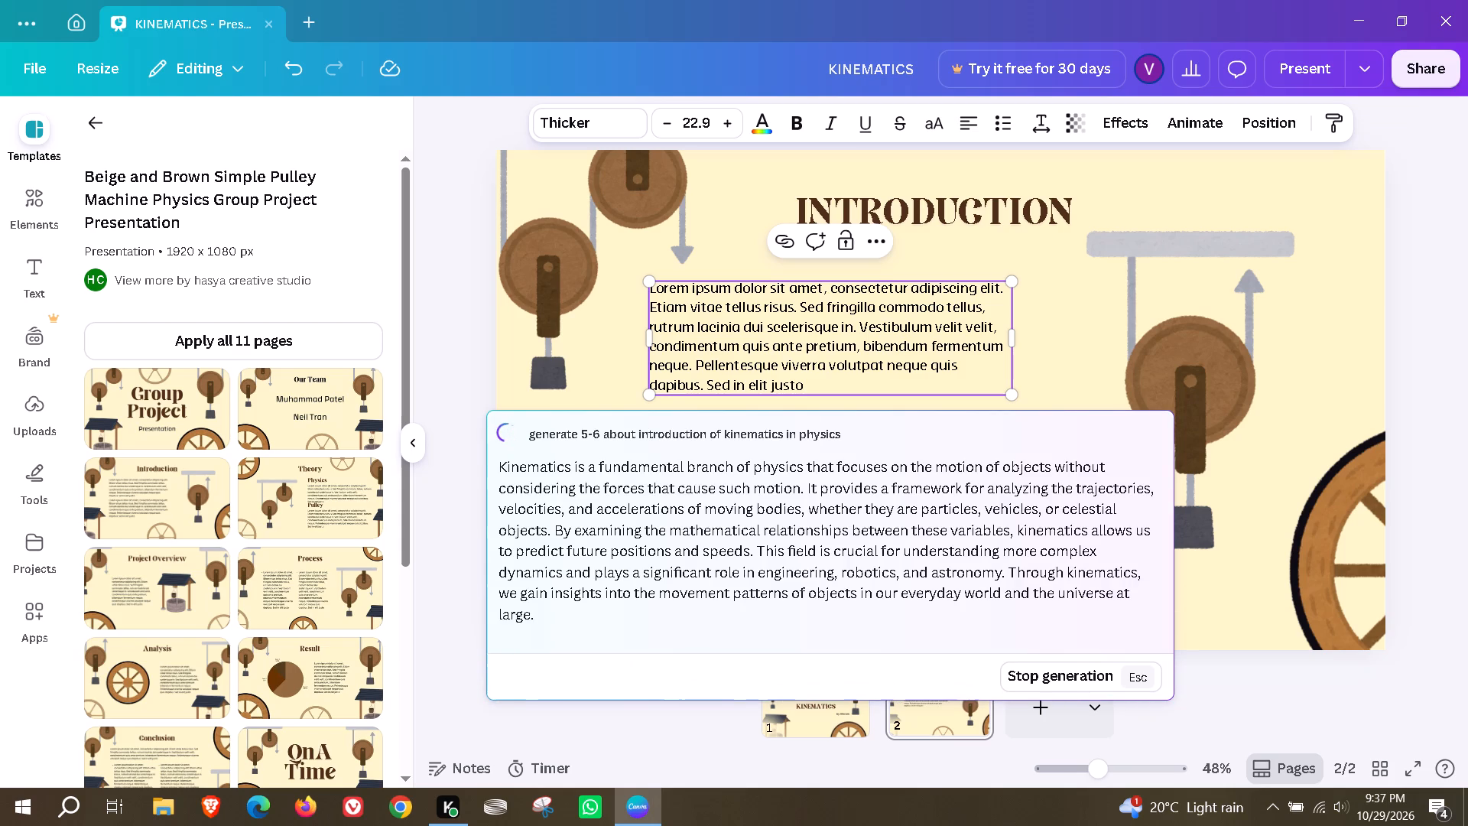
{"action": "left_click", "coordinate": [1095, 704]}
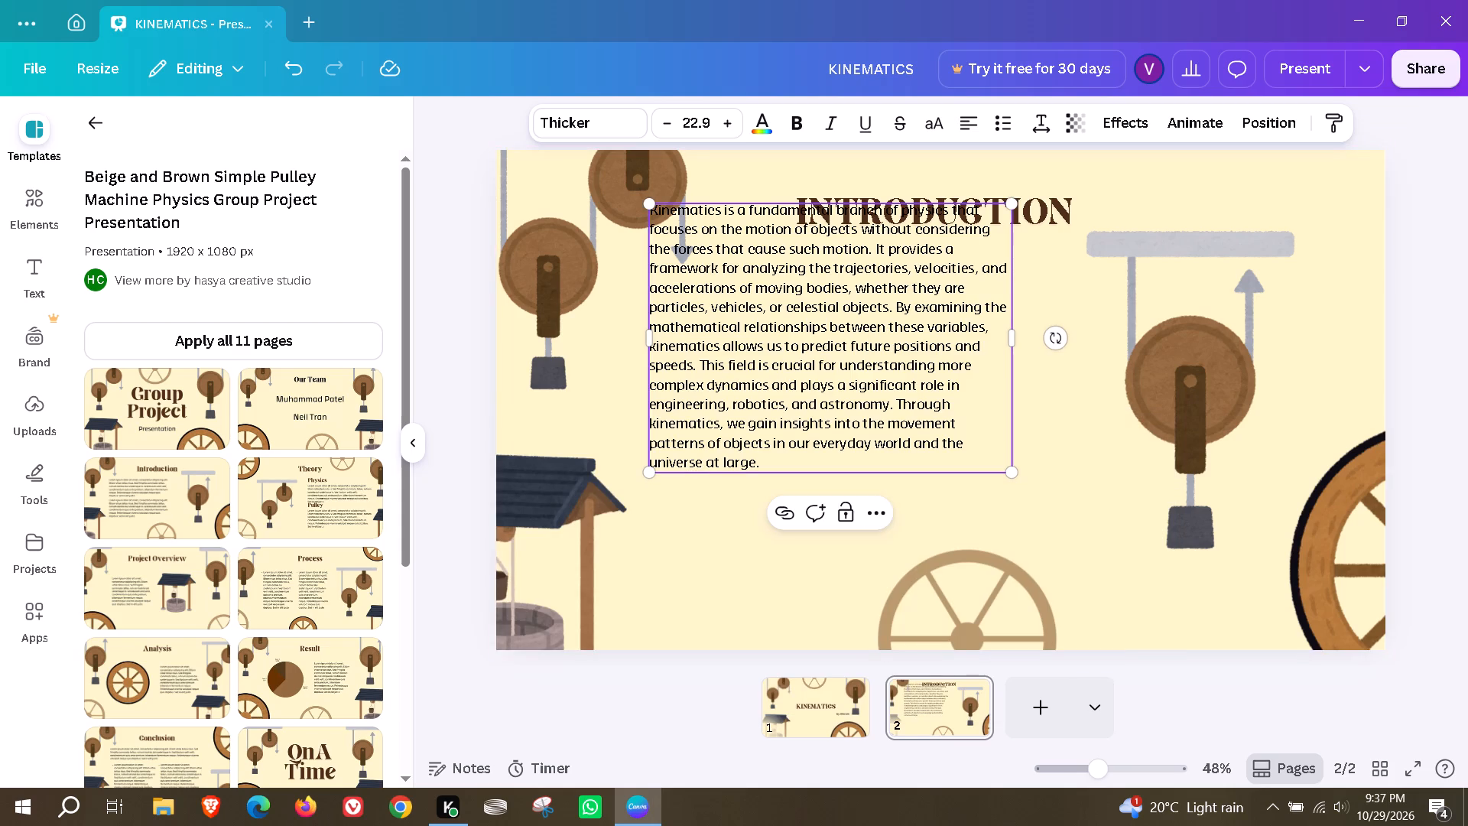
Move the kinematics paragraph beneath the INTRODUCTION heading and rescale it to fit above the pale wheel.
{"action": "left_click", "coordinate": [1060, 512]}
{"action": "left_click_drag", "start_coordinate": [820, 385], "coordinate": [855, 462]}
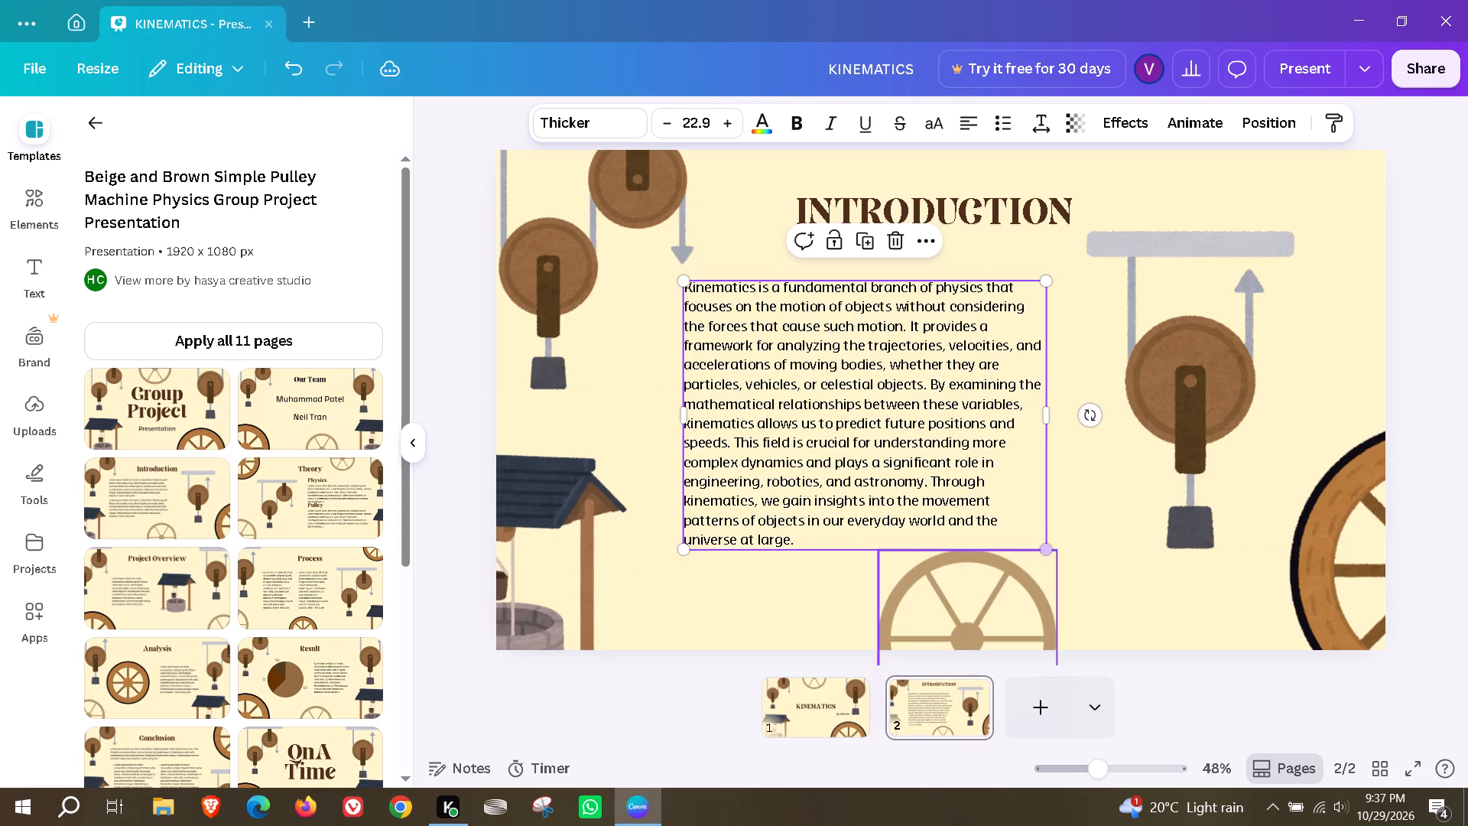
{"action": "left_click_drag", "start_coordinate": [1044, 551], "coordinate": [992, 511]}
{"action": "left_click", "coordinate": [1092, 536]}
{"action": "left_click_drag", "start_coordinate": [885, 457], "coordinate": [911, 473]}
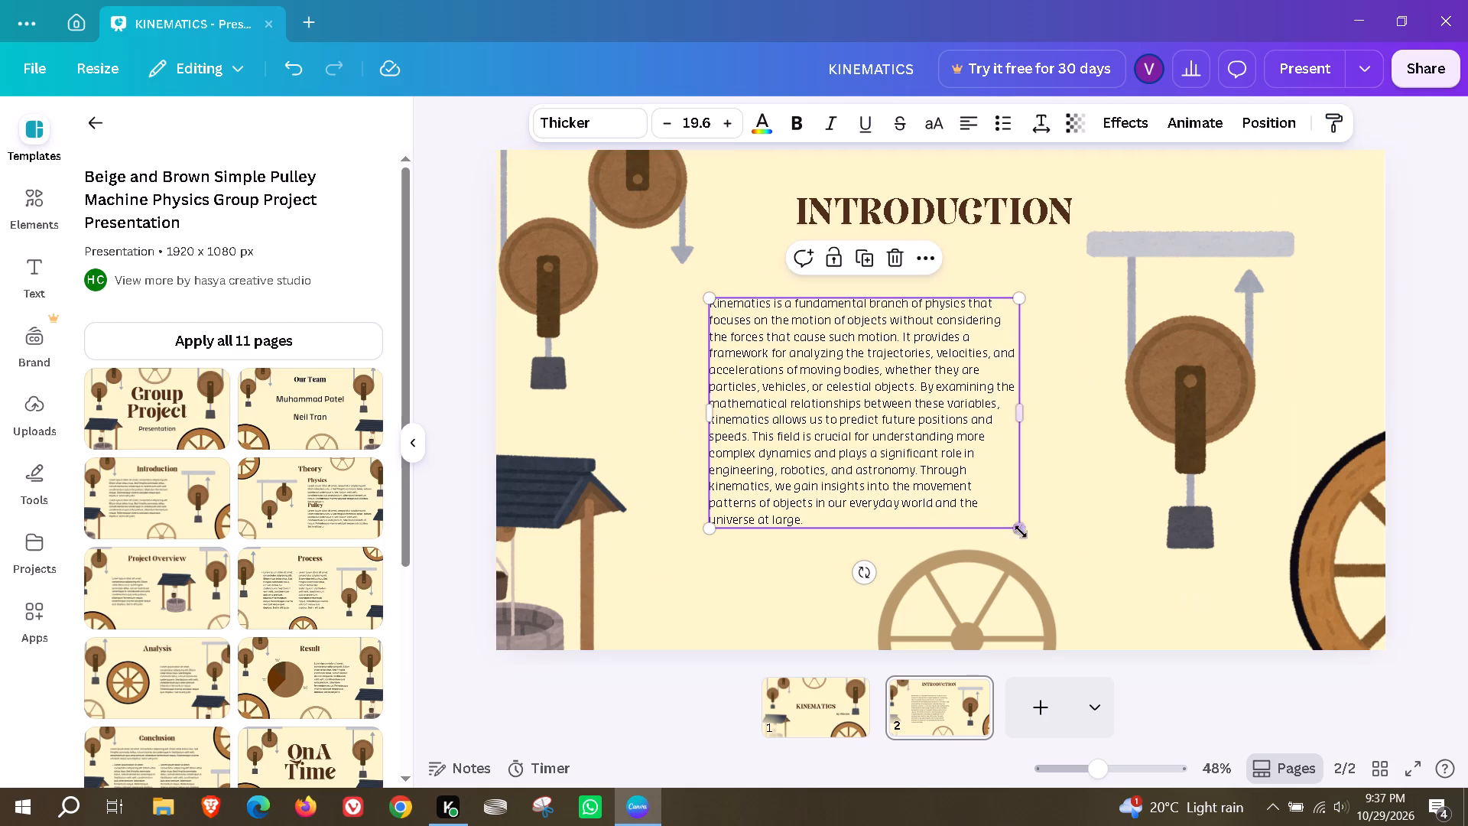
{"action": "left_click_drag", "start_coordinate": [1019, 532], "coordinate": [1060, 569]}
{"action": "left_click_drag", "start_coordinate": [906, 486], "coordinate": [889, 462]}
{"action": "left_click", "coordinate": [816, 573]}
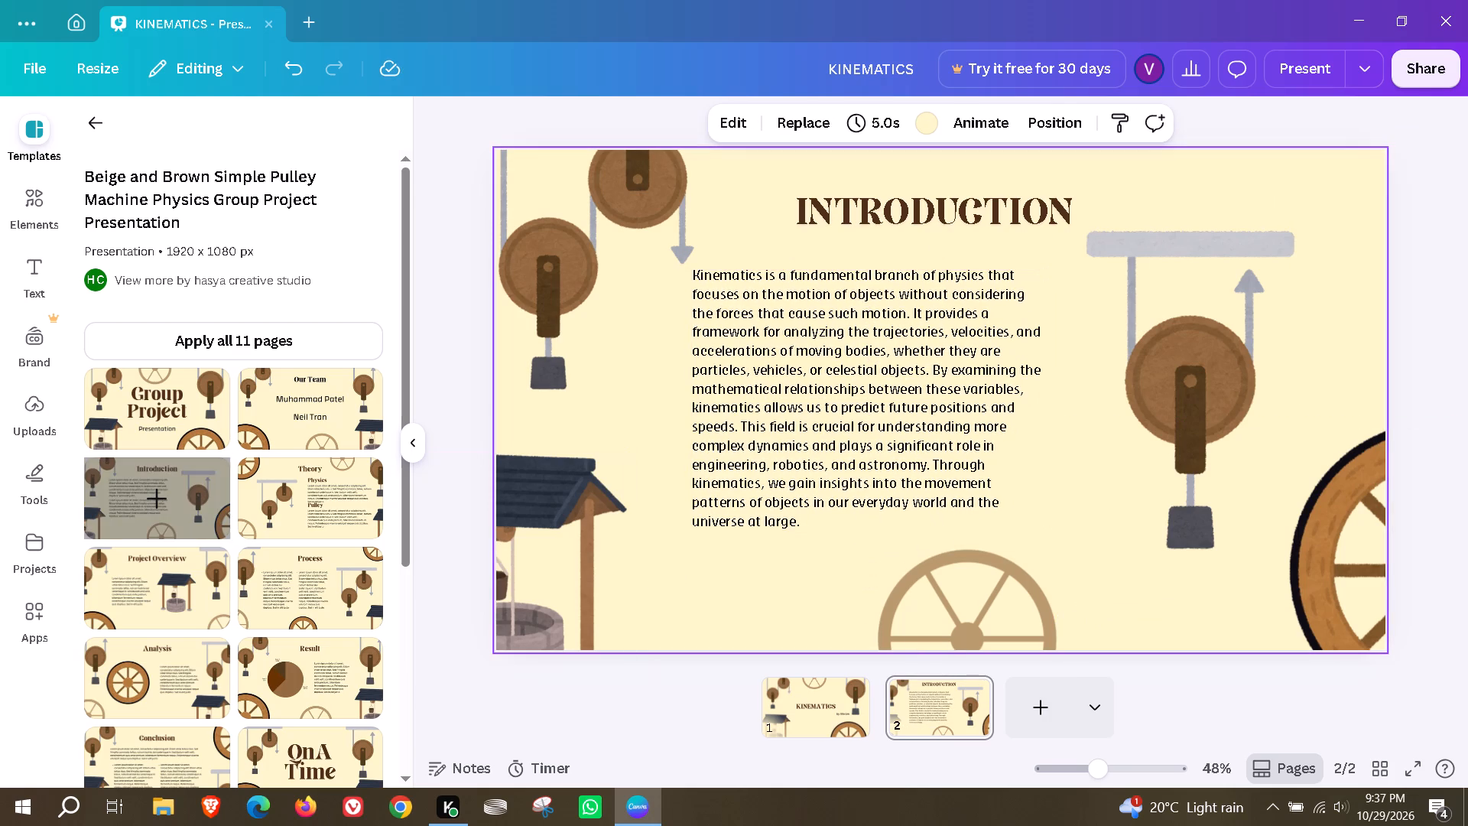
Add the template's Theory page as page 3.
{"action": "left_click", "coordinate": [301, 518]}
{"action": "left_click", "coordinate": [804, 460]}
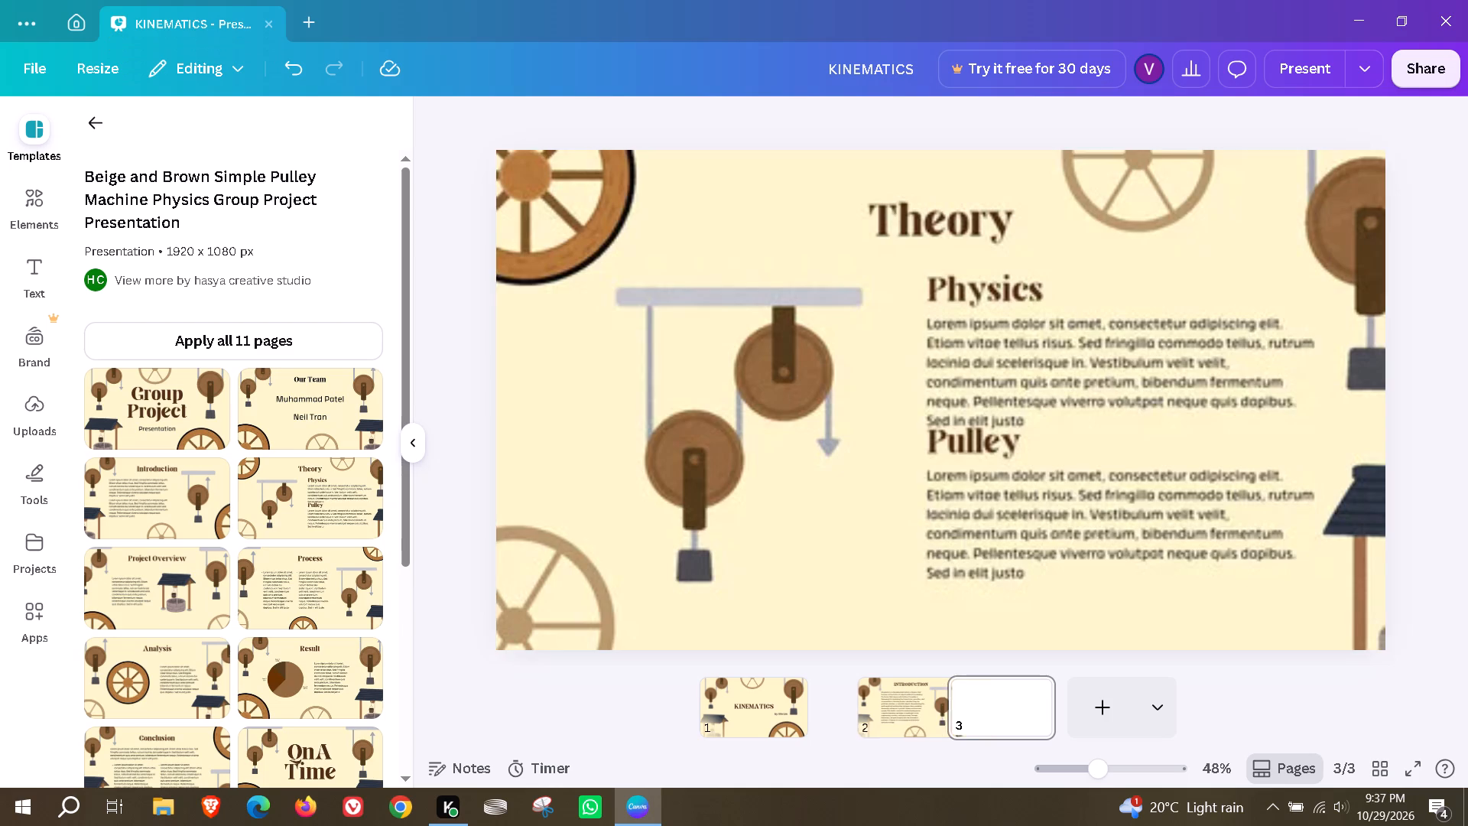
Replace the Theory heading with "WHAT IS MOTION ?" and fit it on one line at font size 46.5.
{"action": "double_click", "coordinate": [946, 229]}
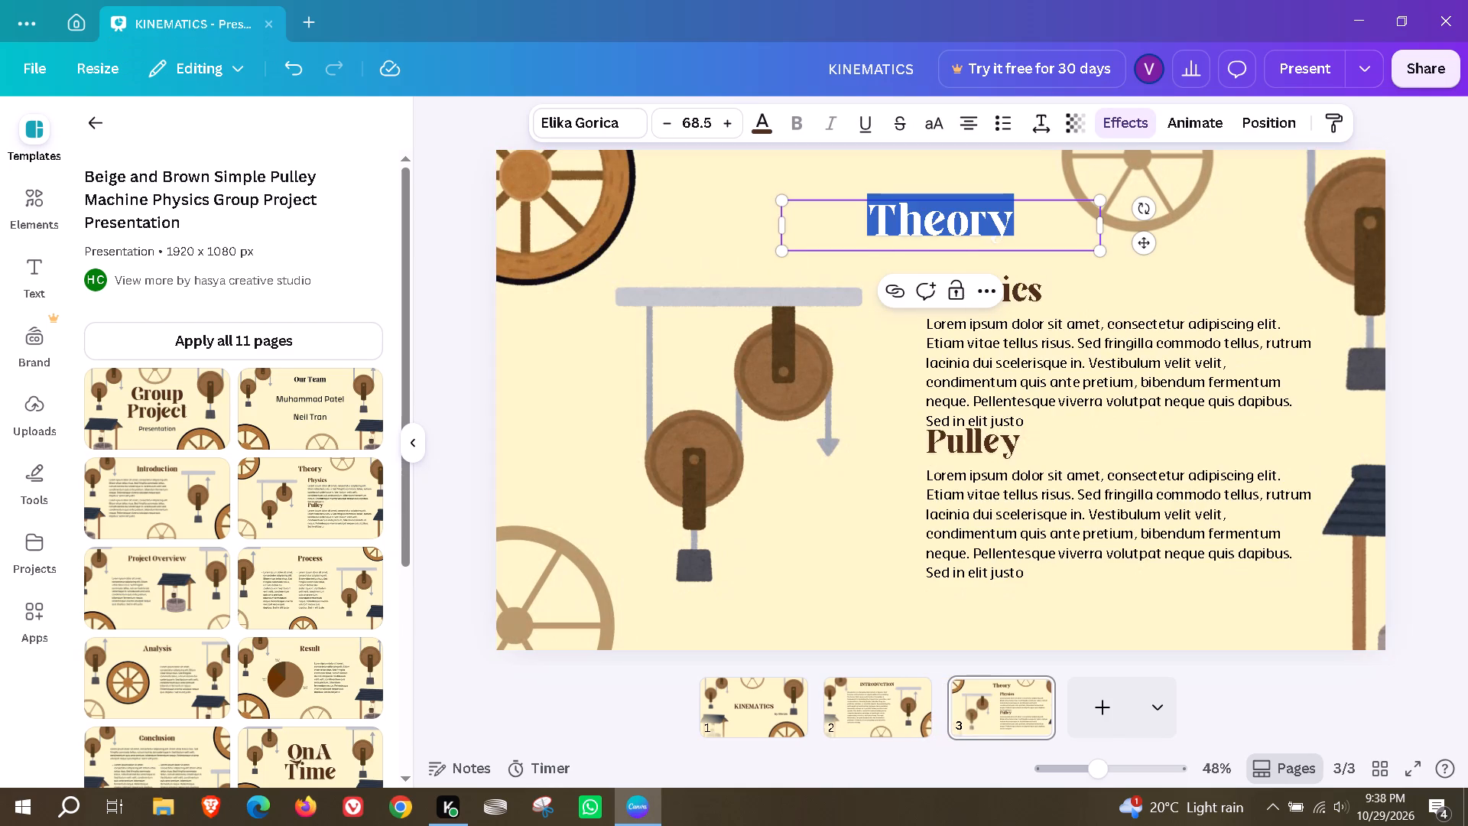
{"action": "type", "text": "WHAT IS MOTION ?"}
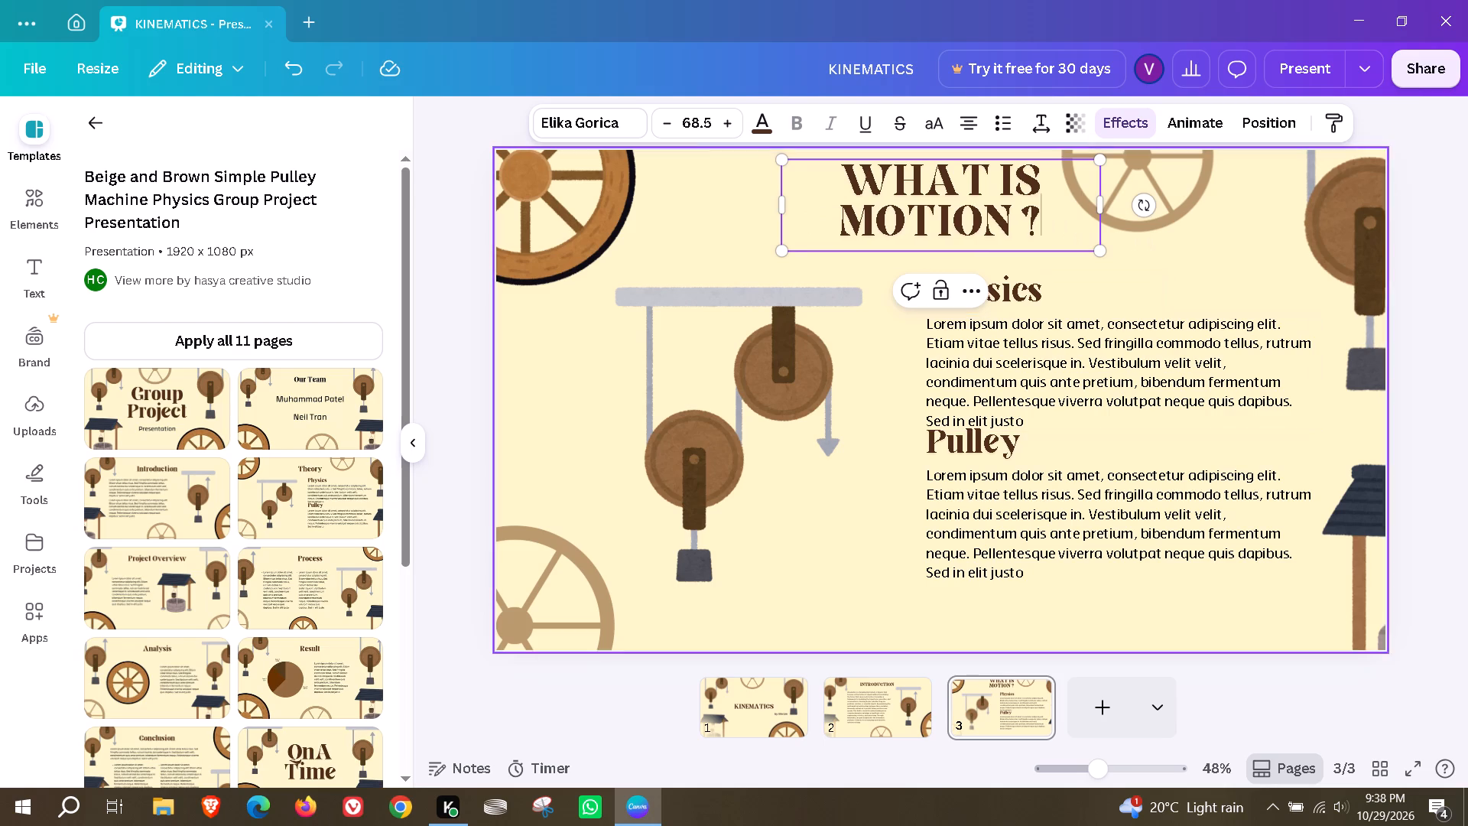
{"action": "left_click", "coordinate": [1163, 269]}
{"action": "left_click_drag", "start_coordinate": [978, 217], "coordinate": [955, 244]}
{"action": "left_click_drag", "start_coordinate": [1075, 276], "coordinate": [1024, 248]}
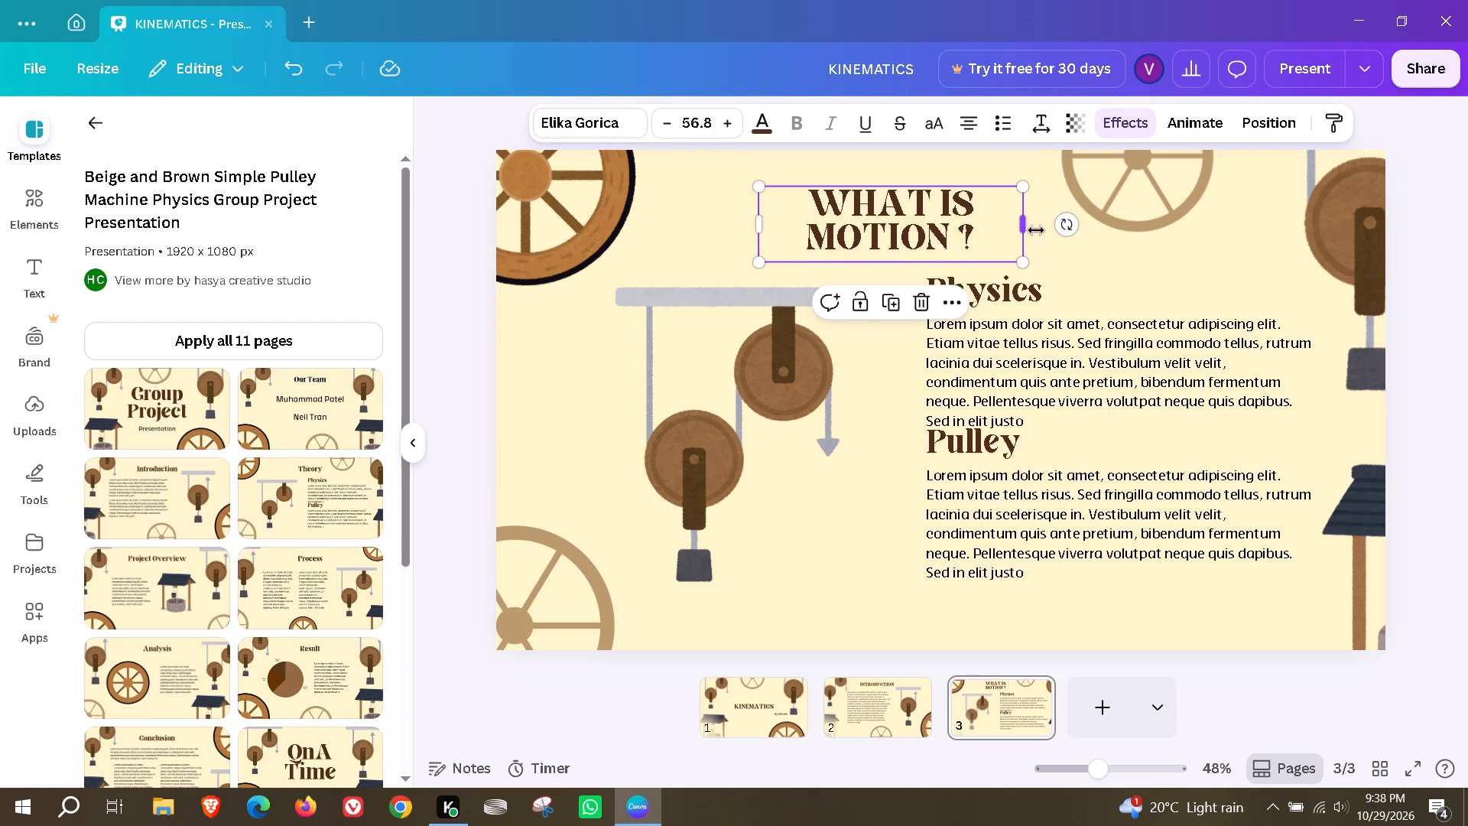
{"action": "left_click_drag", "start_coordinate": [1031, 224], "coordinate": [1113, 238]}
{"action": "left_click", "coordinate": [1187, 276]}
{"action": "left_click_drag", "start_coordinate": [1016, 246], "coordinate": [1003, 240]}
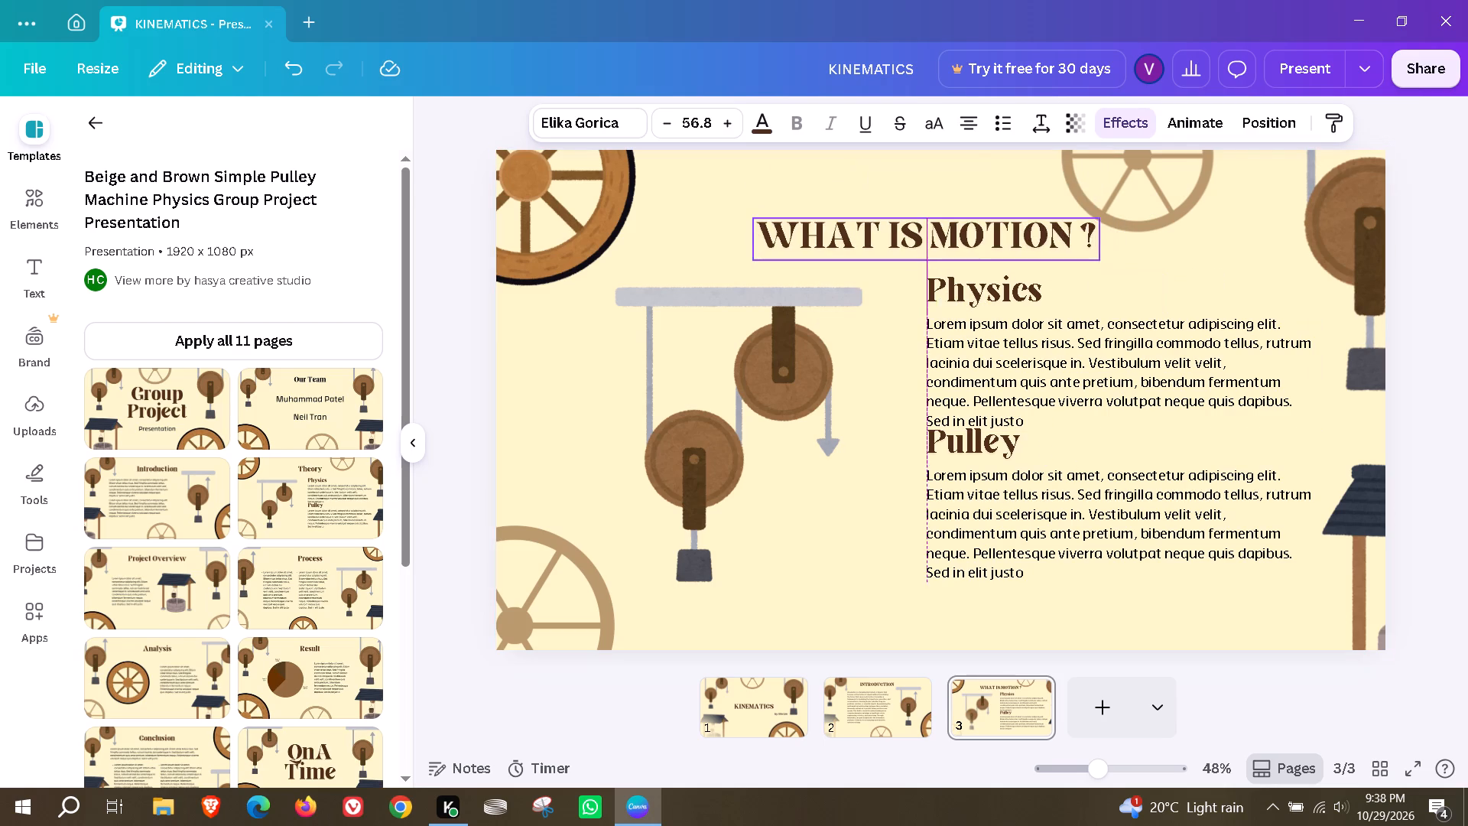
{"action": "left_click_drag", "start_coordinate": [1003, 240], "coordinate": [993, 239]}
{"action": "left_click_drag", "start_coordinate": [1084, 253], "coordinate": [1022, 240]}
{"action": "left_click", "coordinate": [1121, 257]}
Delete the Physics and Pulley subheadings and the lower placeholder paragraph from page 3.
{"action": "left_click", "coordinate": [1031, 305]}
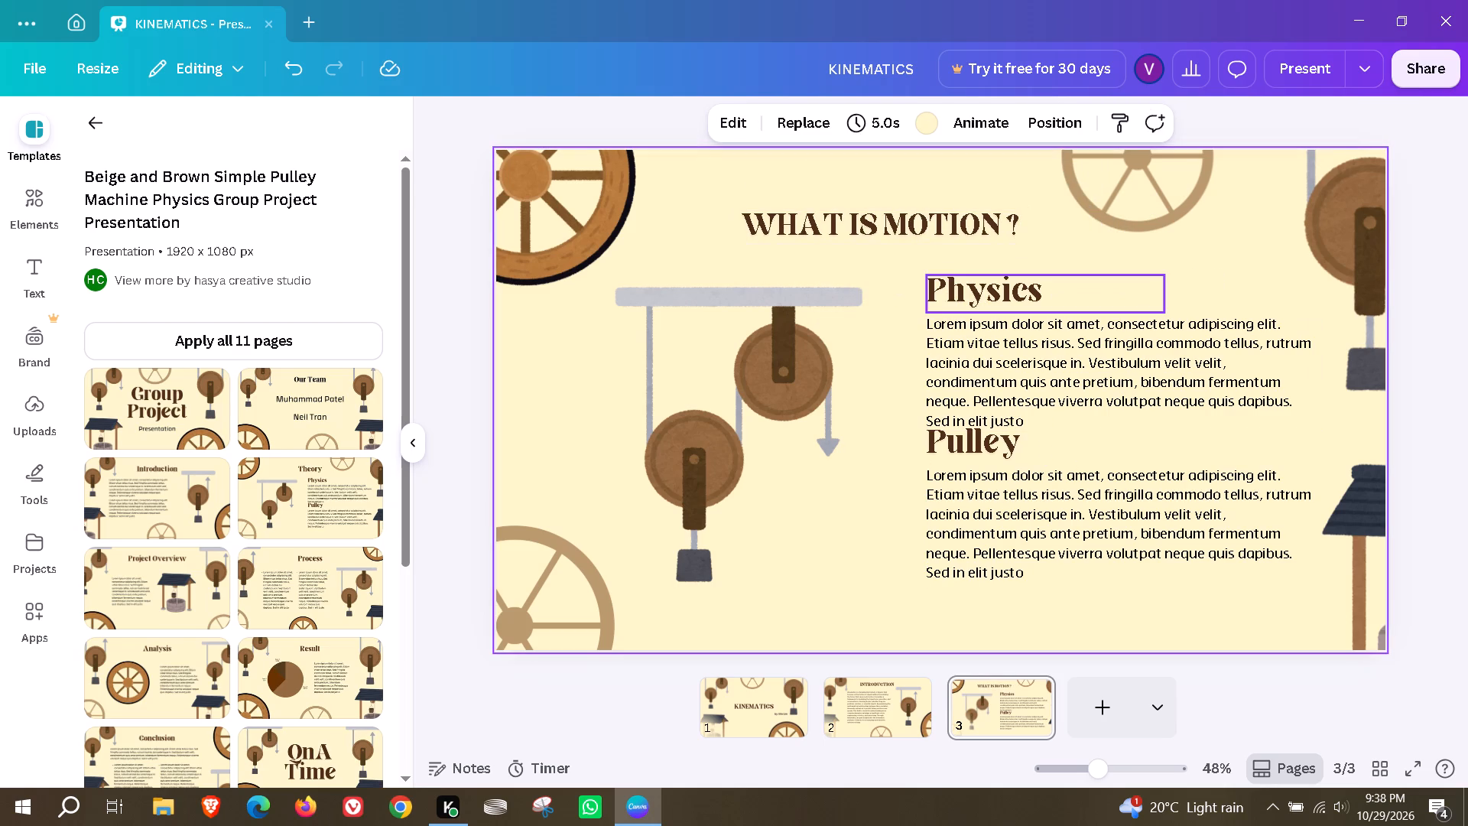
{"action": "left_click", "coordinate": [1080, 239]}
{"action": "left_click", "coordinate": [982, 434]}
{"action": "left_click", "coordinate": [1073, 389]}
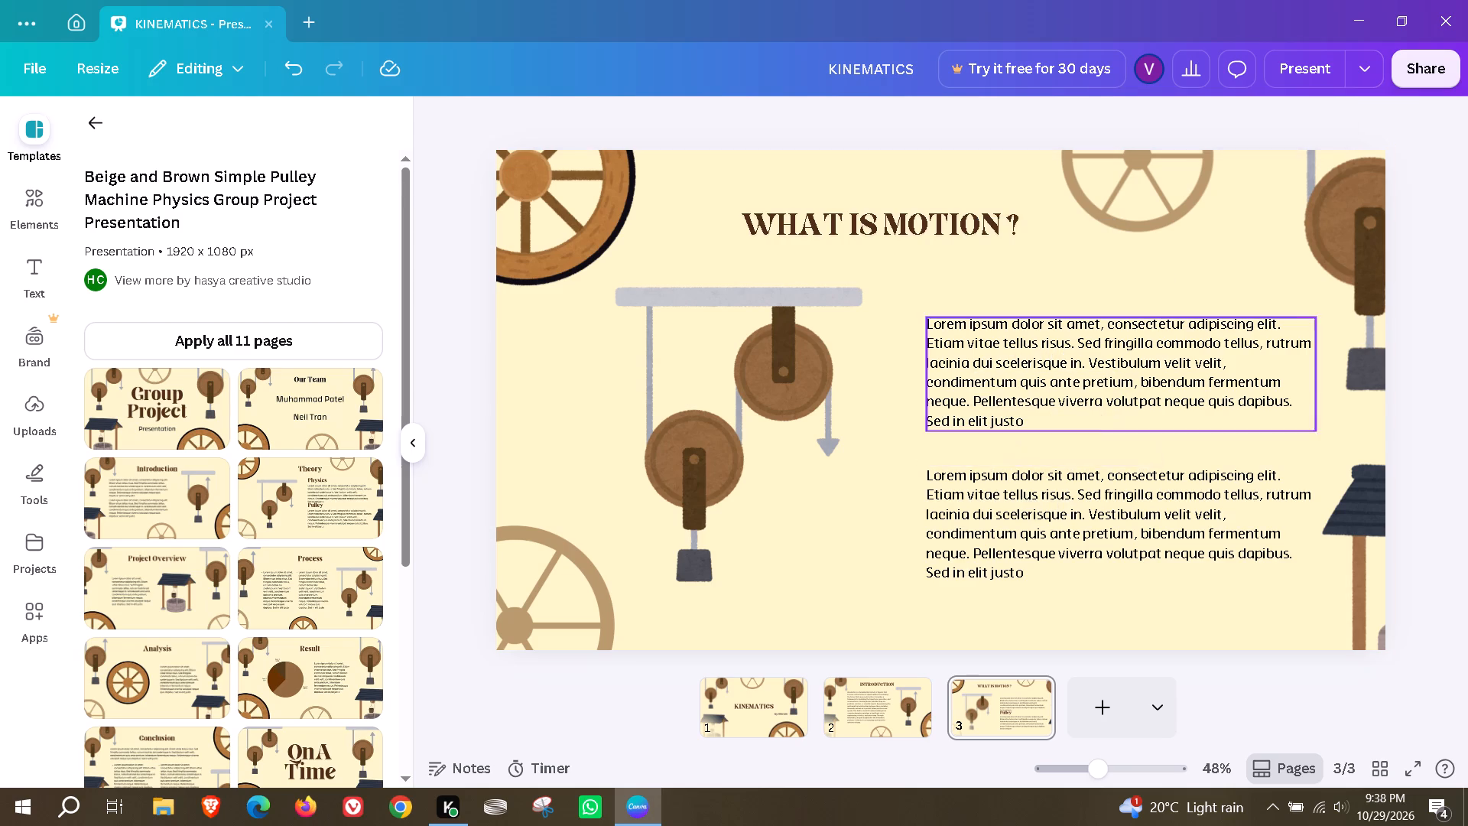
{"action": "left_click", "coordinate": [1074, 489]}
{"action": "left_click", "coordinate": [1156, 437]}
Replace page 3's paragraph with AI-transformed text from the prompt "generate in 5-6 lines what is motion in physics".
{"action": "left_click", "coordinate": [1077, 407]}
{"action": "double_click", "coordinate": [1138, 334]}
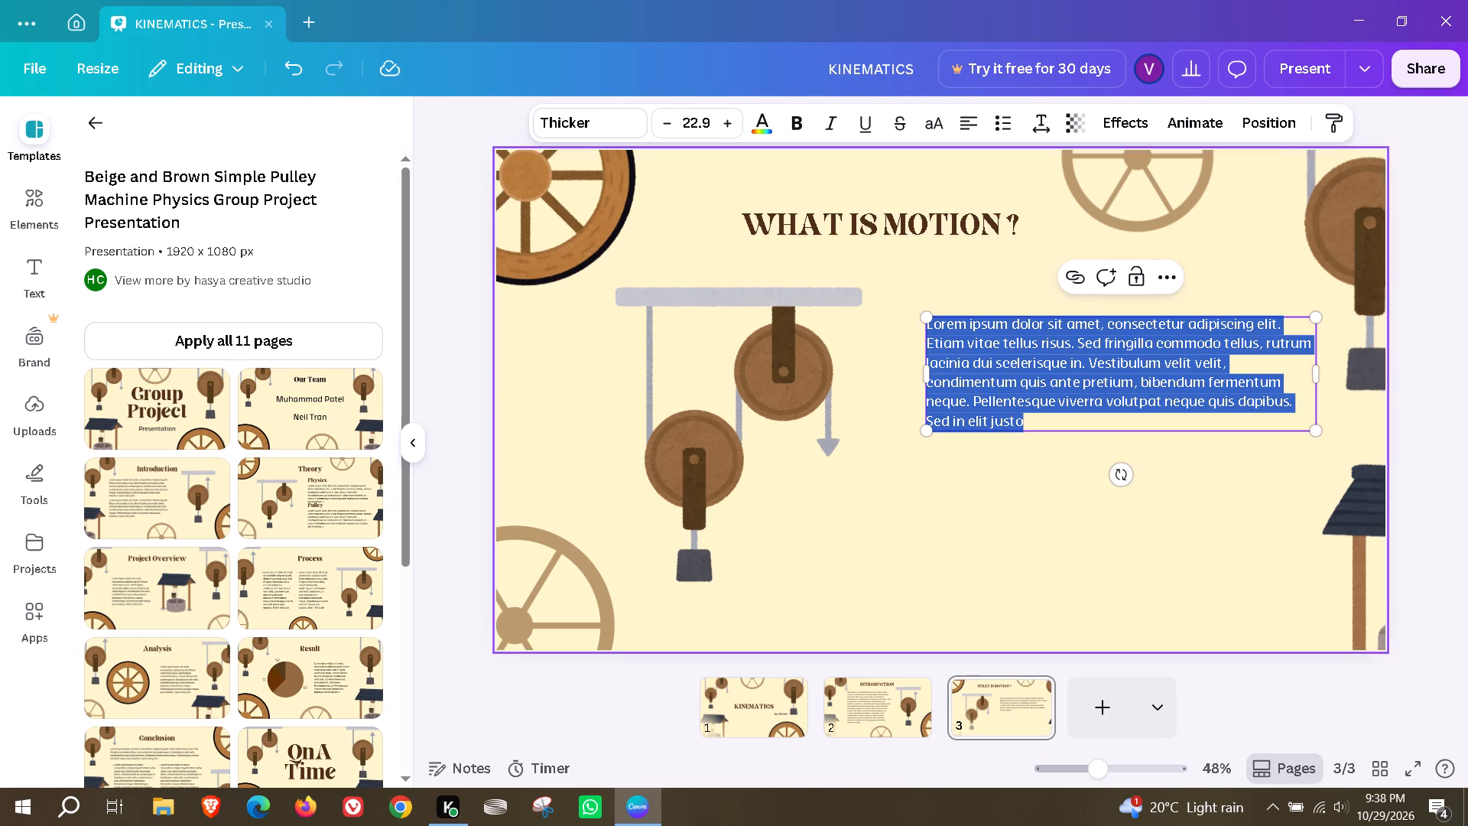
{"action": "left_click", "coordinate": [1167, 286]}
{"action": "scroll", "coordinate": [1164, 611], "scroll_direction": "down", "scroll_amount": 3}
{"action": "left_click", "coordinate": [1228, 707]}
{"action": "left_click", "coordinate": [1229, 723]}
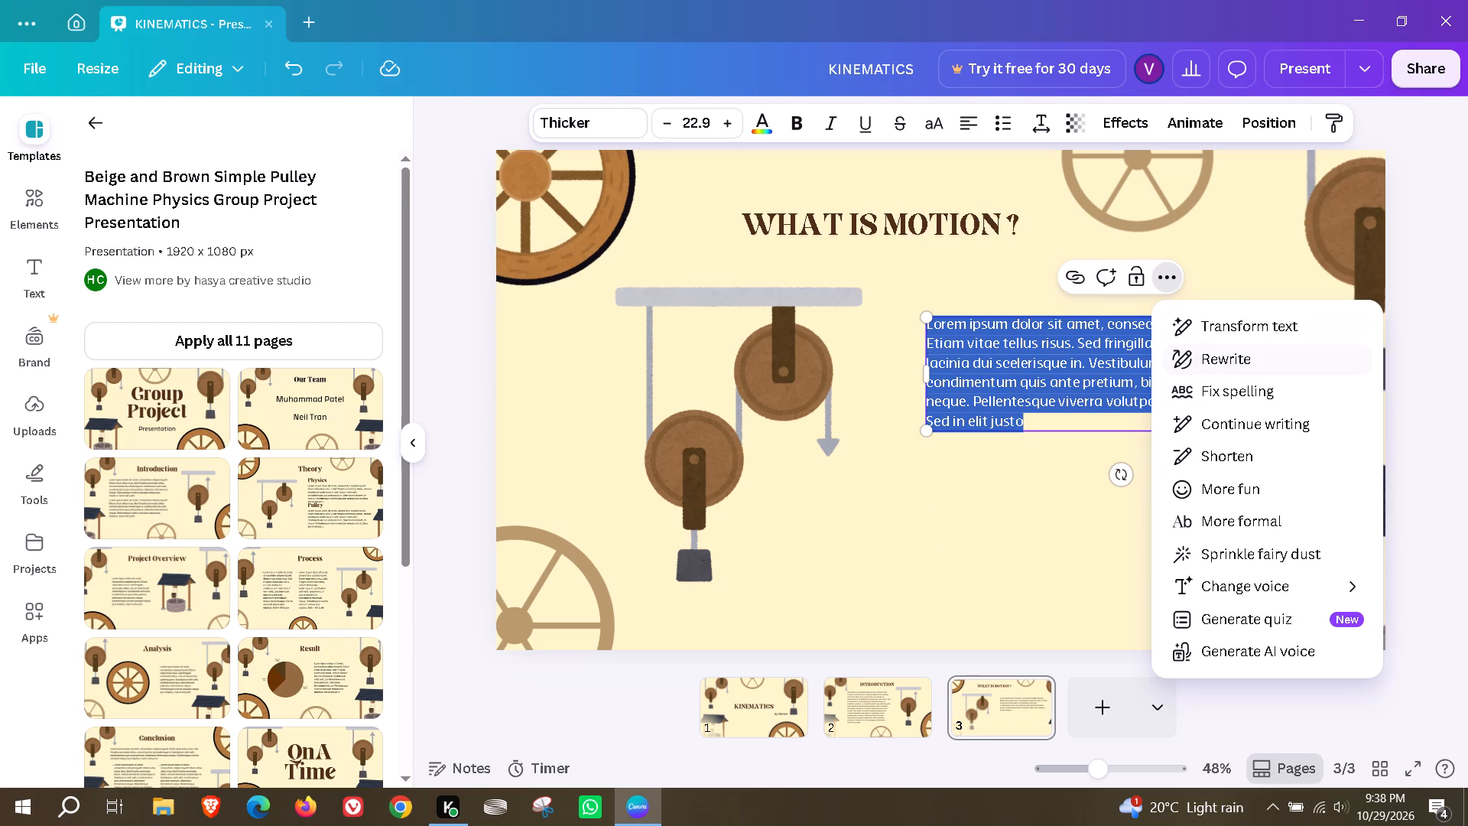
{"action": "left_click", "coordinate": [1212, 341]}
{"action": "type", "text": "generate in"}
{"action": "key", "text": "space"}
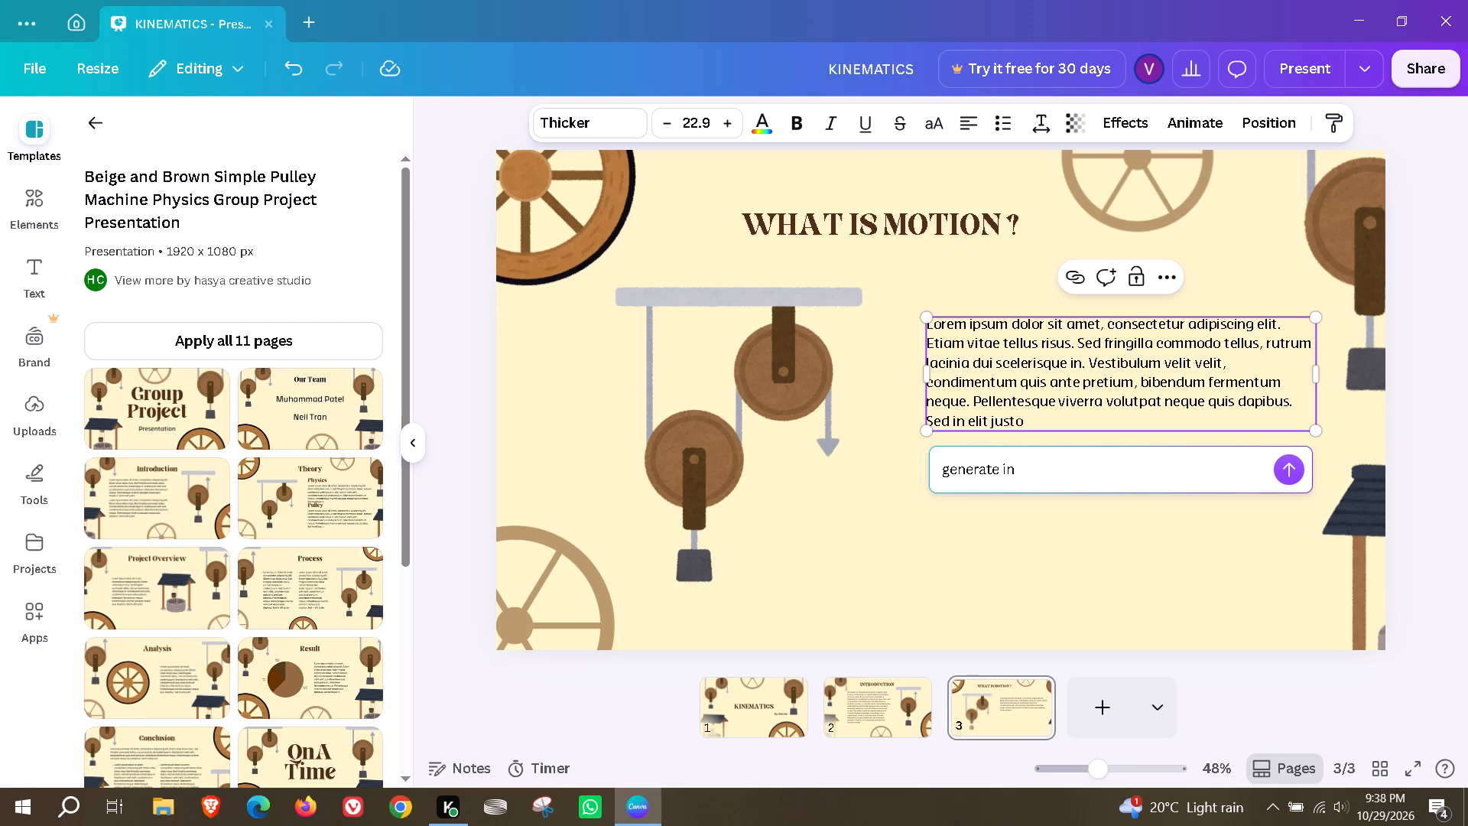
{"action": "type", "text": "5-6 lines"}
{"action": "key", "text": "space"}
{"action": "type", "text": "what is motion in physics"}
{"action": "key", "text": "Return"}
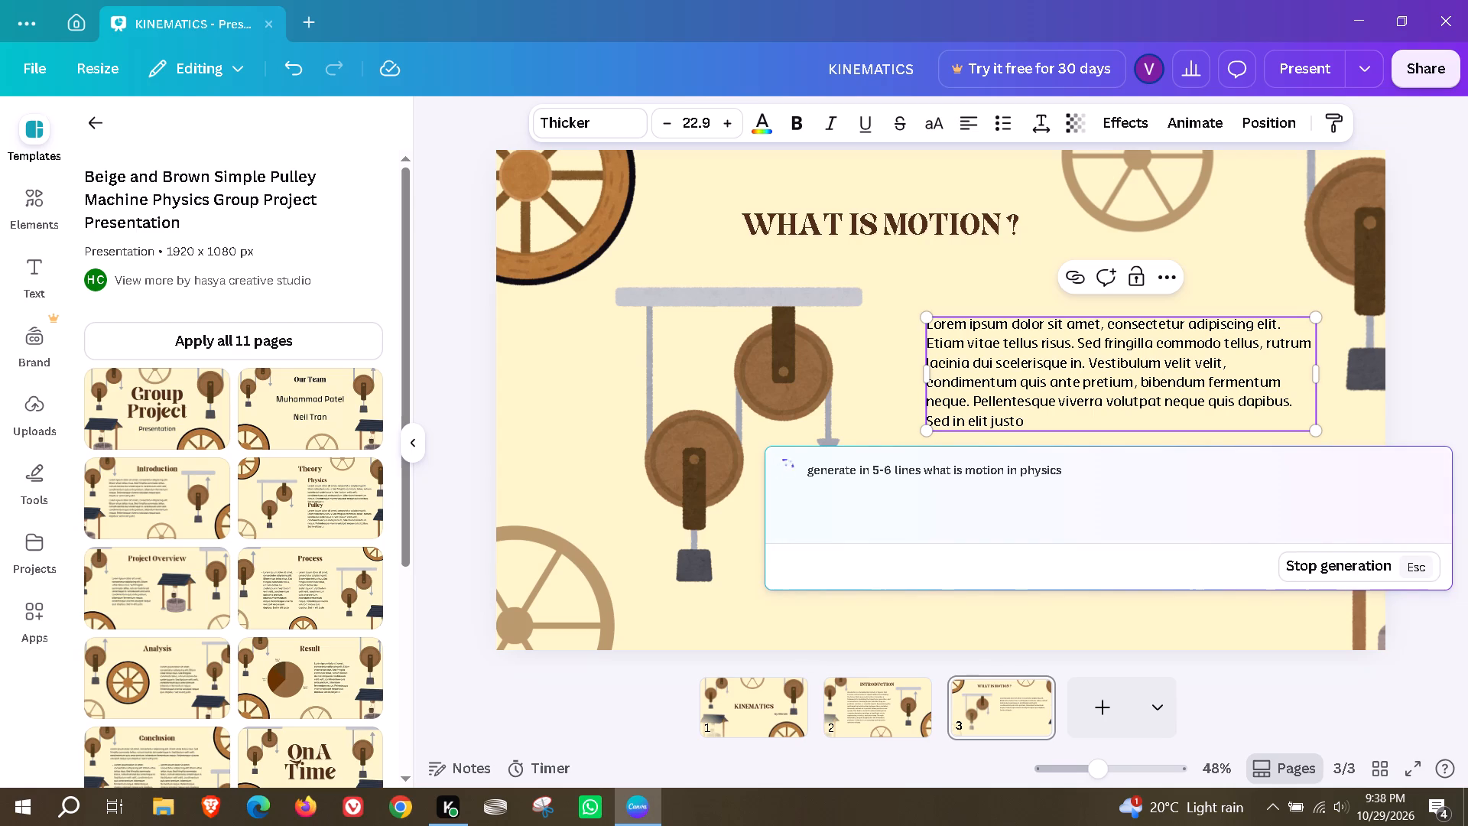
{"action": "left_click", "coordinate": [1359, 691]}
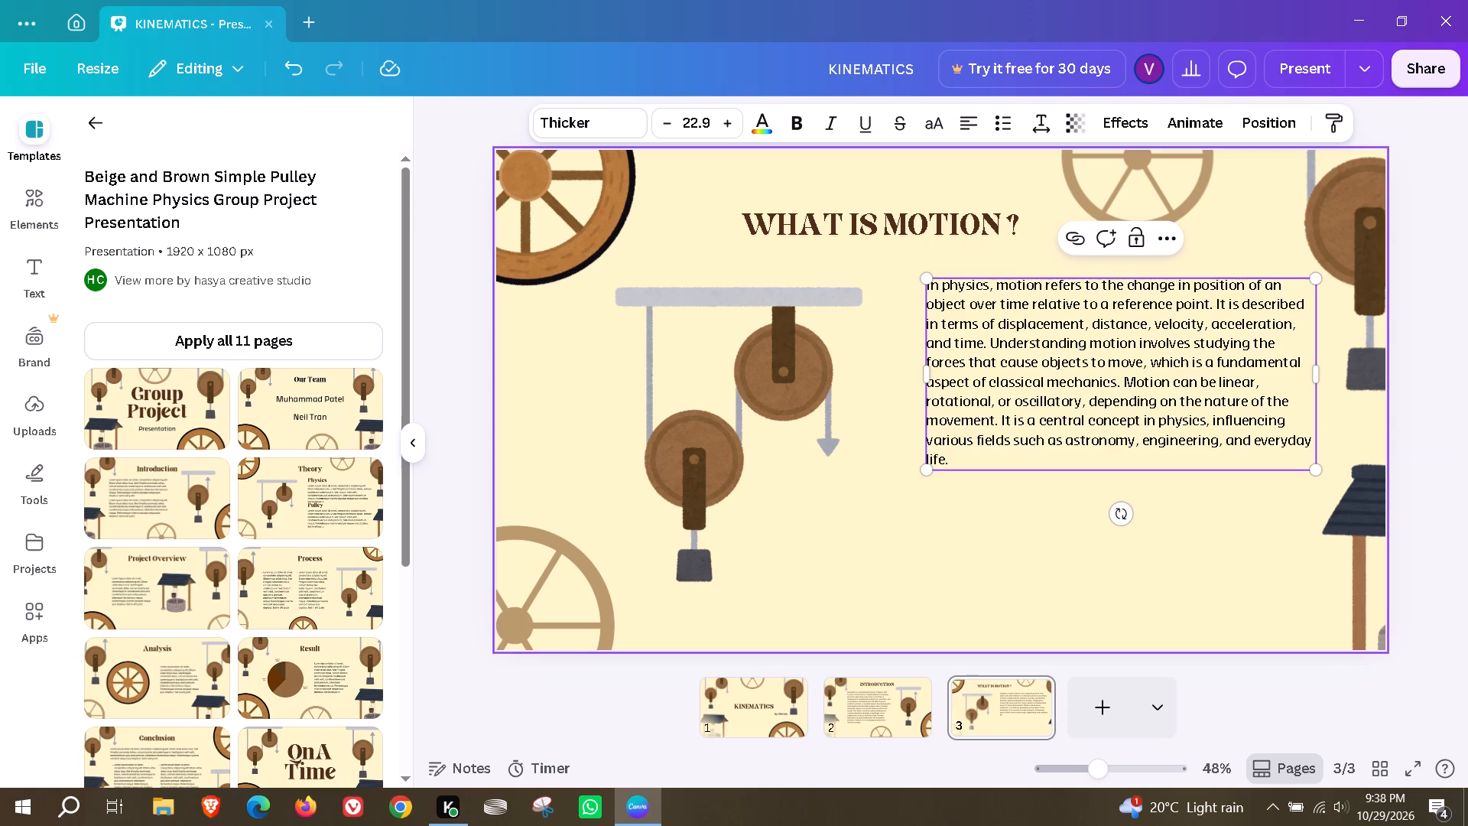
Enlarge the motion paragraph to font size 24.3, place it beside the pulleys and move the heading directly above it.
{"action": "left_click", "coordinate": [1227, 539]}
{"action": "left_click_drag", "start_coordinate": [1149, 427], "coordinate": [1126, 497]}
{"action": "left_click_drag", "start_coordinate": [1288, 537], "coordinate": [1301, 571]}
{"action": "left_click", "coordinate": [1172, 589]}
{"action": "left_click_drag", "start_coordinate": [1174, 519], "coordinate": [1157, 503]}
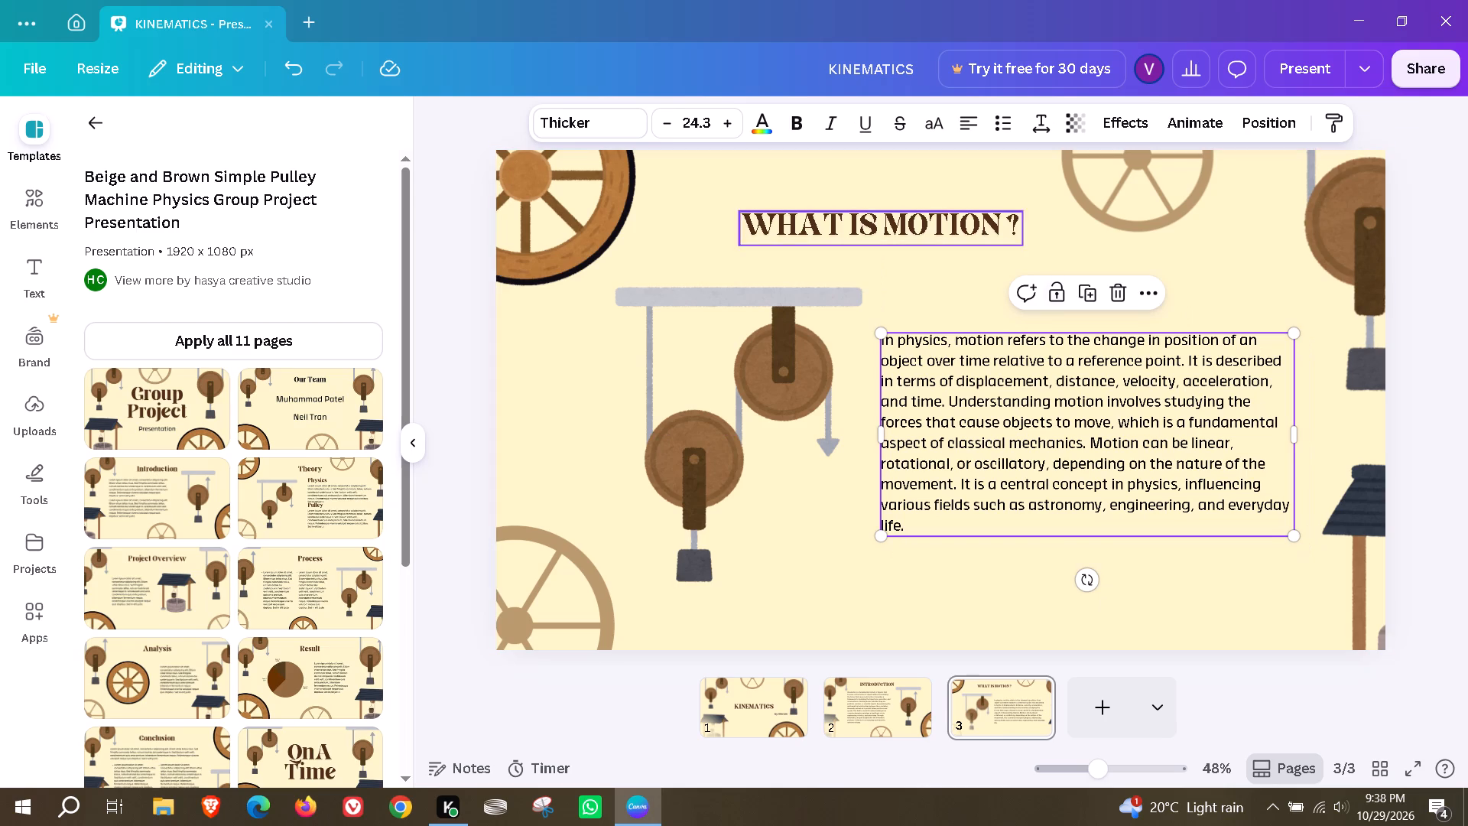
{"action": "left_click_drag", "start_coordinate": [950, 231], "coordinate": [1134, 294]}
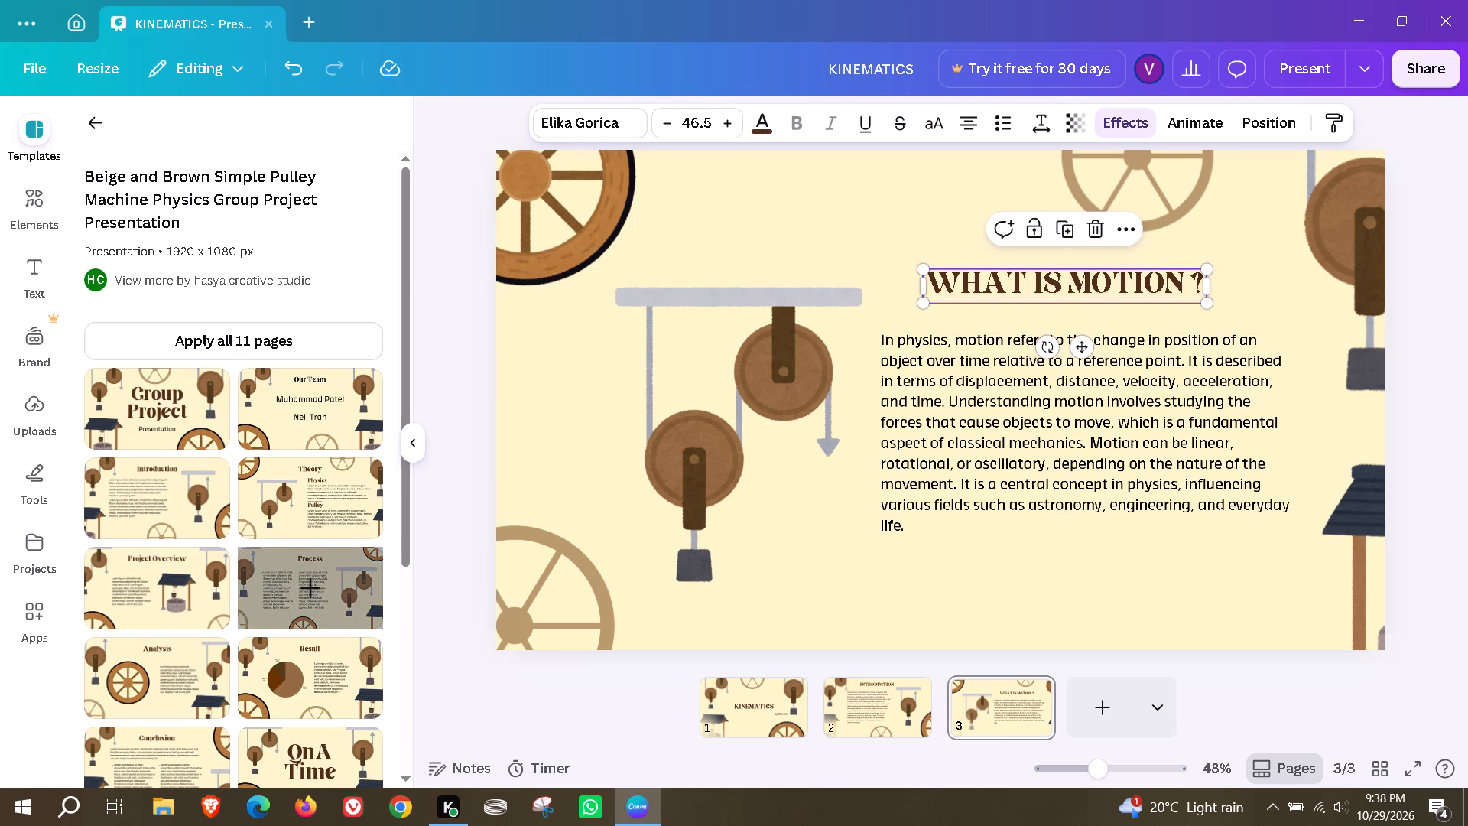
Add the template's Project Overview page as page 4.
{"action": "left_click", "coordinate": [198, 603]}
{"action": "left_click", "coordinate": [816, 463]}
Replace the Project Overview heading with "DISTANCE AND DISPLACEMENT", move it down and shrink it to font size 52.7.
{"action": "double_click", "coordinate": [917, 236]}
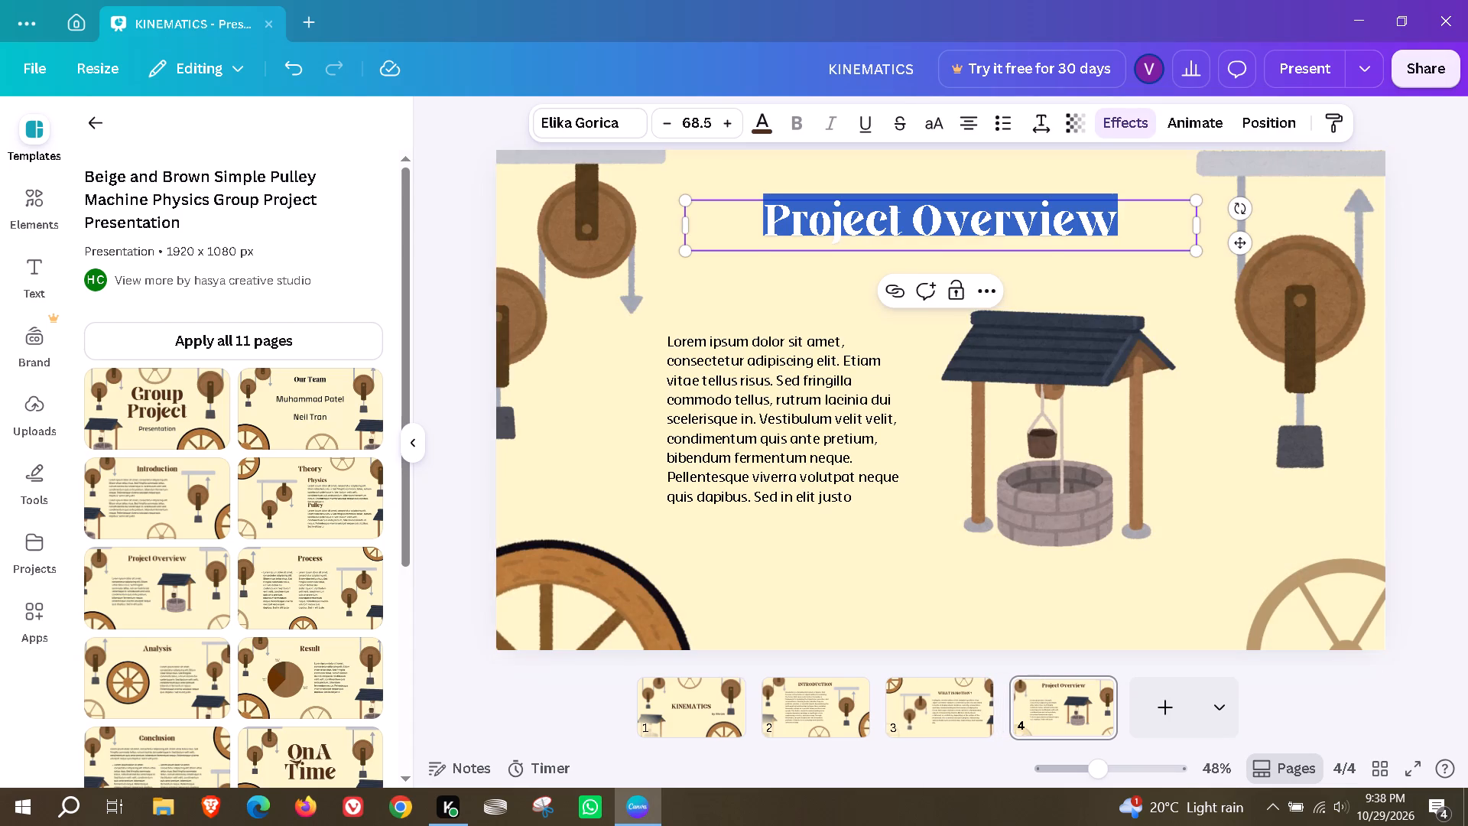
{"action": "type", "text": "DISTANCE AND"}
{"action": "key", "text": "space"}
{"action": "type", "text": "DISPLACEMENT"}
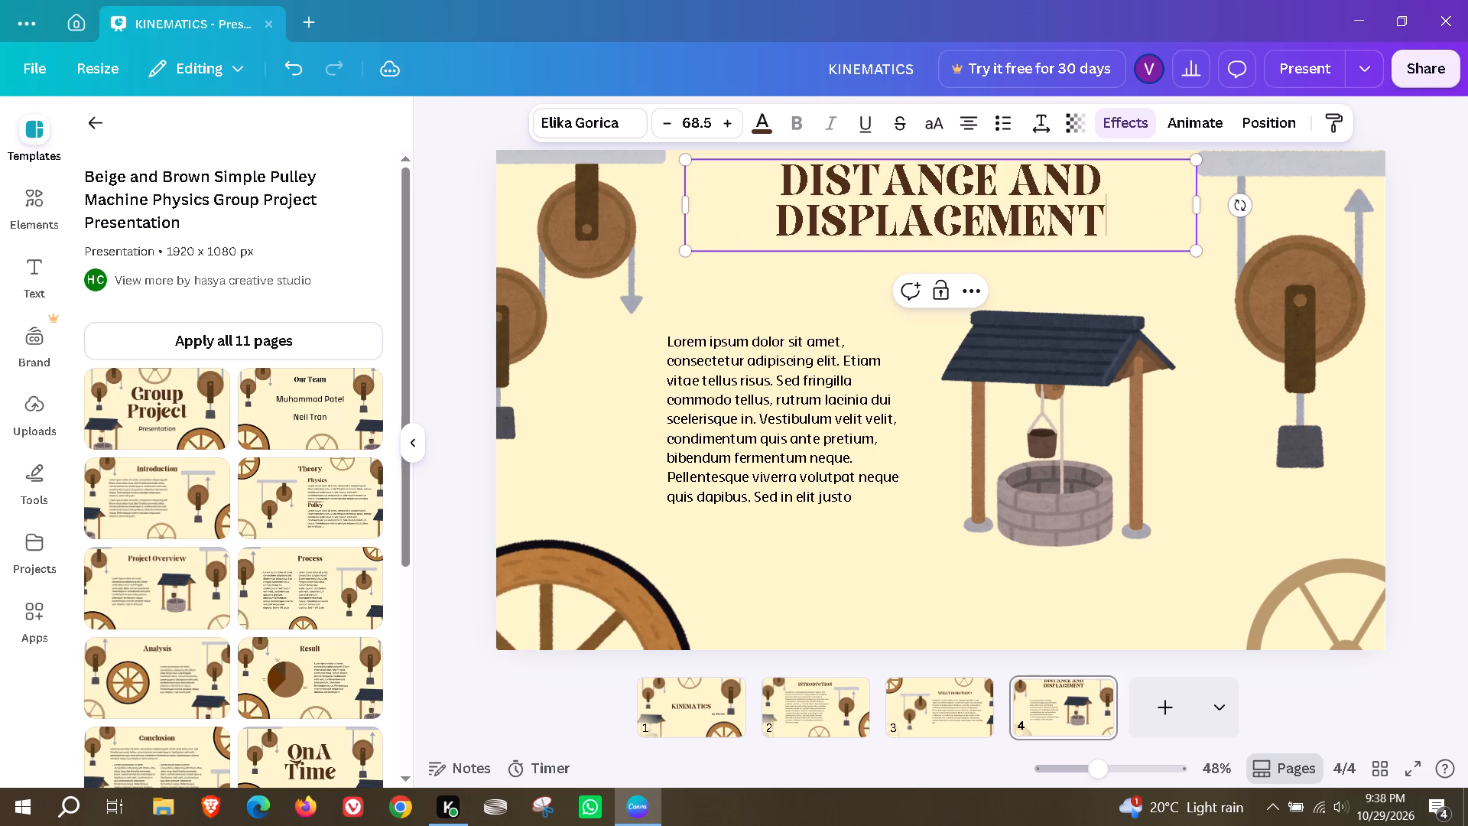
{"action": "left_click", "coordinate": [840, 291]}
{"action": "left_click_drag", "start_coordinate": [1036, 209], "coordinate": [1026, 259]}
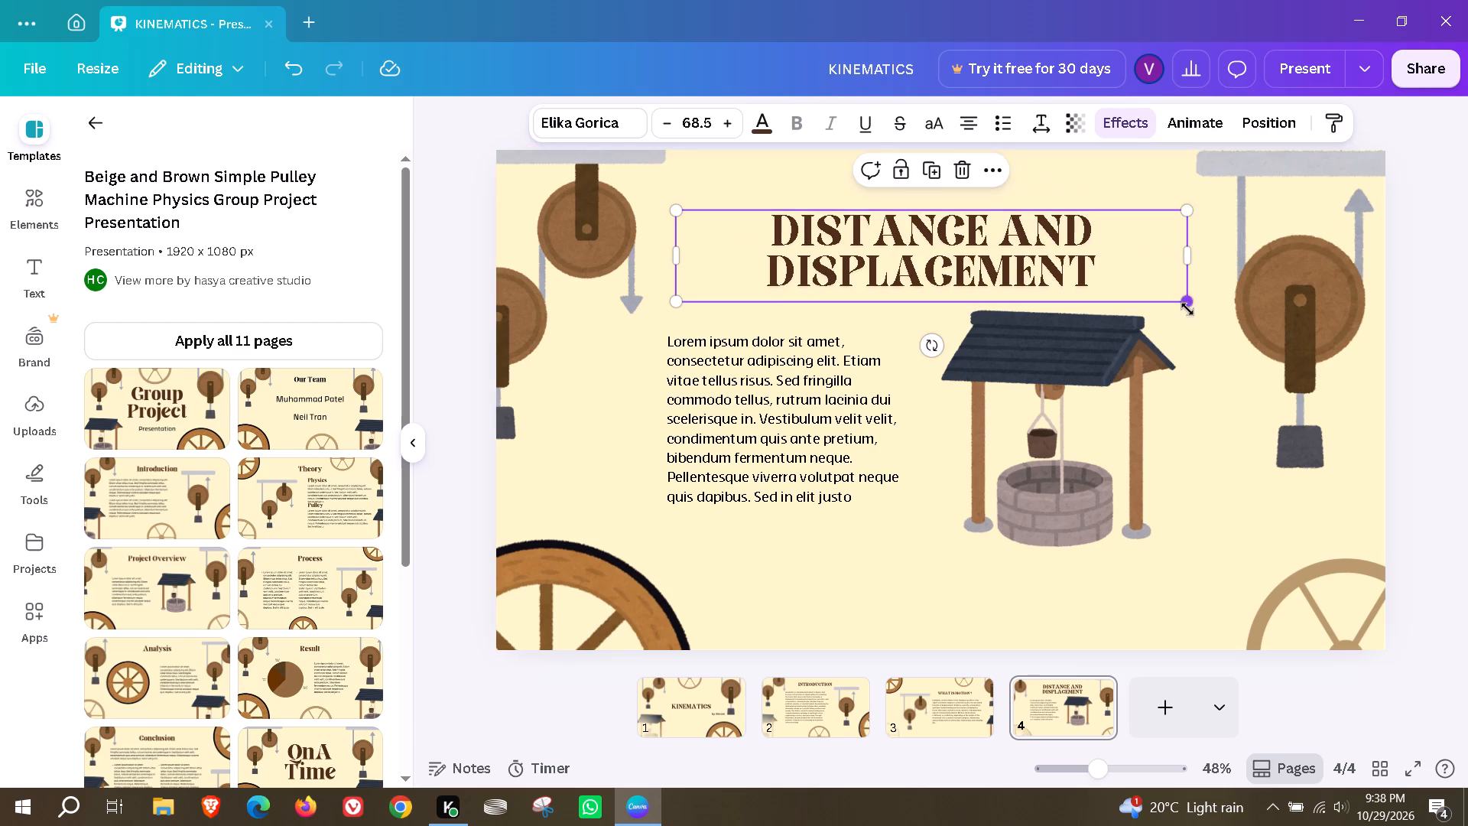
{"action": "left_click_drag", "start_coordinate": [1190, 309], "coordinate": [1077, 255]}
Change "AND" in page 4's heading to lowercase "and".
{"action": "left_click", "coordinate": [1008, 230]}
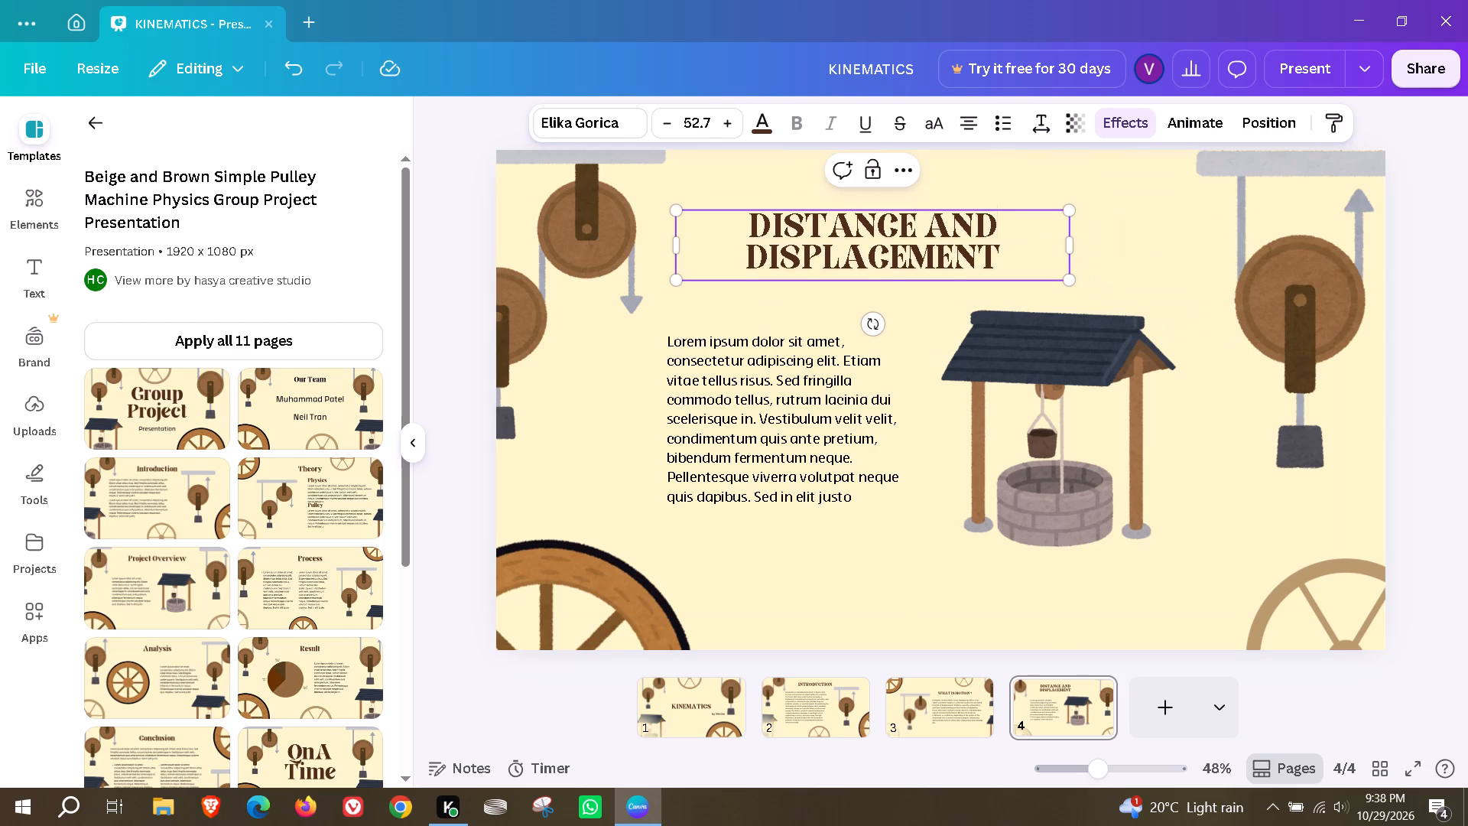
{"action": "key", "text": "BackSpace"}
{"action": "key", "text": "BackSpace"}
{"action": "key", "text": "BackSpace"}
{"action": "type", "text": "and"}
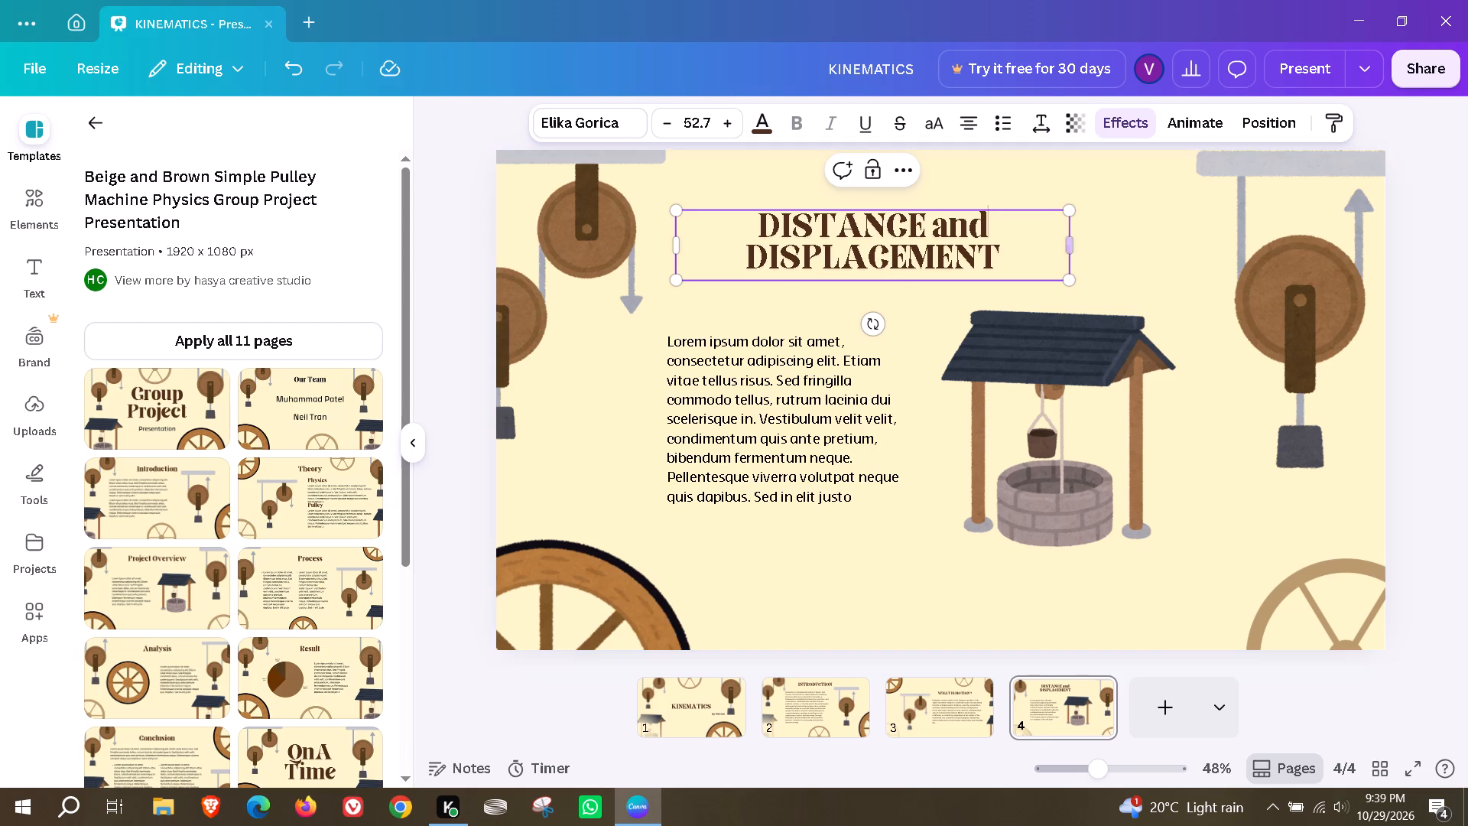
Narrow the heading's text box, shift it right above the paragraph and well, and reduce it to font size 51.4.
{"action": "left_click_drag", "start_coordinate": [1069, 241], "coordinate": [1054, 242]}
{"action": "left_click_drag", "start_coordinate": [1061, 246], "coordinate": [1011, 239]}
{"action": "left_click", "coordinate": [1083, 240]}
{"action": "left_click_drag", "start_coordinate": [935, 251], "coordinate": [1006, 255]}
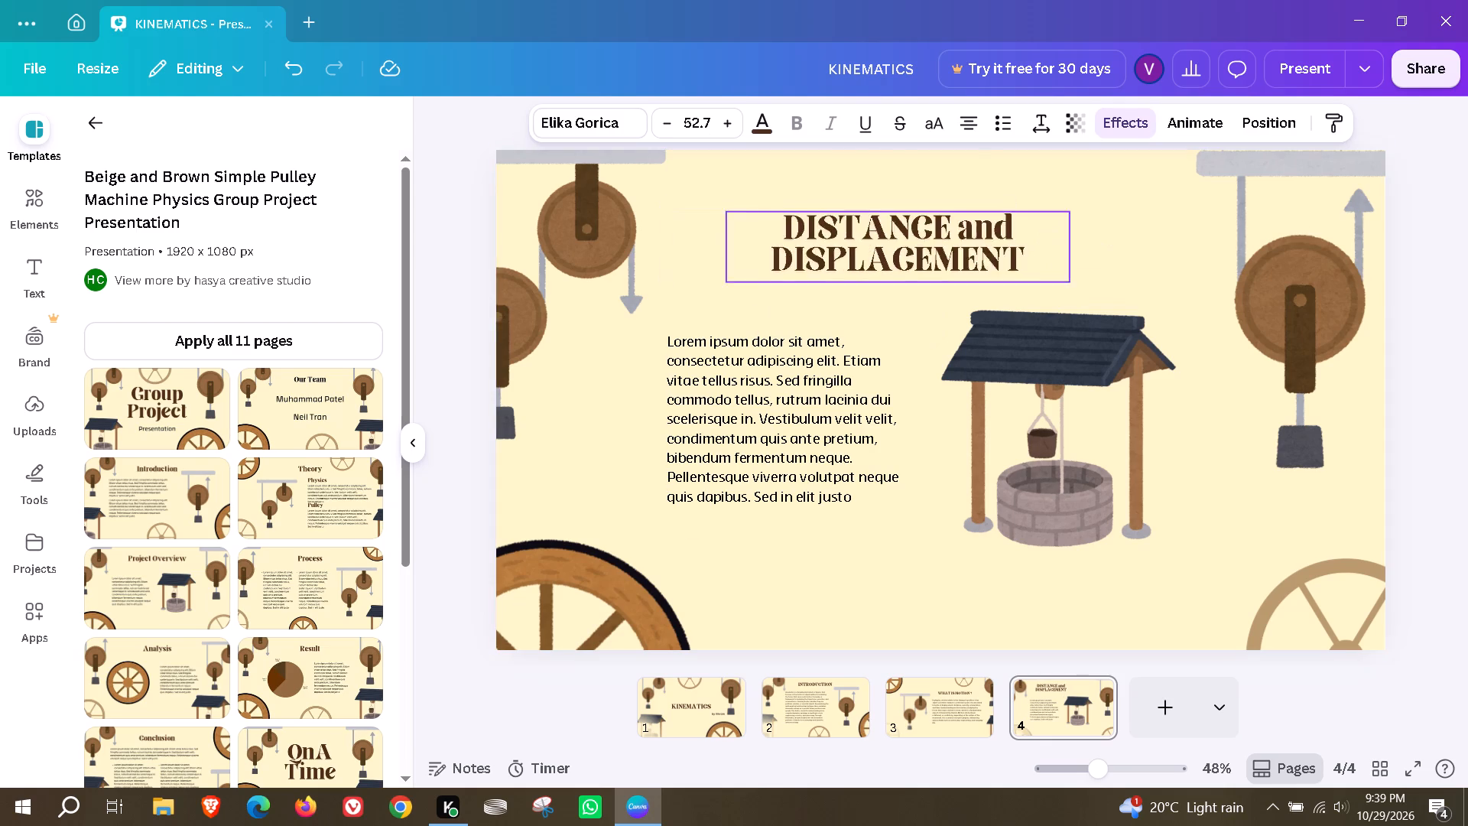
{"action": "left_click_drag", "start_coordinate": [1006, 255], "coordinate": [1018, 255]}
{"action": "left_click_drag", "start_coordinate": [1090, 284], "coordinate": [1083, 273]}
{"action": "left_click", "coordinate": [1080, 247]}
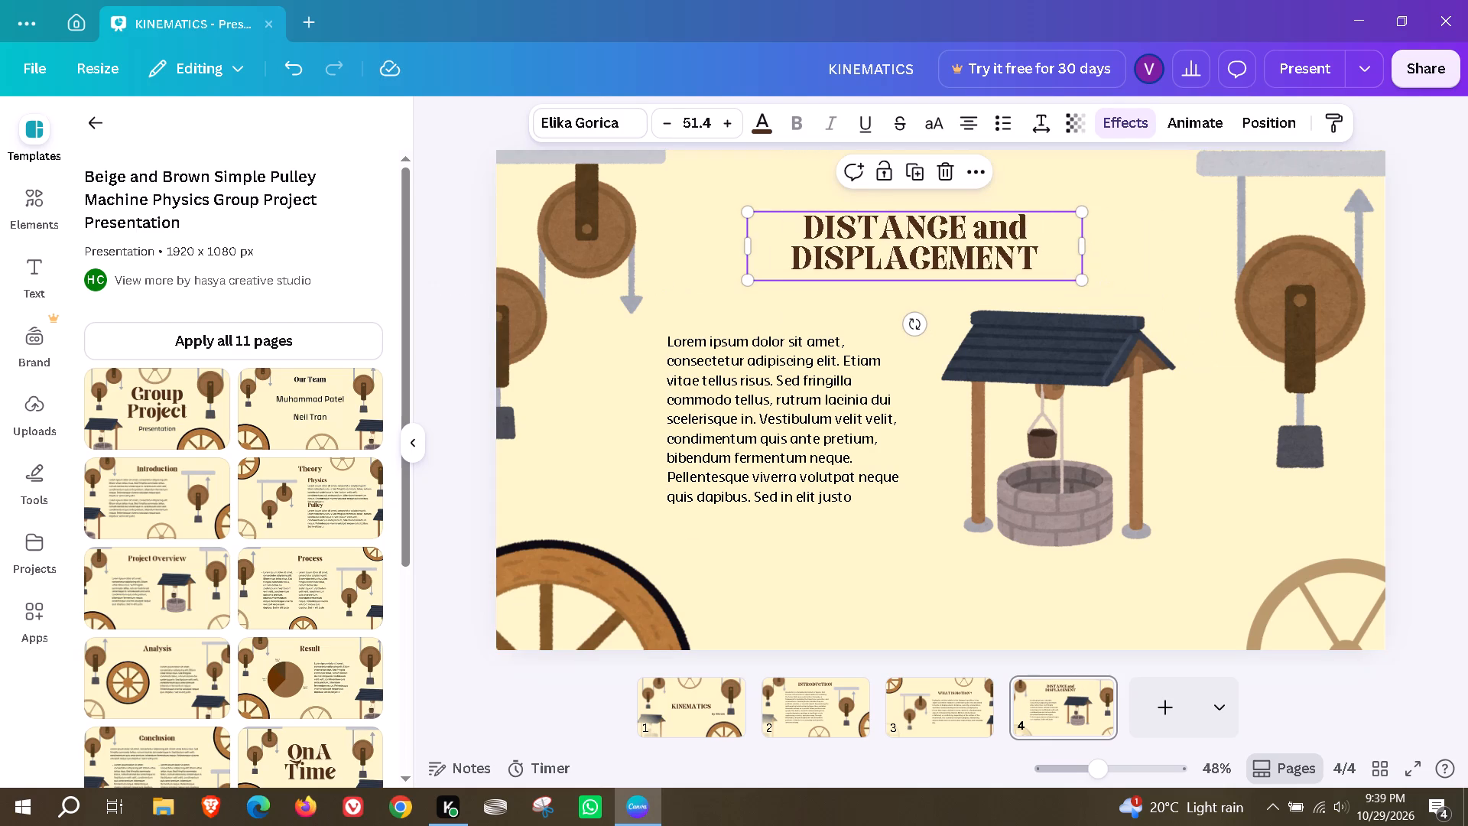
Shrink page 4's heading to font size 44.4, widen its box so it fits on one line, and nudge it up.
{"action": "left_click_drag", "start_coordinate": [1085, 278], "coordinate": [1040, 266]}
{"action": "left_click_drag", "start_coordinate": [1044, 250], "coordinate": [1186, 255]}
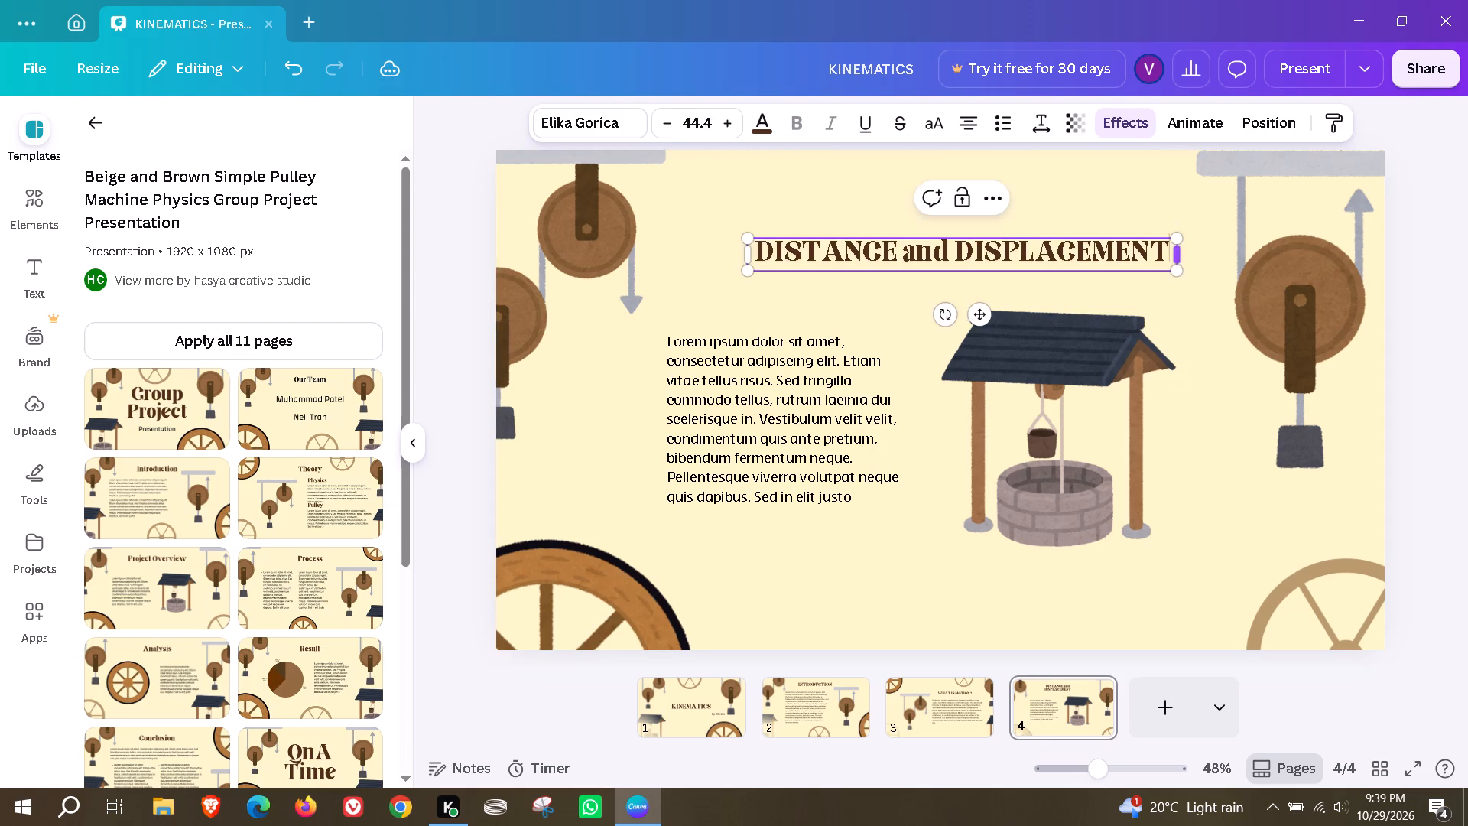
{"action": "left_click", "coordinate": [1099, 290]}
{"action": "left_click_drag", "start_coordinate": [1045, 255], "coordinate": [1034, 242]}
Replace page 4's placeholder paragraph with AI-written text from the prompt "generate 5-6 lines and explain distance and displacement".
{"action": "double_click", "coordinate": [823, 368]}
{"action": "left_click", "coordinate": [845, 288]}
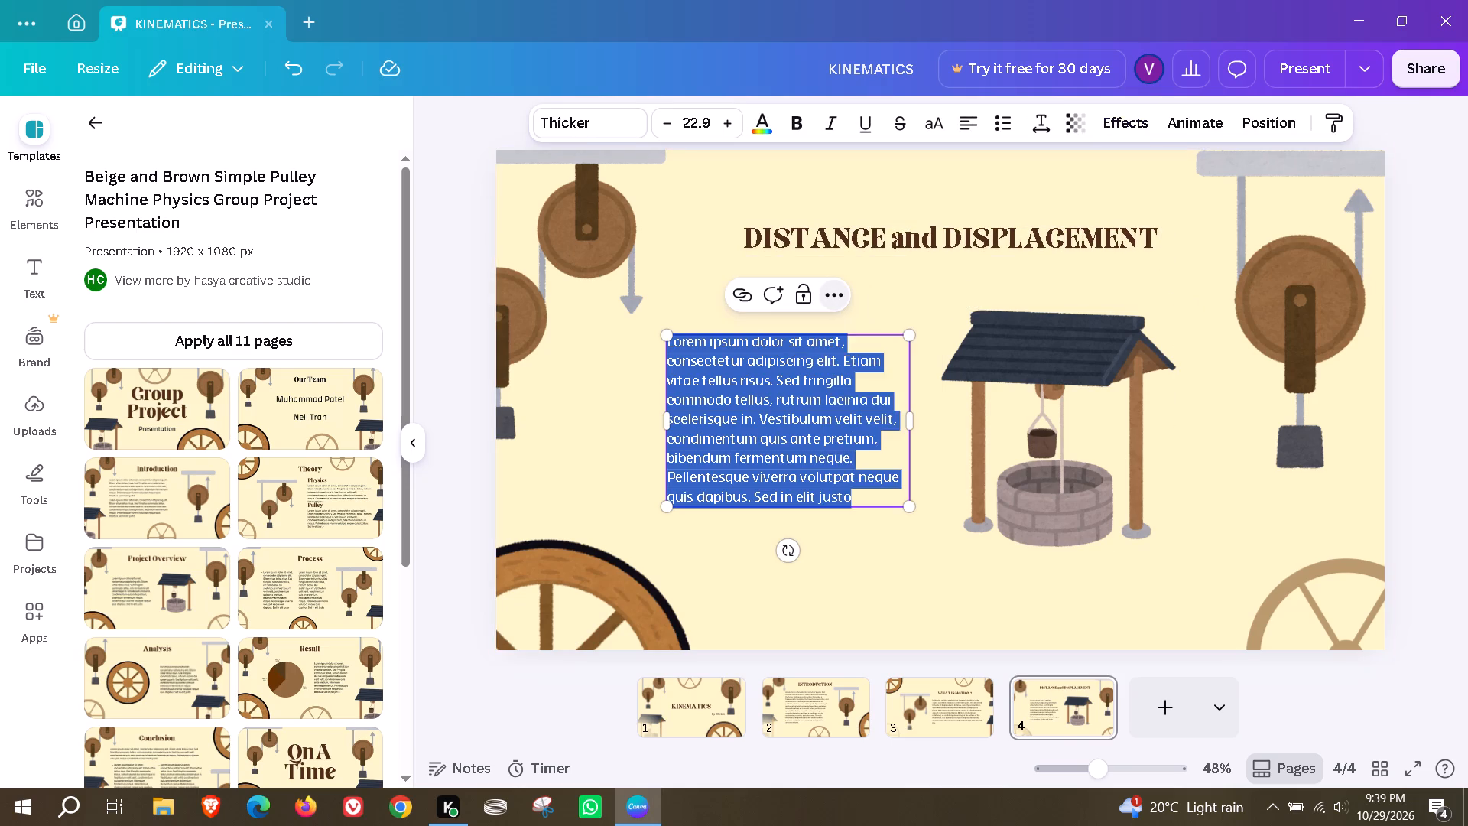
{"action": "scroll", "coordinate": [934, 482], "scroll_direction": "down", "scroll_amount": 5}
{"action": "left_click", "coordinate": [960, 724]}
{"action": "left_click", "coordinate": [976, 333]}
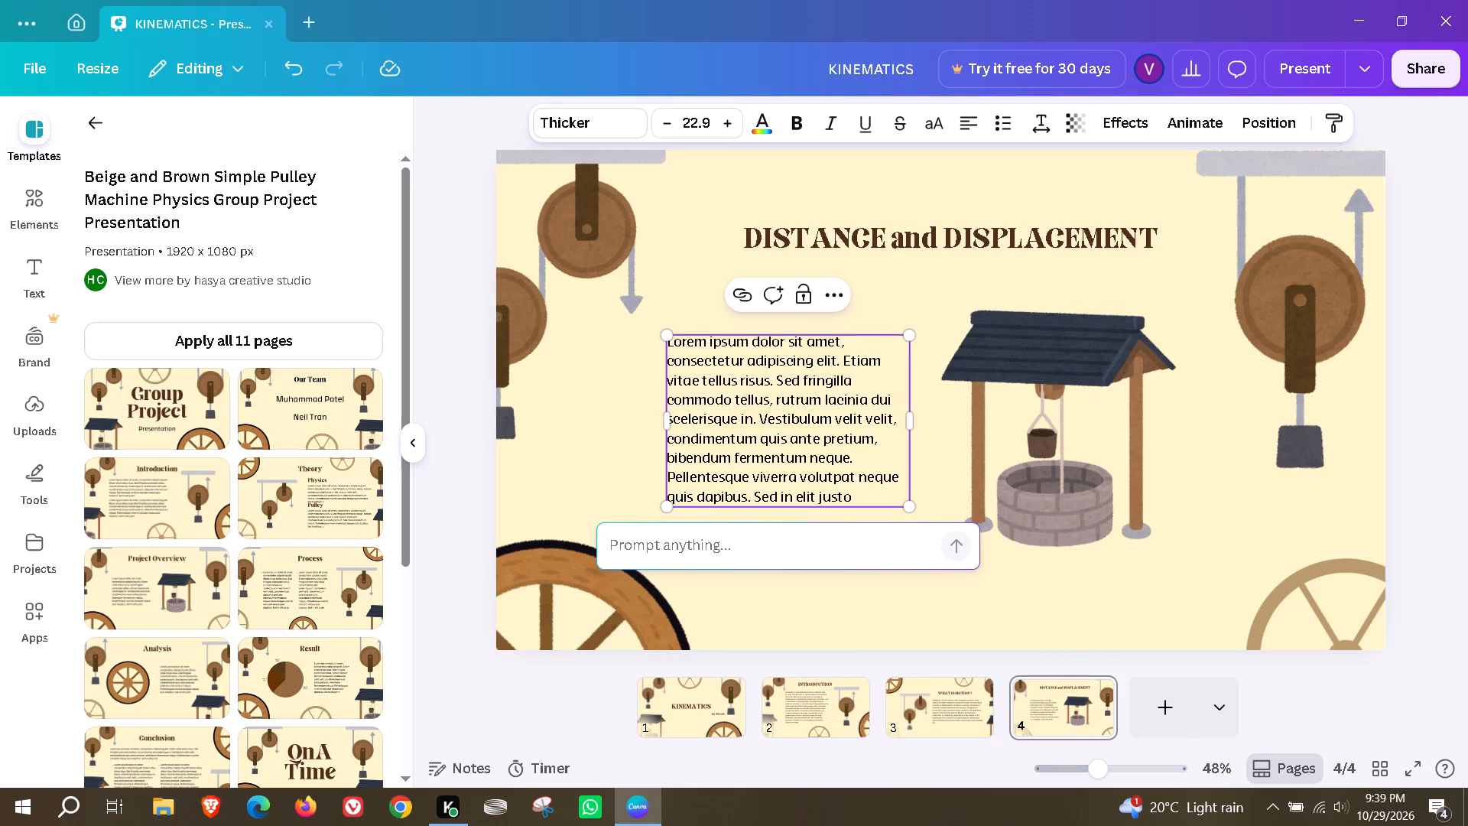
{"action": "key", "text": "i"}
{"action": "key", "text": "BackSpace"}
{"action": "type", "text": "generate 5-6 lie"}
{"action": "key", "text": "BackSpace"}
{"action": "type", "text": "nes and explain distance and displacem"}
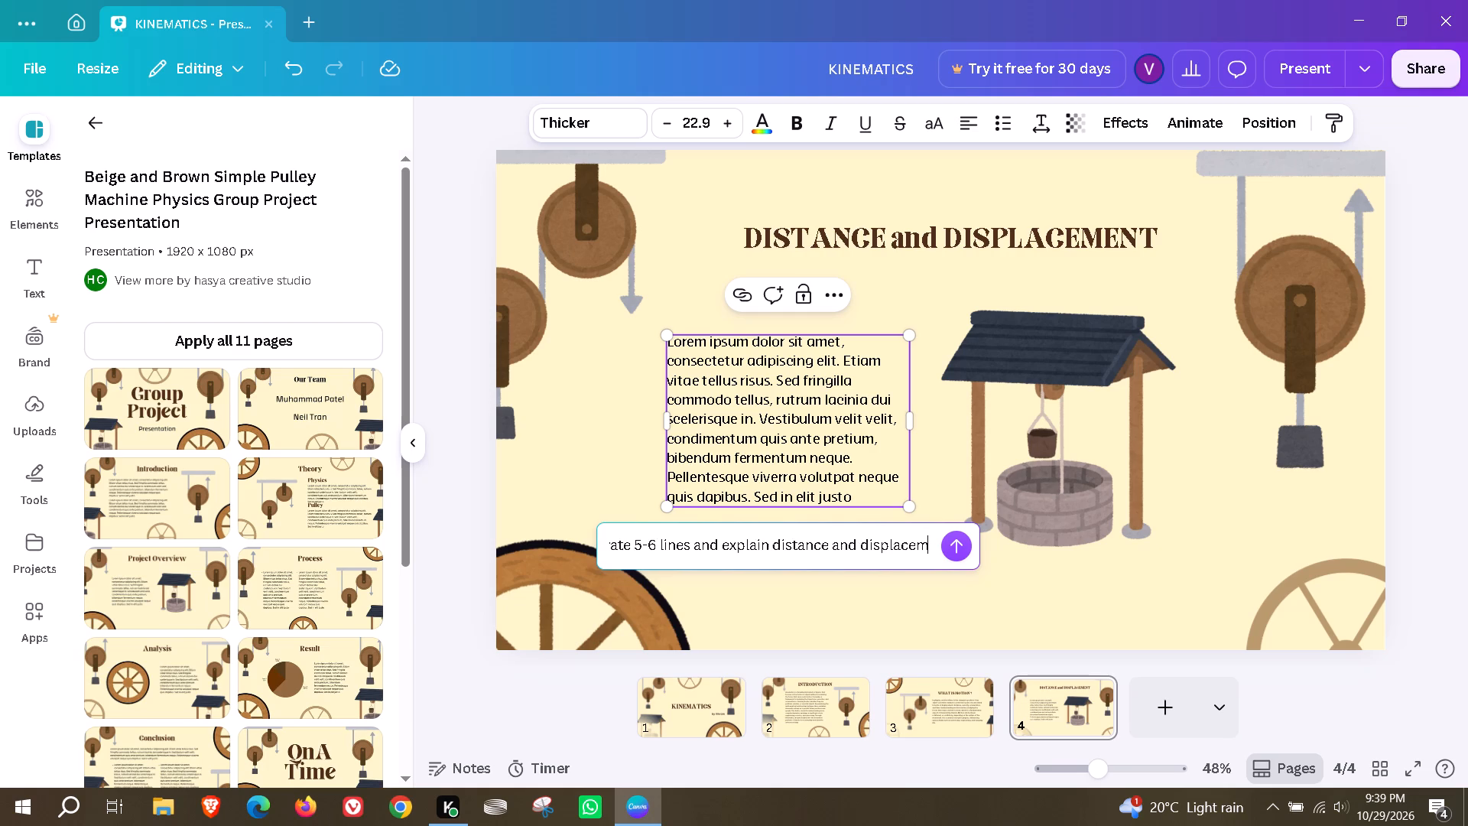
{"action": "type", "text": "ne"}
{"action": "key", "text": "BackSpace"}
{"action": "key", "text": "BackSpace"}
{"action": "type", "text": "ent"}
{"action": "key", "text": "space"}
{"action": "key", "text": "Return"}
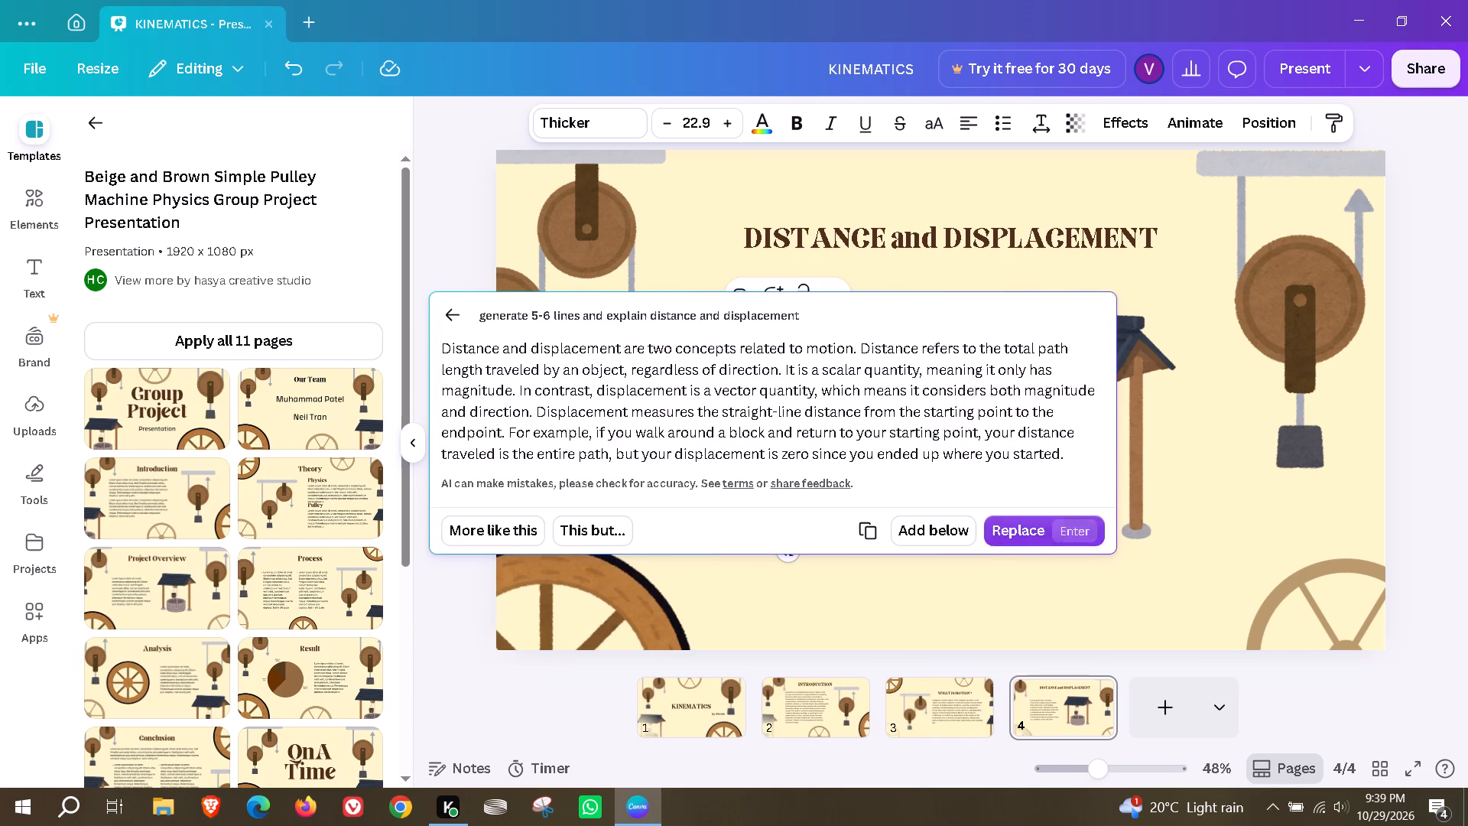
{"action": "left_click", "coordinate": [1038, 532]}
Widen the distance and displacement paragraph up to the well illustration and move it down clear of the heading.
{"action": "left_click_drag", "start_coordinate": [910, 433], "coordinate": [946, 441]}
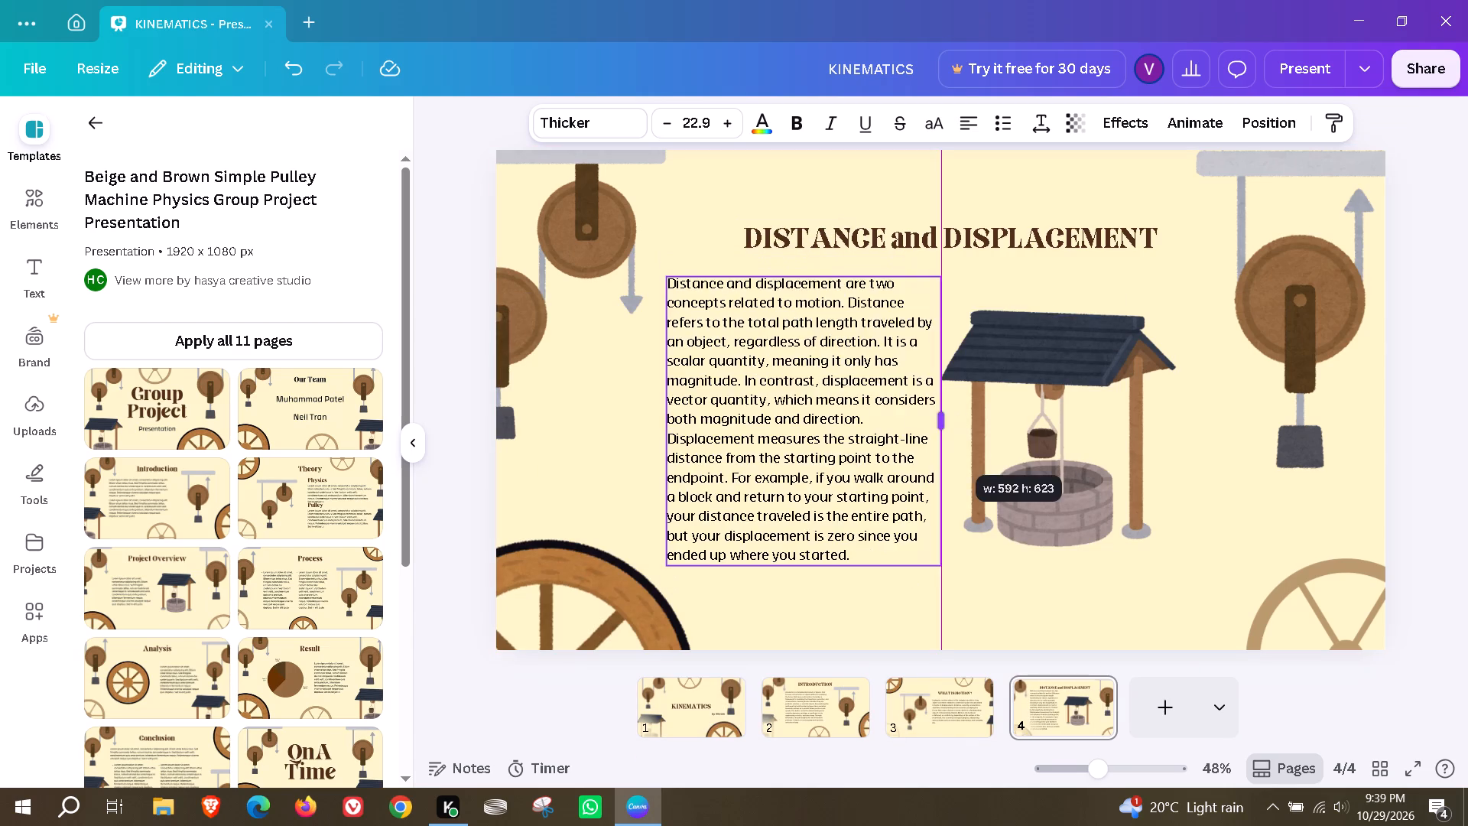
{"action": "left_click_drag", "start_coordinate": [946, 441], "coordinate": [951, 454]}
{"action": "left_click", "coordinate": [1031, 582]}
{"action": "left_click_drag", "start_coordinate": [832, 509], "coordinate": [823, 508]}
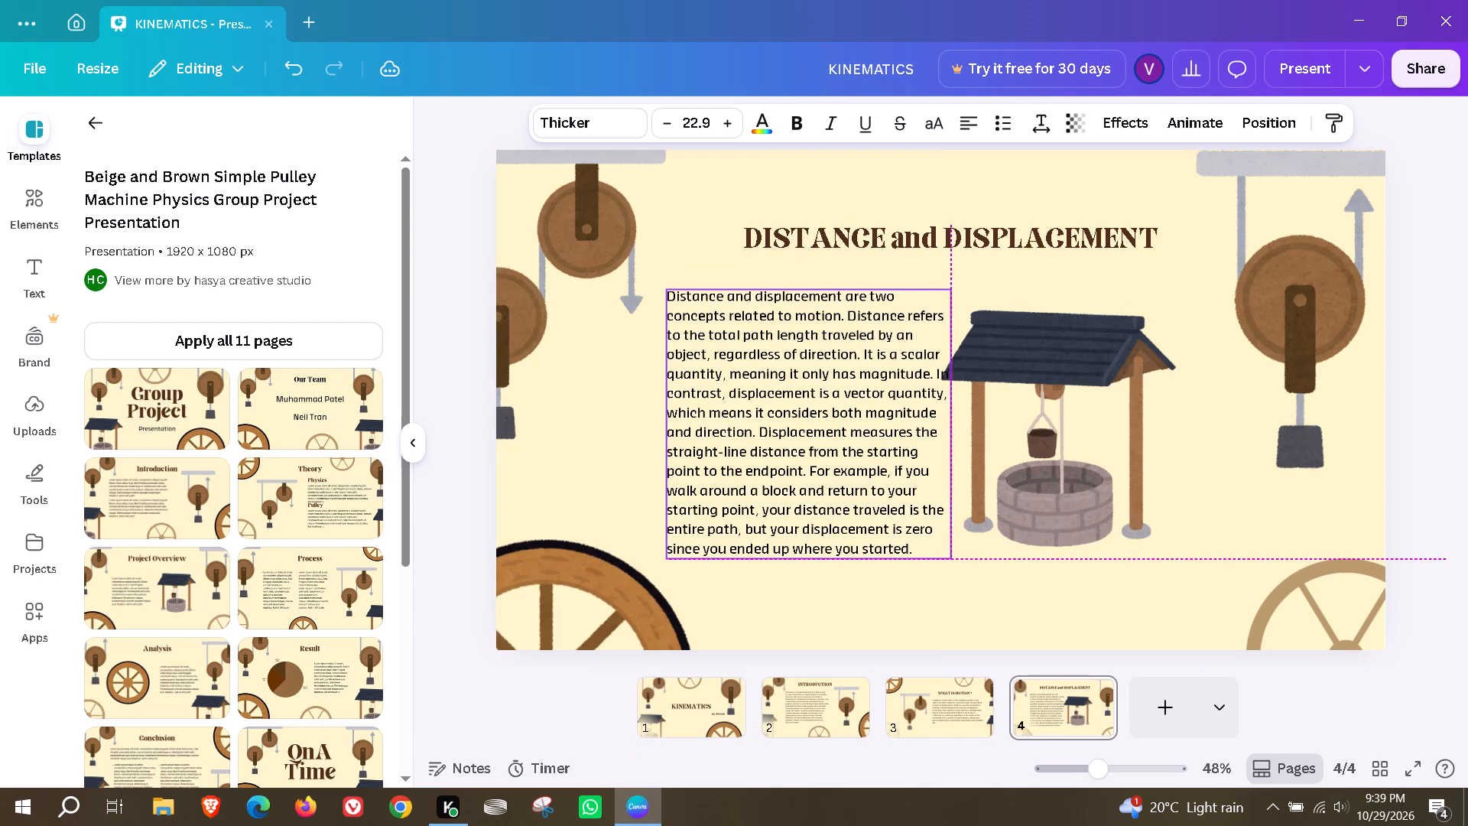
{"action": "left_click_drag", "start_coordinate": [823, 508], "coordinate": [817, 520]}
{"action": "left_click", "coordinate": [1050, 588]}
Reduce page 4's heading to about font size 37 and move it down and right, centred above the content.
{"action": "left_click", "coordinate": [989, 255]}
{"action": "left_click_drag", "start_coordinate": [1167, 265], "coordinate": [1096, 250]}
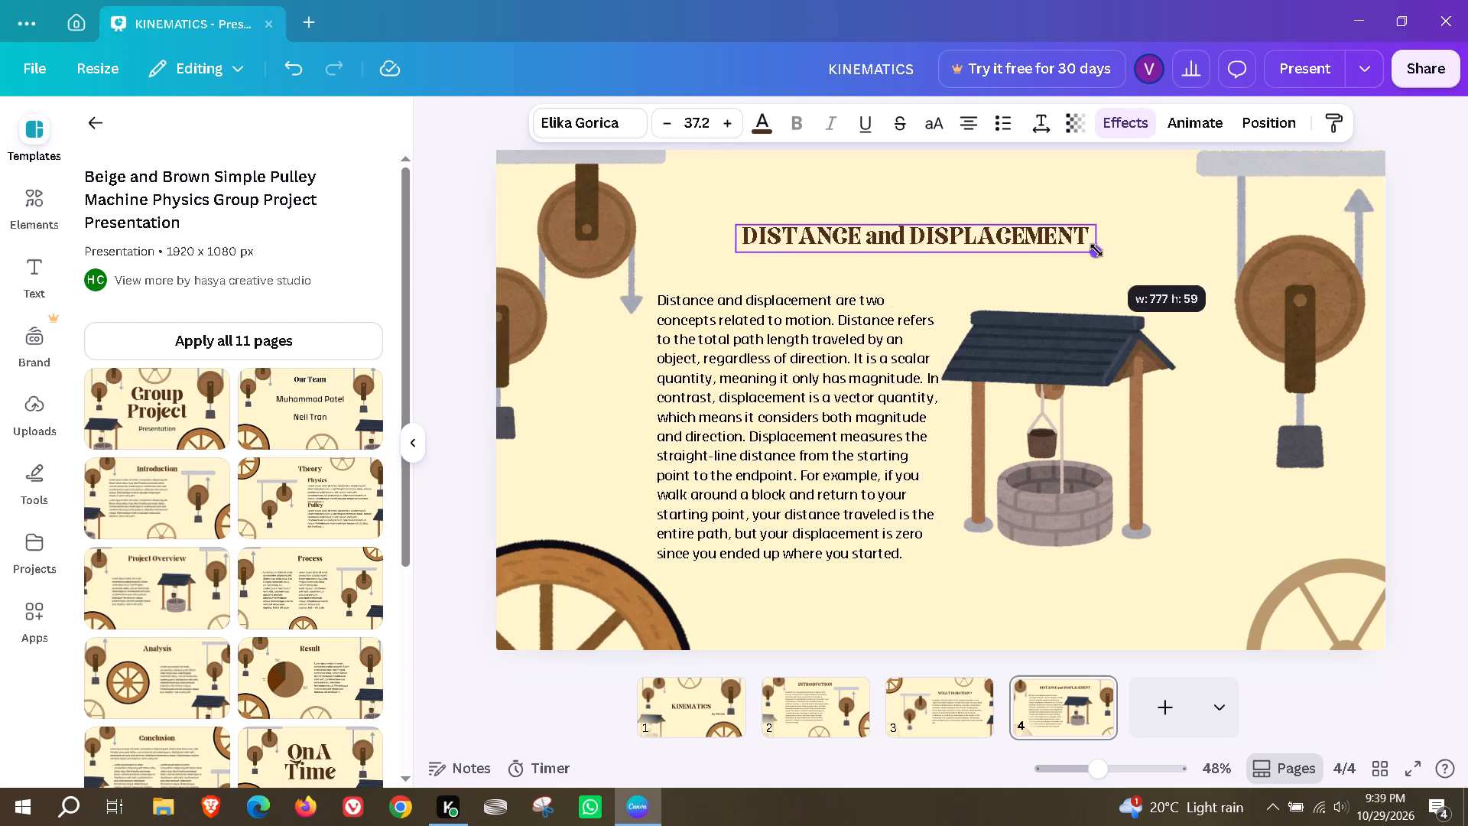
{"action": "left_click_drag", "start_coordinate": [1096, 250], "coordinate": [1095, 250]}
{"action": "left_click", "coordinate": [1143, 288]}
{"action": "left_click_drag", "start_coordinate": [950, 242], "coordinate": [979, 261]}
{"action": "left_click", "coordinate": [1157, 290]}
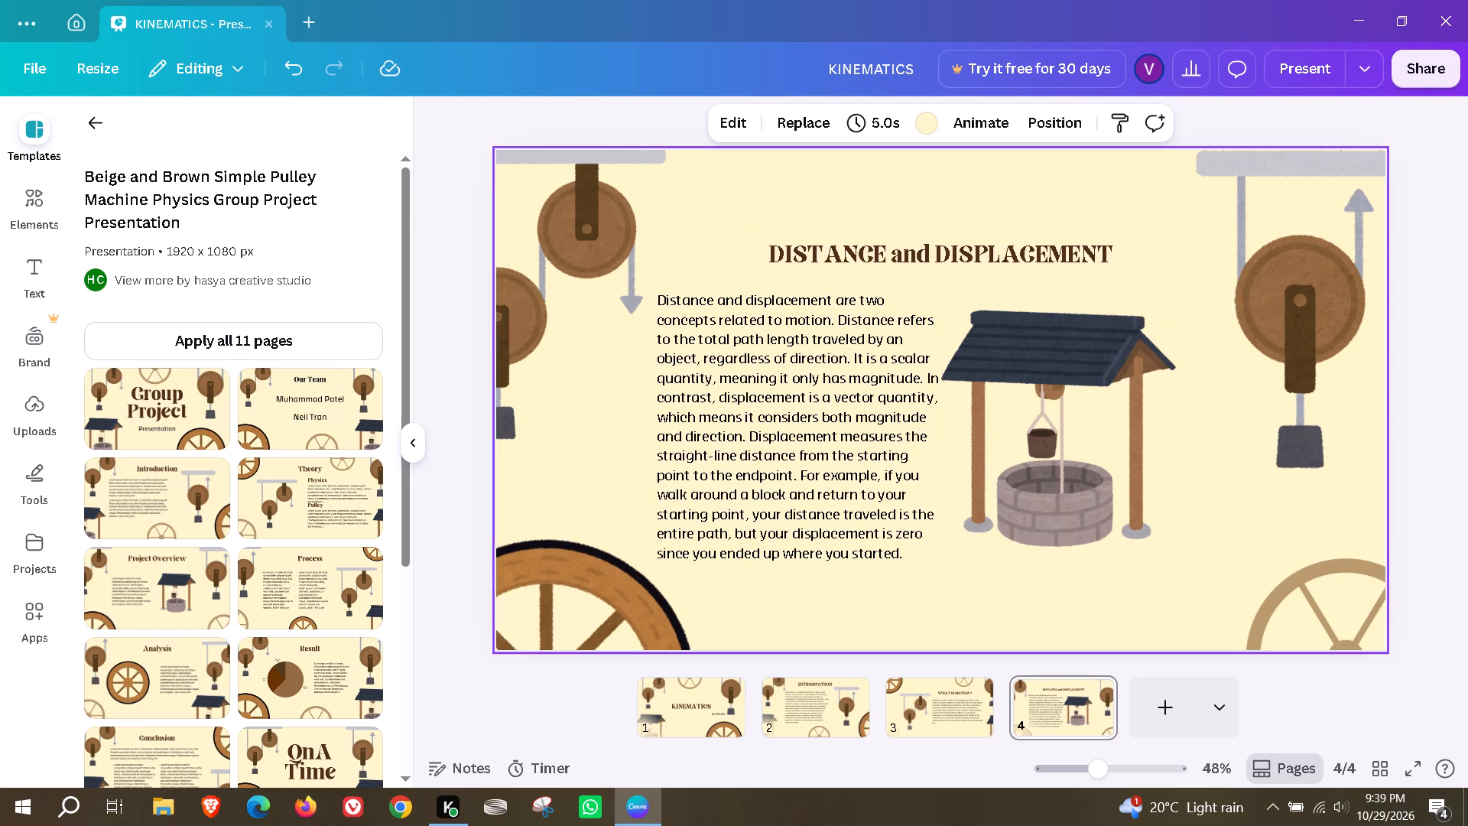
Shift the well illustration and the paragraph slightly right, leaving a small gap between them.
{"action": "left_click_drag", "start_coordinate": [1073, 439], "coordinate": [1096, 439]}
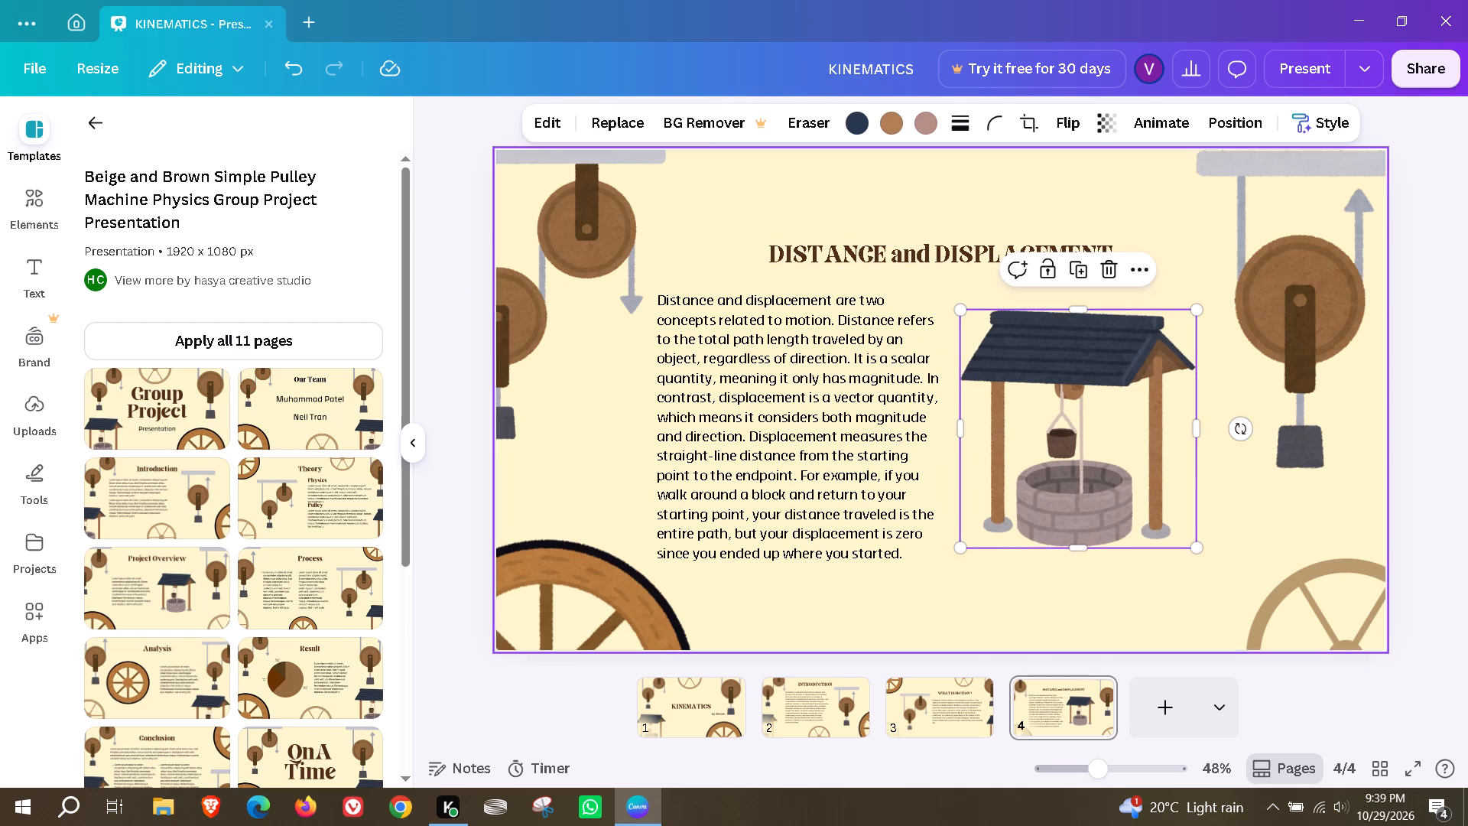
{"action": "left_click", "coordinate": [1106, 589]}
{"action": "left_click_drag", "start_coordinate": [829, 485], "coordinate": [845, 484]}
{"action": "left_click", "coordinate": [1015, 588]}
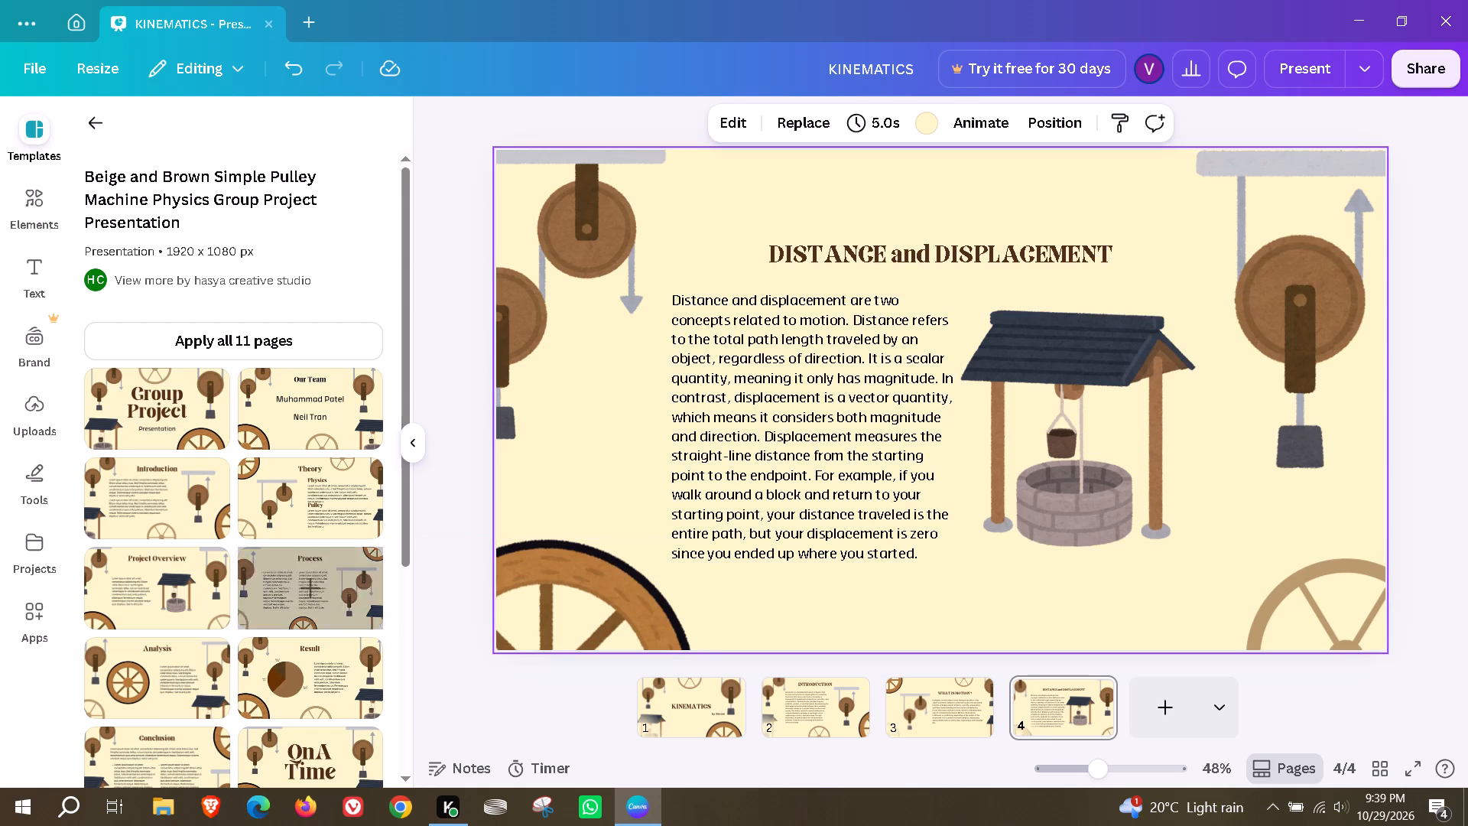
Add the template's Process page as page 5.
{"action": "left_click", "coordinate": [317, 584]}
{"action": "left_click", "coordinate": [851, 479]}
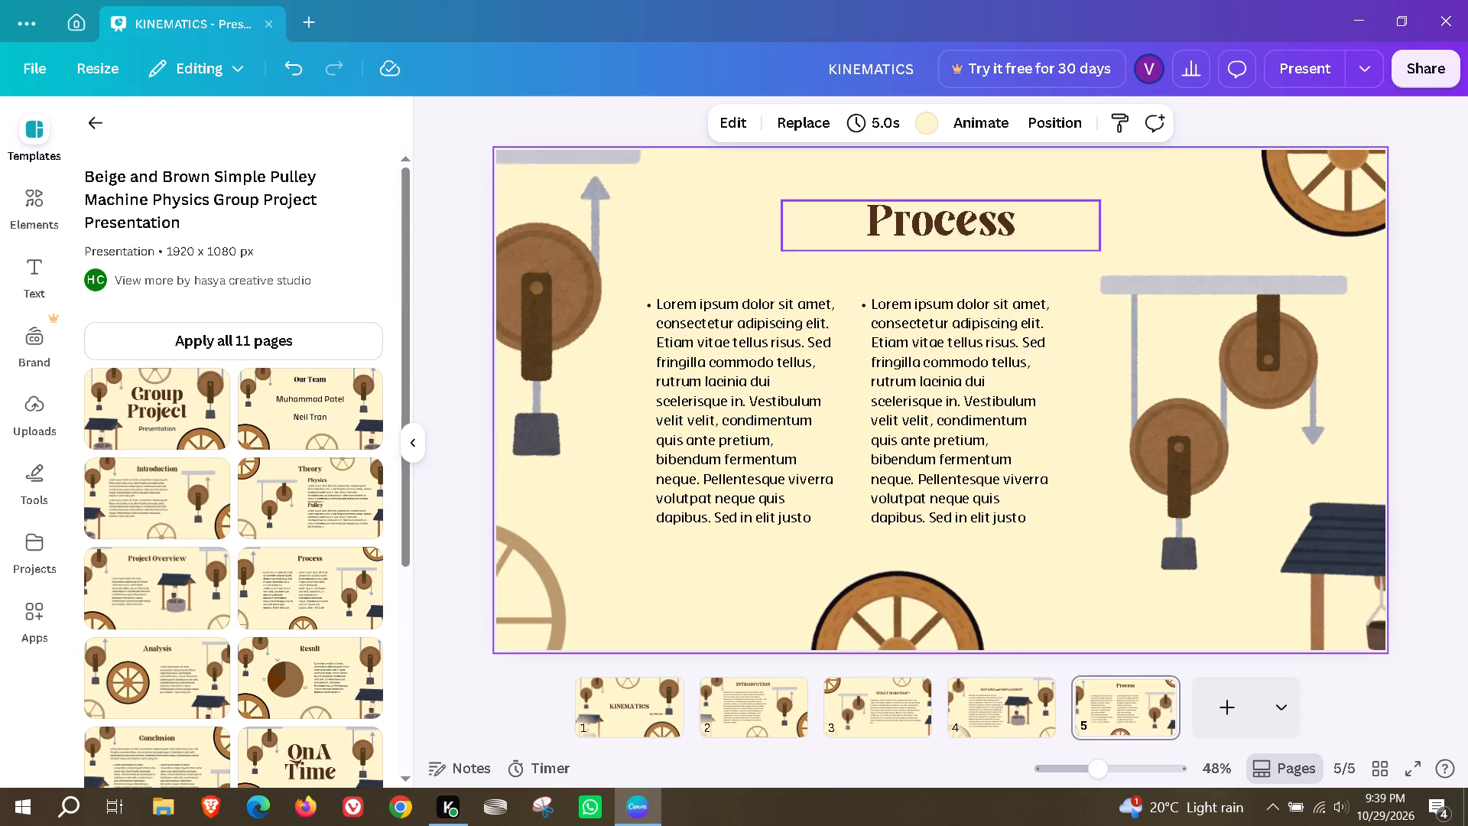
Replace the Process heading with "SPEED AND VELOCITY", shrink it to font size 50.2 and move it down.
{"action": "double_click", "coordinate": [952, 228]}
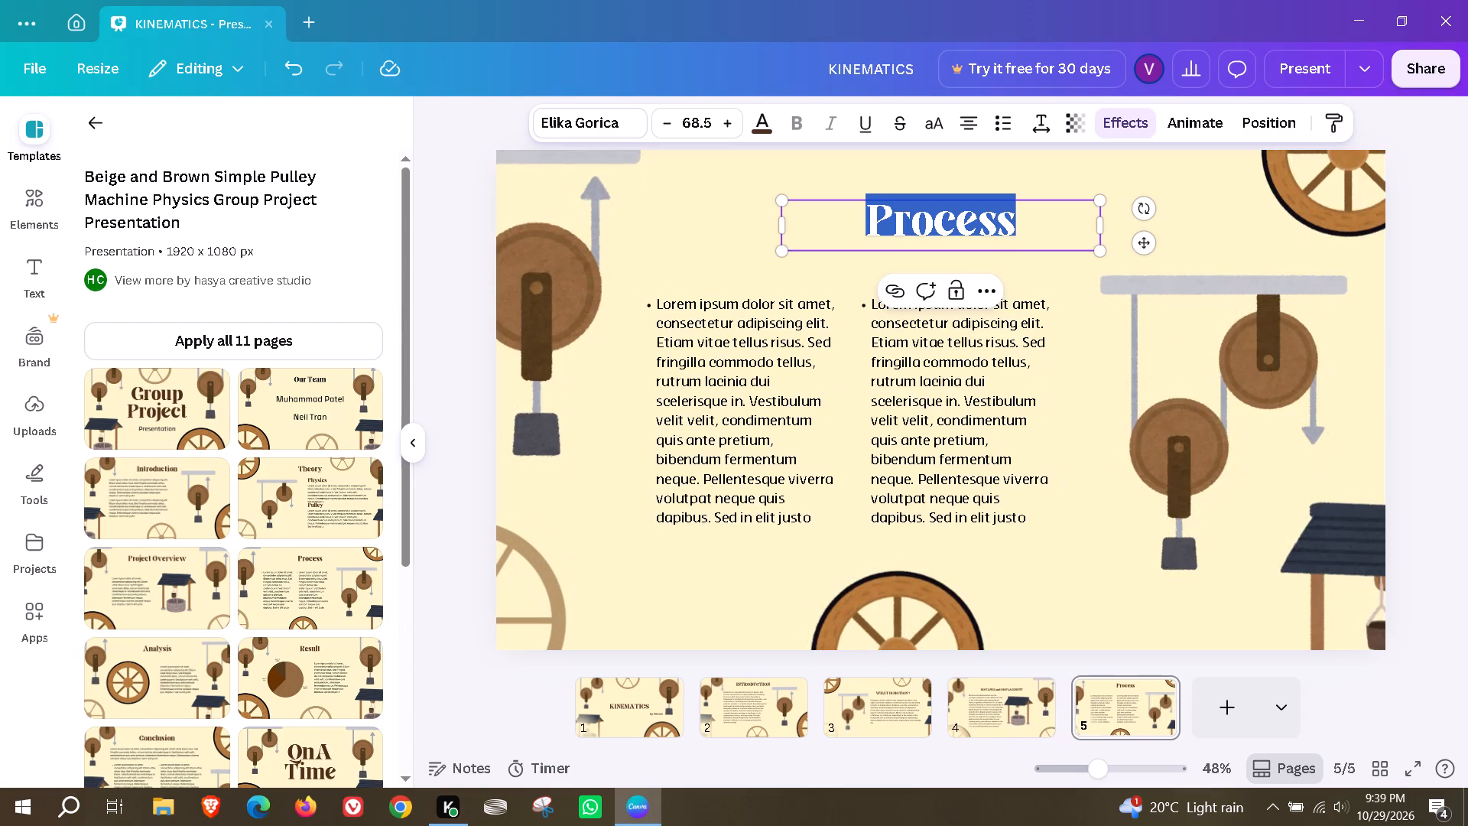
{"action": "key", "text": "shift+p"}
{"action": "key", "text": "shift+BackSpace"}
{"action": "type", "text": "SPEED AND VELOCITY"}
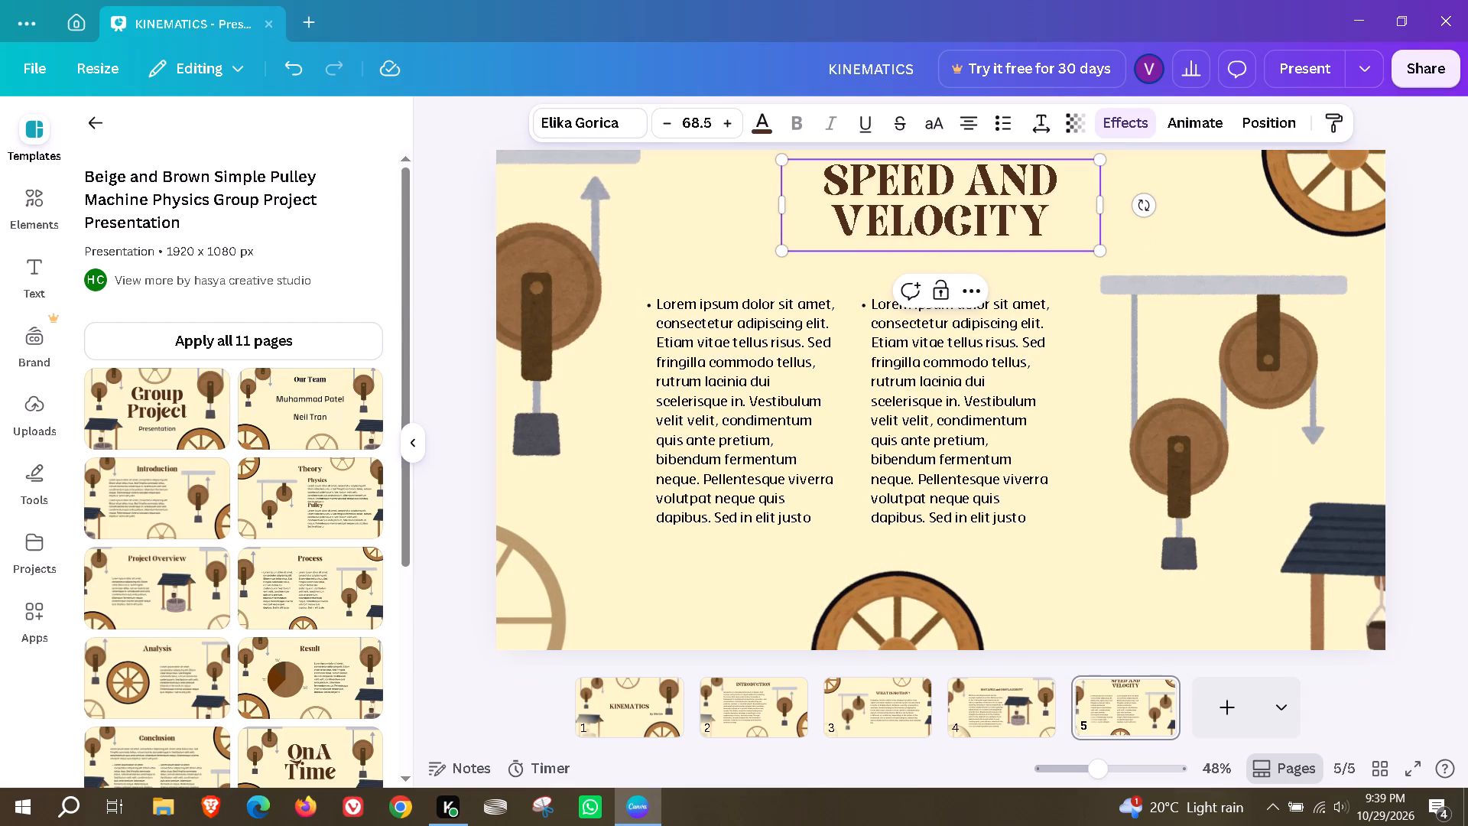
{"action": "left_click_drag", "start_coordinate": [1099, 255], "coordinate": [1012, 235]}
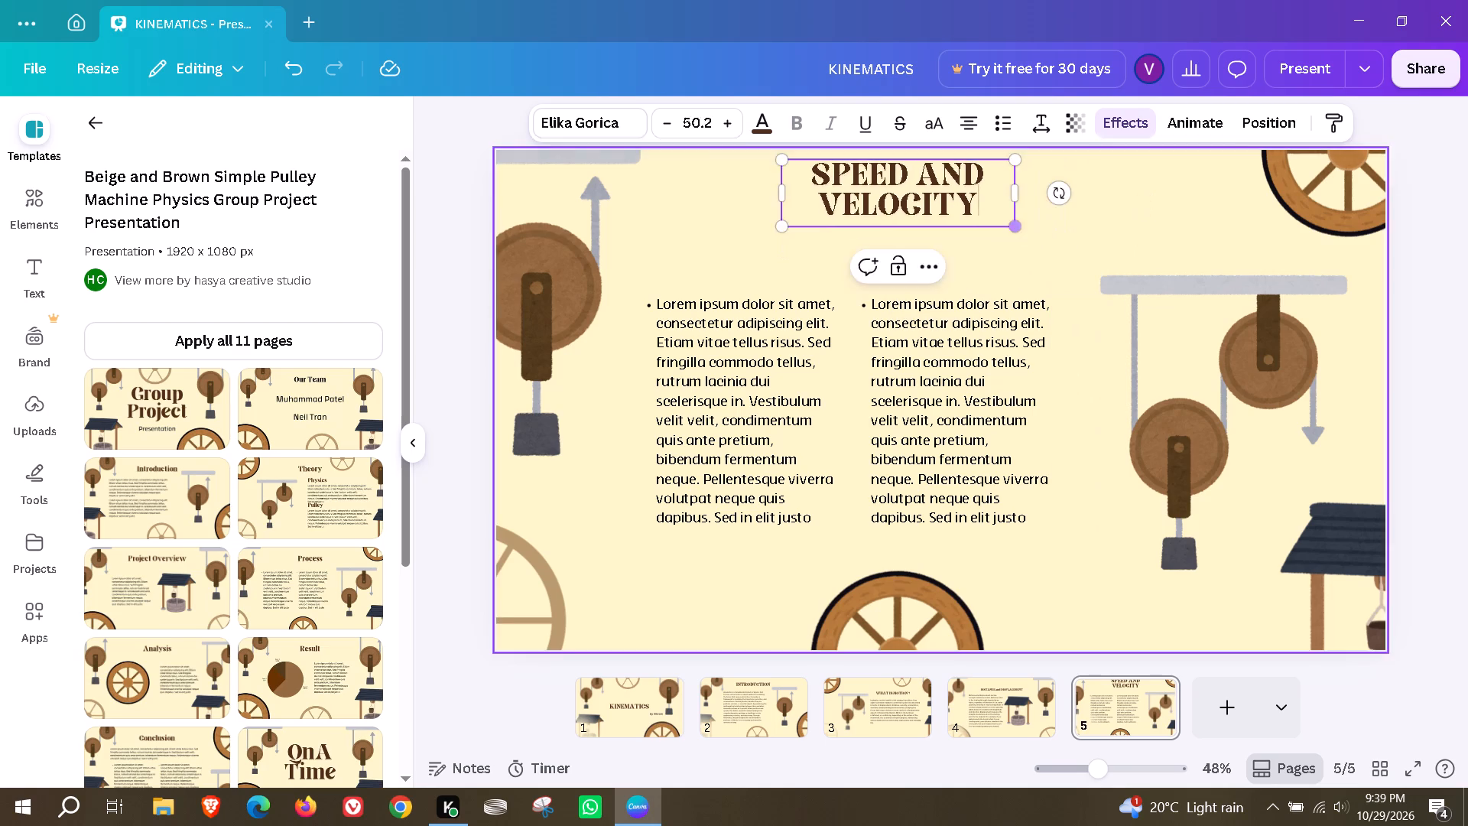
{"action": "left_click", "coordinate": [1080, 238]}
{"action": "left_click_drag", "start_coordinate": [930, 216], "coordinate": [927, 246]}
Replace page 5's first bulleted paragraph with AI-written text from the prompt "generate 5-6 lines on speed and velocity in physics".
{"action": "double_click", "coordinate": [805, 402]}
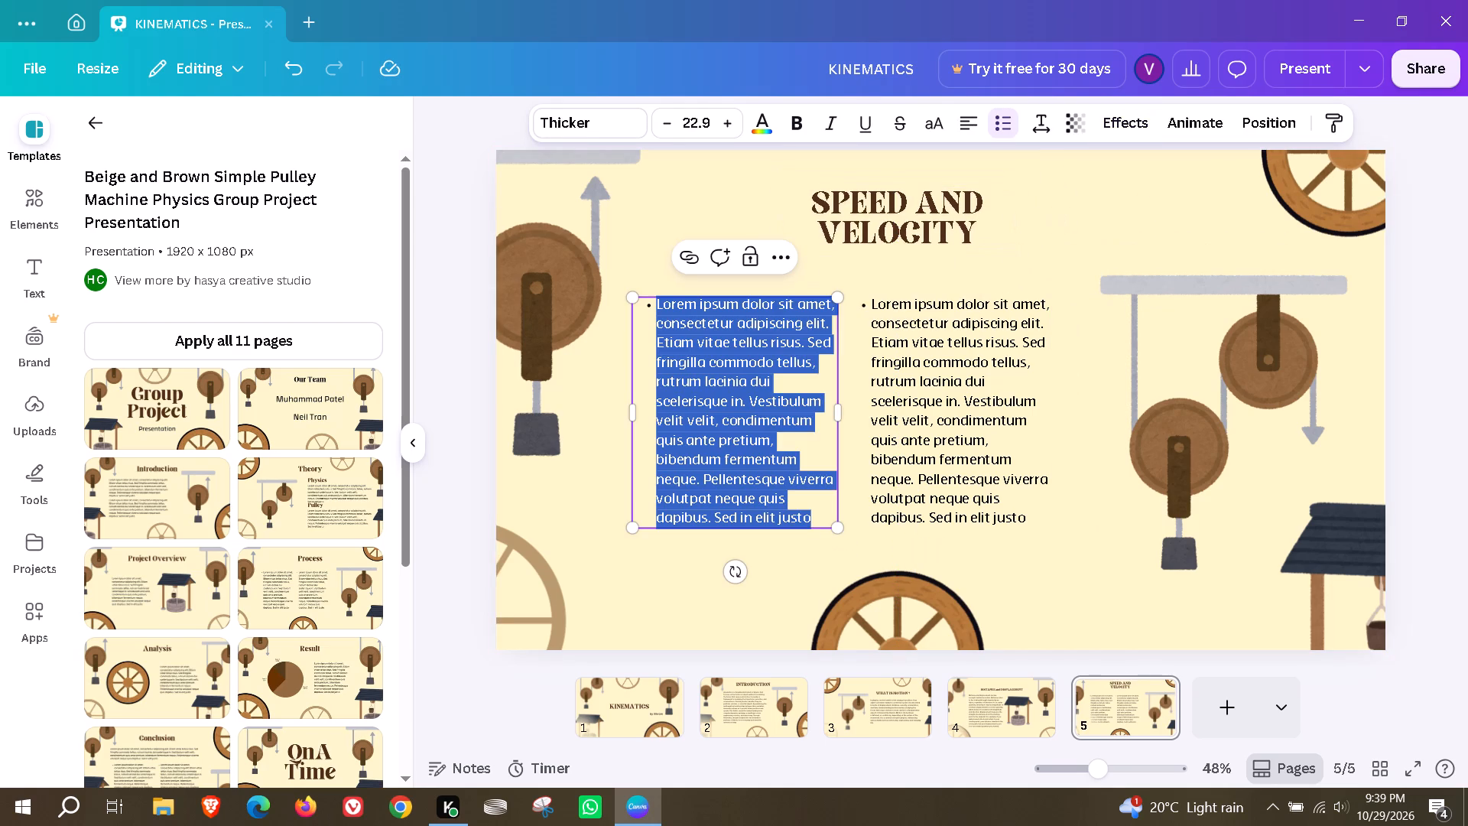
{"action": "left_click", "coordinate": [778, 251]}
{"action": "scroll", "coordinate": [908, 539], "scroll_direction": "down", "scroll_amount": 5}
{"action": "left_click", "coordinate": [891, 713]}
{"action": "left_click", "coordinate": [860, 314]}
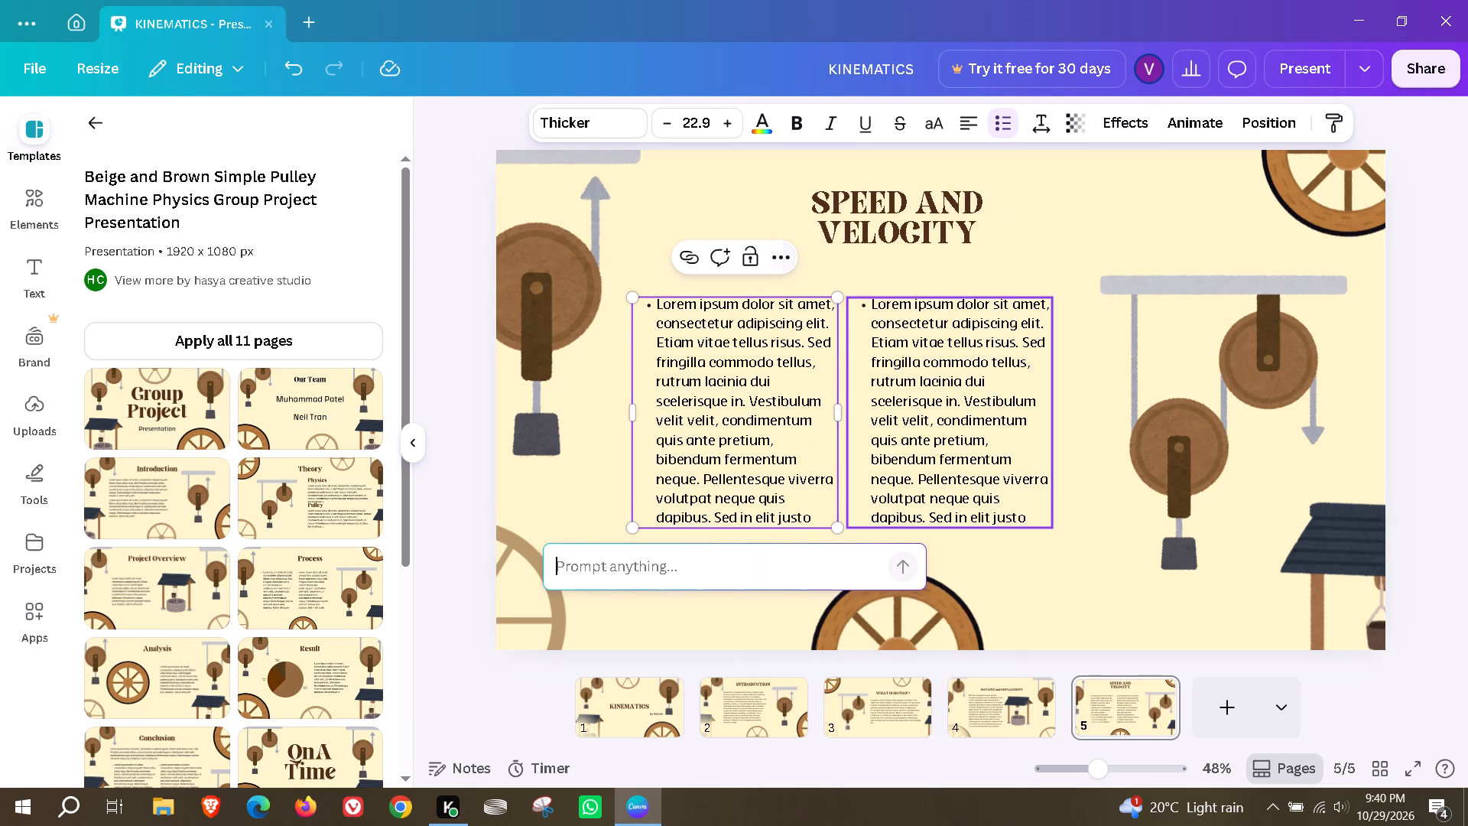
{"action": "type", "text": "generate"}
{"action": "key", "text": "space"}
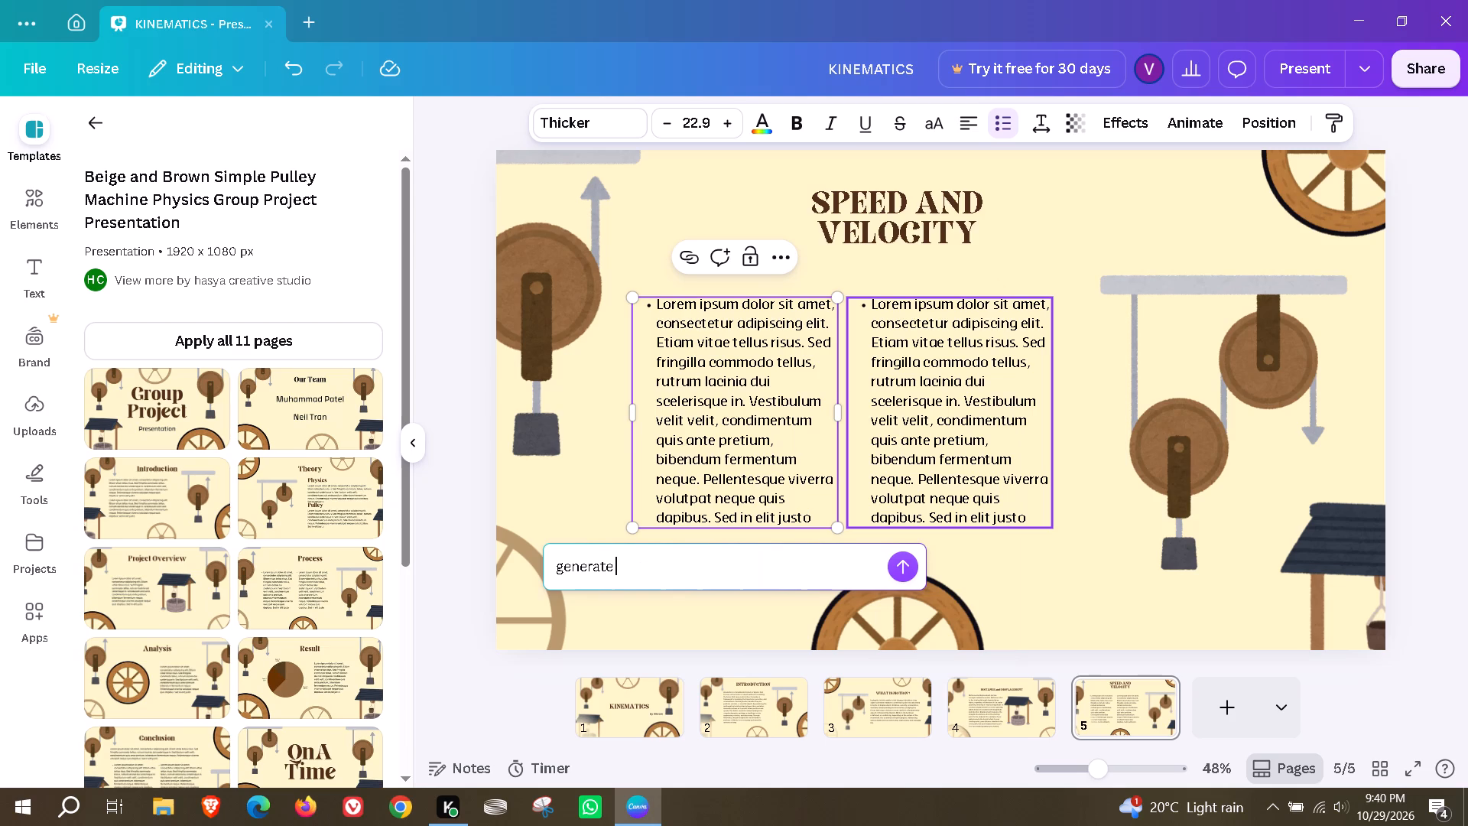
{"action": "type", "text": "5-6 lines on speed and velocity"}
{"action": "key", "text": "space"}
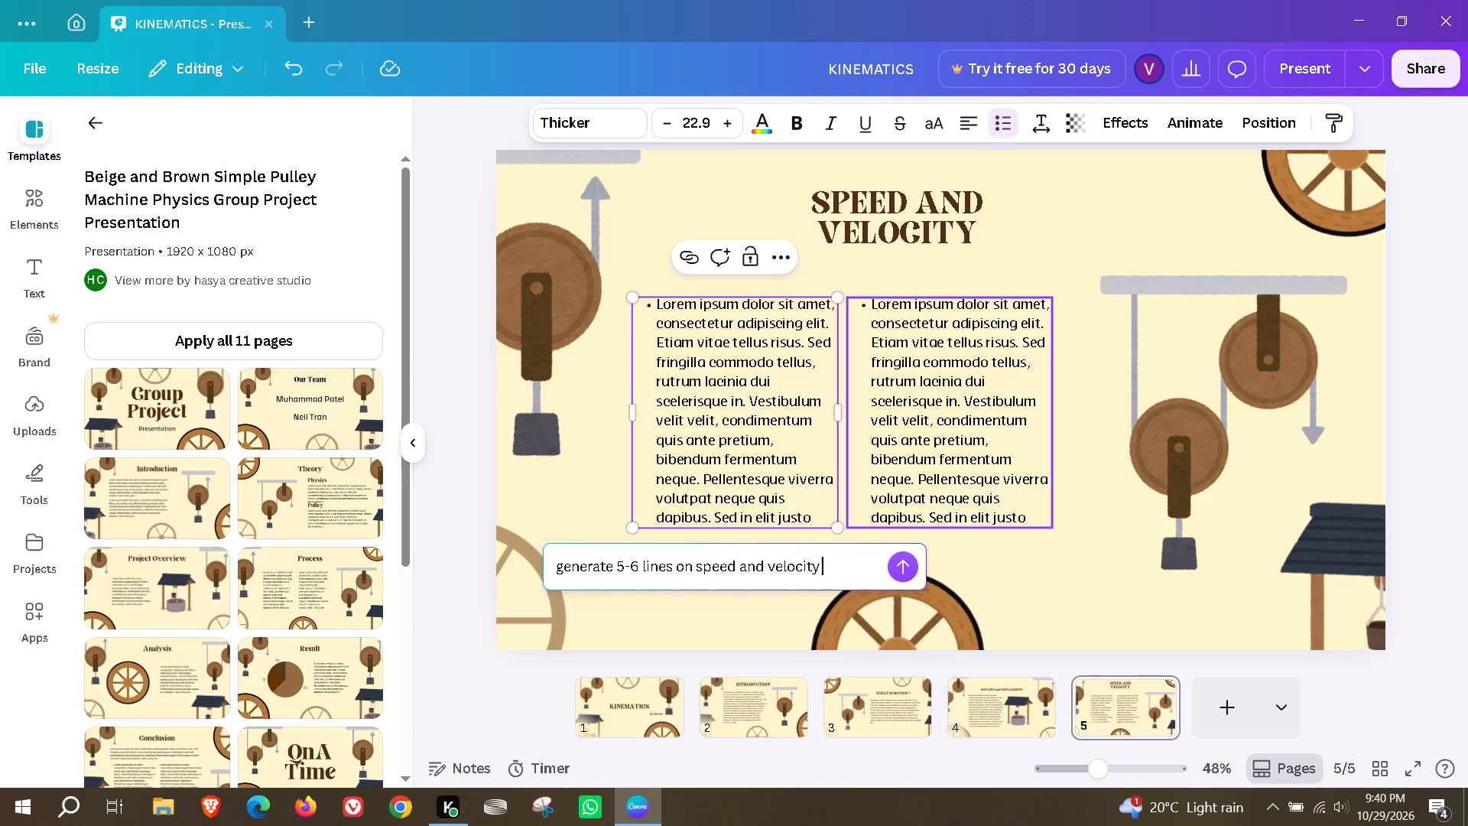
{"action": "type", "text": "in physics"}
{"action": "key", "text": "Return"}
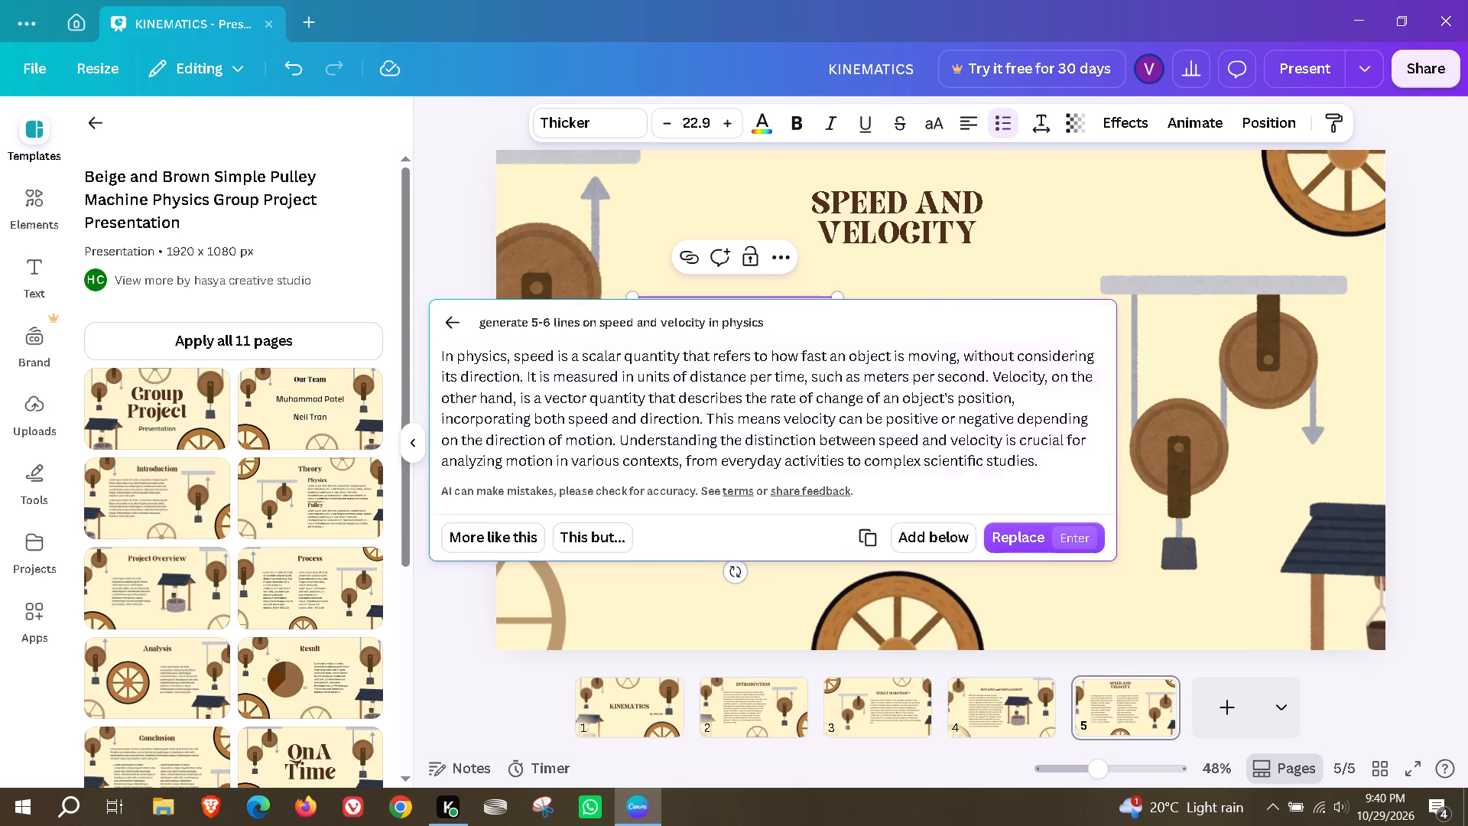
{"action": "left_click", "coordinate": [1028, 525]}
Delete the second placeholder paragraph on page 5.
{"action": "left_click", "coordinate": [1002, 433]}
{"action": "left_click", "coordinate": [978, 258]}
Widen the speed and velocity paragraph across to the pulleys and enlarge its text to font size 26.8.
{"action": "left_click", "coordinate": [785, 405]}
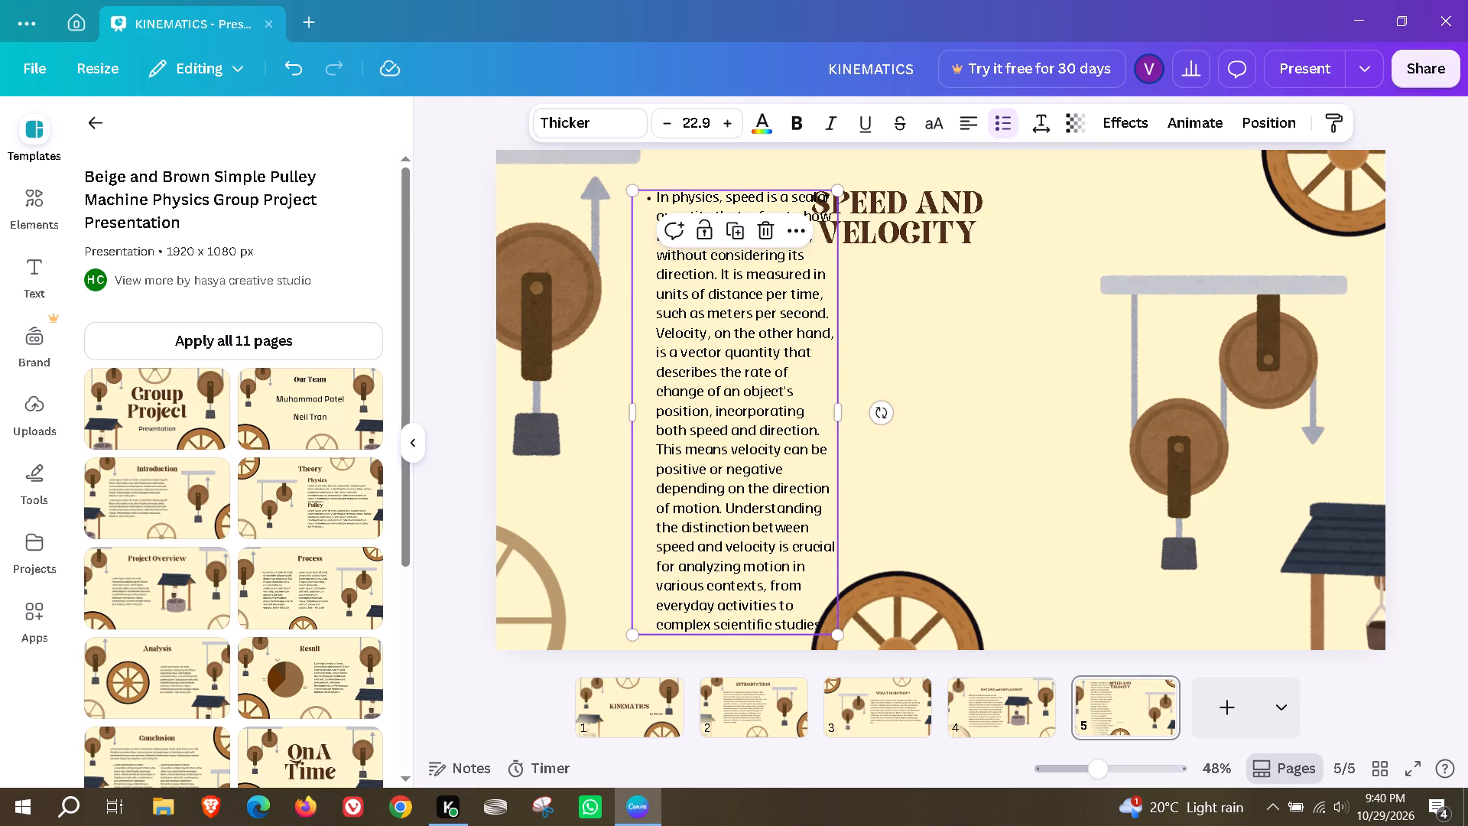
{"action": "left_click_drag", "start_coordinate": [846, 410], "coordinate": [1015, 466]}
{"action": "left_click_drag", "start_coordinate": [1008, 528], "coordinate": [1038, 545]}
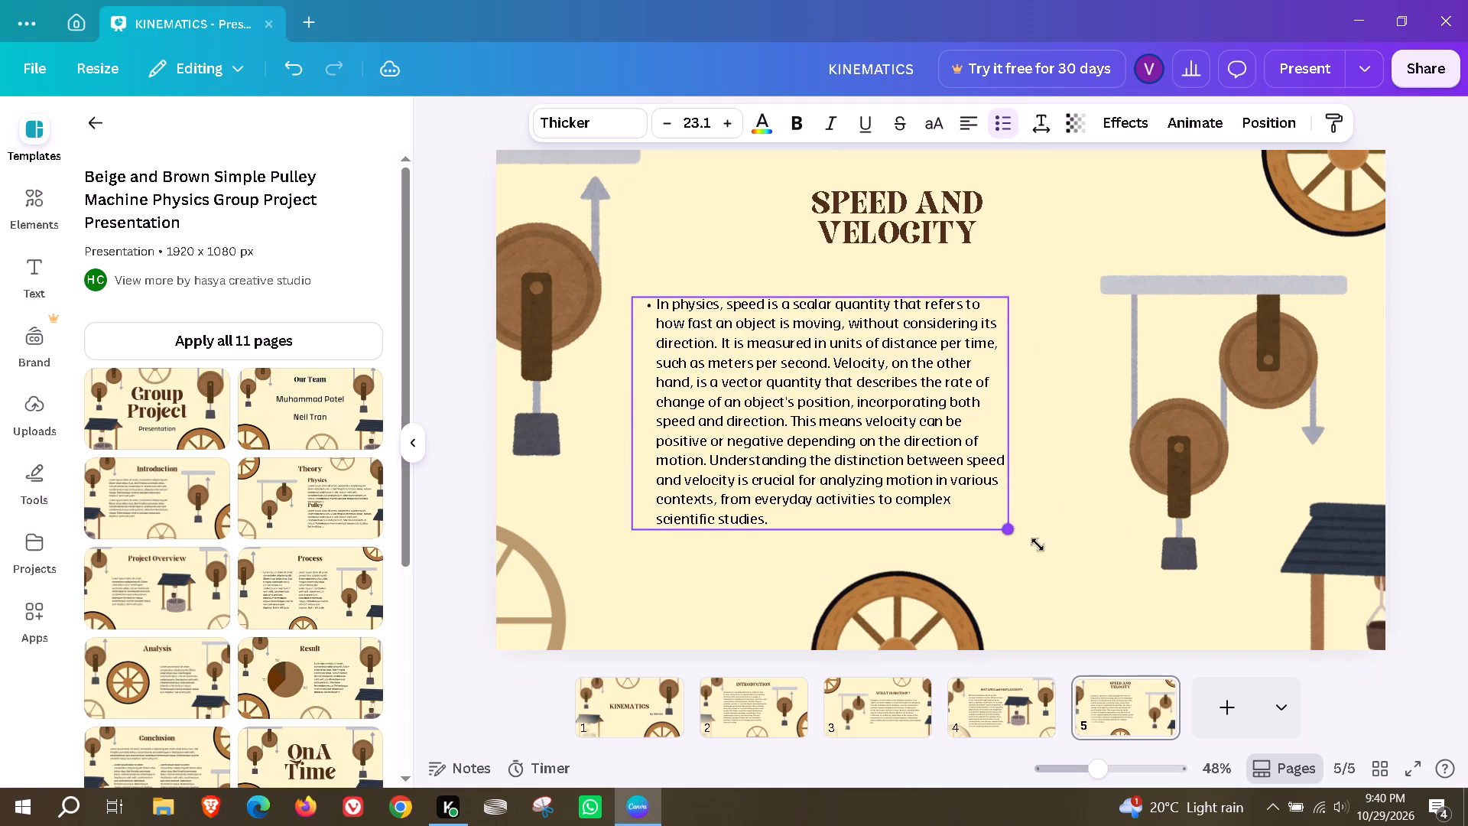
{"action": "left_click_drag", "start_coordinate": [1038, 545], "coordinate": [1077, 558]}
{"action": "left_click_drag", "start_coordinate": [1076, 437], "coordinate": [1109, 437]}
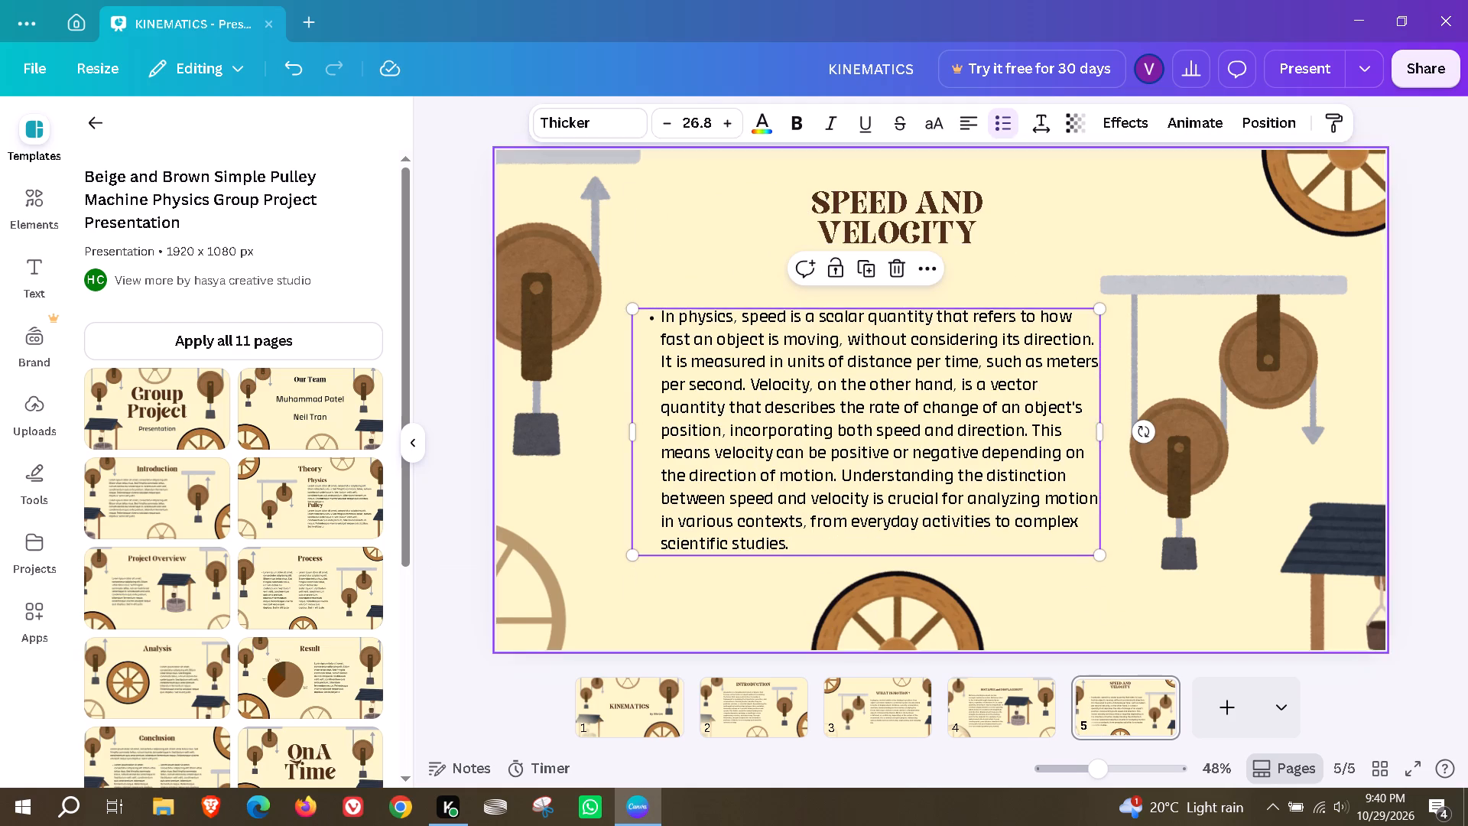
Move page 5's paragraph up slightly and bring the heading down just above it.
{"action": "left_click", "coordinate": [1062, 586]}
{"action": "left_click_drag", "start_coordinate": [921, 484], "coordinate": [921, 465]}
{"action": "left_click_drag", "start_coordinate": [950, 201], "coordinate": [938, 225]}
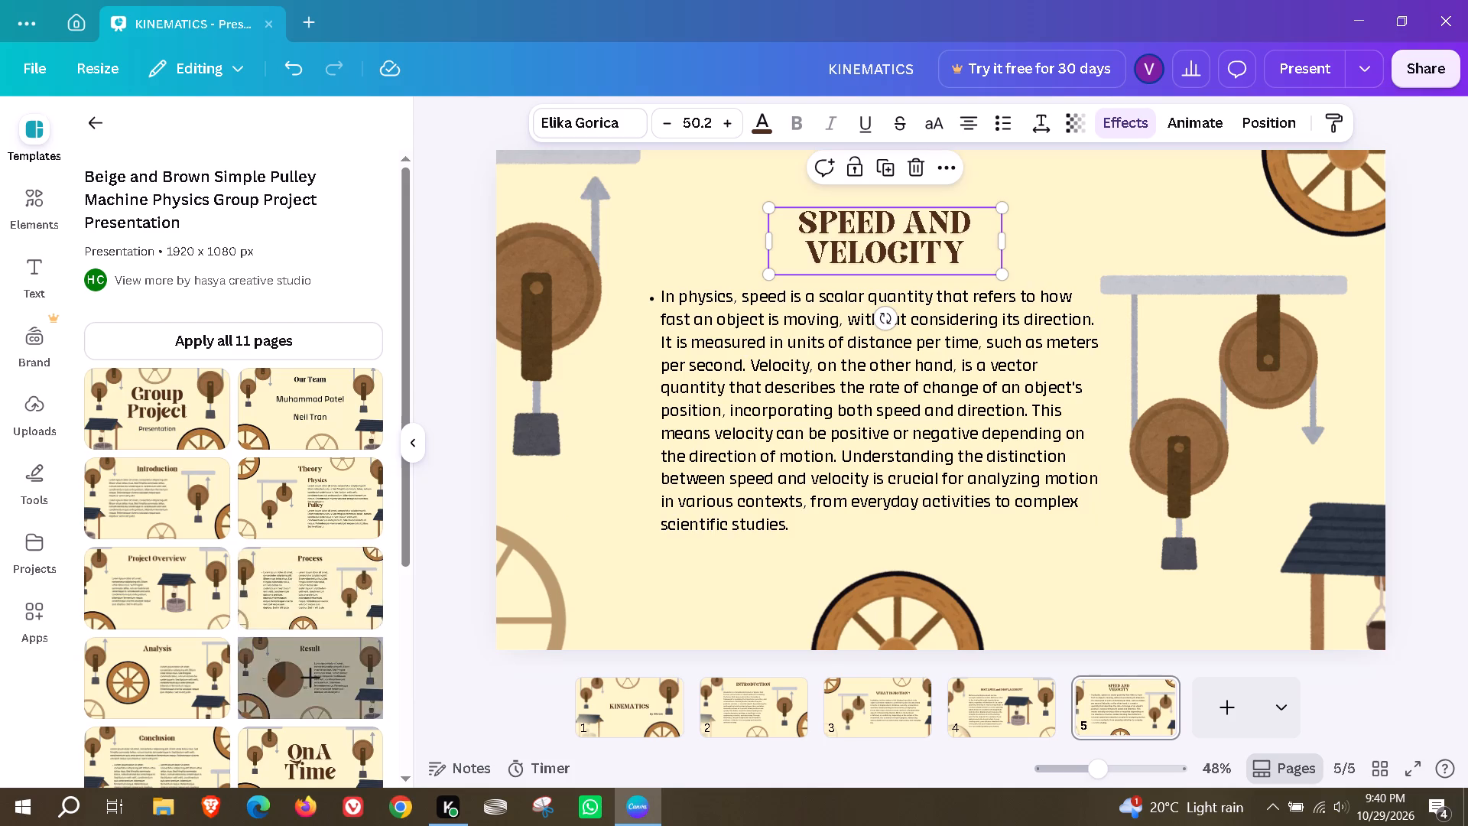
Add the template's Analysis page as page 6.
{"action": "left_click", "coordinate": [181, 684]}
{"action": "left_click", "coordinate": [852, 466]}
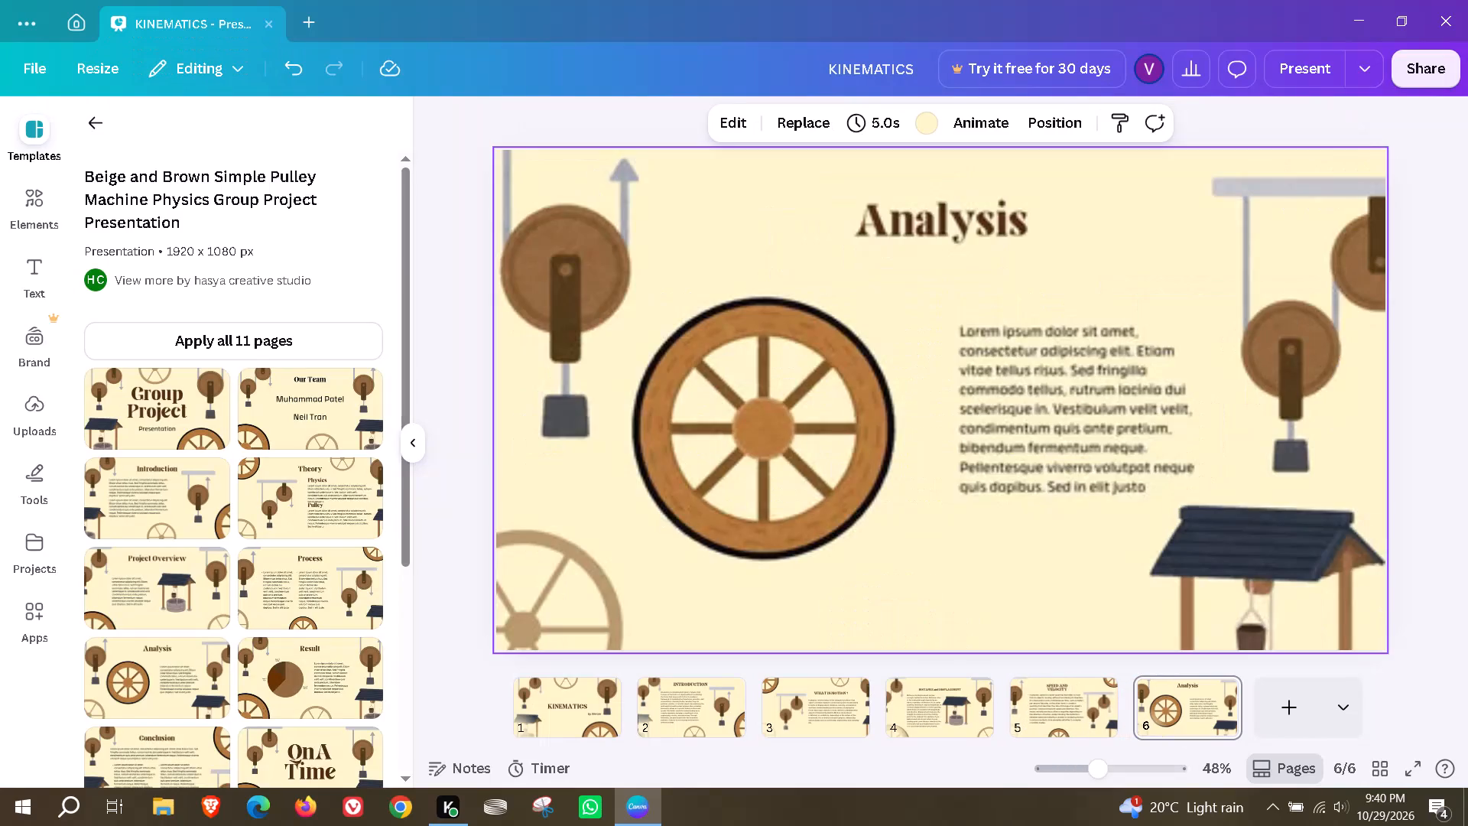
Replace the Analysis heading with "ACCELERATION", shrink it to font size 52.1 and widen its box to fit one line.
{"action": "double_click", "coordinate": [934, 244]}
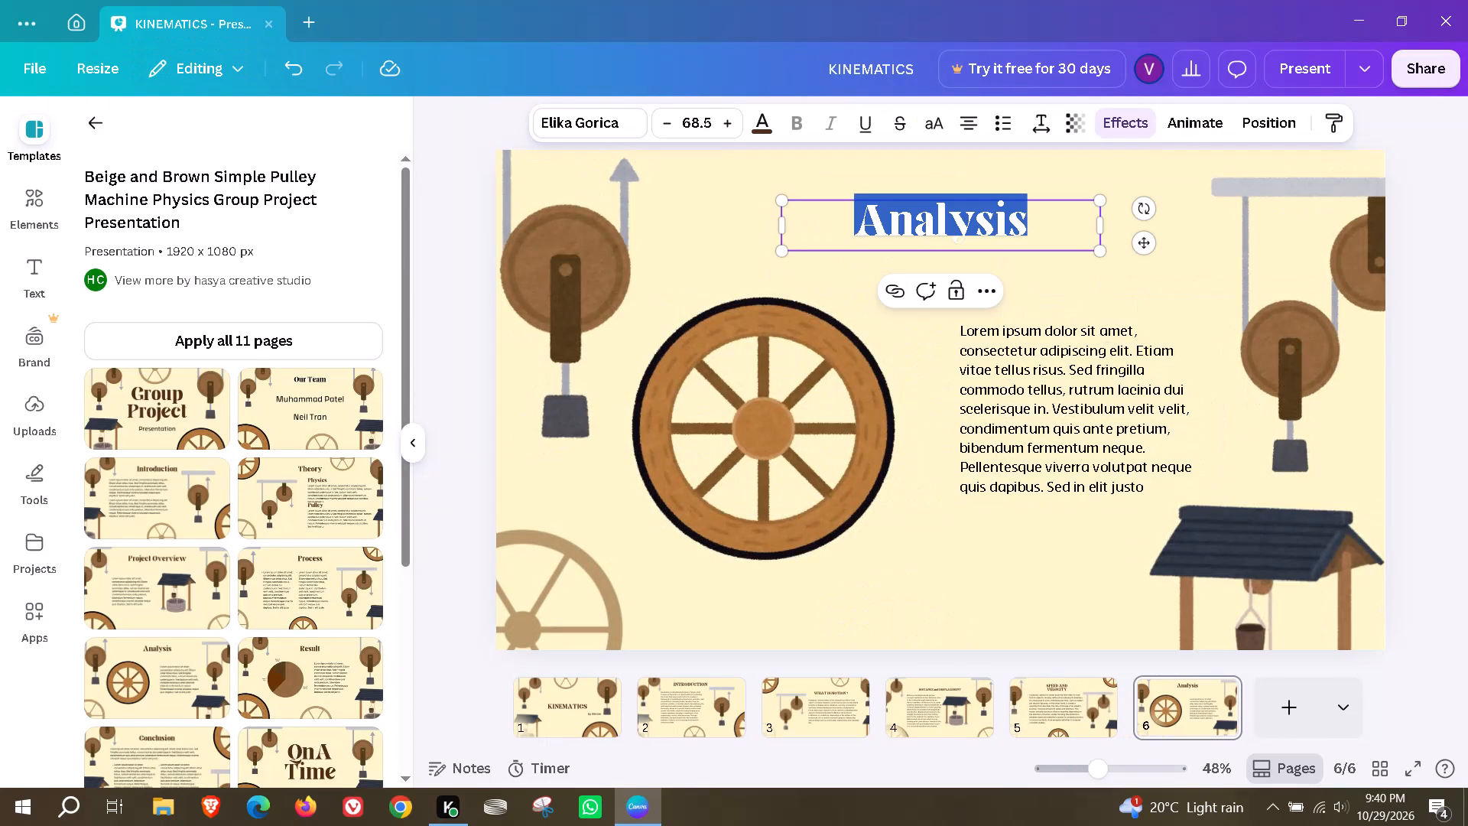
{"action": "type", "text": "ACCER"}
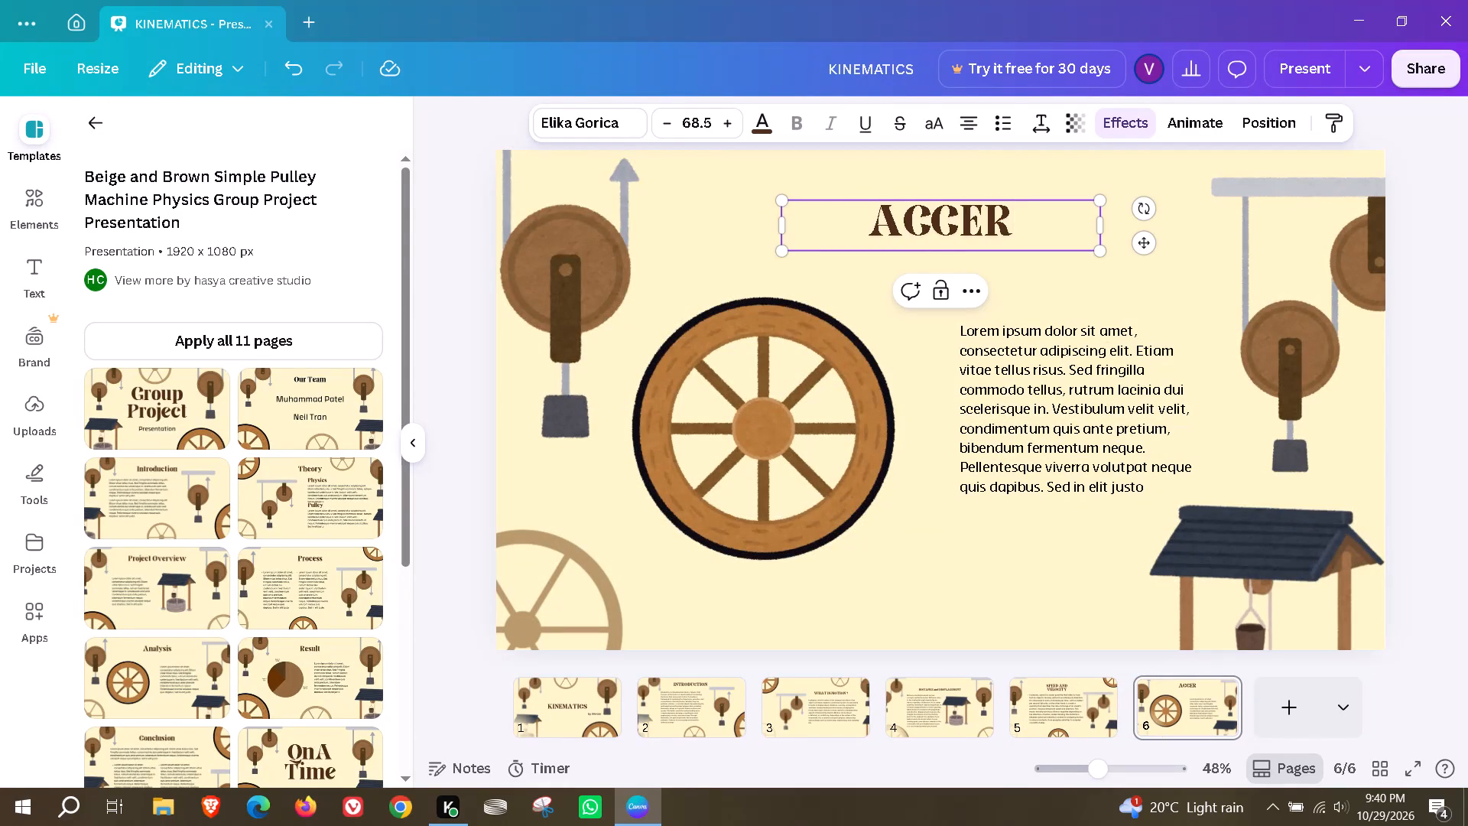
{"action": "key", "text": "shift+BackSpace"}
{"action": "type", "text": "LERATION"}
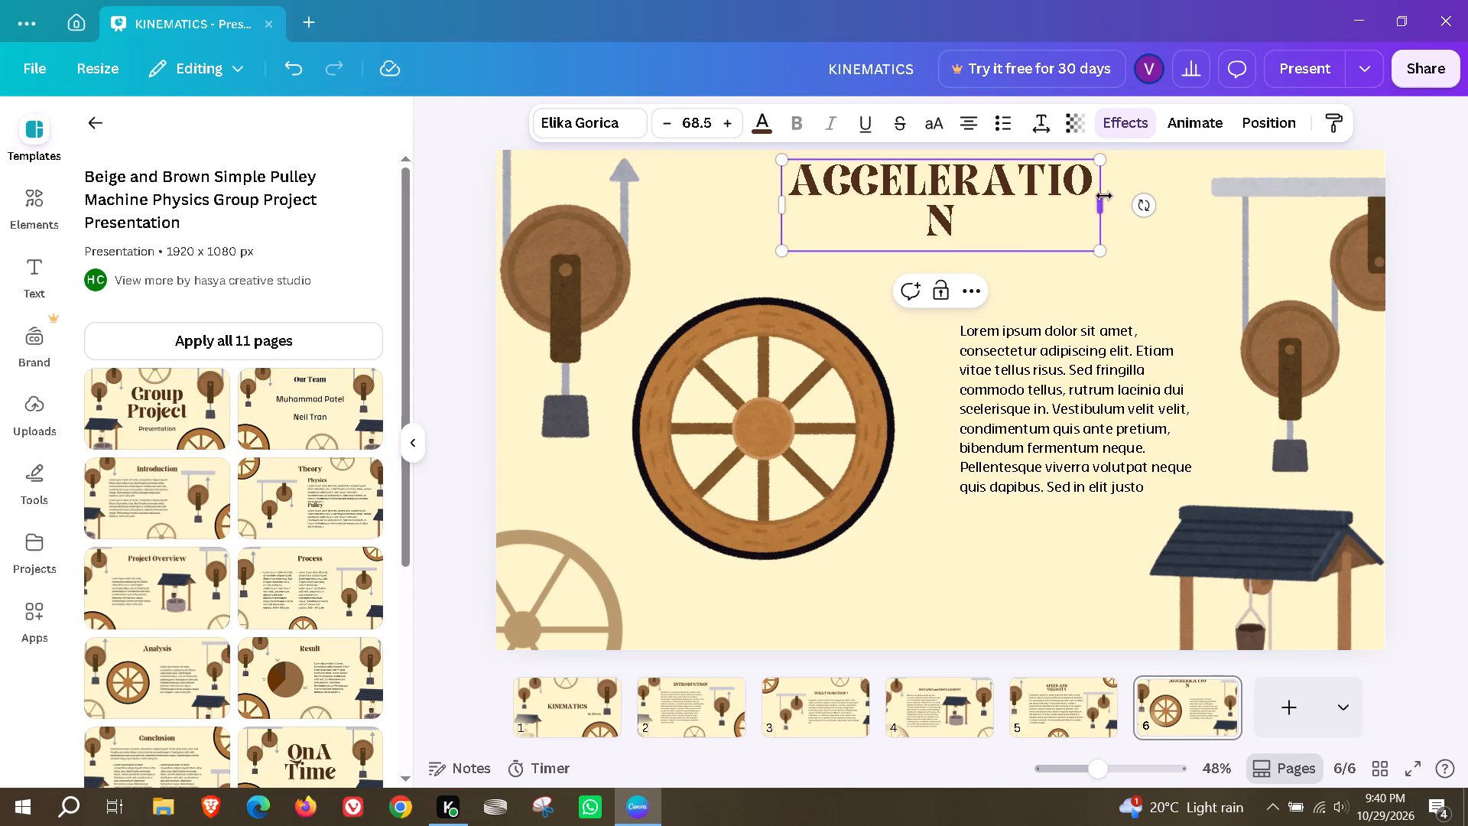
{"action": "left_click_drag", "start_coordinate": [1103, 200], "coordinate": [1034, 208]}
{"action": "left_click_drag", "start_coordinate": [1036, 249], "coordinate": [977, 226]}
{"action": "left_click_drag", "start_coordinate": [976, 203], "coordinate": [999, 207]}
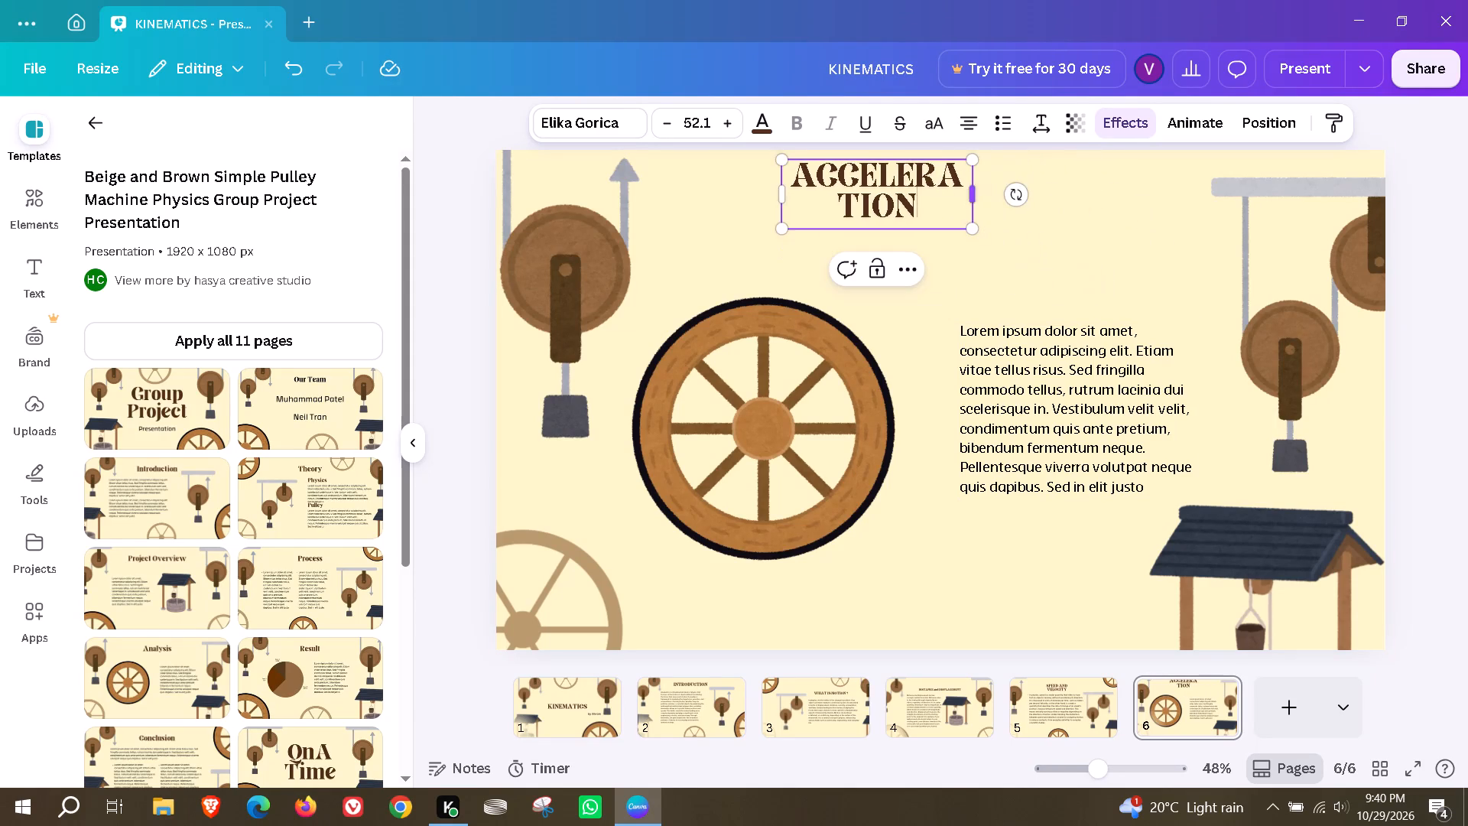
{"action": "left_click_drag", "start_coordinate": [999, 207], "coordinate": [1083, 227]}
{"action": "left_click", "coordinate": [999, 272]}
Replace page 6's placeholder paragraph with AI text from the custom prompt "generate 5-6 lines on acceleration in physics".
{"action": "double_click", "coordinate": [985, 393]}
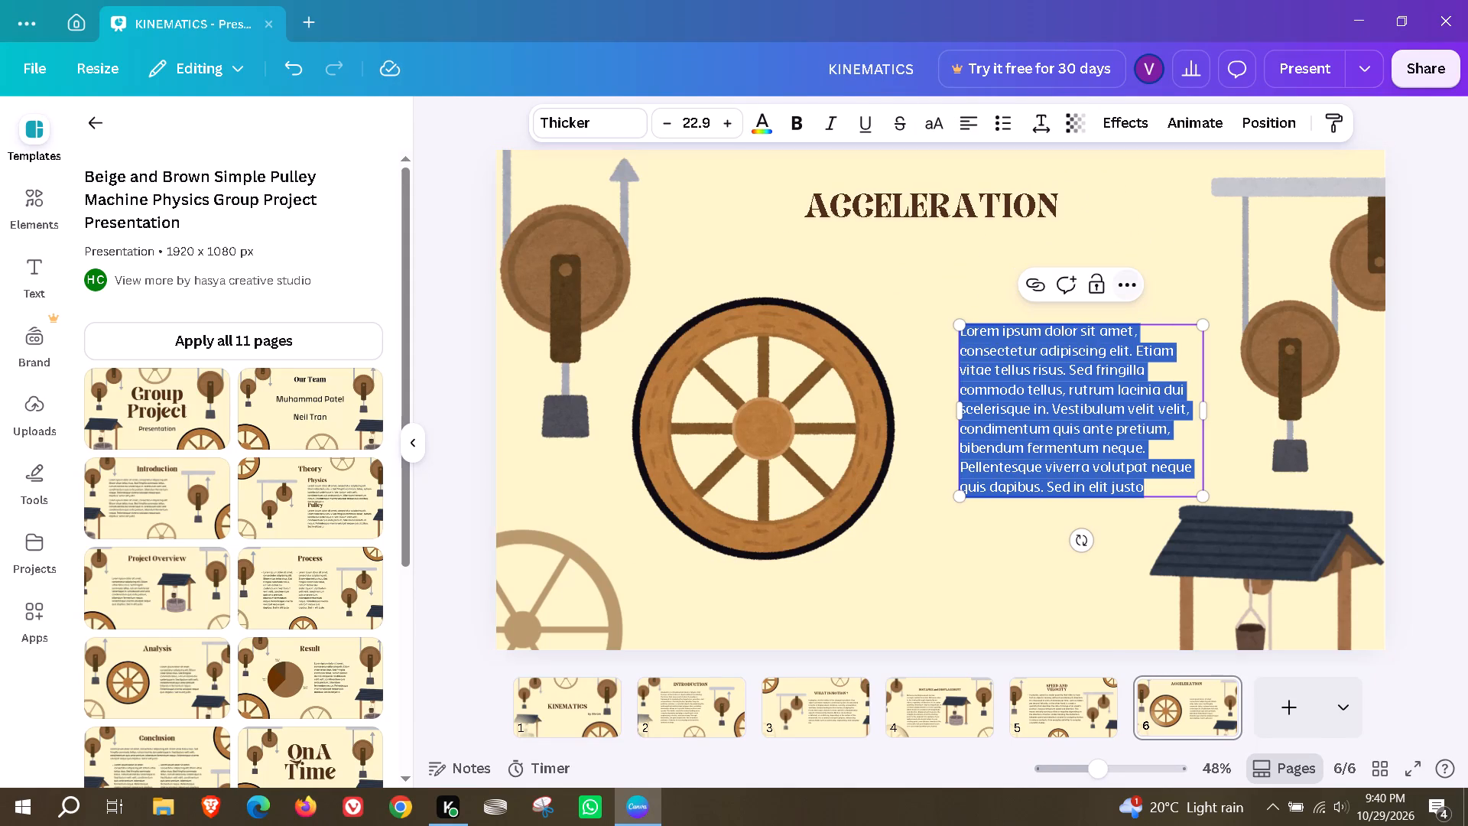
{"action": "left_click", "coordinate": [1119, 281]}
{"action": "scroll", "coordinate": [1172, 593], "scroll_direction": "down", "scroll_amount": 3}
{"action": "left_click", "coordinate": [1193, 707]}
{"action": "left_click", "coordinate": [1206, 339]}
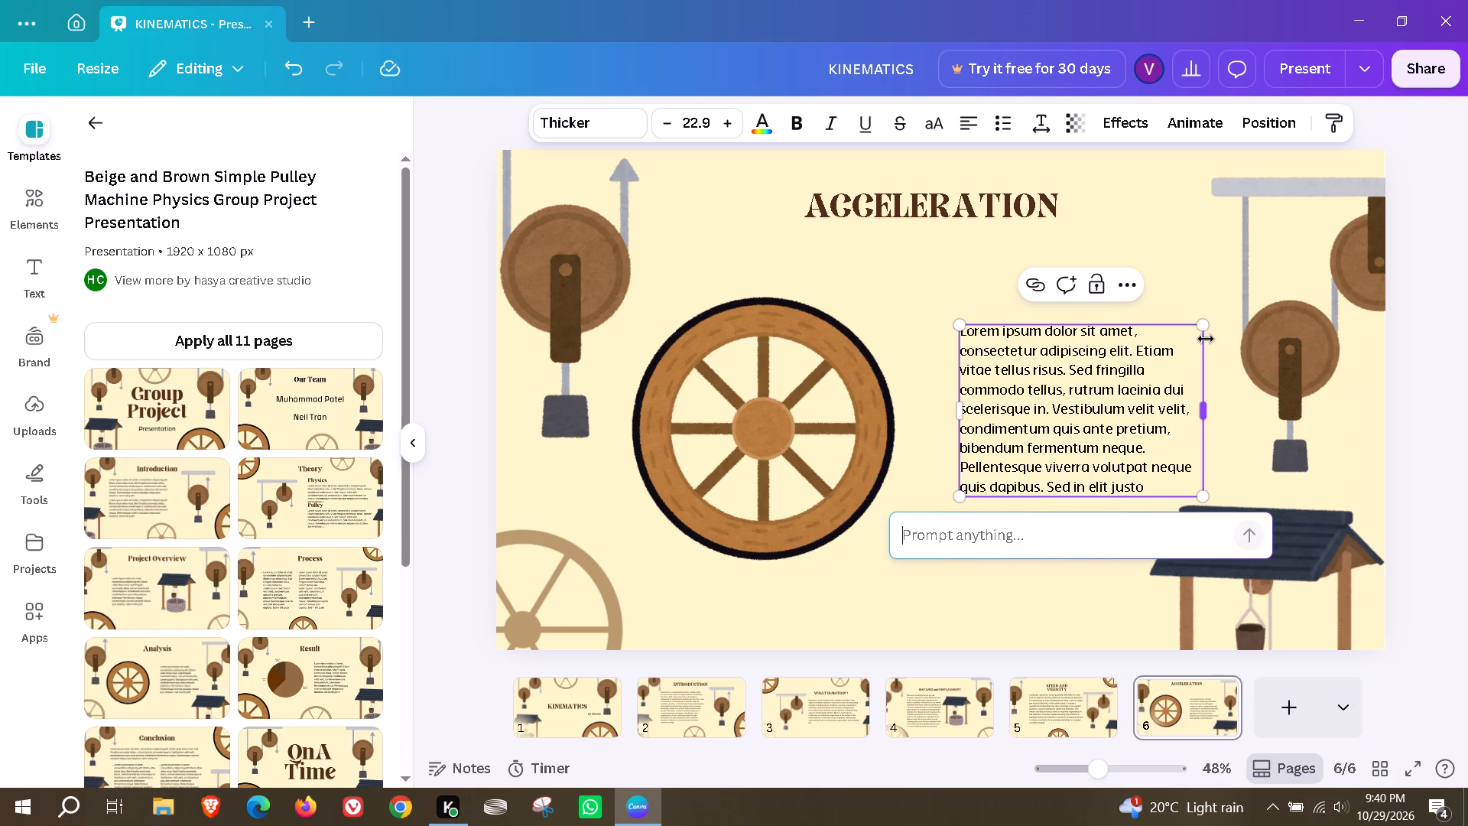
{"action": "type", "text": "generate"}
{"action": "key", "text": "space"}
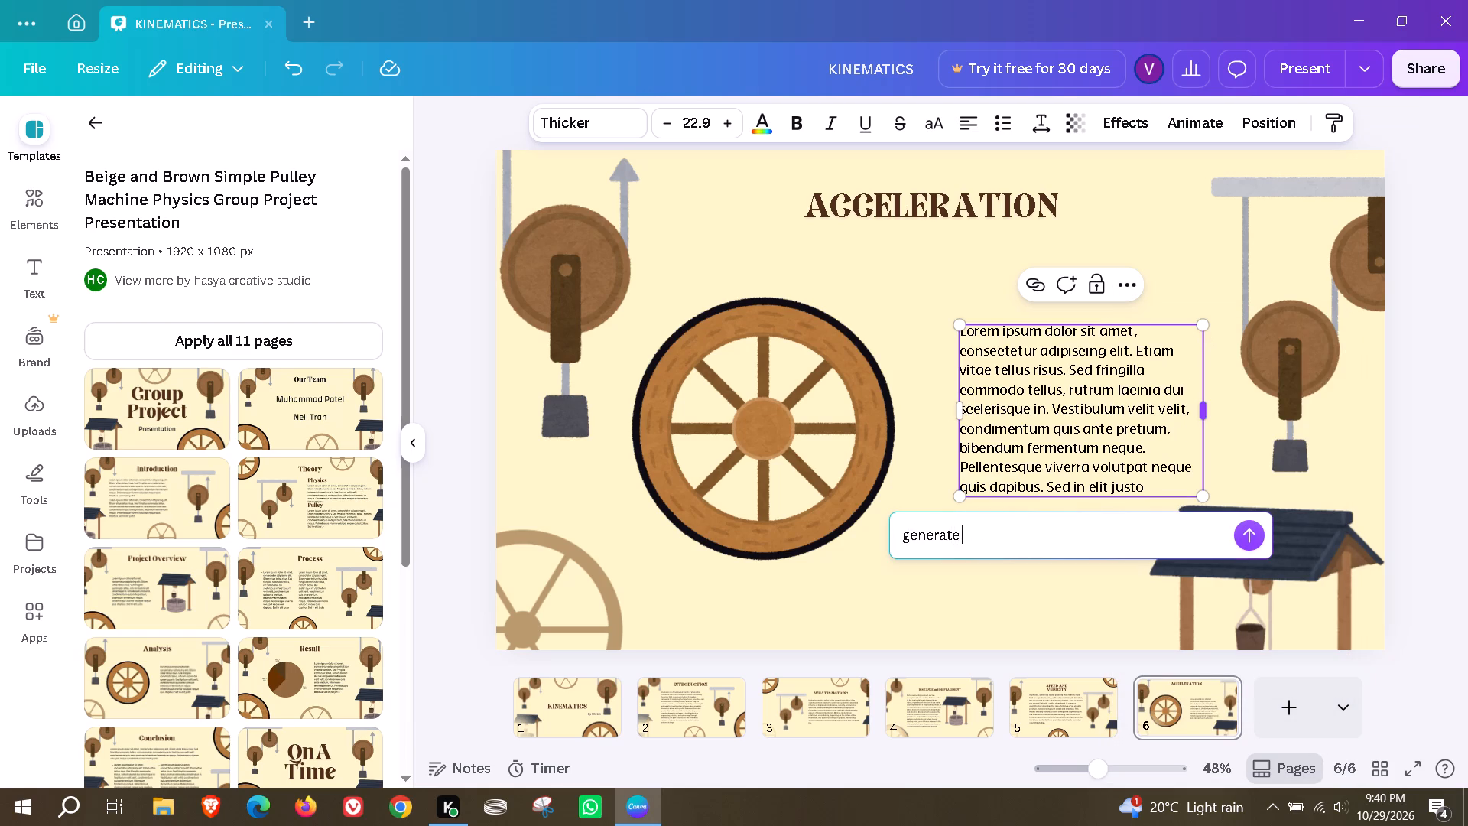
{"action": "type", "text": "5-66"}
{"action": "key", "text": "space"}
{"action": "key", "text": "BackSpace"}
{"action": "key", "text": "BackSpace"}
{"action": "key", "text": "space"}
{"action": "type", "text": "lines on"}
{"action": "key", "text": "space"}
{"action": "type", "text": "accer"}
{"action": "key", "text": "BackSpace"}
{"action": "type", "text": "leration"}
{"action": "key", "text": "space"}
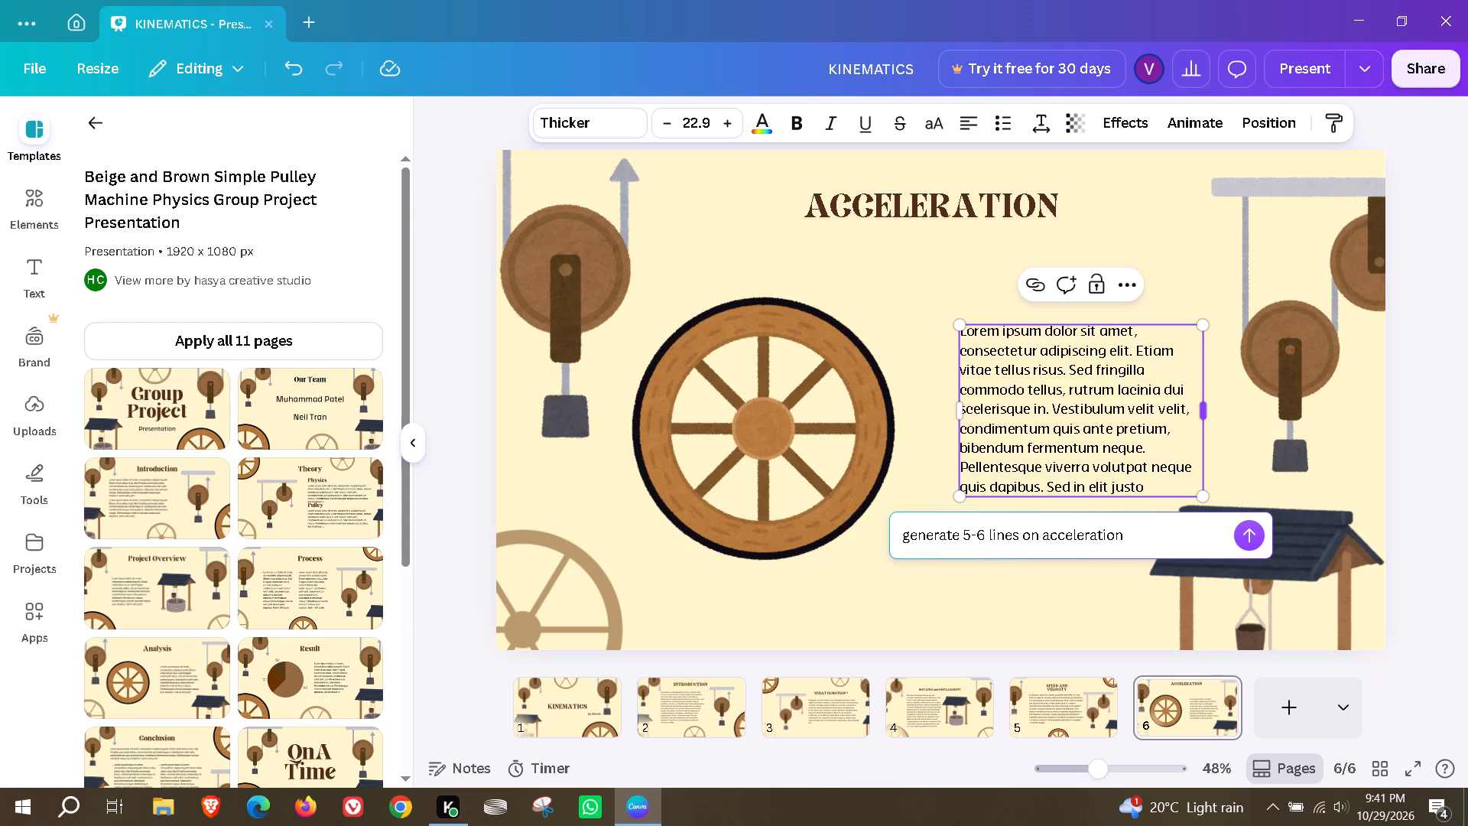
{"action": "type", "text": "in physics"}
{"action": "key", "text": "Return"}
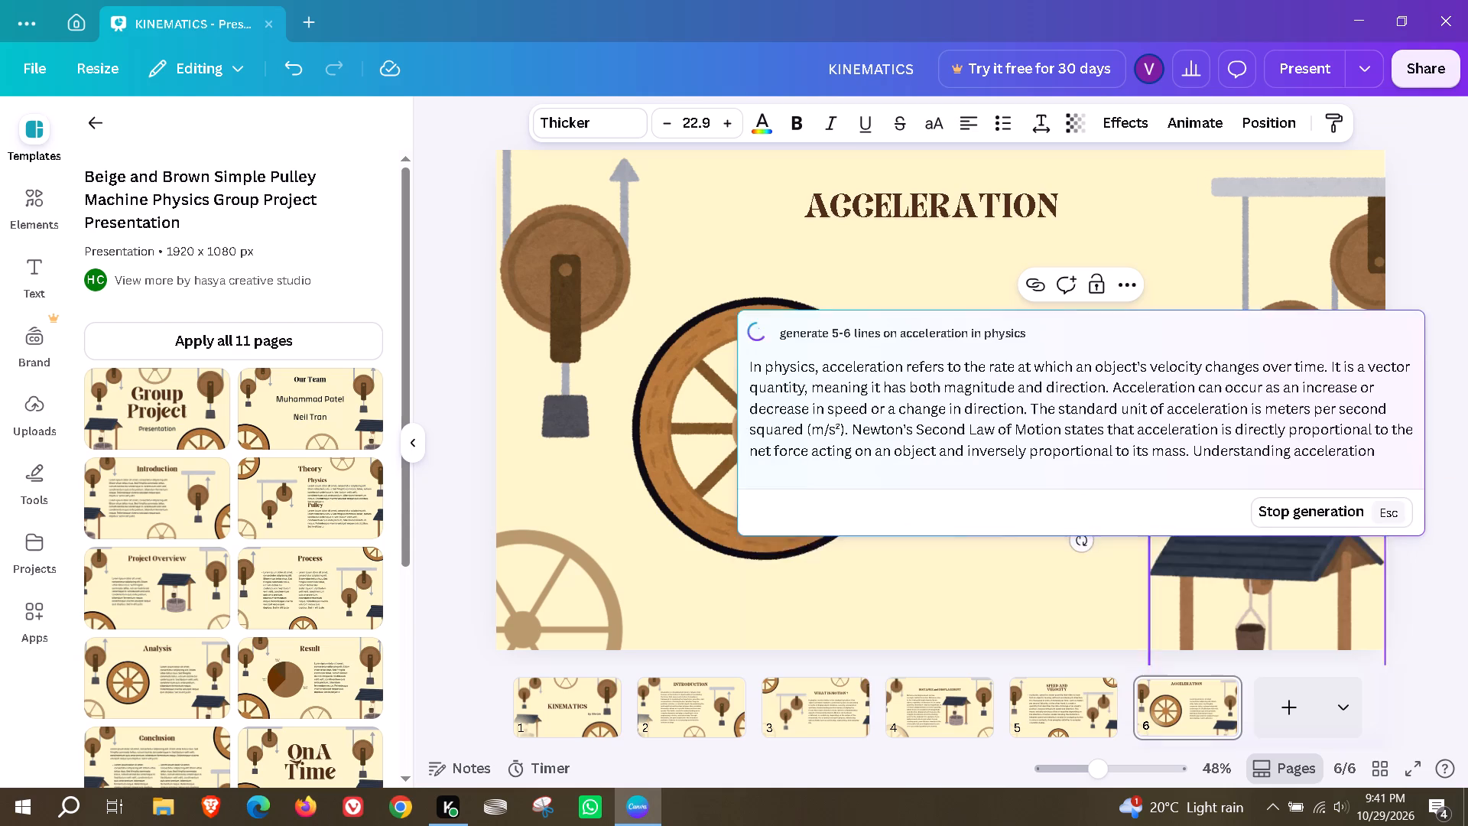
{"action": "left_click", "coordinate": [1320, 536]}
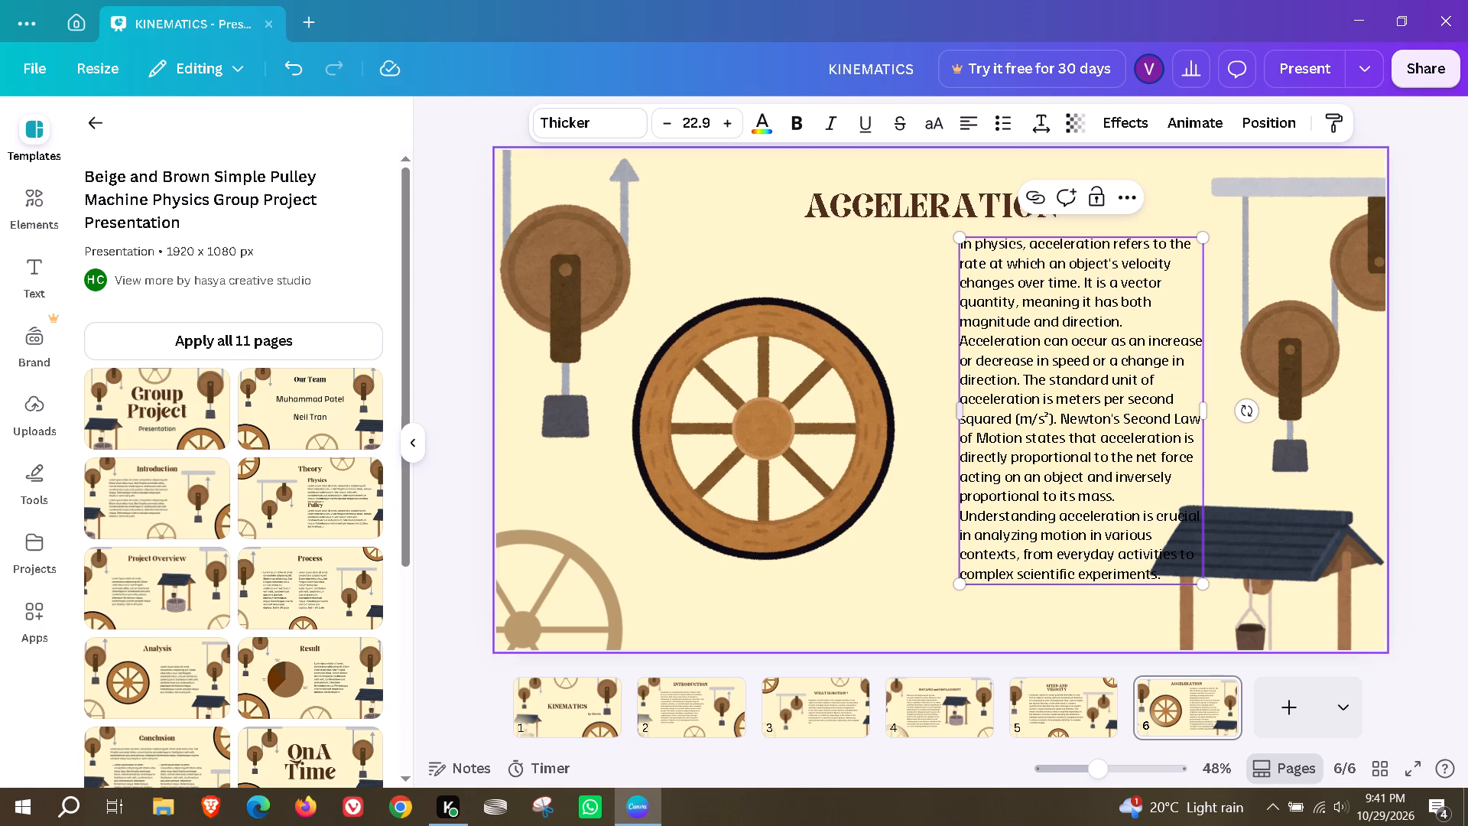
Widen and rescale the acceleration paragraph so it fits between the large wheel and the pulleys.
{"action": "left_click_drag", "start_coordinate": [957, 411], "coordinate": [894, 431]}
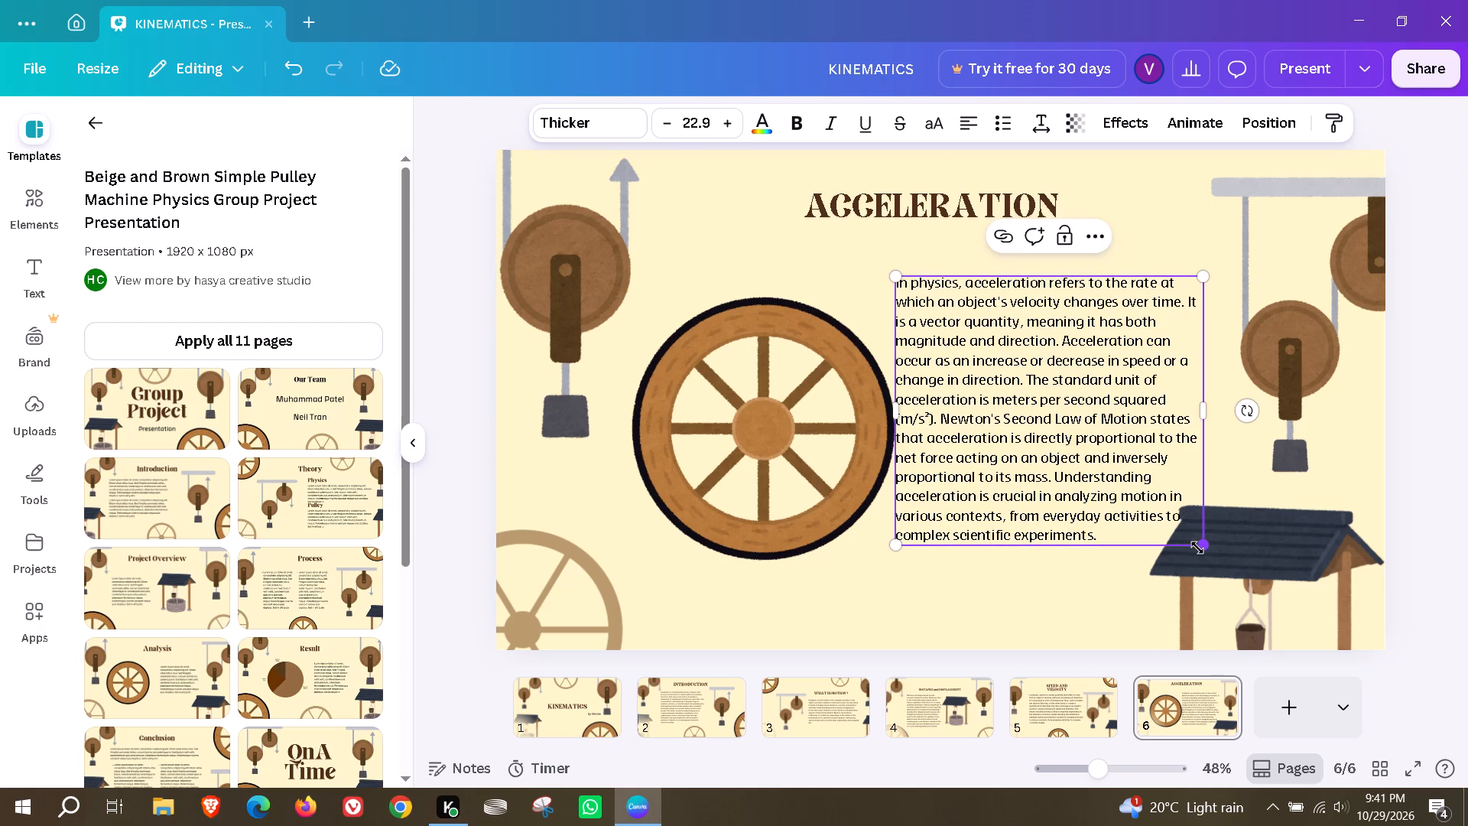
{"action": "left_click_drag", "start_coordinate": [1197, 548], "coordinate": [1151, 496]}
{"action": "left_click", "coordinate": [1039, 558]}
{"action": "left_click_drag", "start_coordinate": [1041, 458], "coordinate": [1075, 458]}
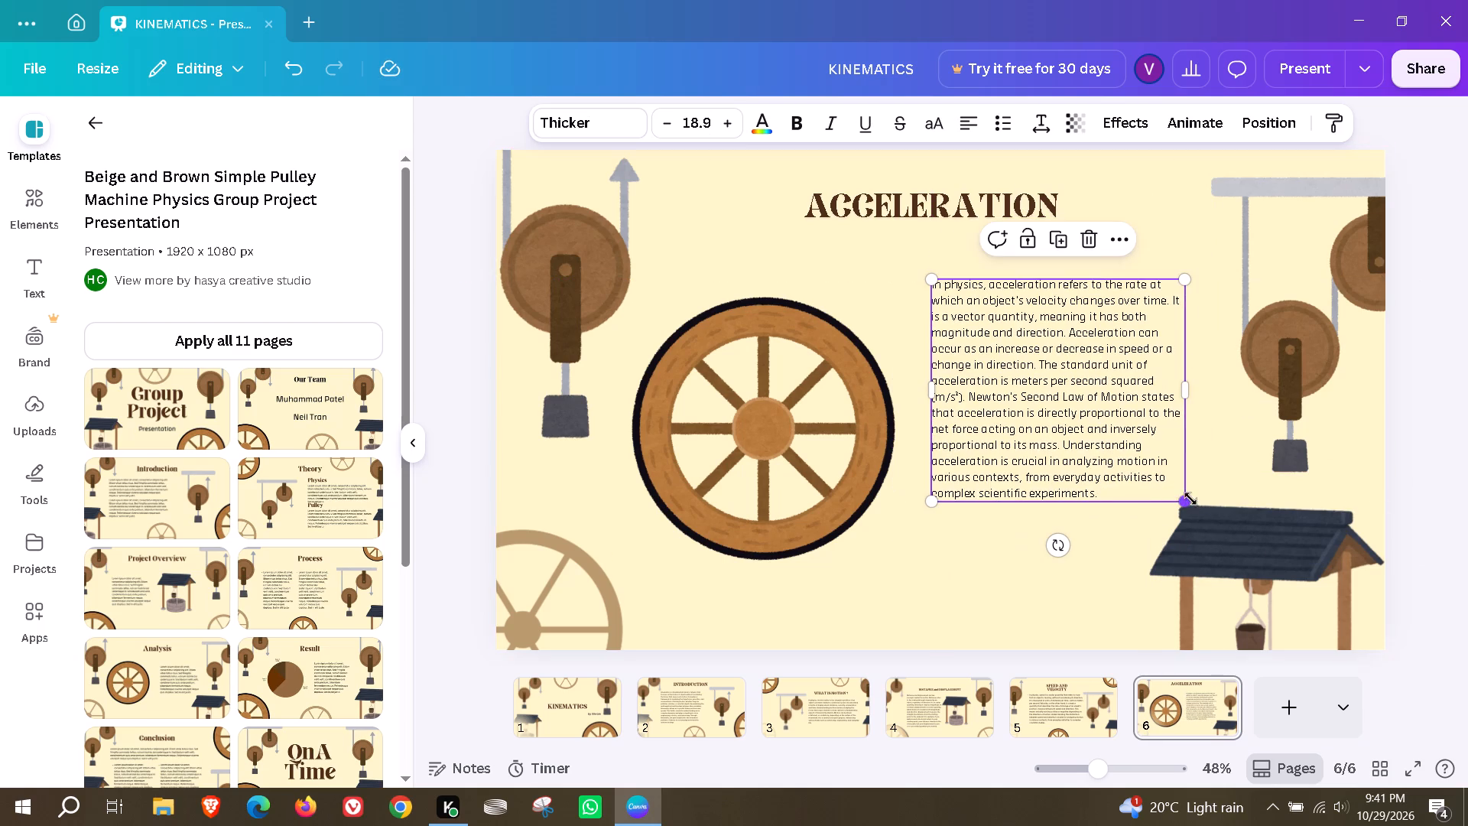
{"action": "left_click_drag", "start_coordinate": [1194, 389], "coordinate": [1240, 405]}
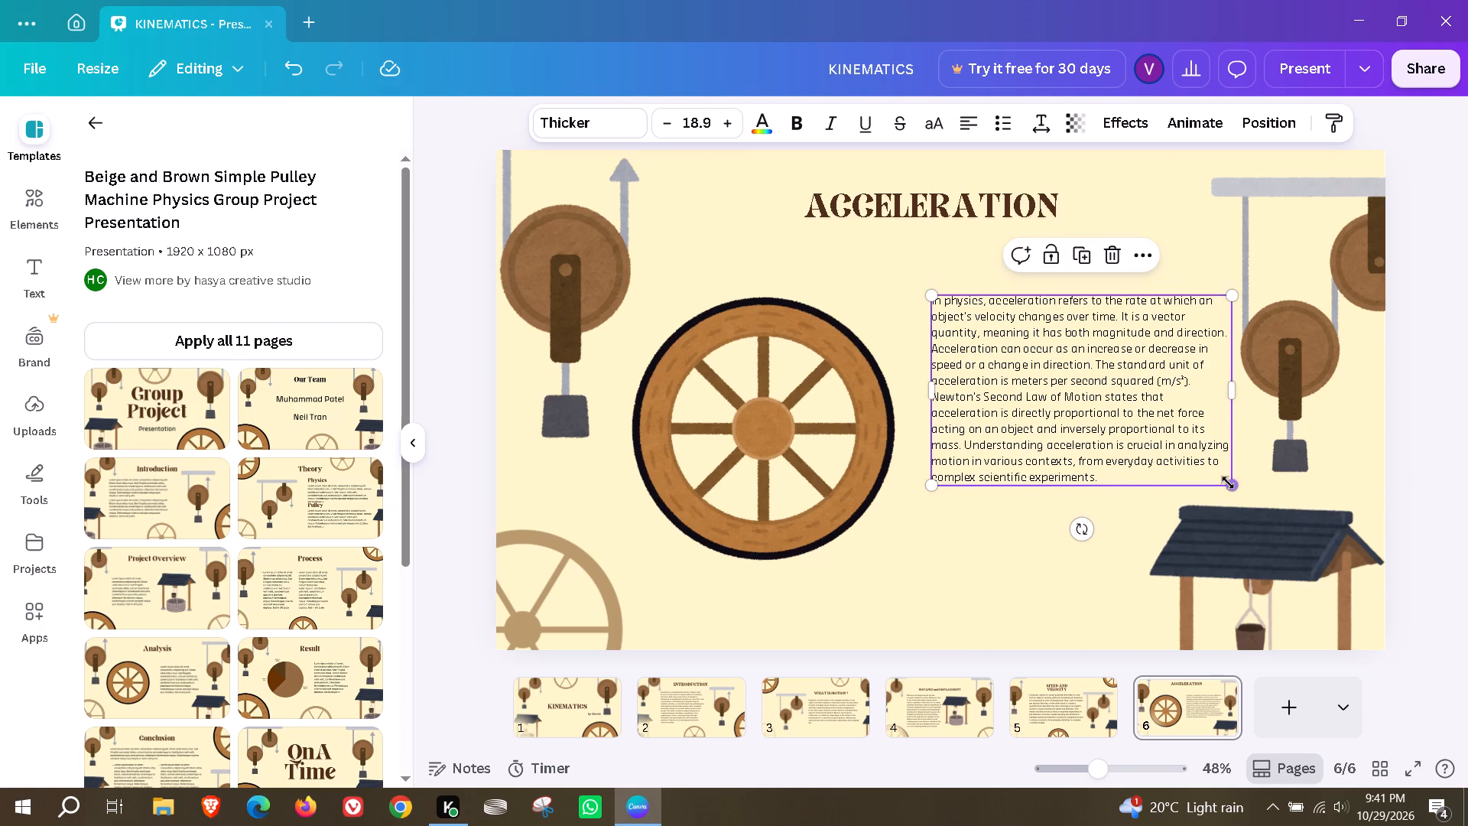
{"action": "left_click_drag", "start_coordinate": [1231, 483], "coordinate": [1269, 533]}
{"action": "left_click_drag", "start_coordinate": [1194, 458], "coordinate": [1153, 450]}
{"action": "left_click", "coordinate": [1024, 538]}
Shrink page 6's large wheel, recentre it in its space, and shift the paragraph slightly down and closer to it.
{"action": "left_click_drag", "start_coordinate": [812, 472], "coordinate": [797, 464]}
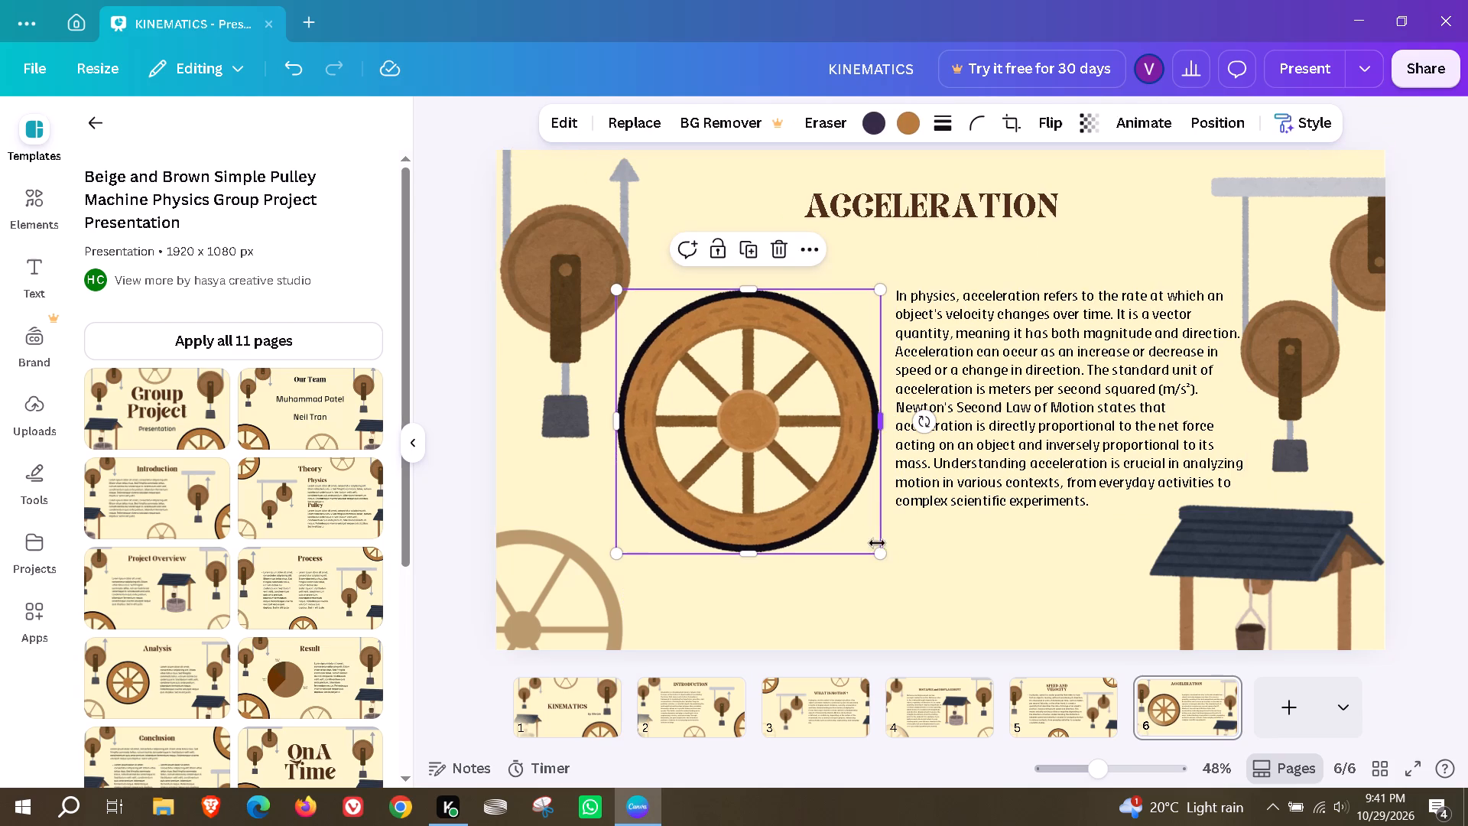
{"action": "left_click_drag", "start_coordinate": [880, 550], "coordinate": [835, 499]}
{"action": "left_click_drag", "start_coordinate": [786, 460], "coordinate": [804, 489]}
{"action": "left_click", "coordinate": [1073, 555]}
{"action": "left_click_drag", "start_coordinate": [1051, 460], "coordinate": [1031, 477]}
Shrink the ACCELERATION heading to font size 41.1 and position it centred above the paragraph.
{"action": "left_click_drag", "start_coordinate": [973, 206], "coordinate": [958, 250]}
{"action": "left_click_drag", "start_coordinate": [1063, 281], "coordinate": [999, 277]}
{"action": "left_click", "coordinate": [932, 248]}
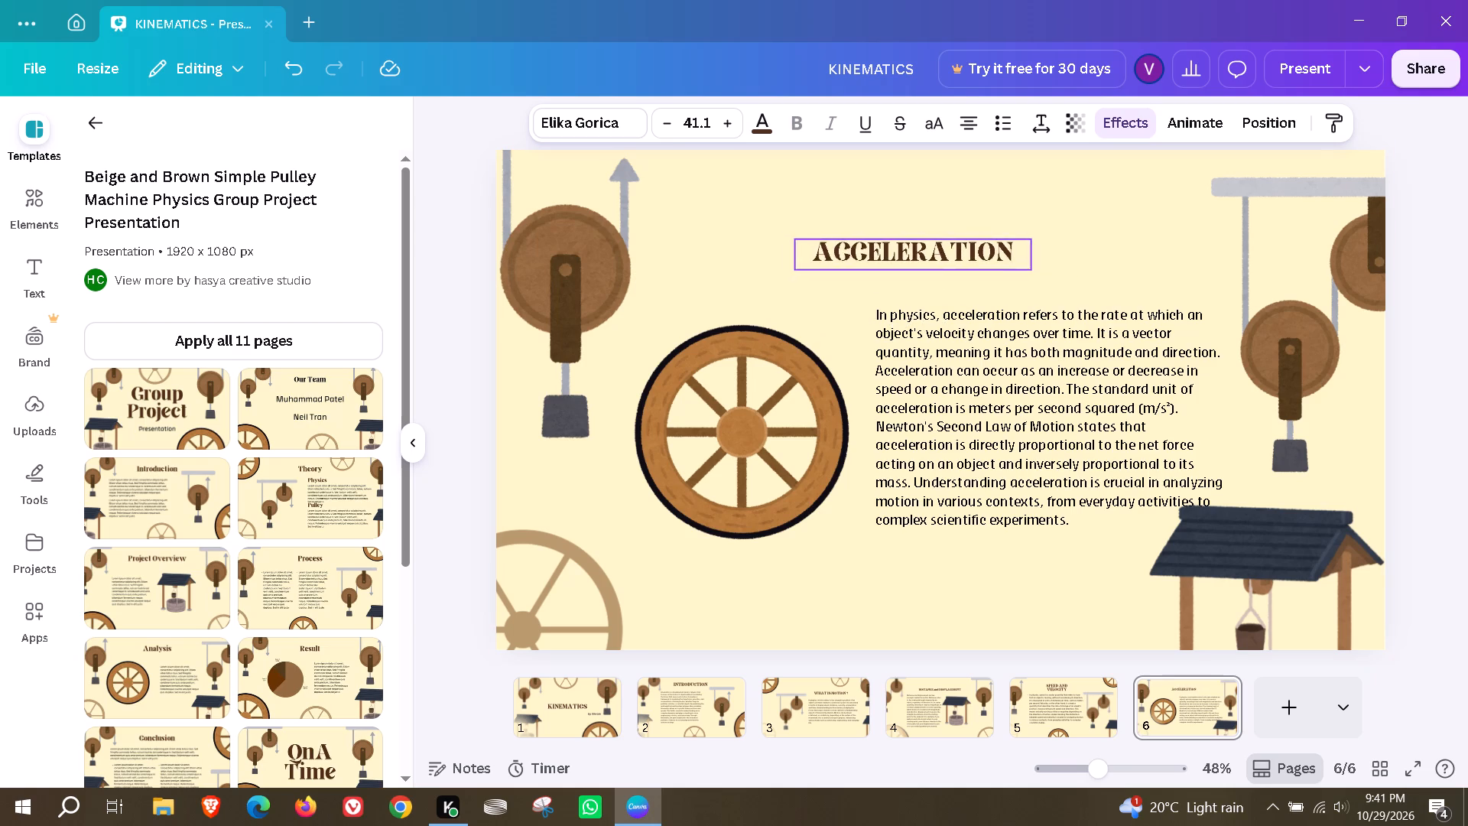
{"action": "left_click", "coordinate": [1115, 263]}
{"action": "left_click_drag", "start_coordinate": [885, 255], "coordinate": [1018, 255]}
{"action": "left_click", "coordinate": [814, 253]}
Move page 6's paragraph and wheel up slightly, bringing the paragraph clear of the well roof.
{"action": "left_click_drag", "start_coordinate": [1003, 496], "coordinate": [998, 480]}
{"action": "left_click_drag", "start_coordinate": [788, 475], "coordinate": [784, 454]}
{"action": "left_click", "coordinate": [1027, 567]}
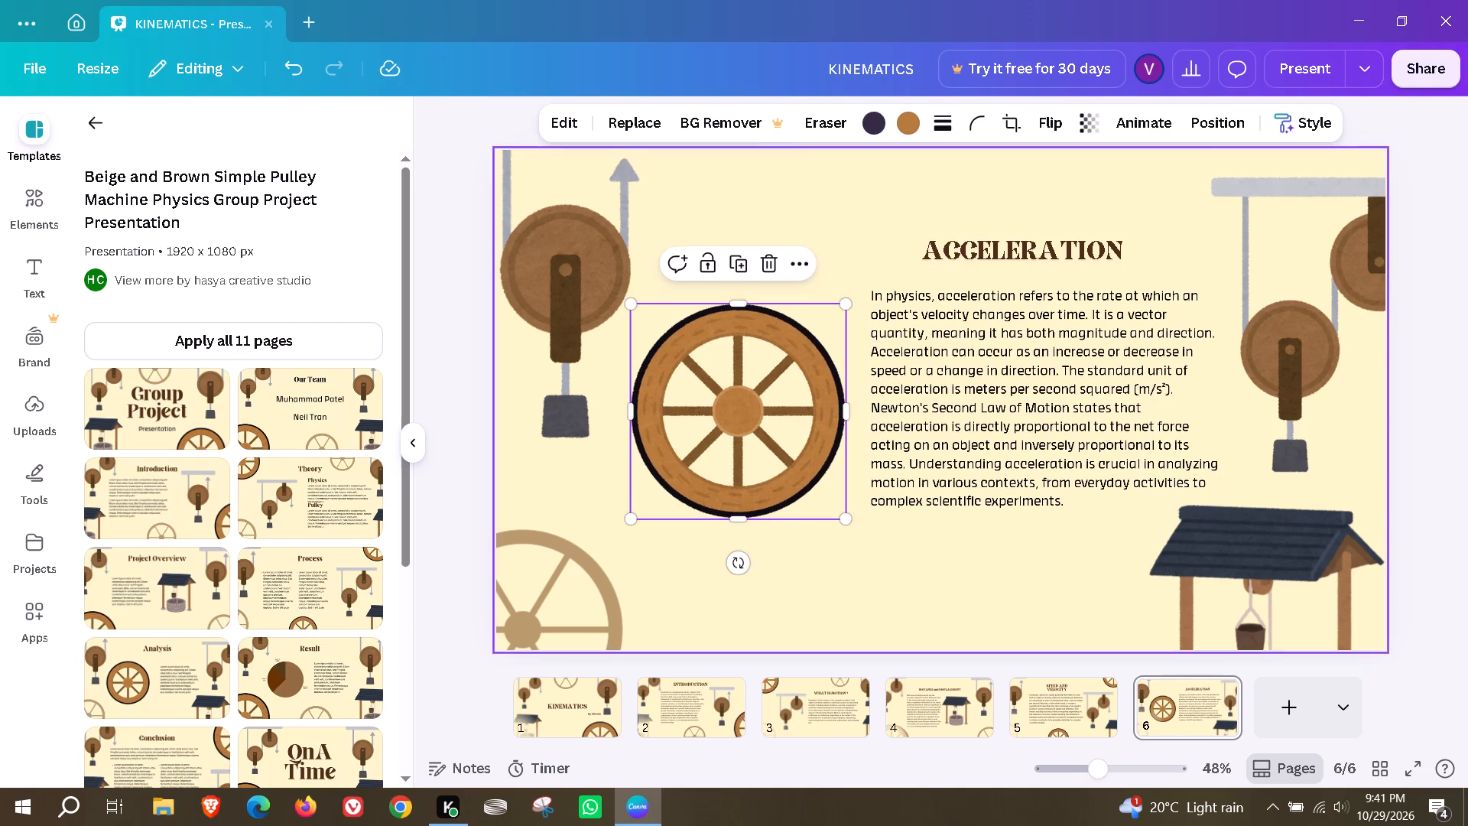
Add the template's Result page as page 7.
{"action": "scroll", "coordinate": [302, 620], "scroll_direction": "down", "scroll_amount": 1}
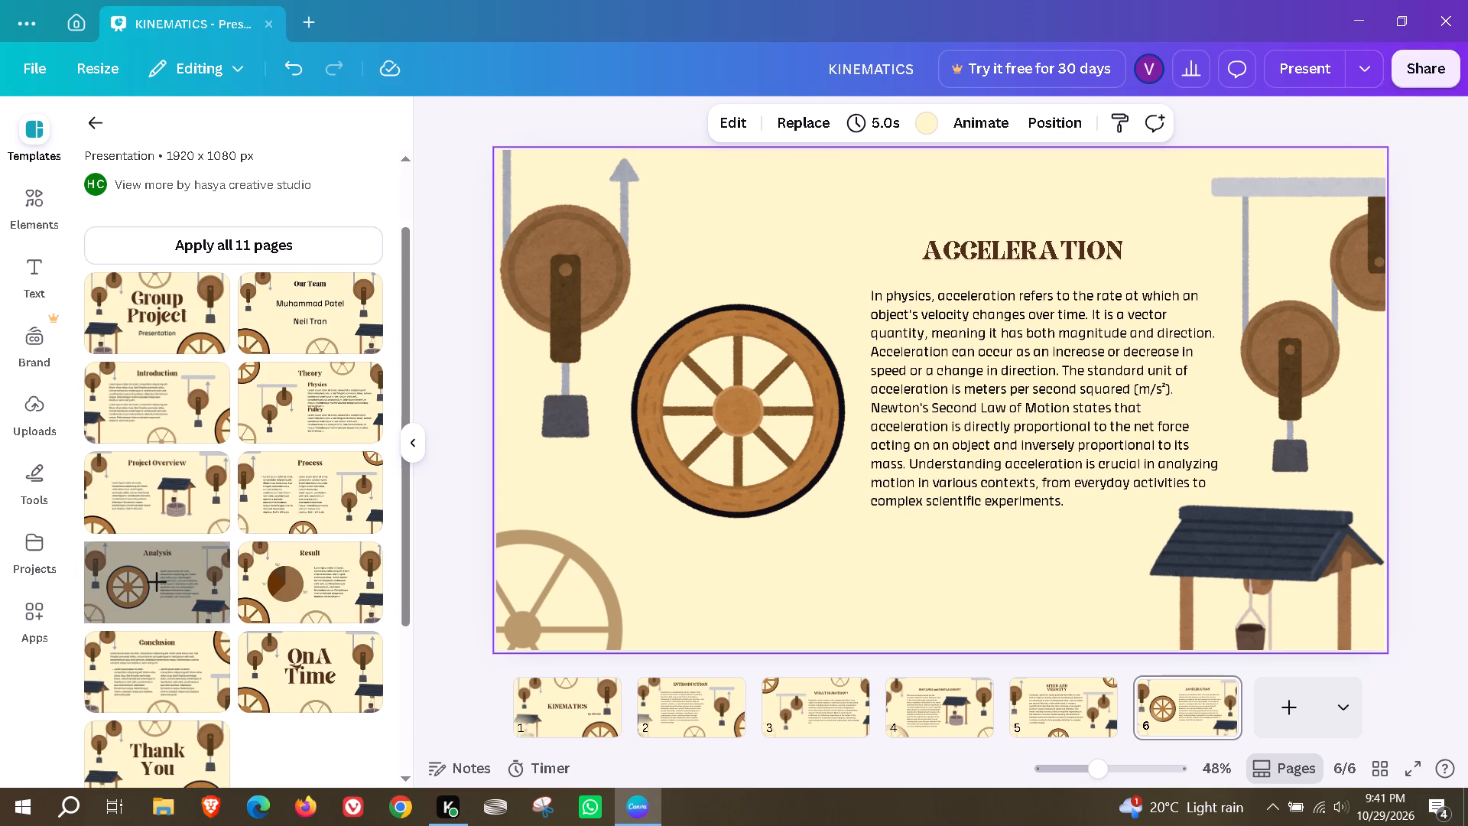
{"action": "left_click", "coordinate": [291, 593]}
Delete the pie chart from page 7 and move the placeholder paragraph to the centre of the page.
{"action": "left_click", "coordinate": [856, 449]}
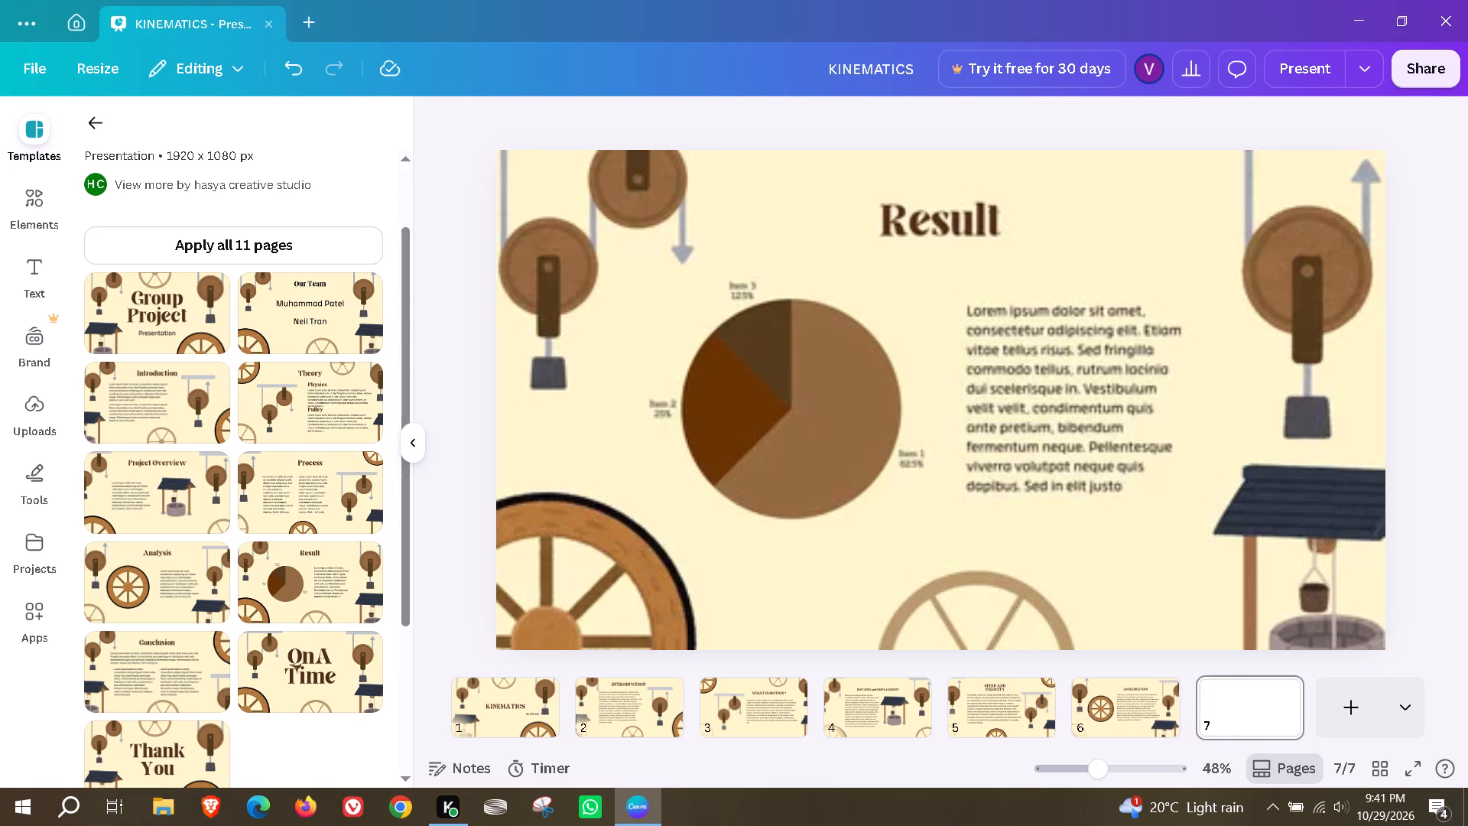
{"action": "left_click_drag", "start_coordinate": [793, 586], "coordinate": [726, 315]}
{"action": "left_click", "coordinate": [822, 242]}
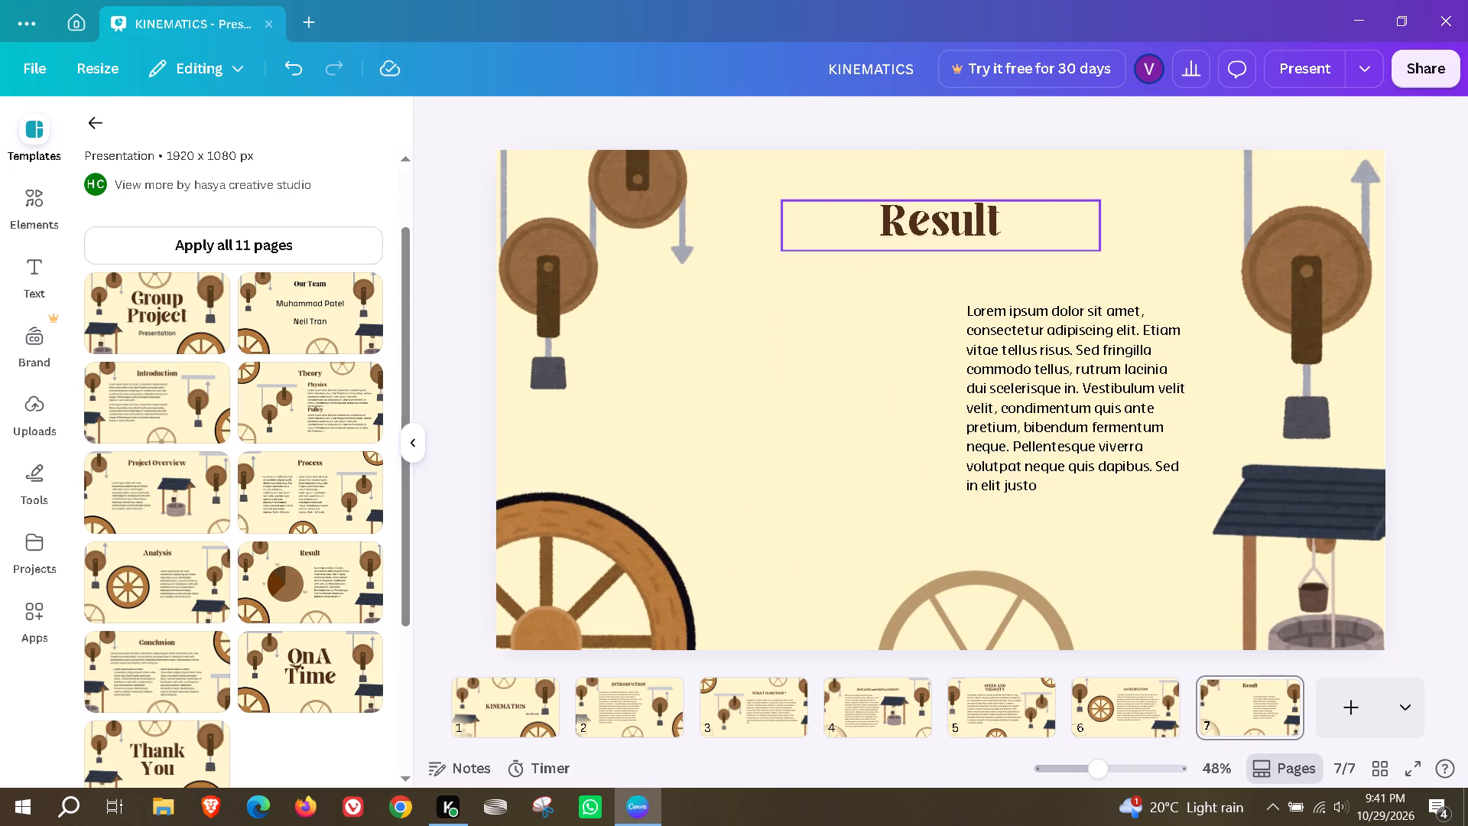
{"action": "left_click_drag", "start_coordinate": [1048, 410], "coordinate": [895, 451]}
Replace the Result heading with "TYPES OF MOTION", widen its box and move it down, centred above the paragraph.
{"action": "double_click", "coordinate": [908, 236]}
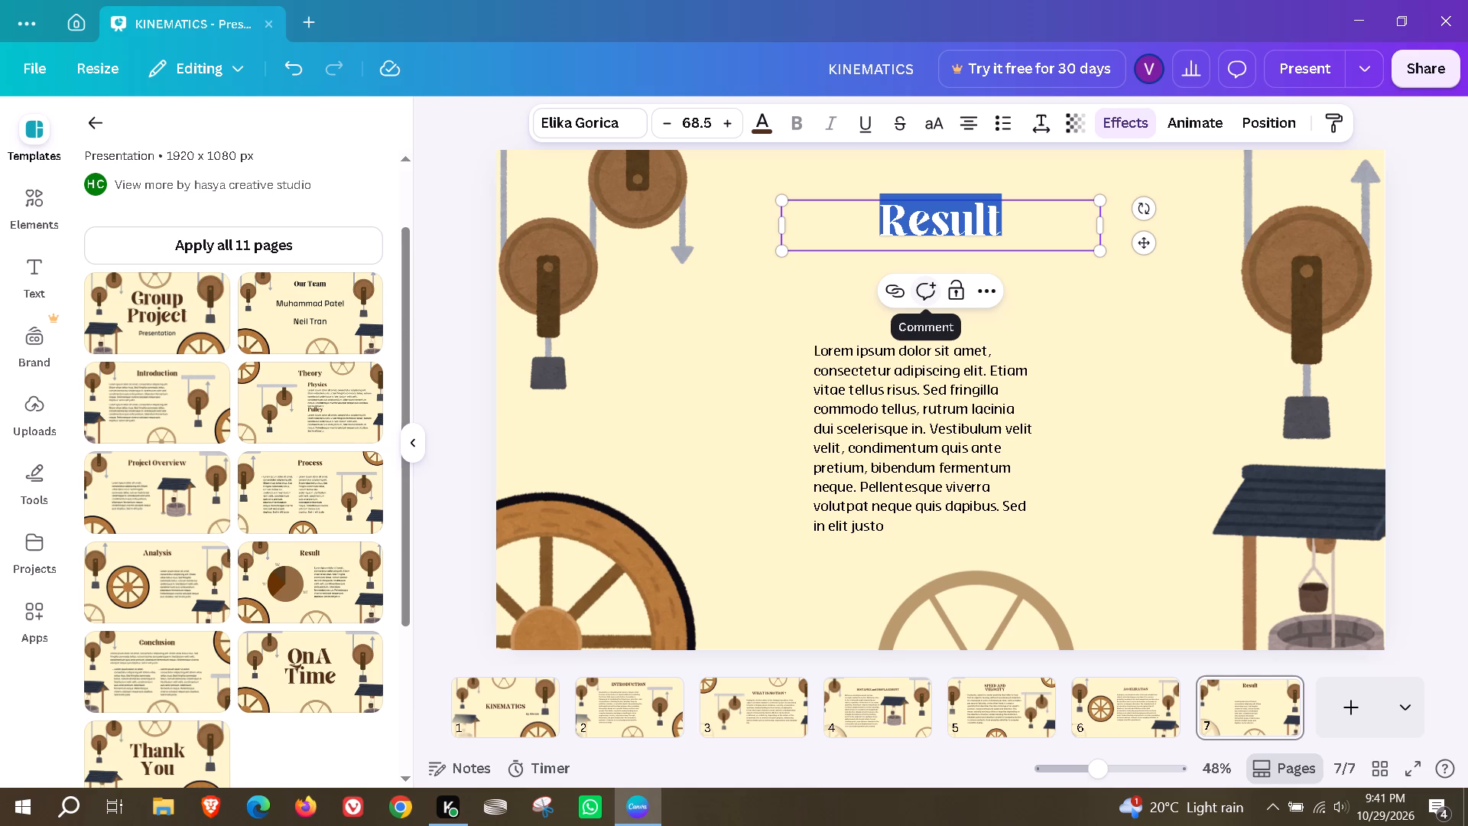
{"action": "type", "text": "TY"}
{"action": "type", "text": "PES OF MOTION"}
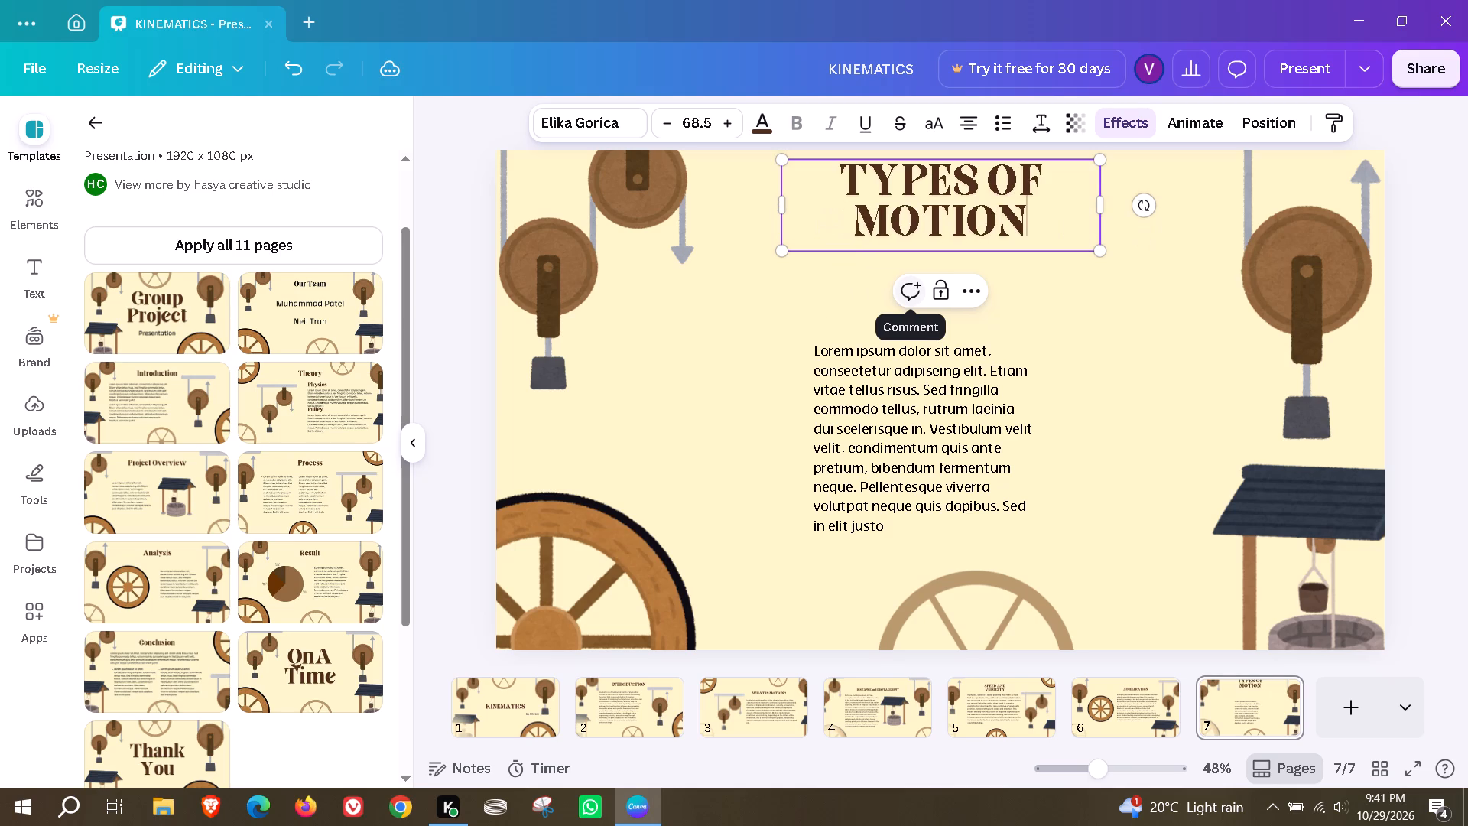
{"action": "left_click", "coordinate": [1061, 351]}
{"action": "left_click_drag", "start_coordinate": [898, 220], "coordinate": [883, 268]}
{"action": "left_click_drag", "start_coordinate": [1086, 246], "coordinate": [1149, 267]}
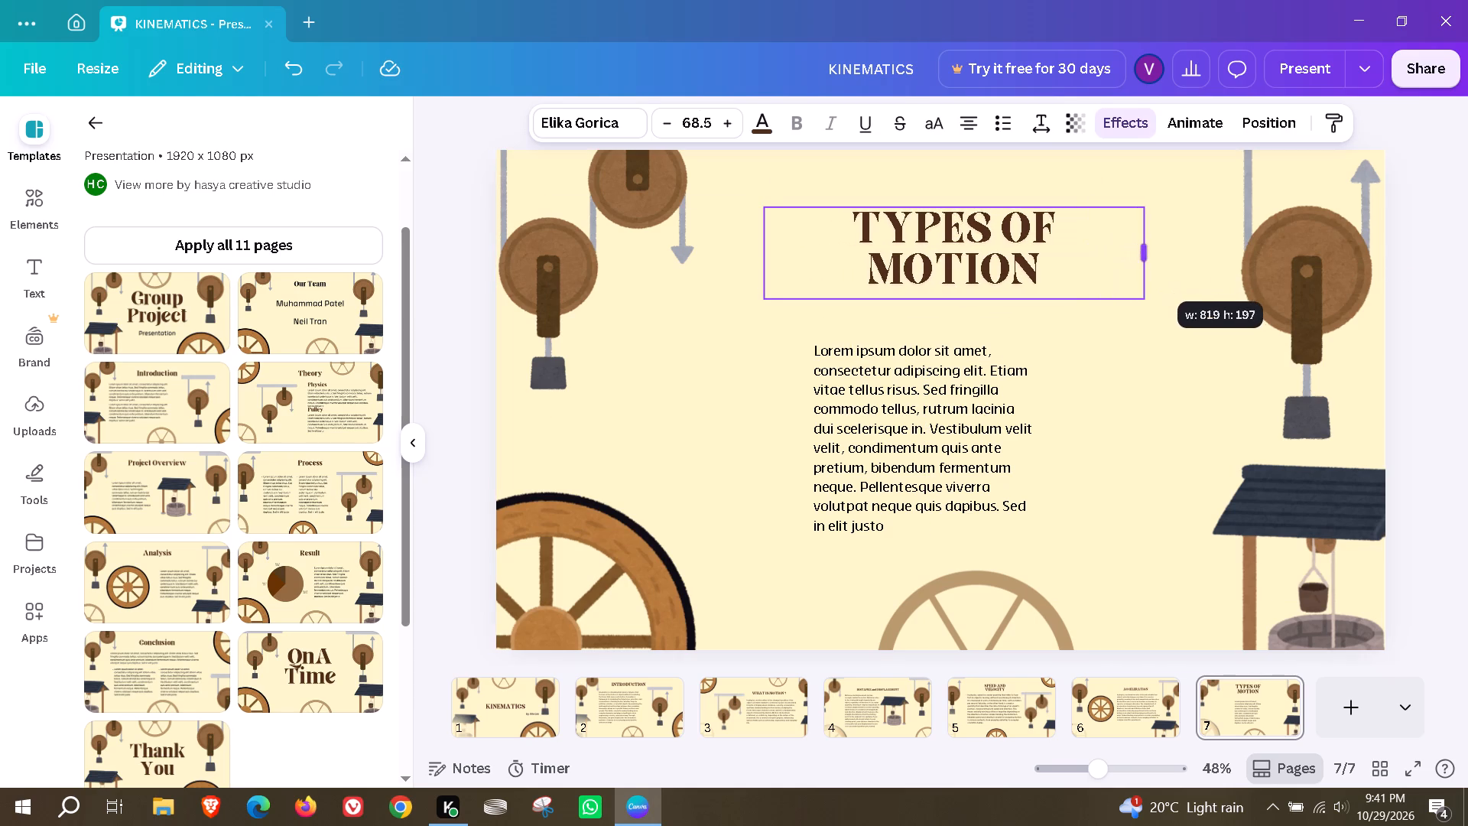
{"action": "left_click_drag", "start_coordinate": [1149, 267], "coordinate": [1152, 268]}
{"action": "left_click", "coordinate": [1107, 374]}
{"action": "left_click_drag", "start_coordinate": [924, 268], "coordinate": [893, 272]}
{"action": "left_click", "coordinate": [1128, 369]}
Replace page 7's placeholder paragraph with AI text from the custom prompt "generate 5-6 lines on types of motion in kinematics physics".
{"action": "double_click", "coordinate": [965, 428]}
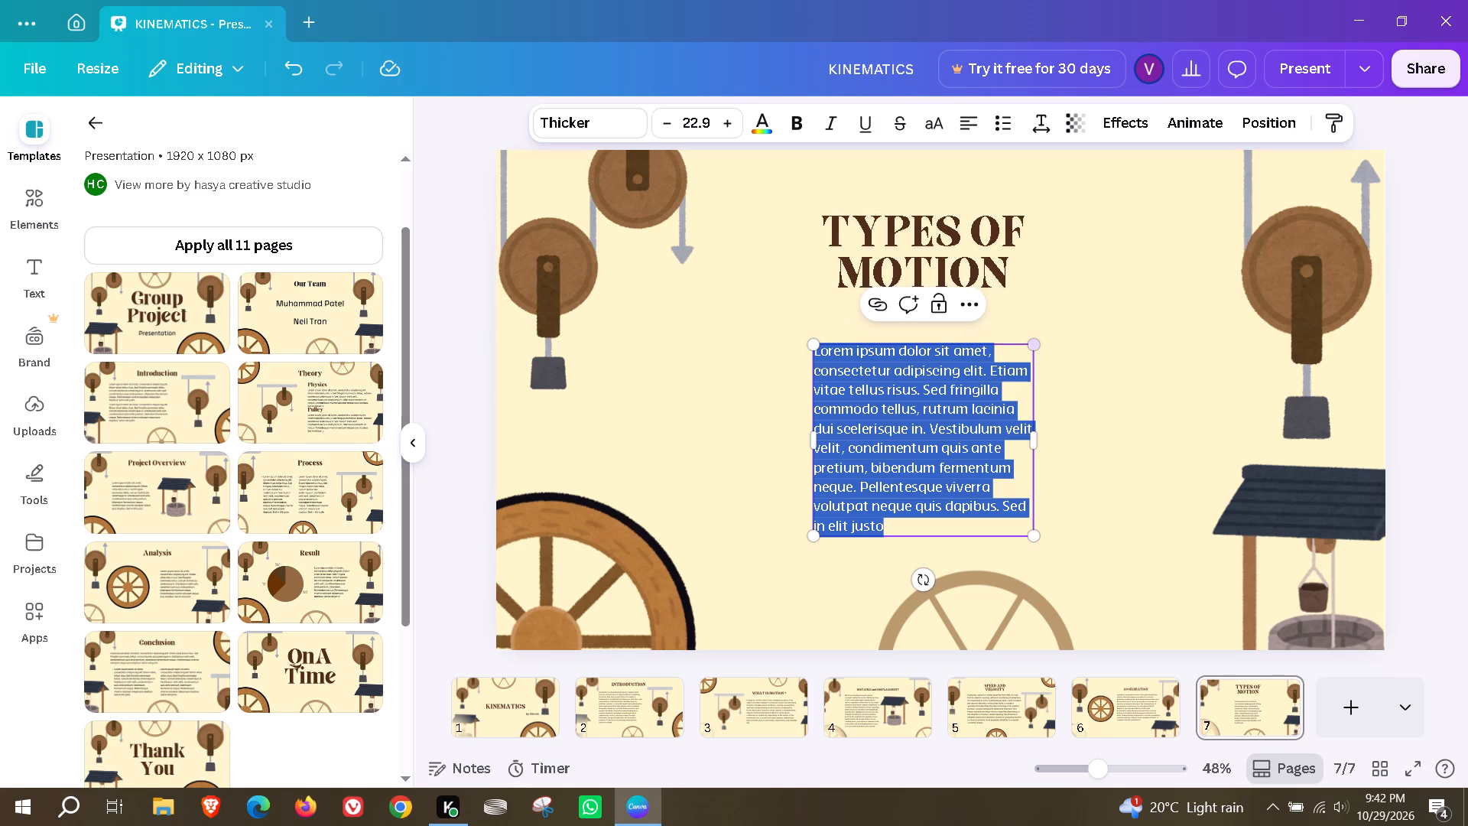
{"action": "left_click", "coordinate": [971, 301]}
{"action": "scroll", "coordinate": [1036, 528], "scroll_direction": "down", "scroll_amount": 4}
{"action": "left_click", "coordinate": [1048, 712]}
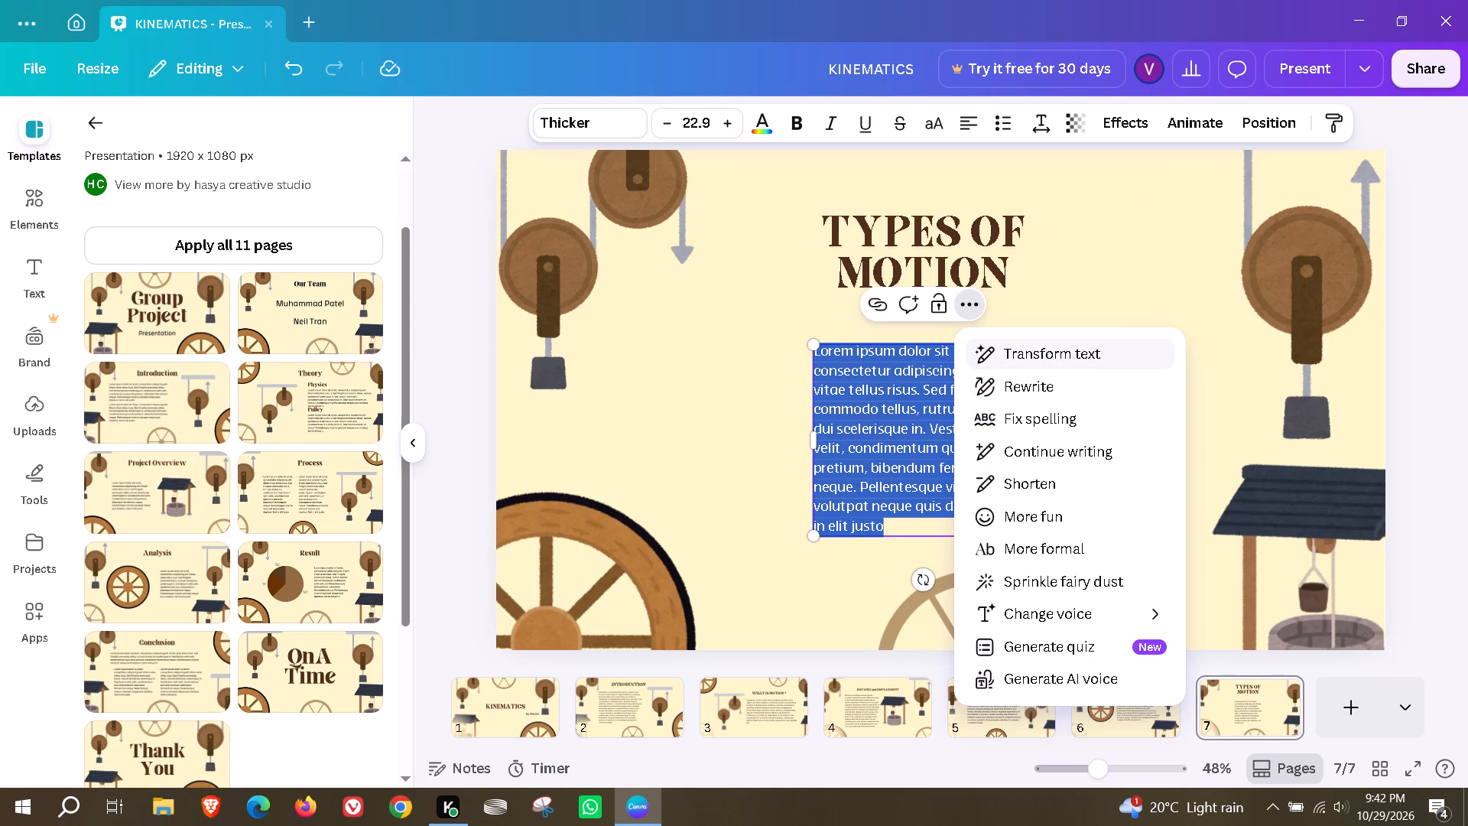
{"action": "left_click", "coordinate": [1031, 349]}
{"action": "type", "text": "generate"}
{"action": "key", "text": "space"}
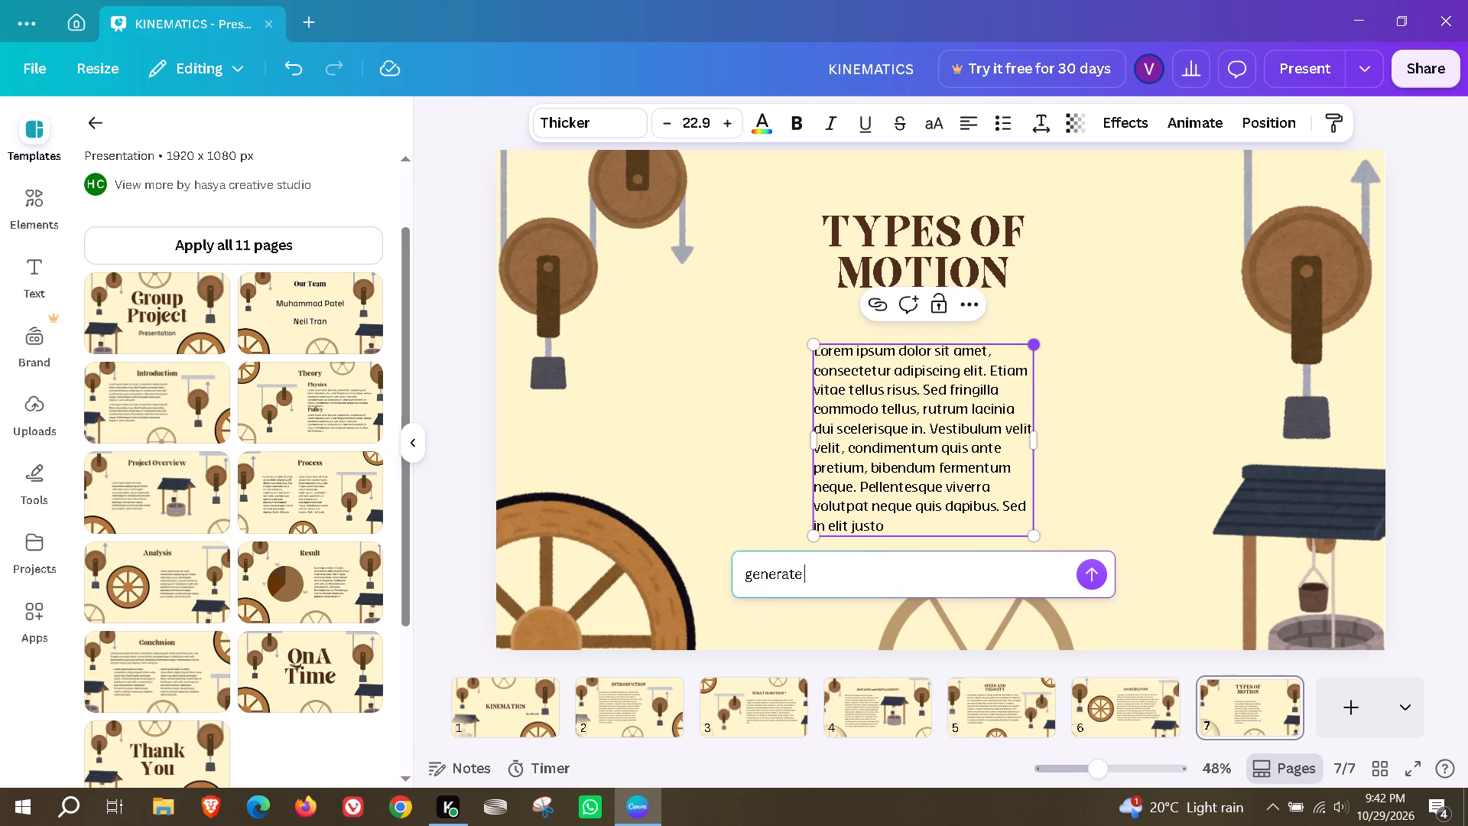
{"action": "type", "text": "5-6 lines on types of motion ii"}
{"action": "key", "text": "BackSpace"}
{"action": "type", "text": "n kinematics physics"}
{"action": "key", "text": "Return"}
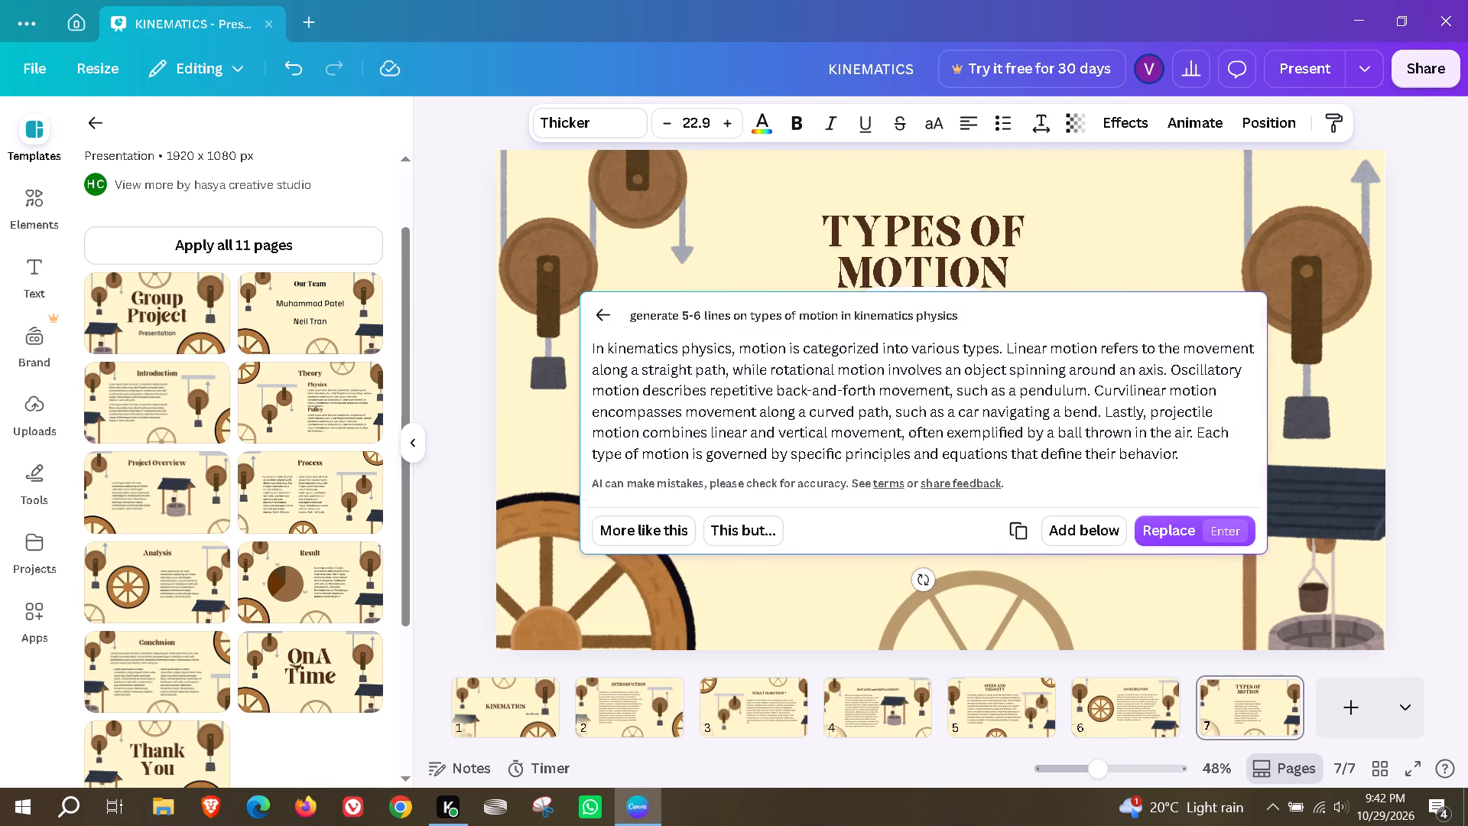
{"action": "left_click", "coordinate": [1184, 529]}
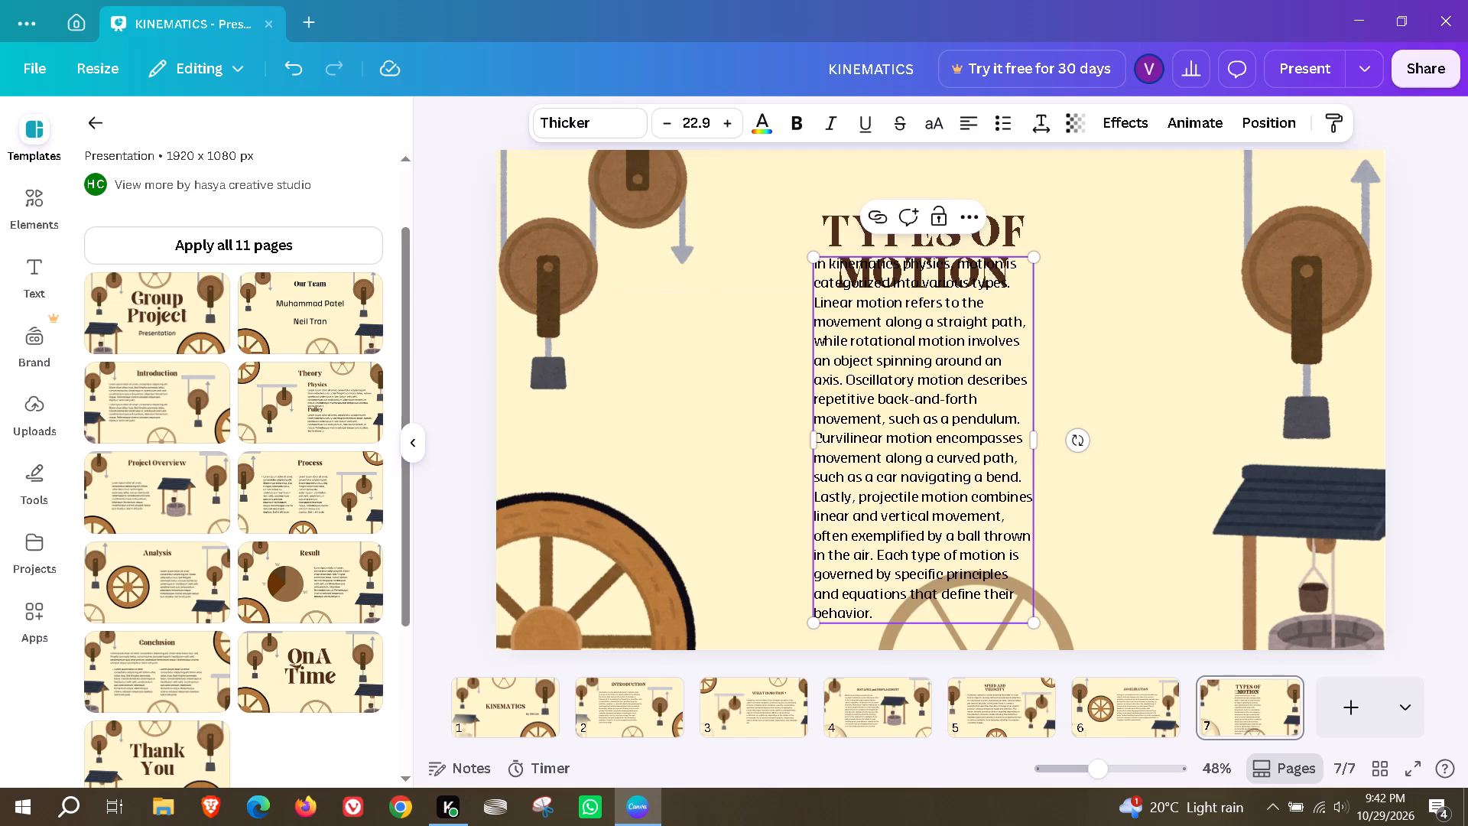
Widen the types of motion paragraph across the space between the pulleys, enlarge its text and centre it below the heading.
{"action": "left_click_drag", "start_coordinate": [1034, 444], "coordinate": [1213, 452]}
{"action": "left_click", "coordinate": [747, 458]}
{"action": "left_click_drag", "start_coordinate": [969, 458], "coordinate": [869, 445]}
{"action": "left_click_drag", "start_coordinate": [1119, 431], "coordinate": [1184, 433]}
{"action": "left_click_drag", "start_coordinate": [1176, 508], "coordinate": [1210, 543]}
{"action": "left_click", "coordinate": [1123, 569]}
{"action": "left_click_drag", "start_coordinate": [1053, 468], "coordinate": [1020, 462]}
Move the TYPES OF MOTION heading down and centre it just above the paragraph.
{"action": "left_click_drag", "start_coordinate": [996, 242], "coordinate": [1005, 254]}
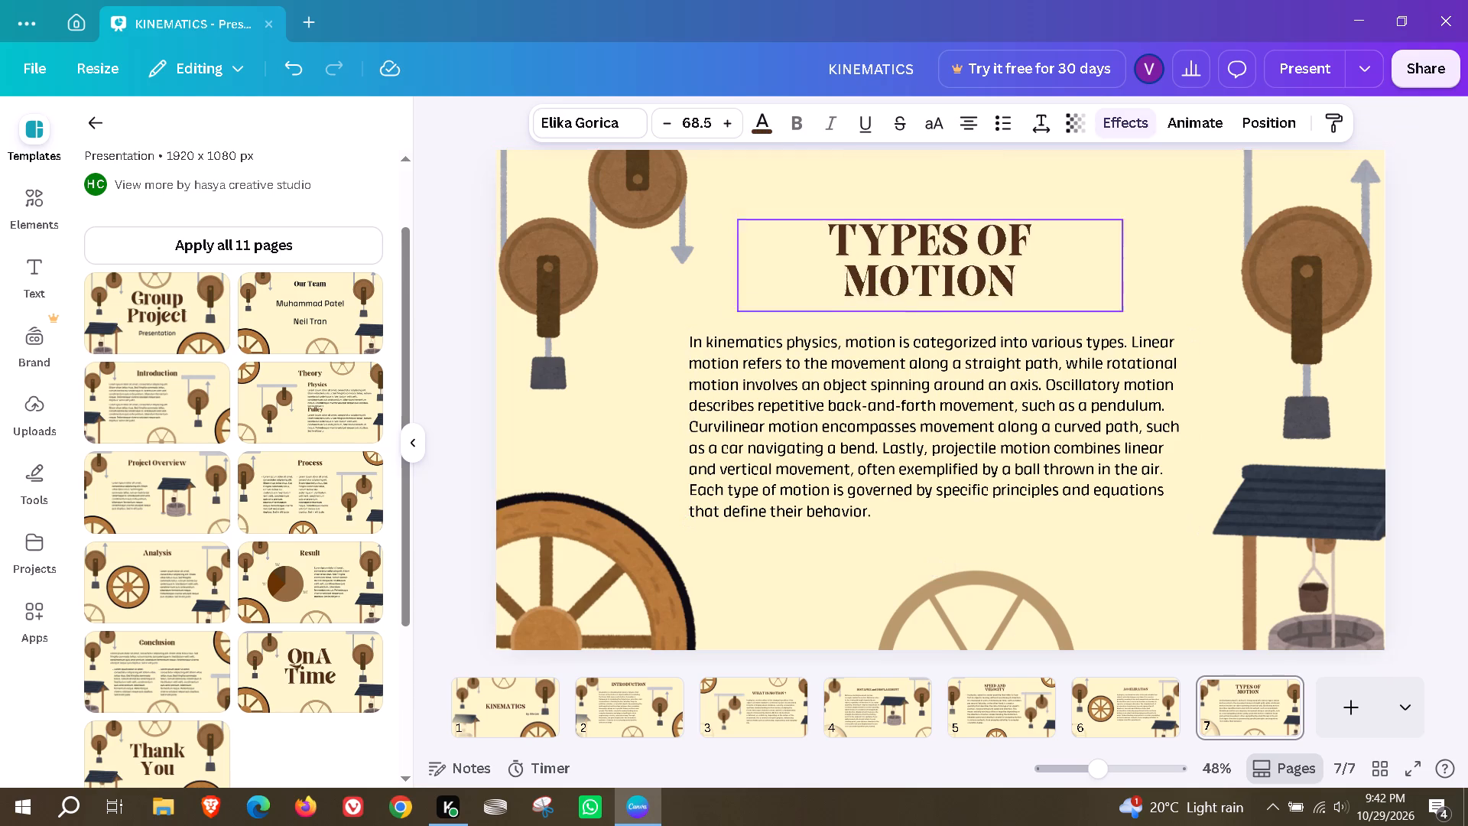
{"action": "left_click_drag", "start_coordinate": [1005, 254], "coordinate": [1013, 260]}
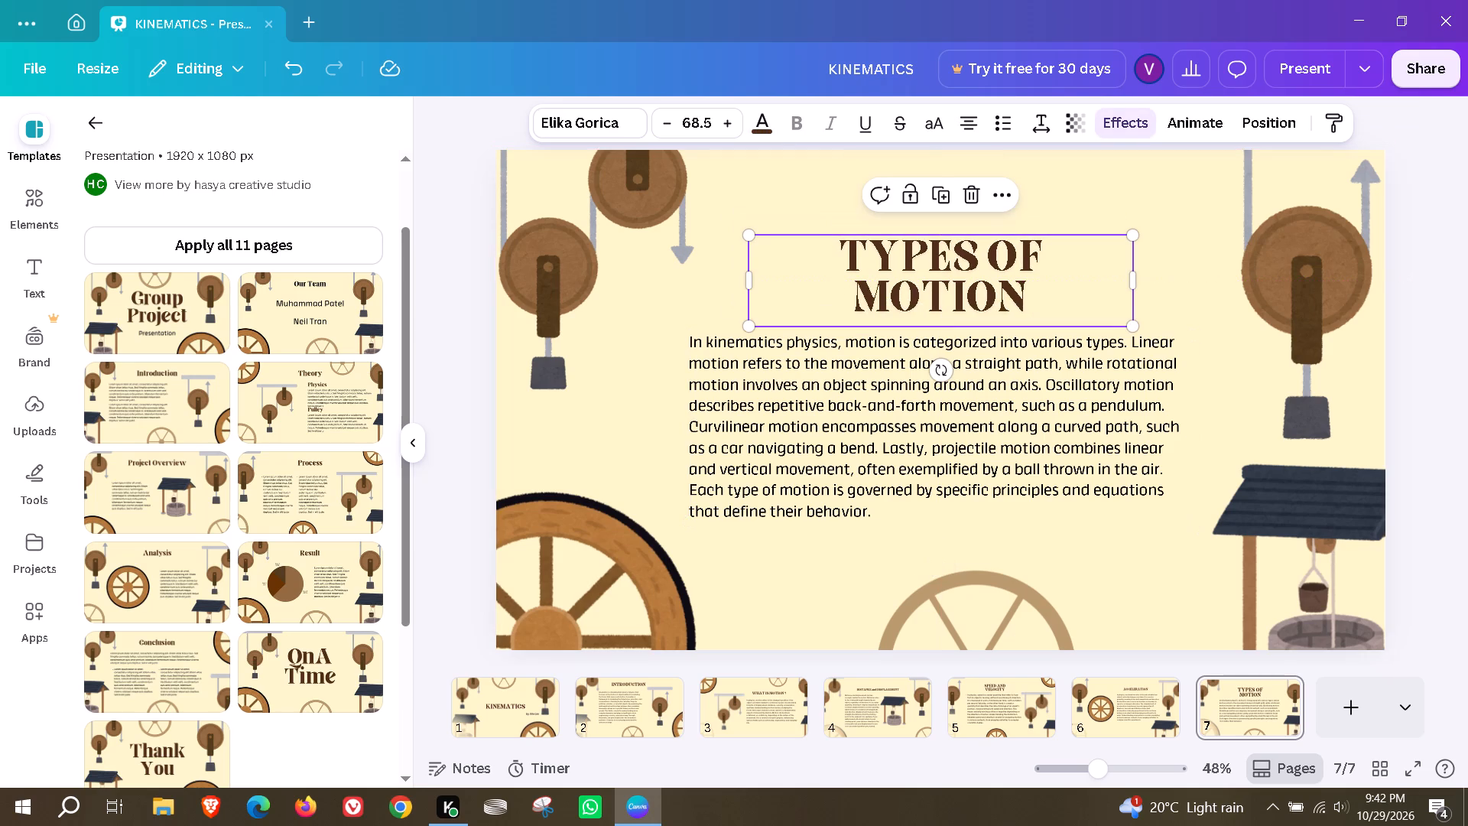
{"action": "left_click", "coordinate": [1086, 561]}
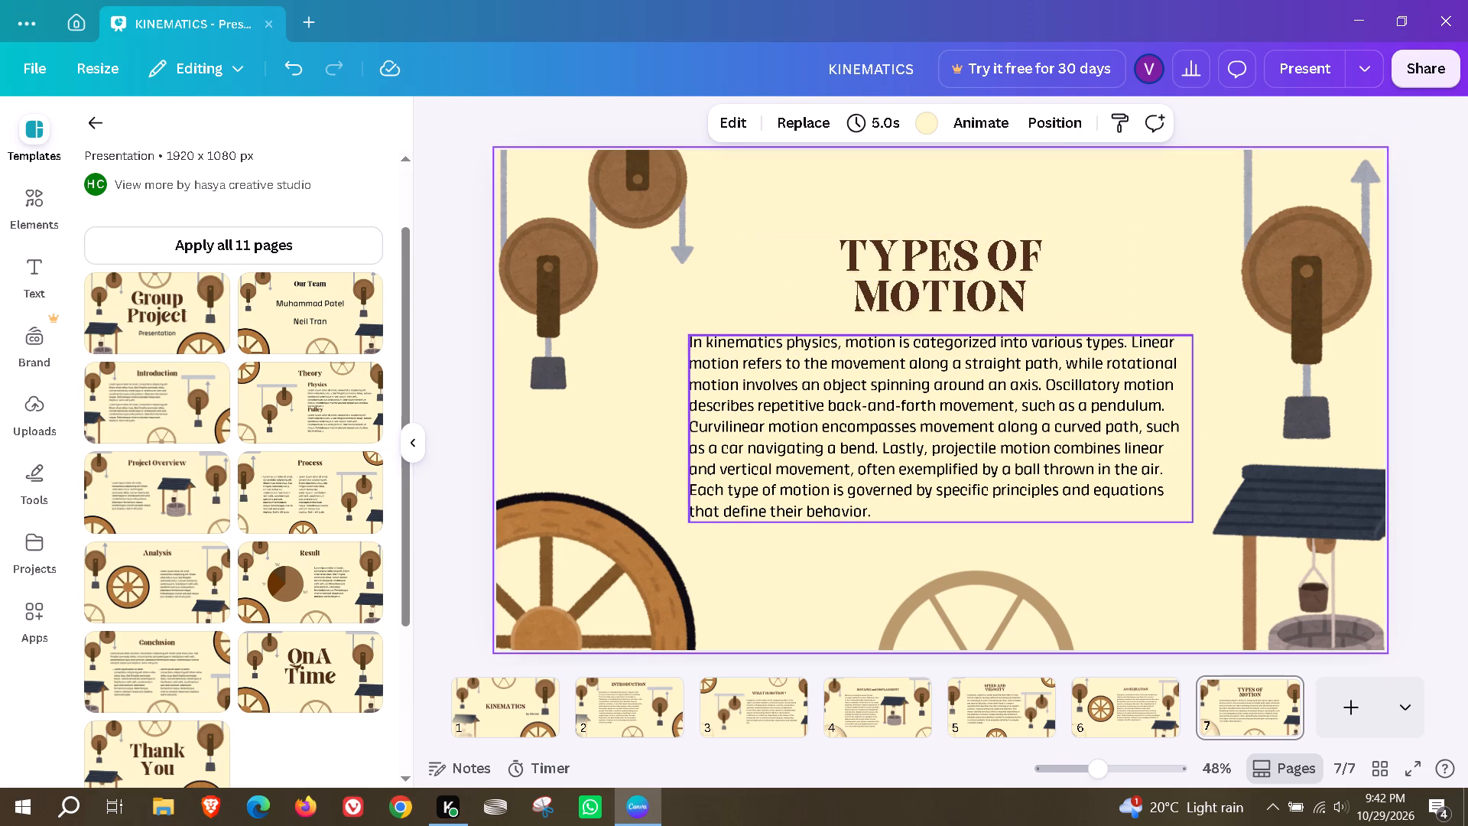
Add the template's Process page as page 8.
{"action": "left_click", "coordinate": [283, 515]}
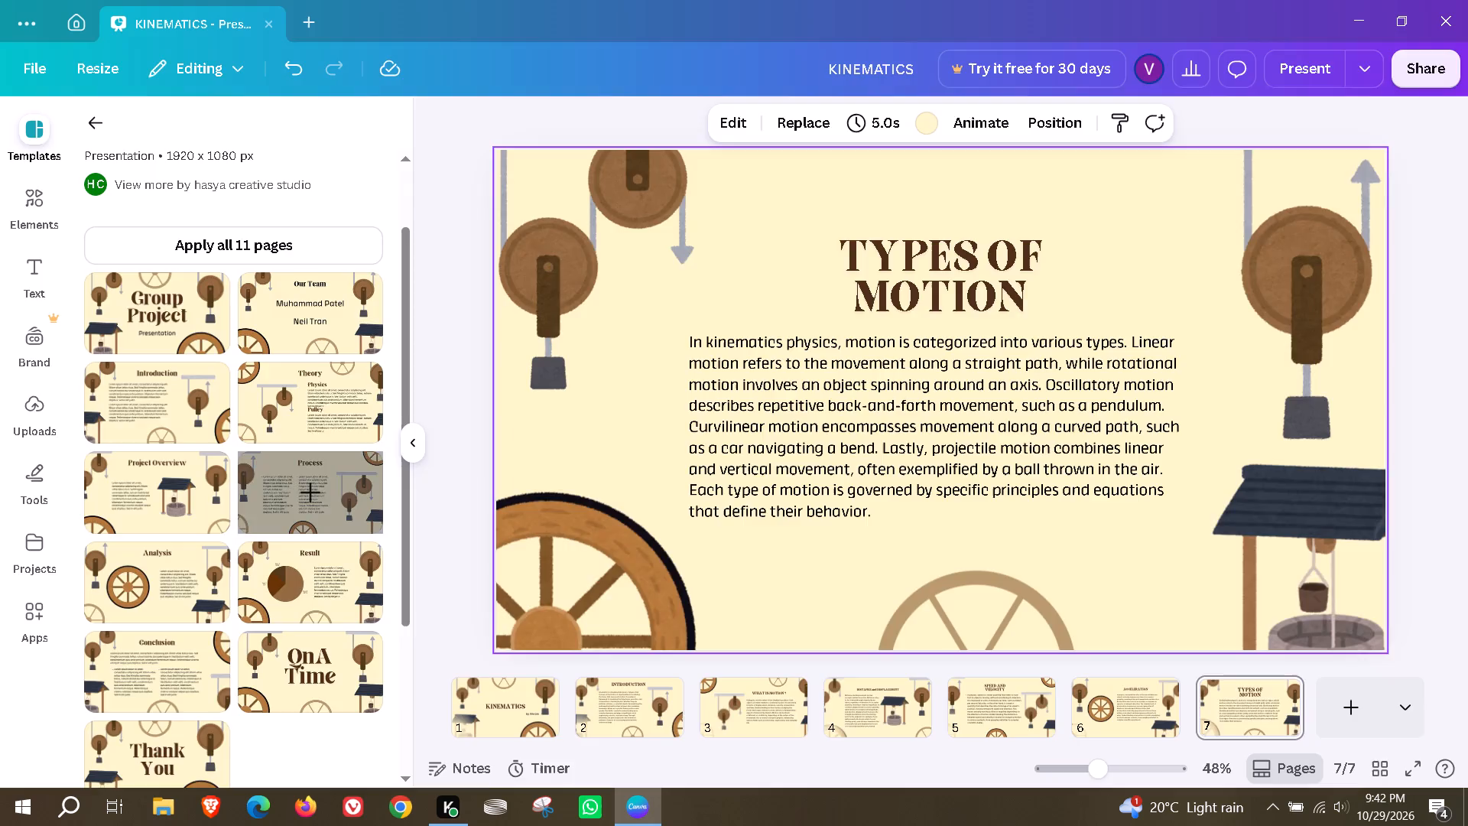
{"action": "left_click", "coordinate": [804, 470]}
Replace the Process heading with "EQUATION OF MOTION".
{"action": "double_click", "coordinate": [939, 220]}
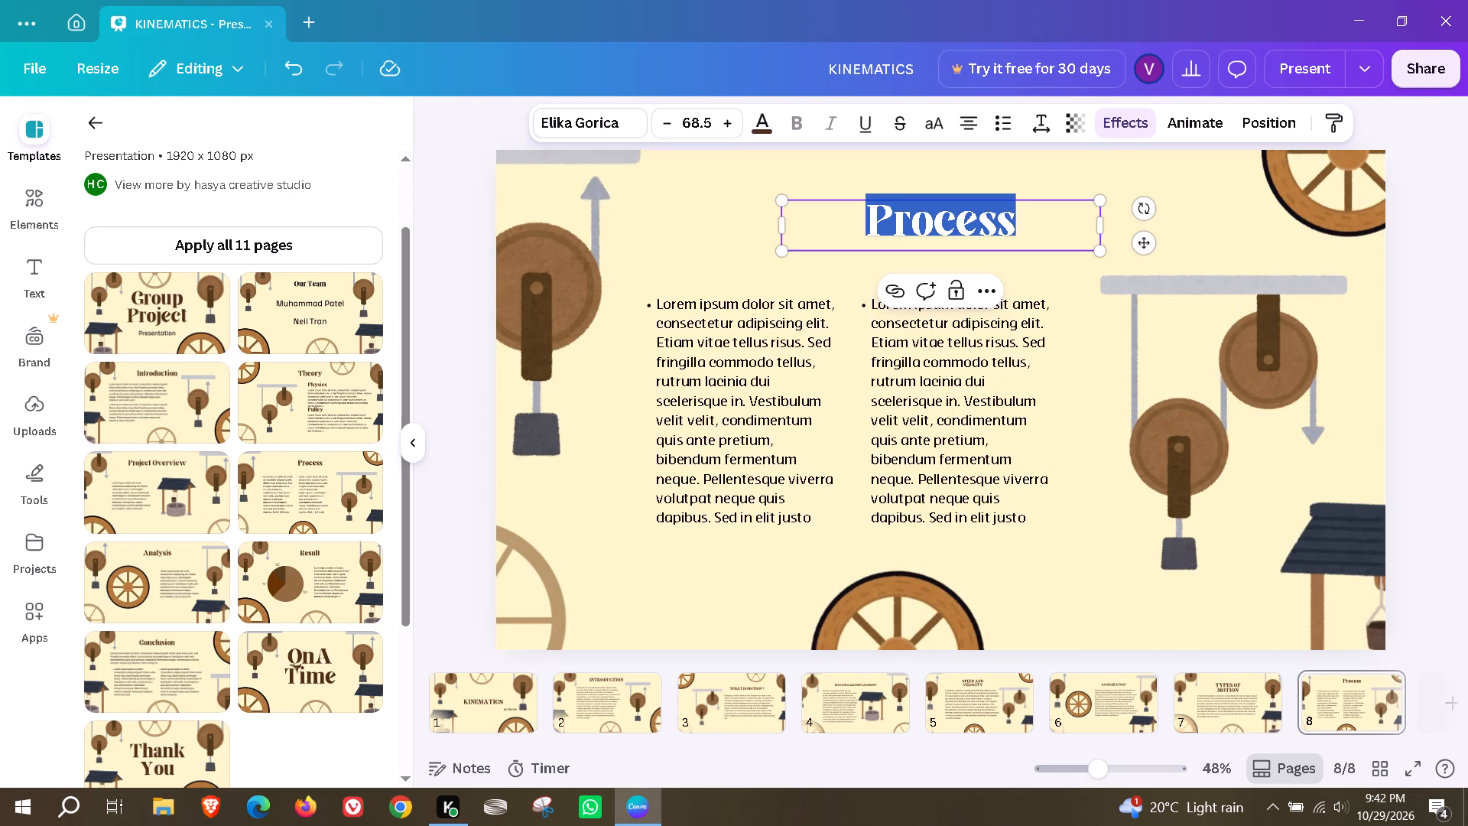
{"action": "type", "text": "EQUAIT"}
{"action": "key", "text": "shift+BackSpace"}
{"action": "key", "text": "shift+BackSpace"}
{"action": "type", "text": "TION OF MOTION"}
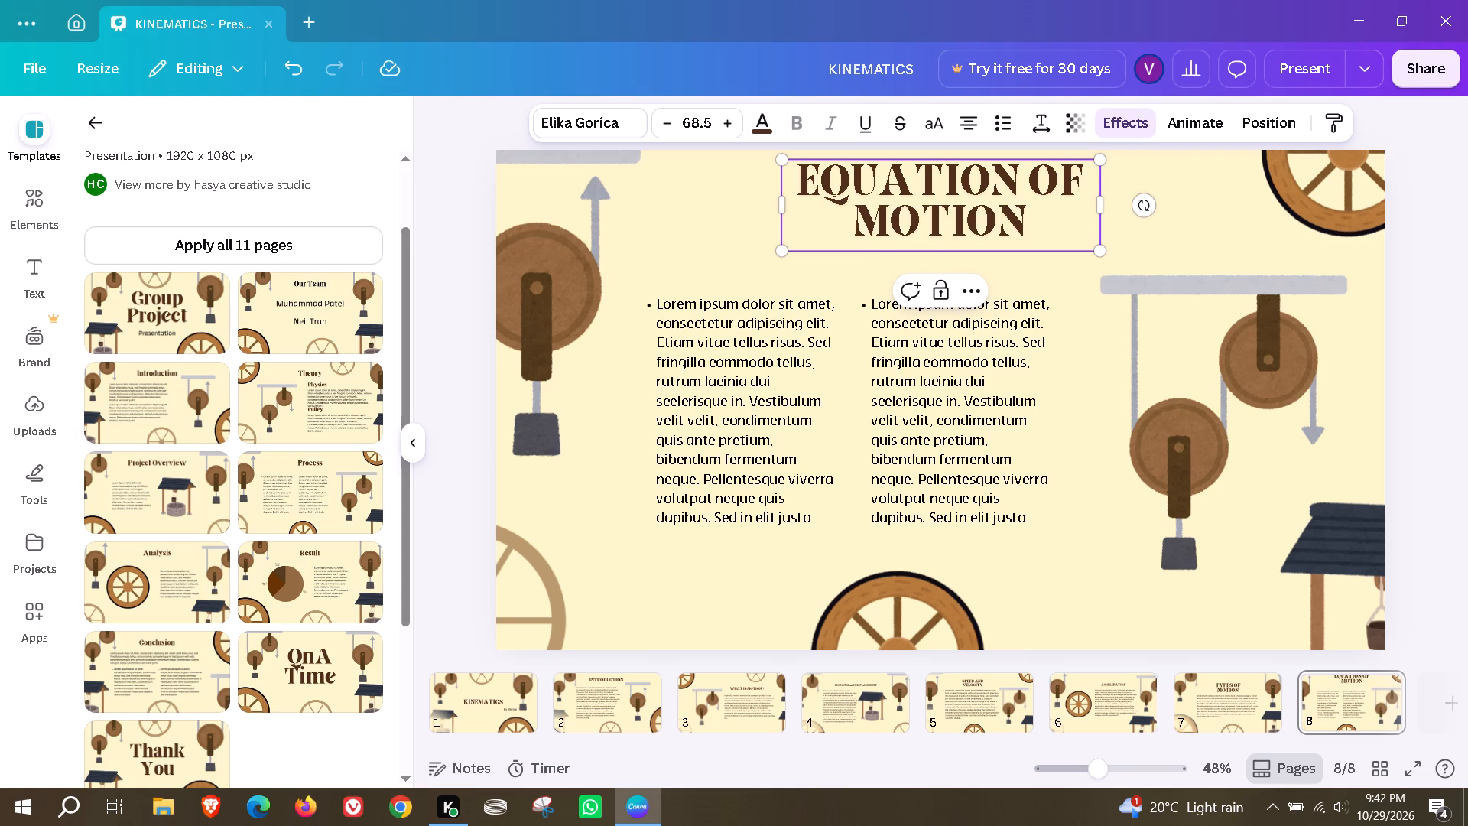
Delete the first of page 8's two bulleted text columns and move the other into the centre below the heading.
{"action": "left_click", "coordinate": [818, 390]}
{"action": "left_click", "coordinate": [778, 253]}
{"action": "left_click_drag", "start_coordinate": [927, 376], "coordinate": [867, 361]}
Replace page 8's bulleted placeholder with AI-generated text using the prompt "generate three equation of motion in kinematics physics".
{"action": "double_click", "coordinate": [867, 361]}
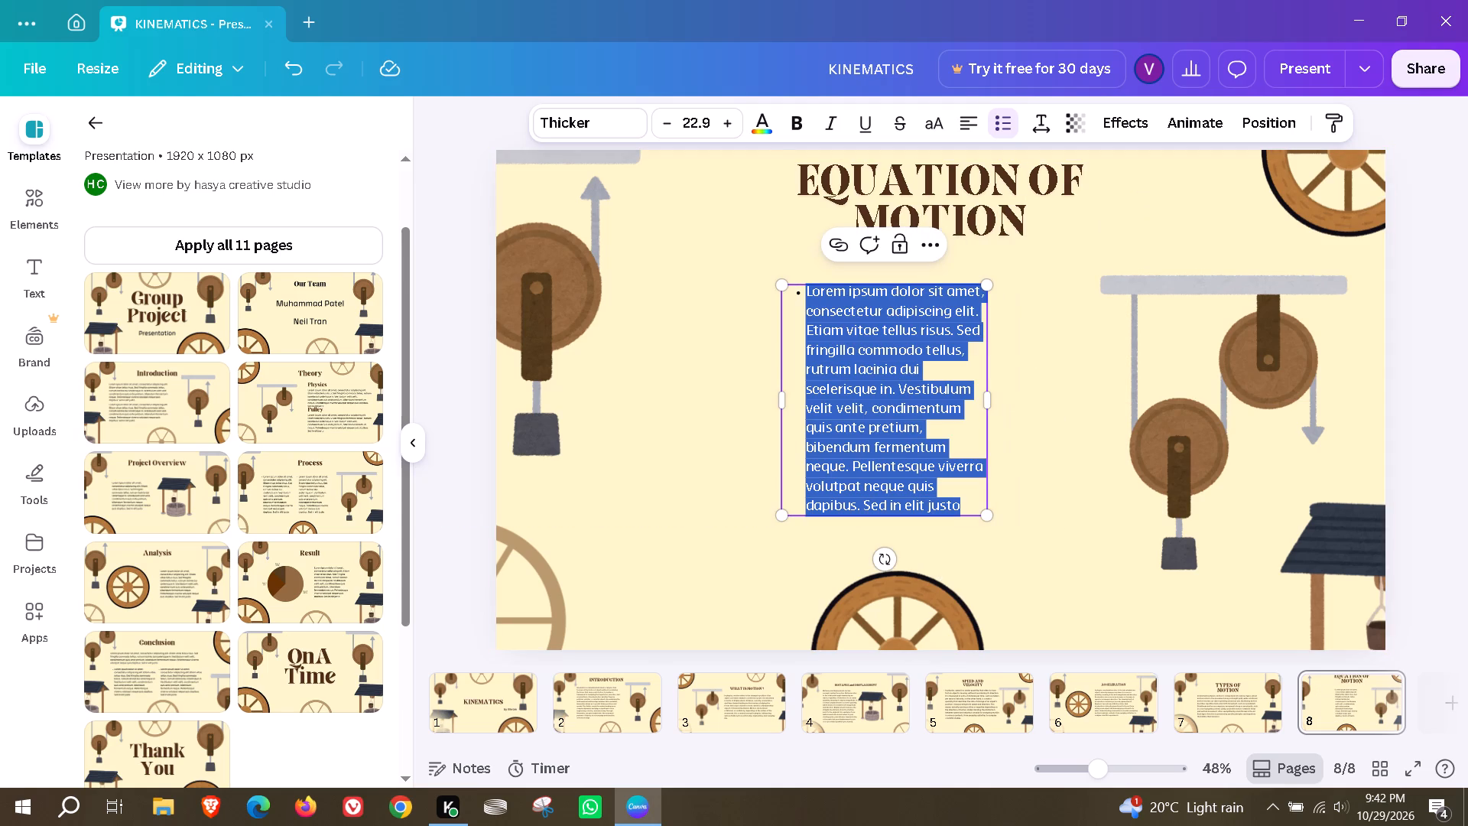
{"action": "left_click", "coordinate": [919, 253]}
{"action": "scroll", "coordinate": [998, 619], "scroll_direction": "down", "scroll_amount": 4}
{"action": "left_click", "coordinate": [1003, 684]}
{"action": "left_click", "coordinate": [1015, 280]}
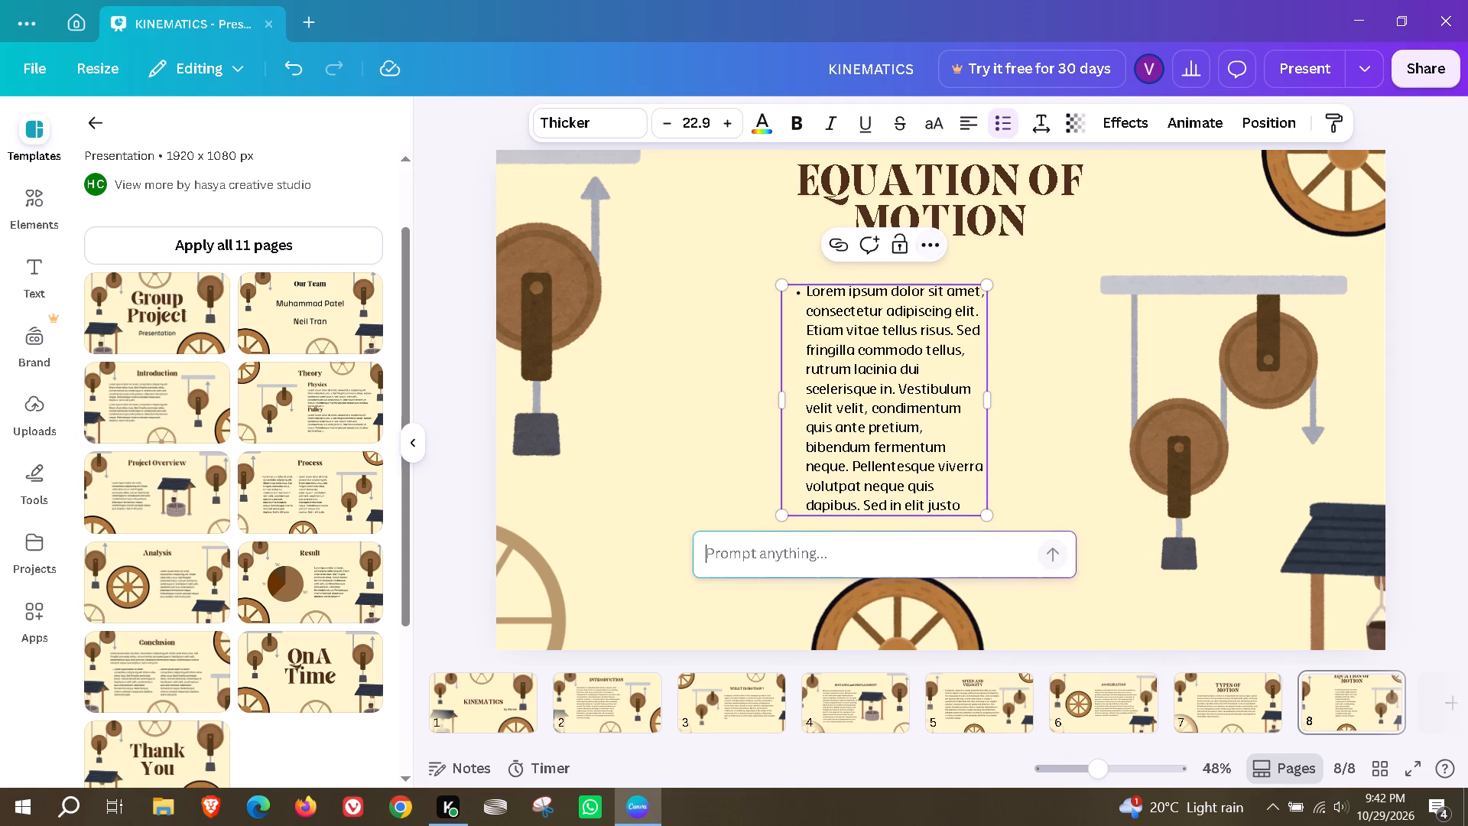
{"action": "type", "text": "genear"}
{"action": "key", "text": "BackSpace"}
{"action": "key", "text": "BackSpace"}
{"action": "type", "text": "rate three"}
{"action": "key", "text": "space"}
{"action": "type", "text": "eut"}
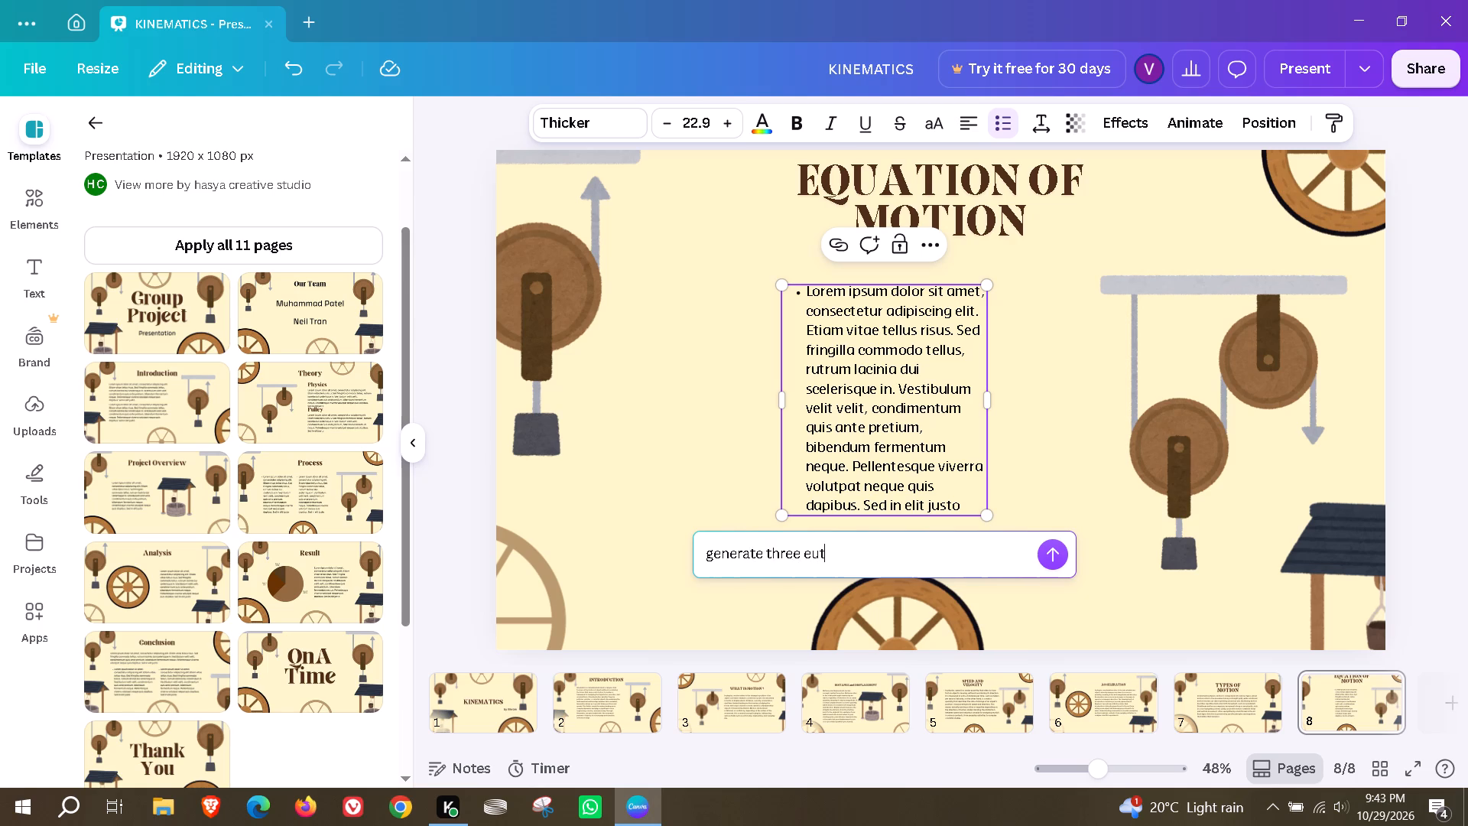
{"action": "key", "text": "BackSpace"}
{"action": "key", "text": "BackSpace"}
{"action": "type", "text": "quatio"}
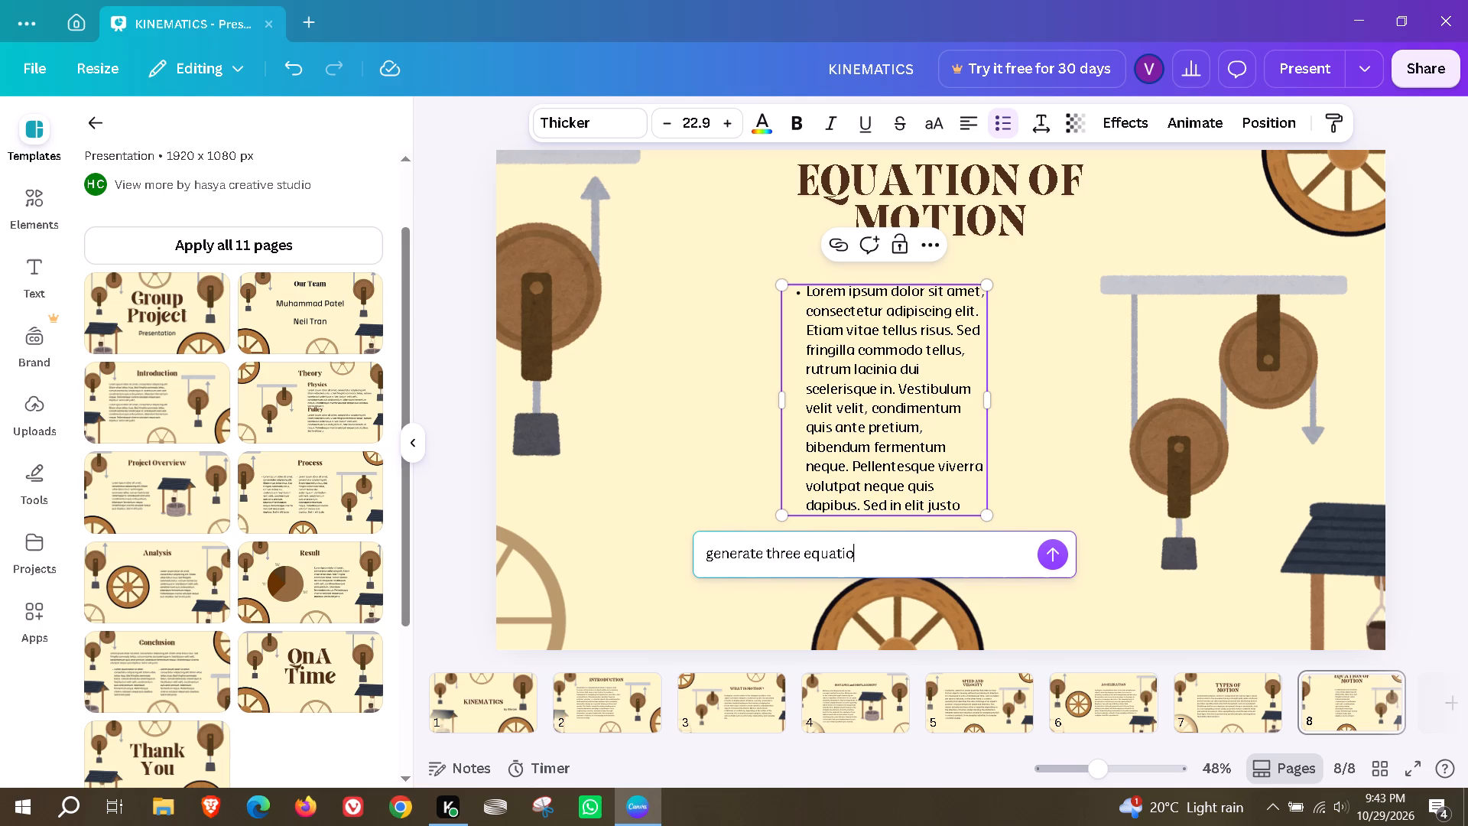
{"action": "key", "text": "space"}
{"action": "key", "text": "BackSpace"}
{"action": "type", "text": "n of motion in kinematics physis"}
{"action": "key", "text": "BackSpace"}
{"action": "type", "text": "cs"}
{"action": "key", "text": "Return"}
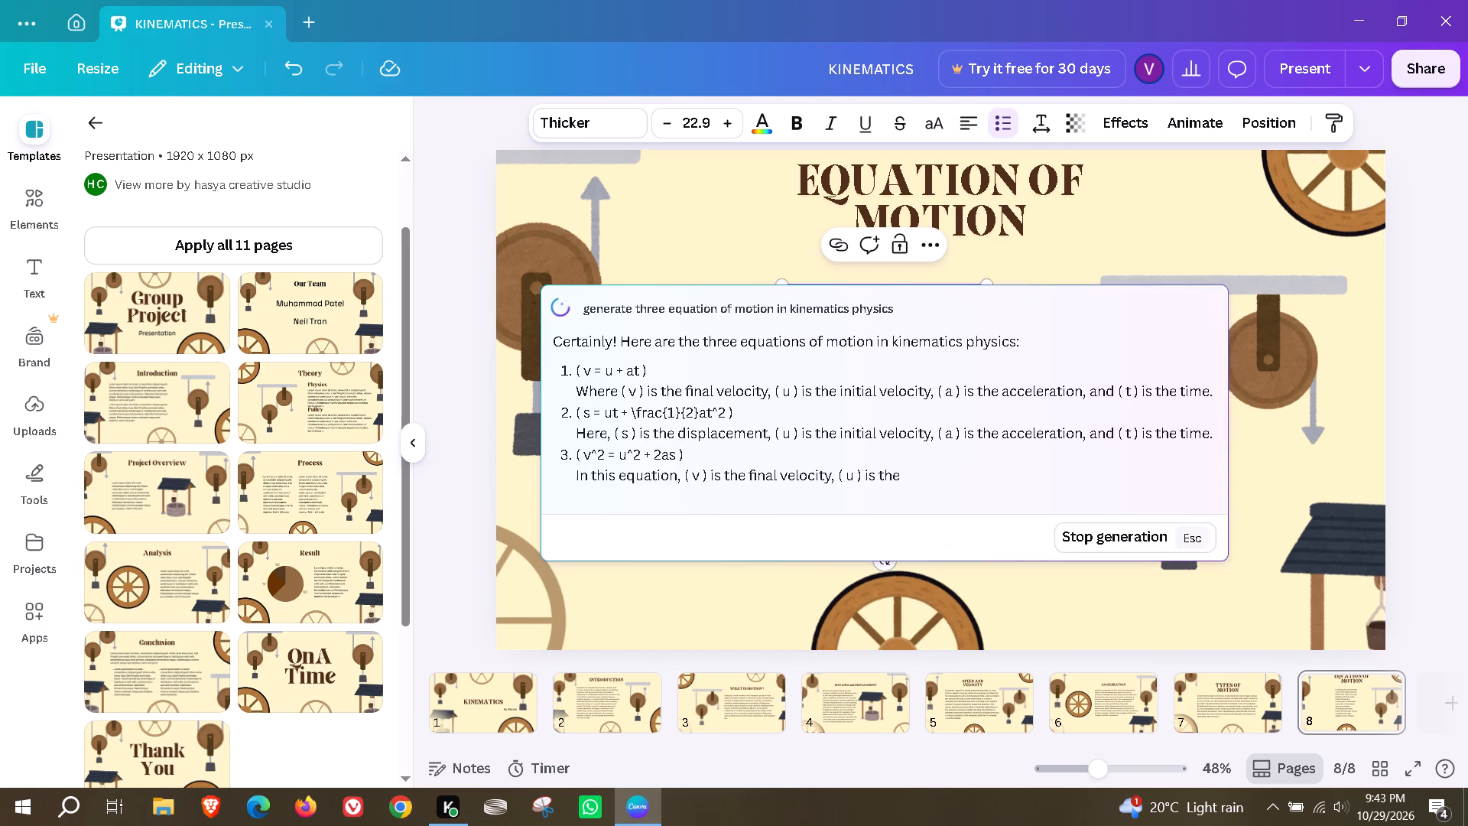
{"action": "left_click", "coordinate": [1118, 558]}
Widen the equations text box, scale its text down, and place it below the heading between the pulleys.
{"action": "left_click_drag", "start_coordinate": [988, 412], "coordinate": [1237, 418]}
{"action": "left_click", "coordinate": [1056, 577]}
{"action": "left_click_drag", "start_coordinate": [951, 480], "coordinate": [805, 483]}
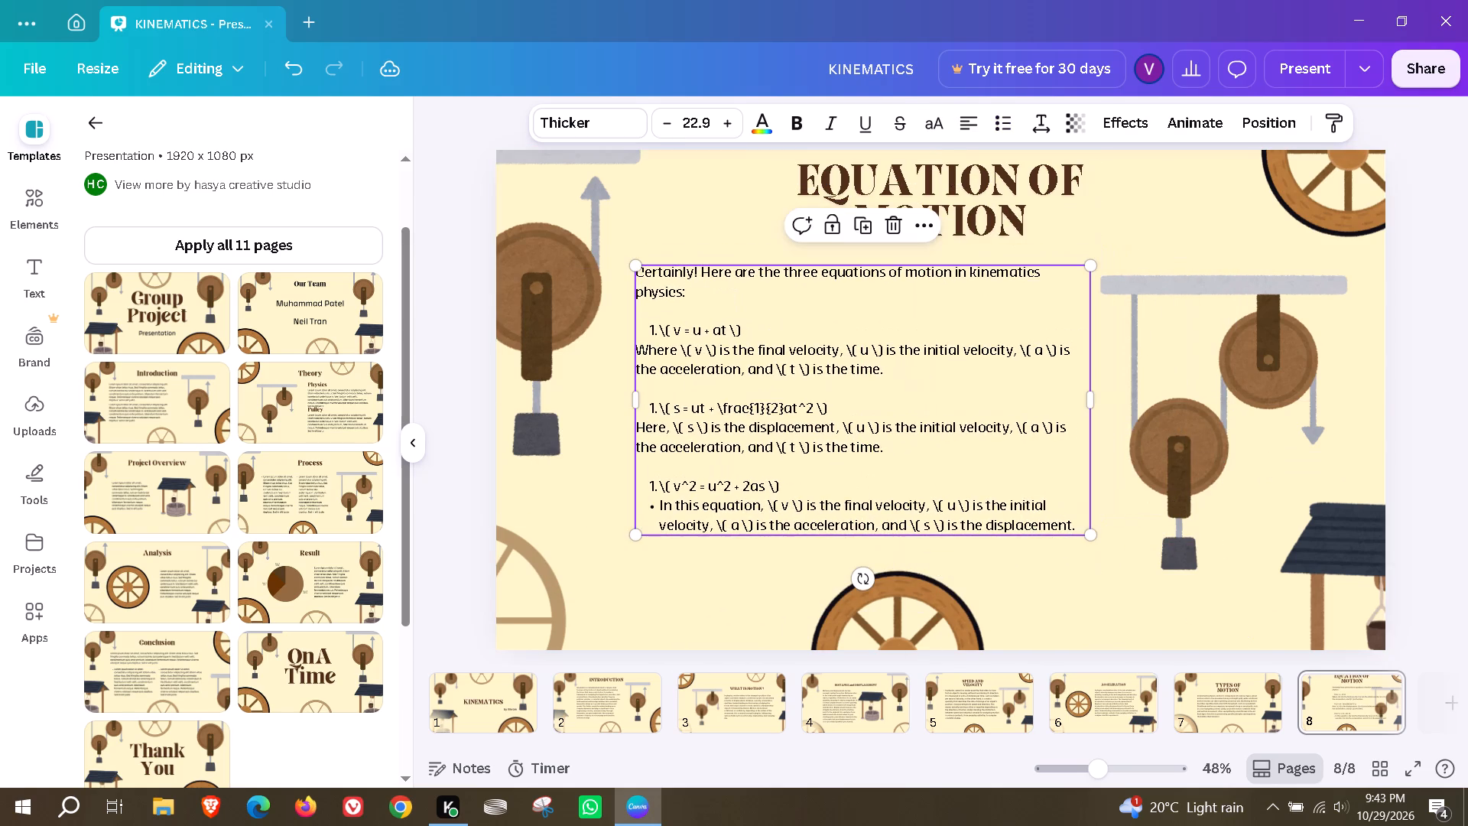
{"action": "left_click_drag", "start_coordinate": [1086, 536], "coordinate": [947, 486]}
{"action": "left_click", "coordinate": [965, 368]}
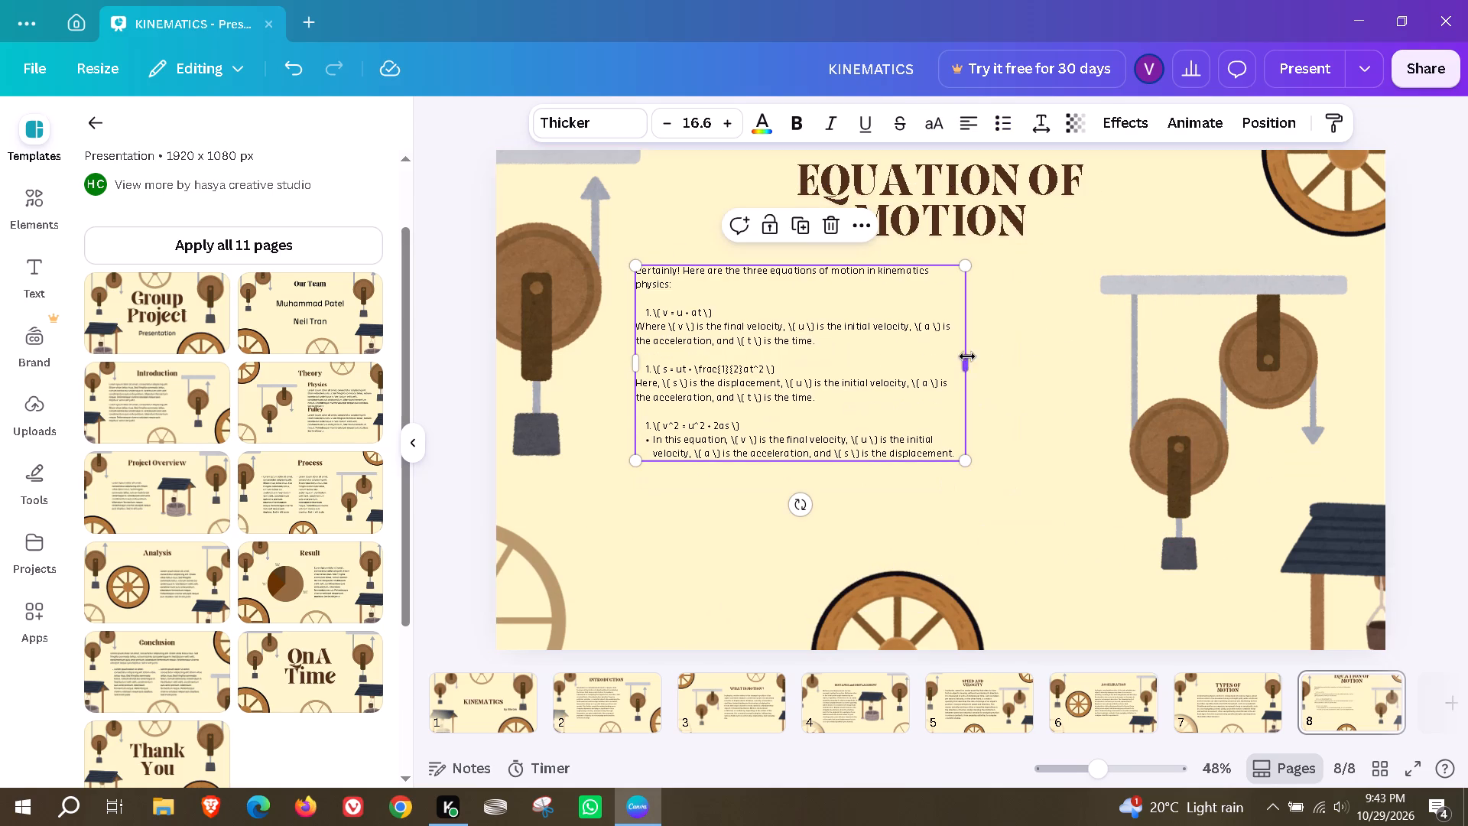
{"action": "left_click_drag", "start_coordinate": [967, 356], "coordinate": [1063, 391]}
{"action": "left_click", "coordinate": [1013, 482]}
{"action": "left_click_drag", "start_coordinate": [952, 419], "coordinate": [957, 441]}
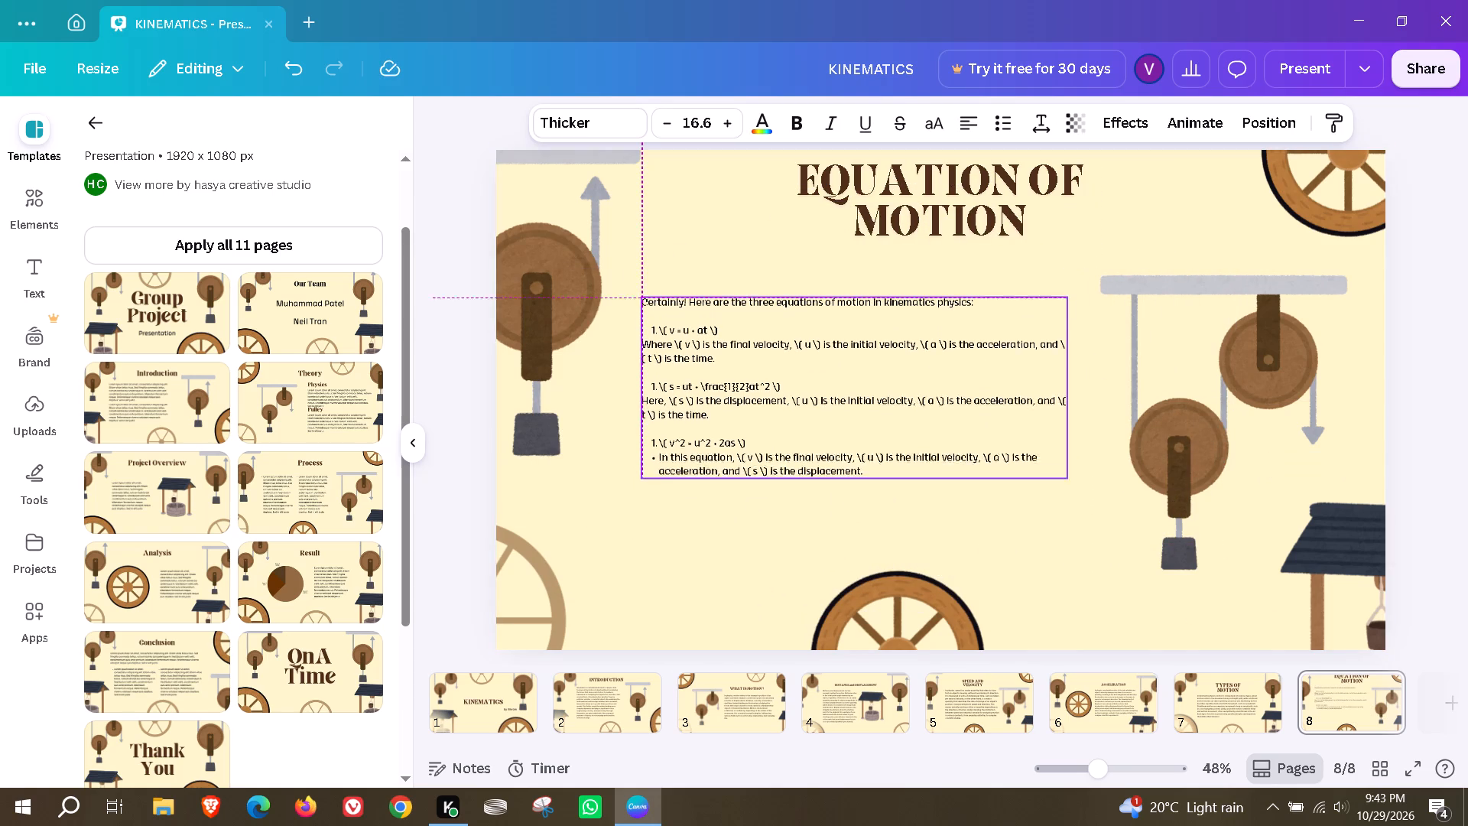
{"action": "left_click_drag", "start_coordinate": [957, 441], "coordinate": [965, 464]}
{"action": "left_click_drag", "start_coordinate": [1071, 508], "coordinate": [1083, 522]}
{"action": "left_click", "coordinate": [1051, 578]}
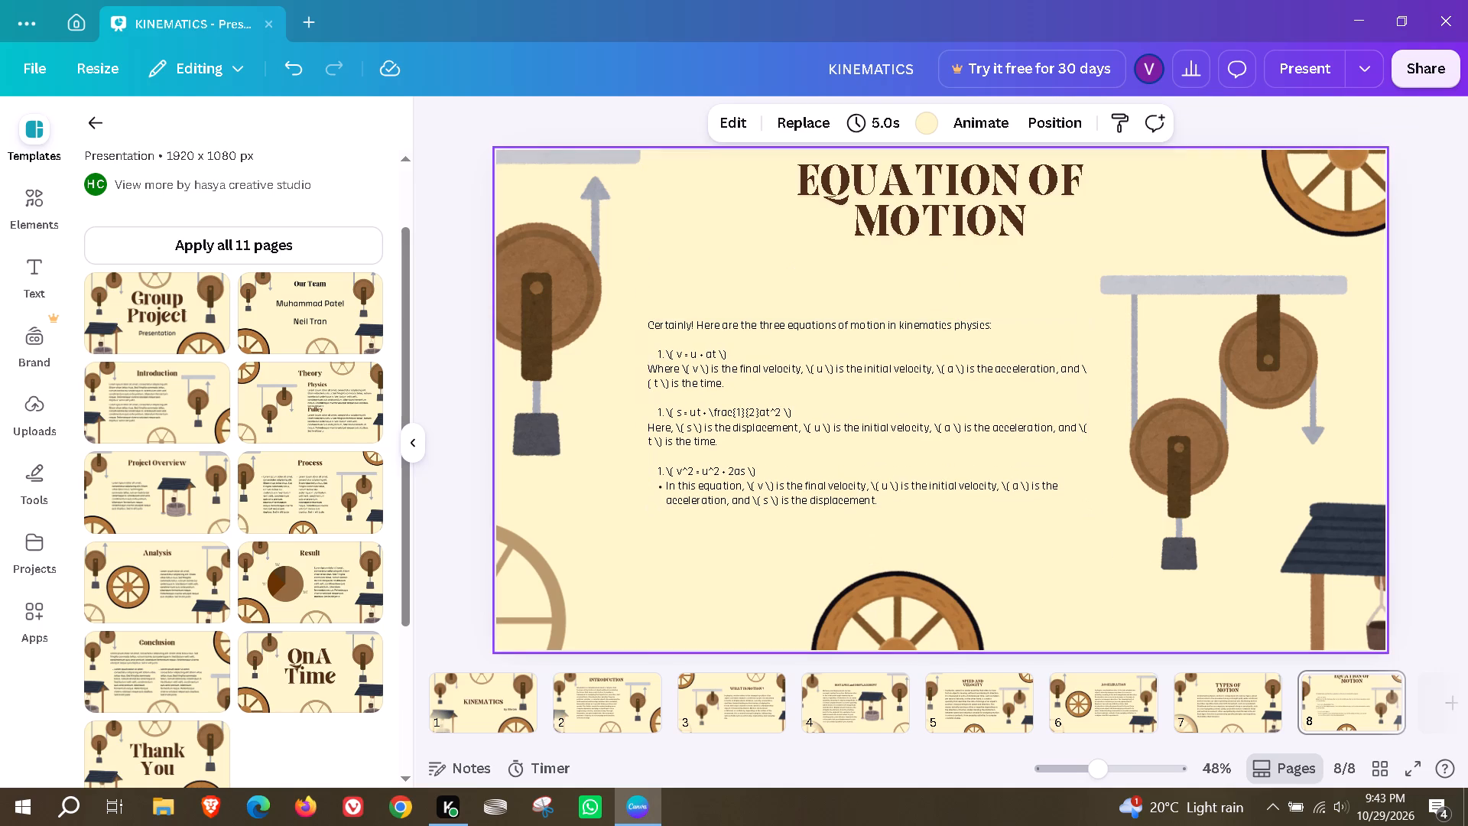
Move the EQUATION OF MOTION heading down to centre it just above the equations text.
{"action": "left_click_drag", "start_coordinate": [929, 243], "coordinate": [868, 280]}
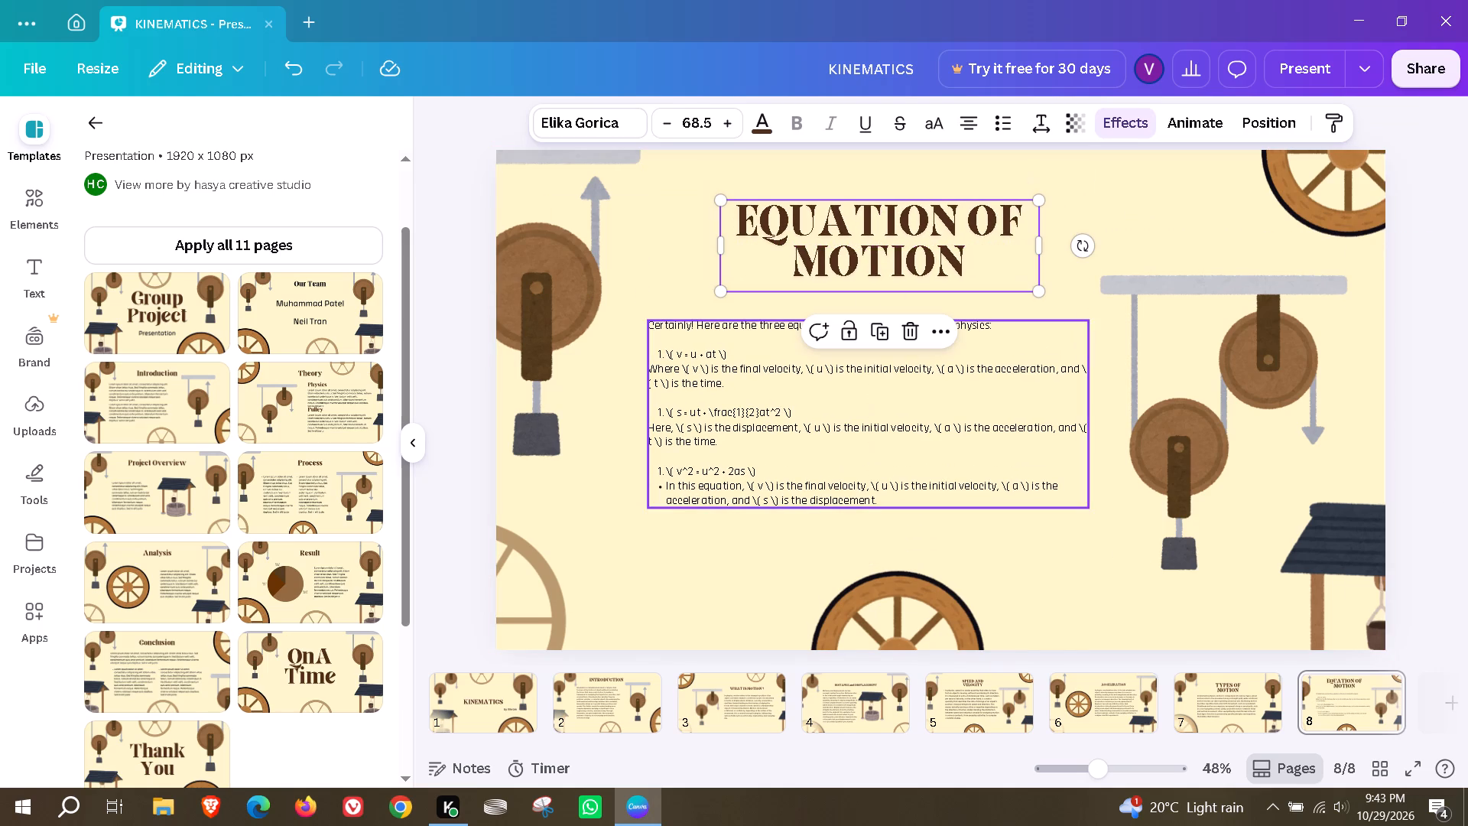
Add the template's Project Overview page as page 9.
{"action": "scroll", "coordinate": [1091, 701], "scroll_direction": "down", "scroll_amount": 3}
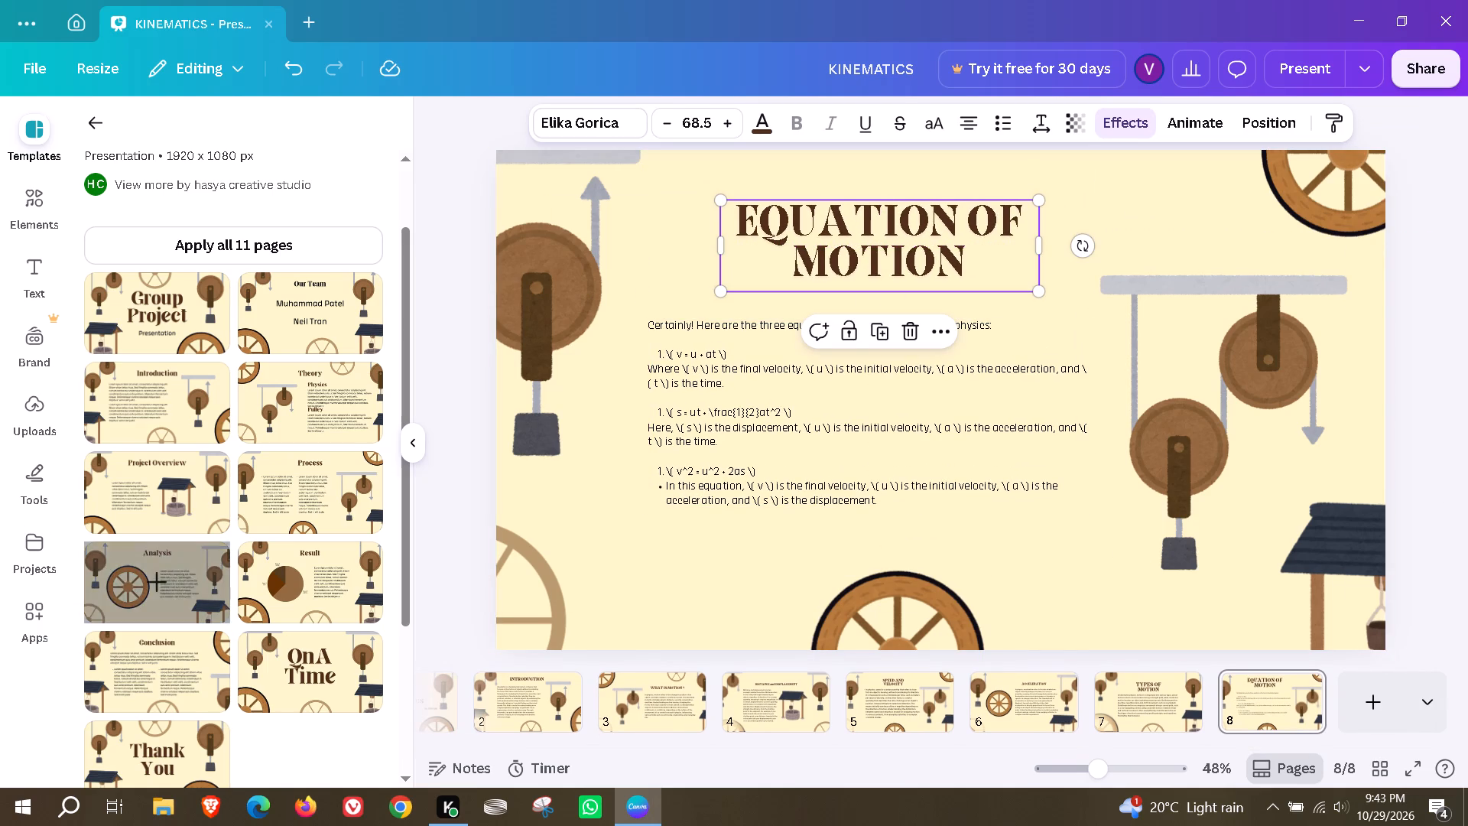
{"action": "left_click", "coordinate": [163, 490]}
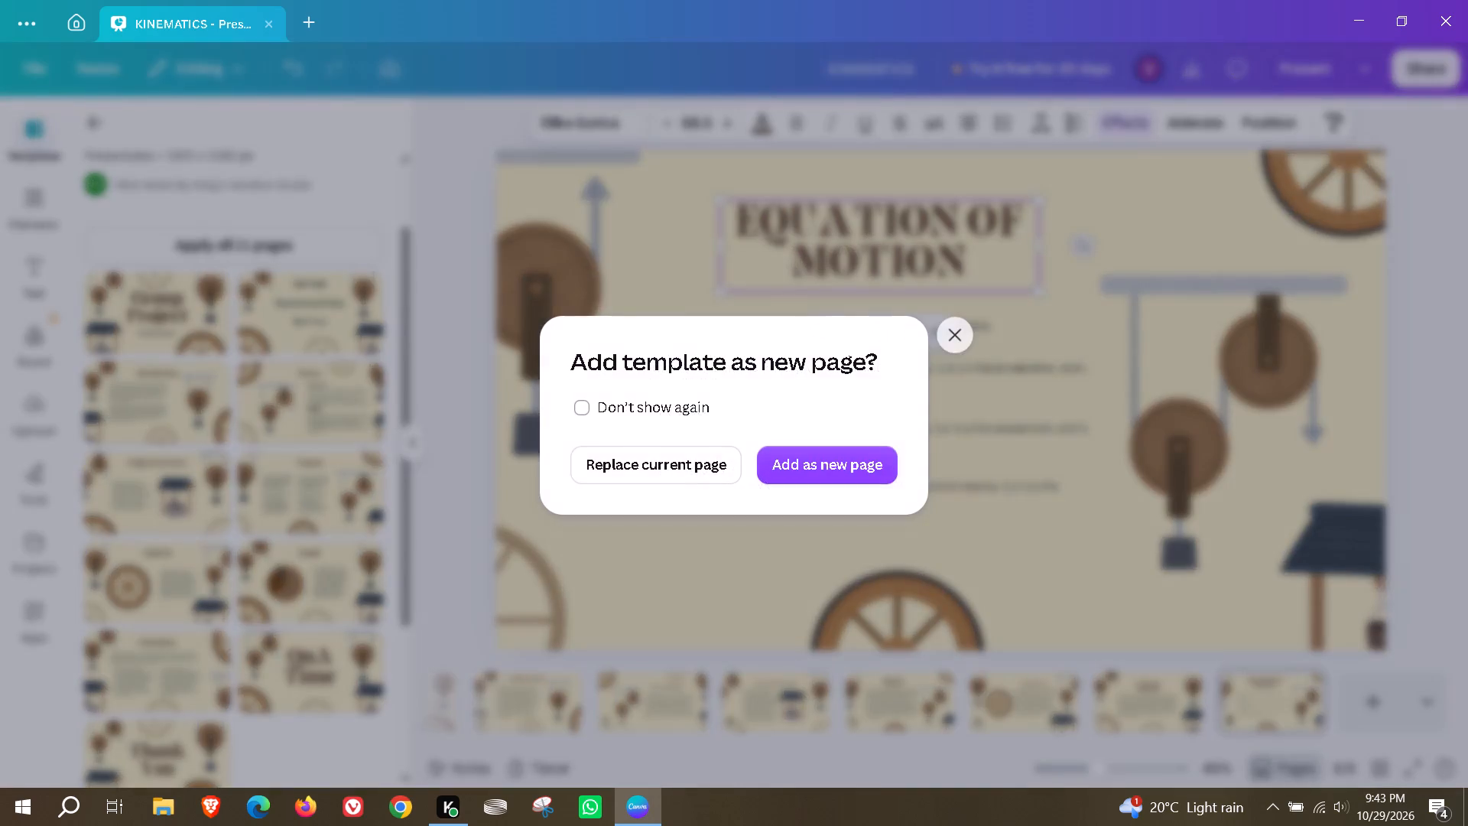
{"action": "left_click", "coordinate": [810, 467]}
Replace the Project Overview heading with "DISTANCE-TIME GRAPHS" and resize it to fit on one line at size 60.8.
{"action": "double_click", "coordinate": [919, 242]}
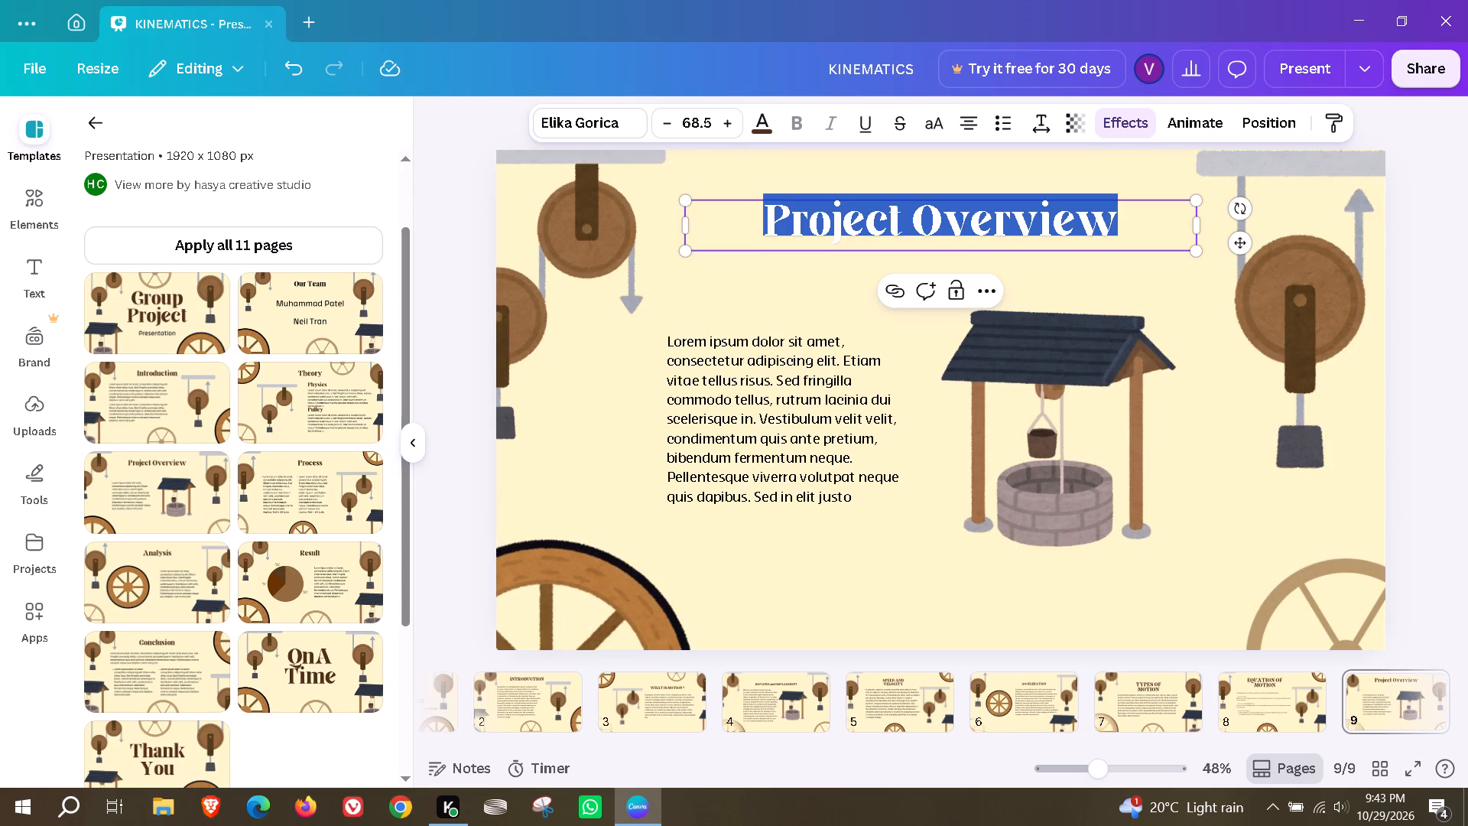
{"action": "type", "text": "DISTANCE"}
{"action": "key", "text": "space"}
{"action": "key", "text": "BackSpace"}
{"action": "type", "text": "- T"}
{"action": "key", "text": "shift+BackSpace"}
{"action": "key", "text": "BackSpace"}
{"action": "type", "text": "TIm"}
{"action": "key", "text": "BackSpace"}
{"action": "type", "text": "ME GRAPHS"}
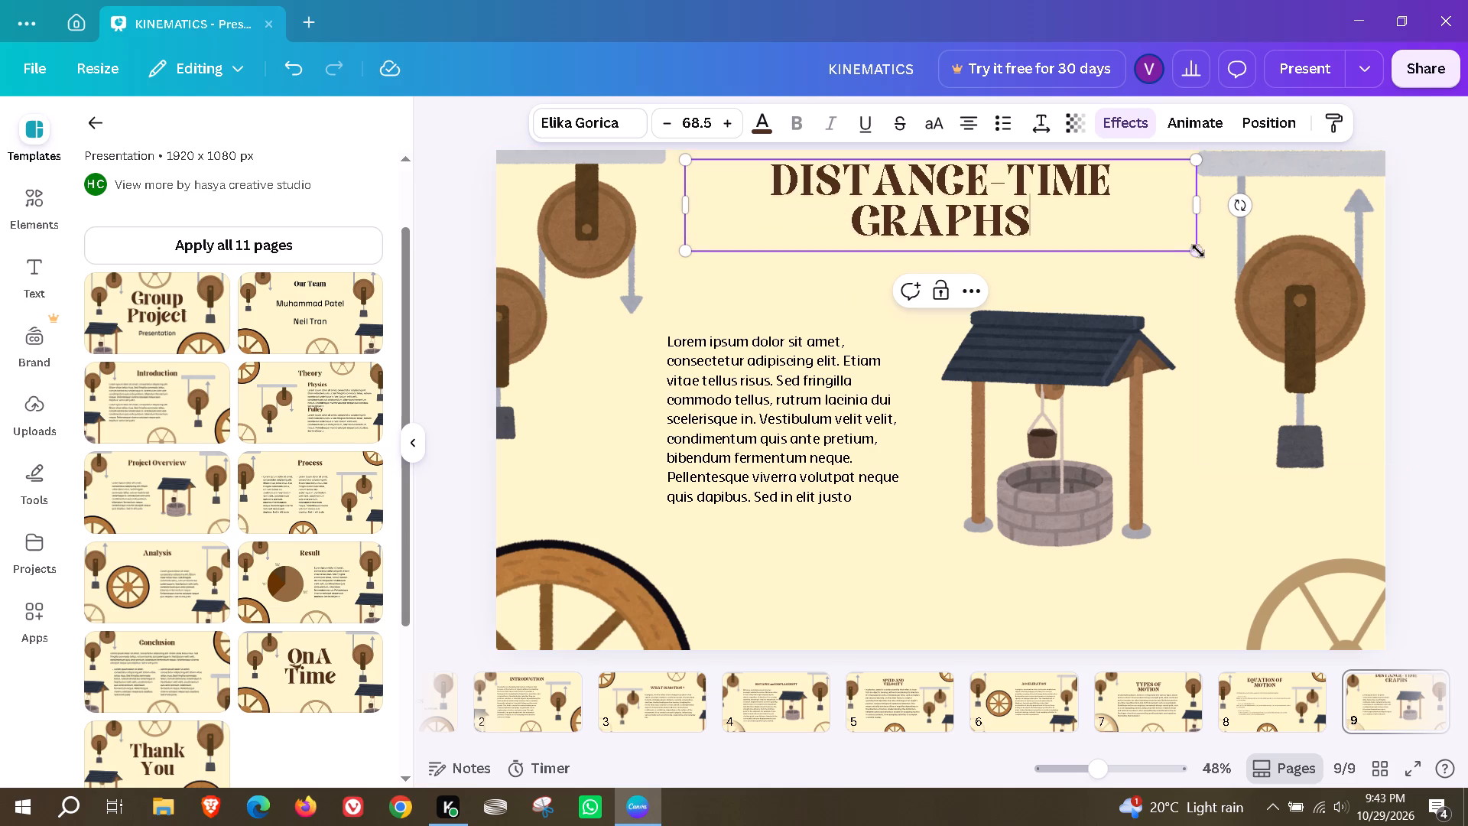
{"action": "left_click_drag", "start_coordinate": [1198, 249], "coordinate": [1141, 240]}
{"action": "left_click_drag", "start_coordinate": [1143, 213], "coordinate": [1209, 217]}
Replace page 9's placeholder paragraph with AI-generated text using the prompt "in 5-6 lines explain distance time graphs in kinematics physics".
{"action": "double_click", "coordinate": [775, 403]}
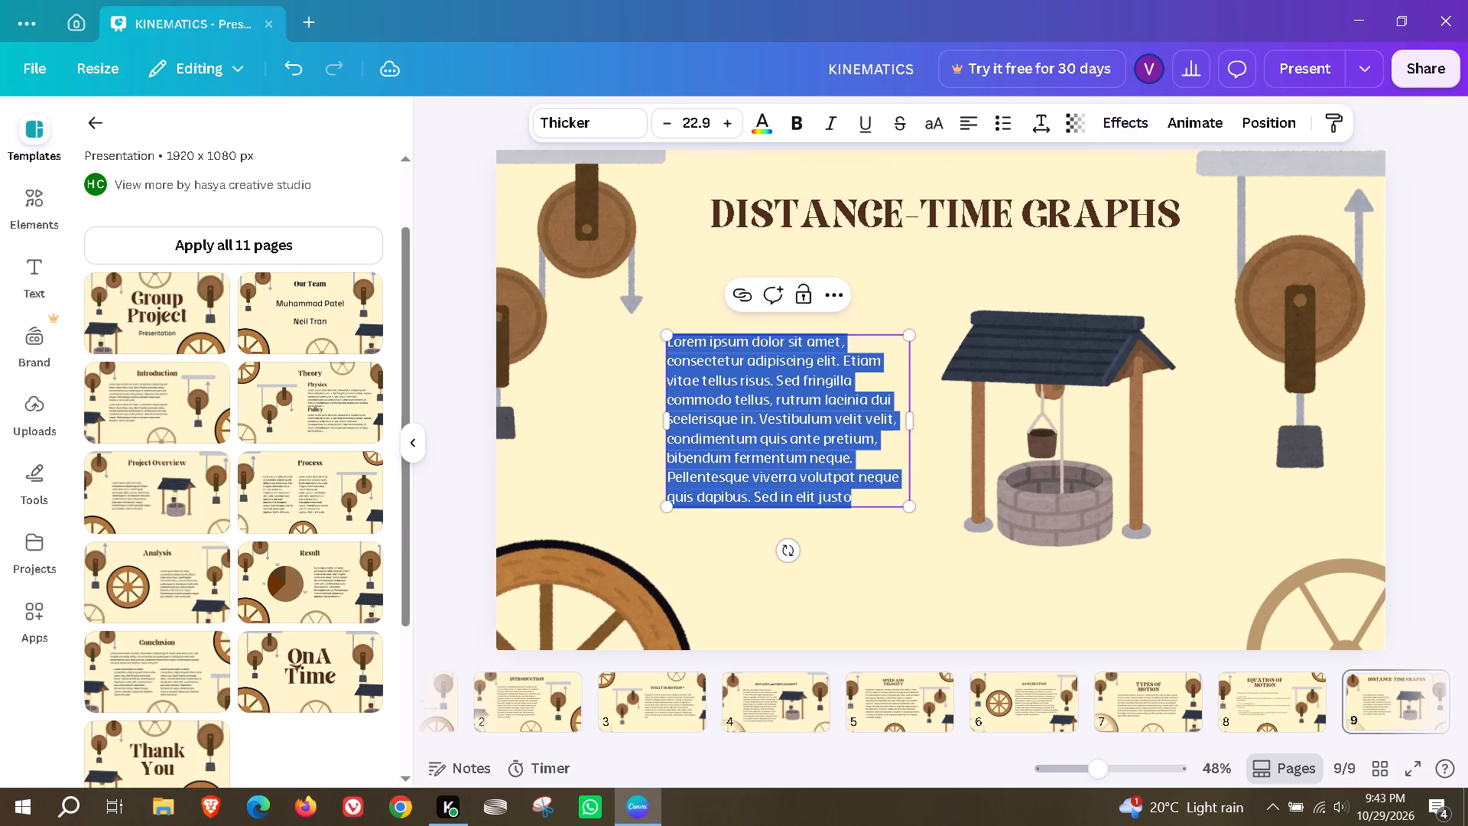
{"action": "left_click", "coordinate": [839, 295]}
{"action": "scroll", "coordinate": [969, 532], "scroll_direction": "down", "scroll_amount": 3}
{"action": "left_click", "coordinate": [956, 719]}
{"action": "left_click", "coordinate": [943, 360]}
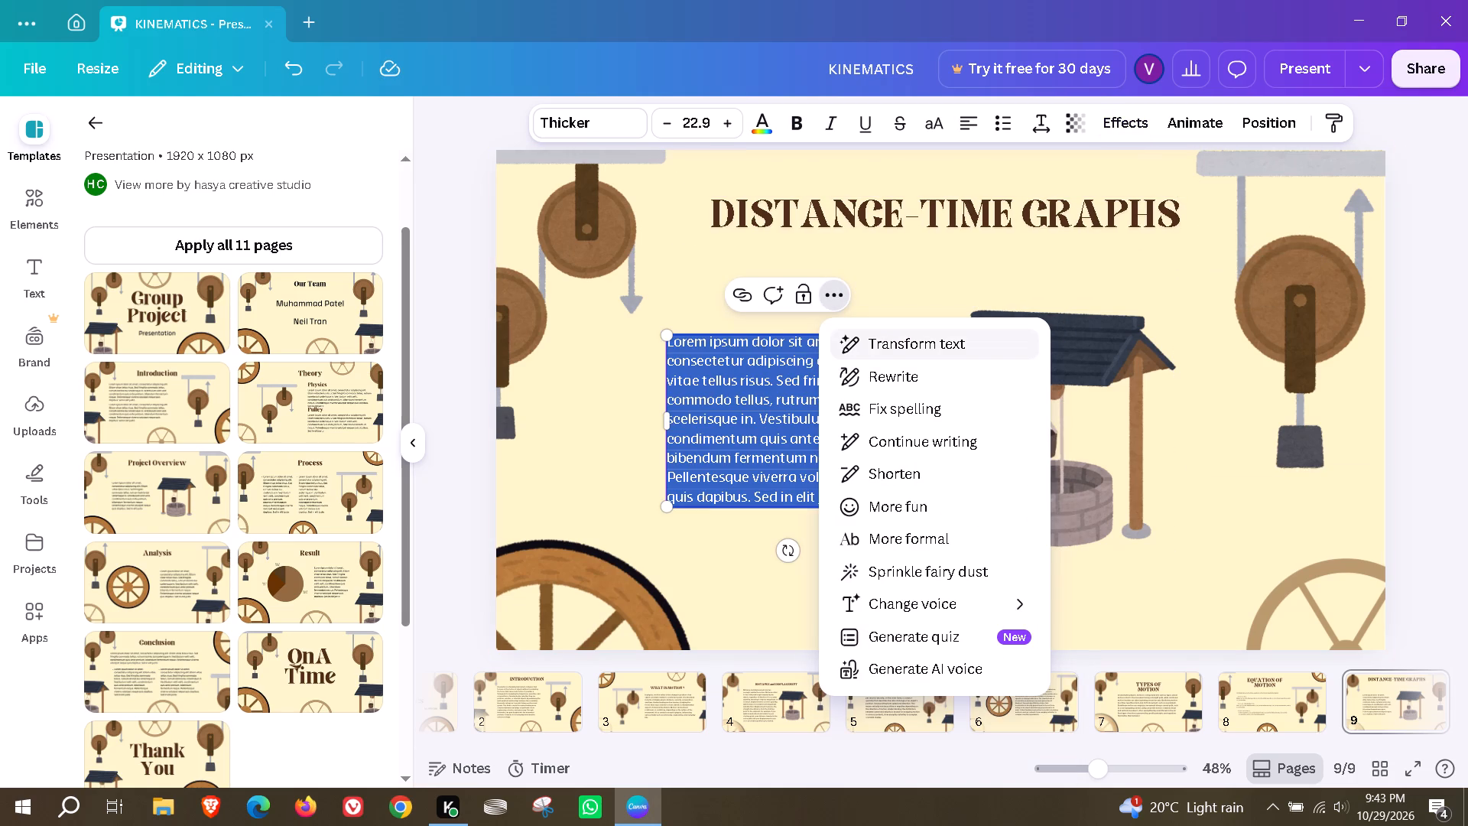
{"action": "left_click", "coordinate": [892, 359]}
{"action": "type", "text": "in 5-6 lines"}
{"action": "key", "text": "space"}
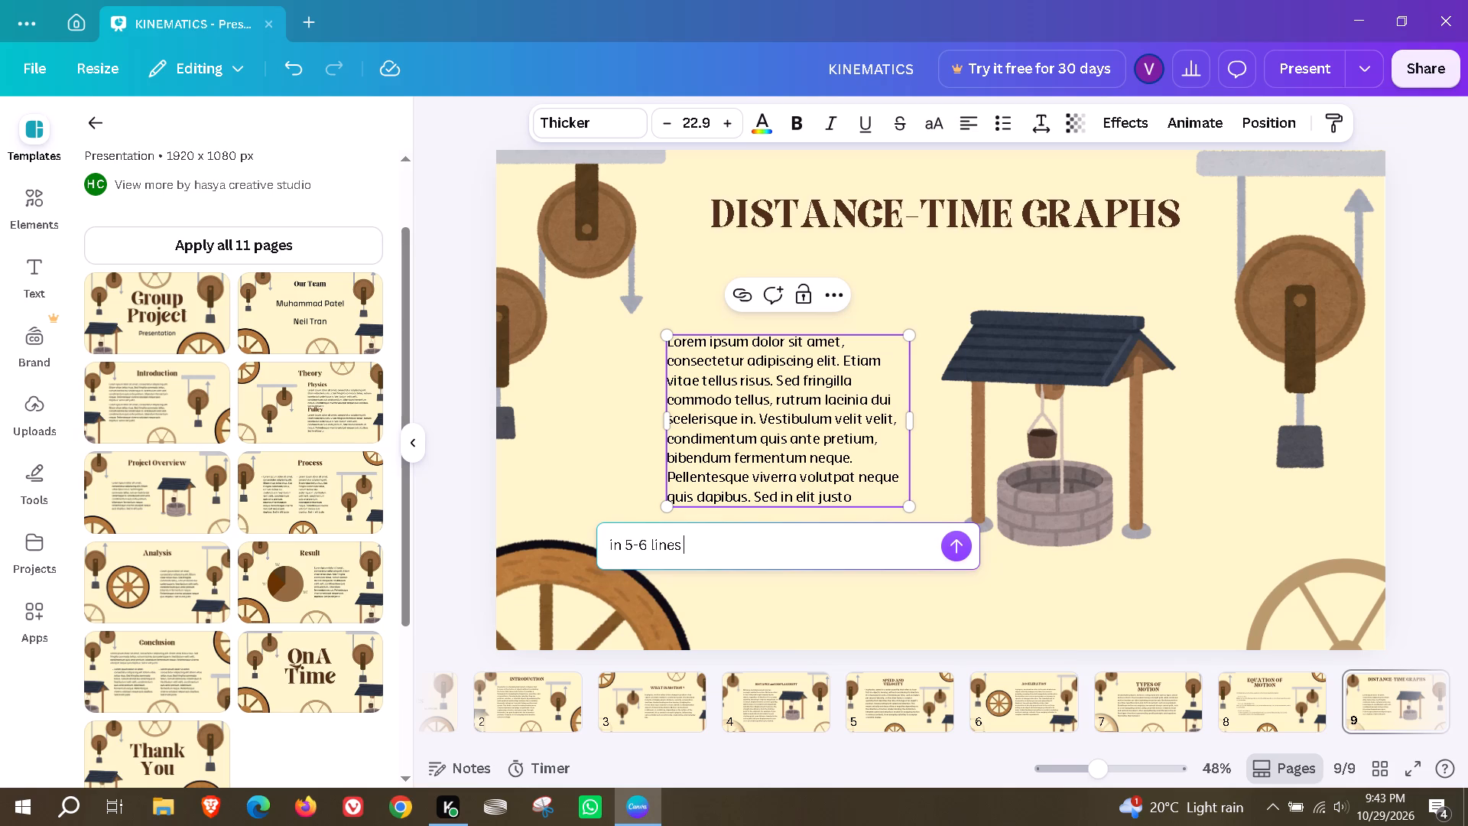
{"action": "type", "text": "explan"}
{"action": "key", "text": "BackSpace"}
{"action": "type", "text": "in distance time graphs"}
{"action": "key", "text": "space"}
{"action": "type", "text": "in kinematics physic"}
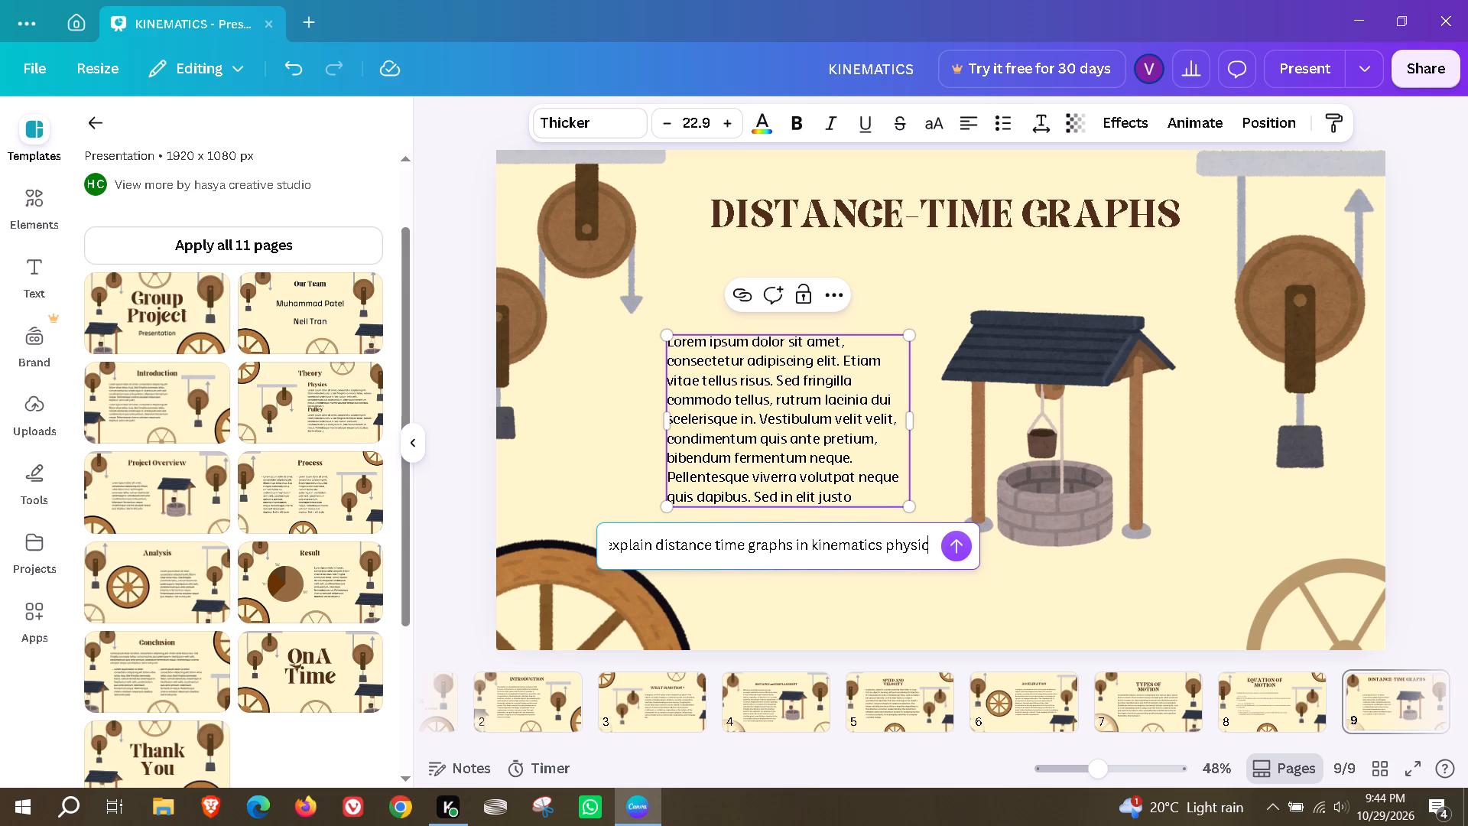
{"action": "key", "text": "s"}
{"action": "key", "text": "Return"}
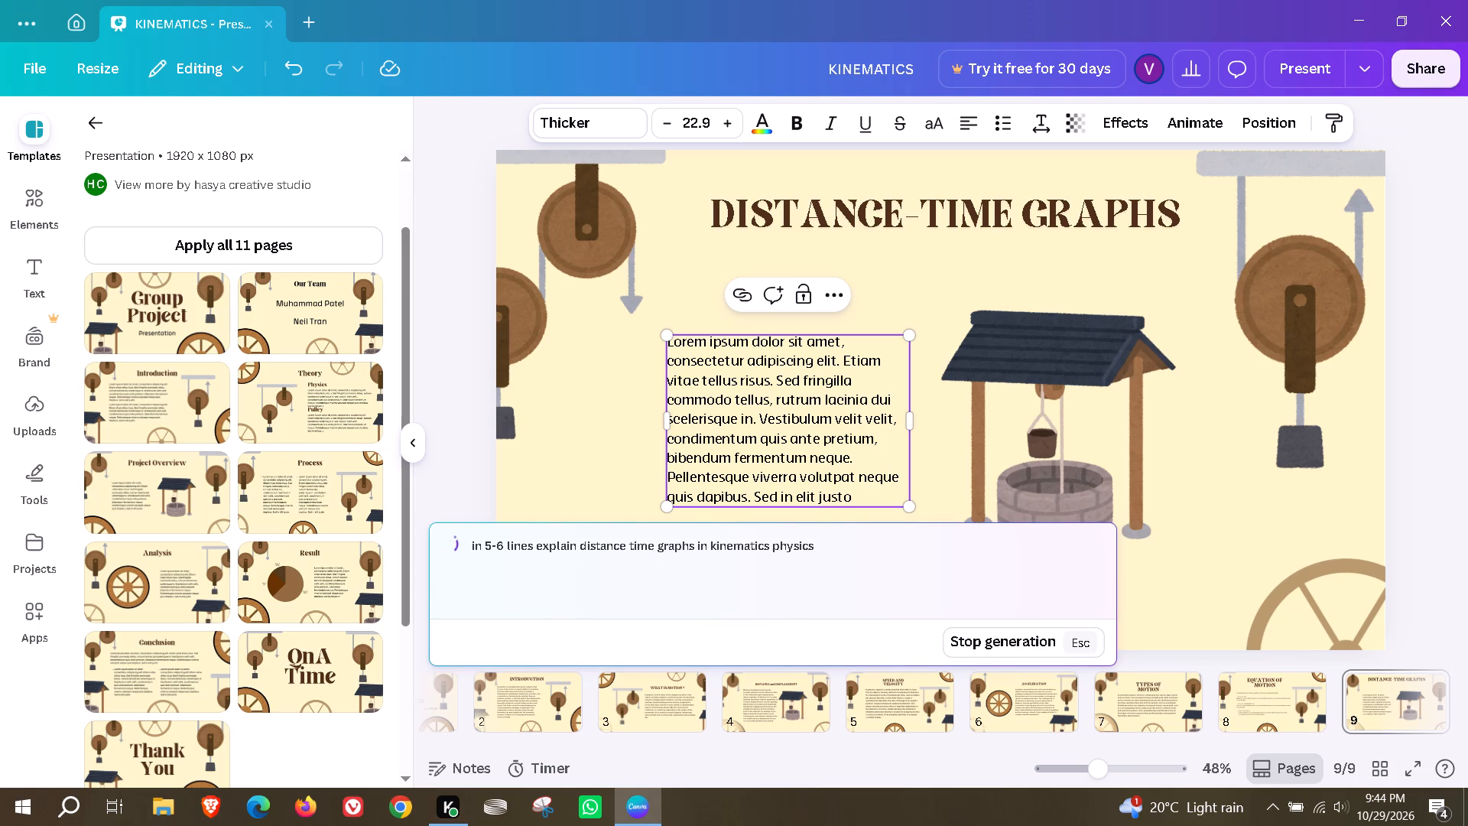
{"action": "left_click", "coordinate": [1022, 536]}
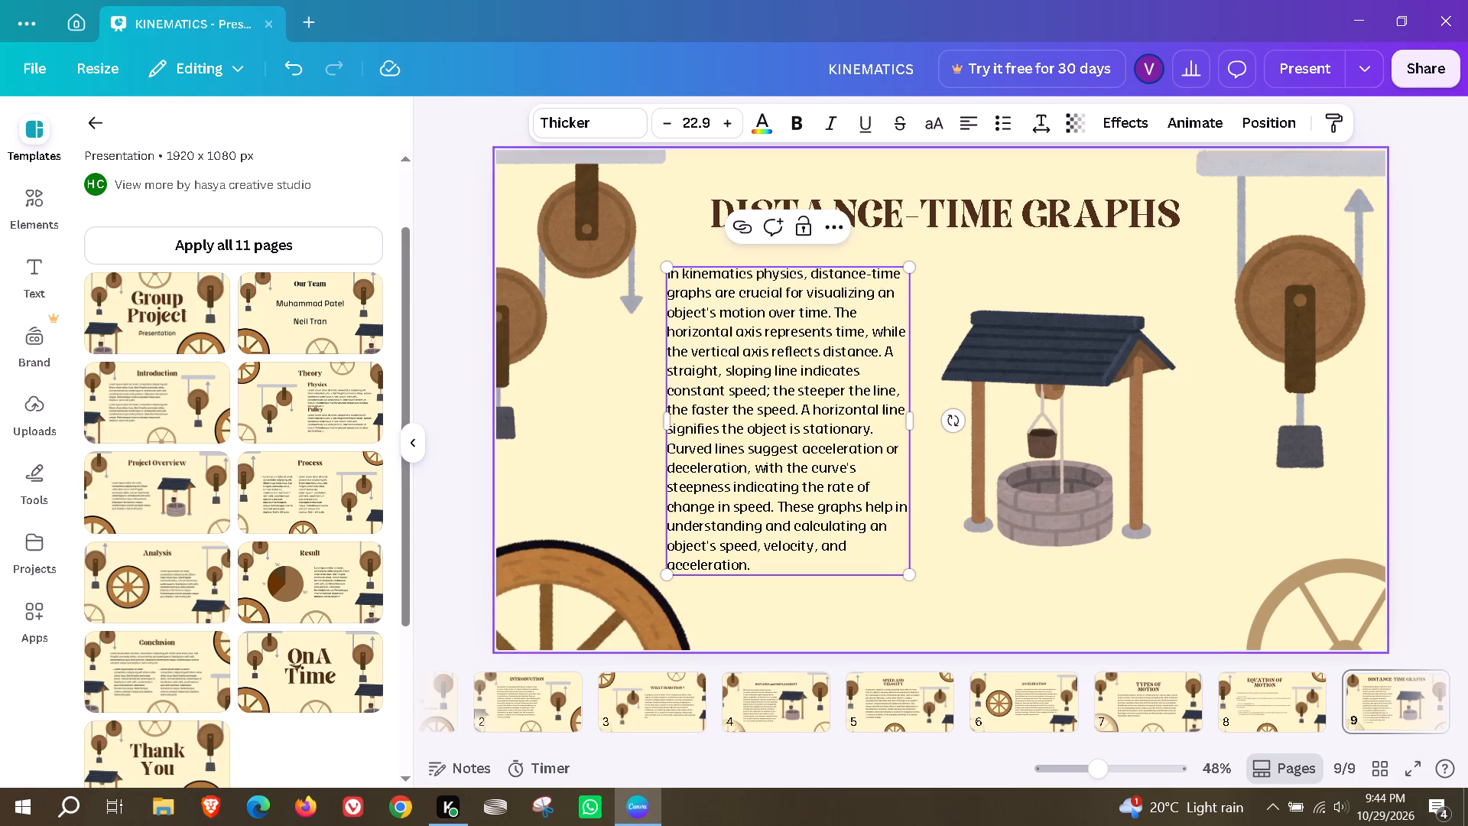
Widen the distance-time paragraph, shrink it slightly, and position it beside the well without overlapping the illustrations.
{"action": "left_click_drag", "start_coordinate": [919, 422], "coordinate": [989, 439]}
{"action": "left_click", "coordinate": [613, 458]}
{"action": "left_click_drag", "start_coordinate": [792, 462], "coordinate": [732, 467]}
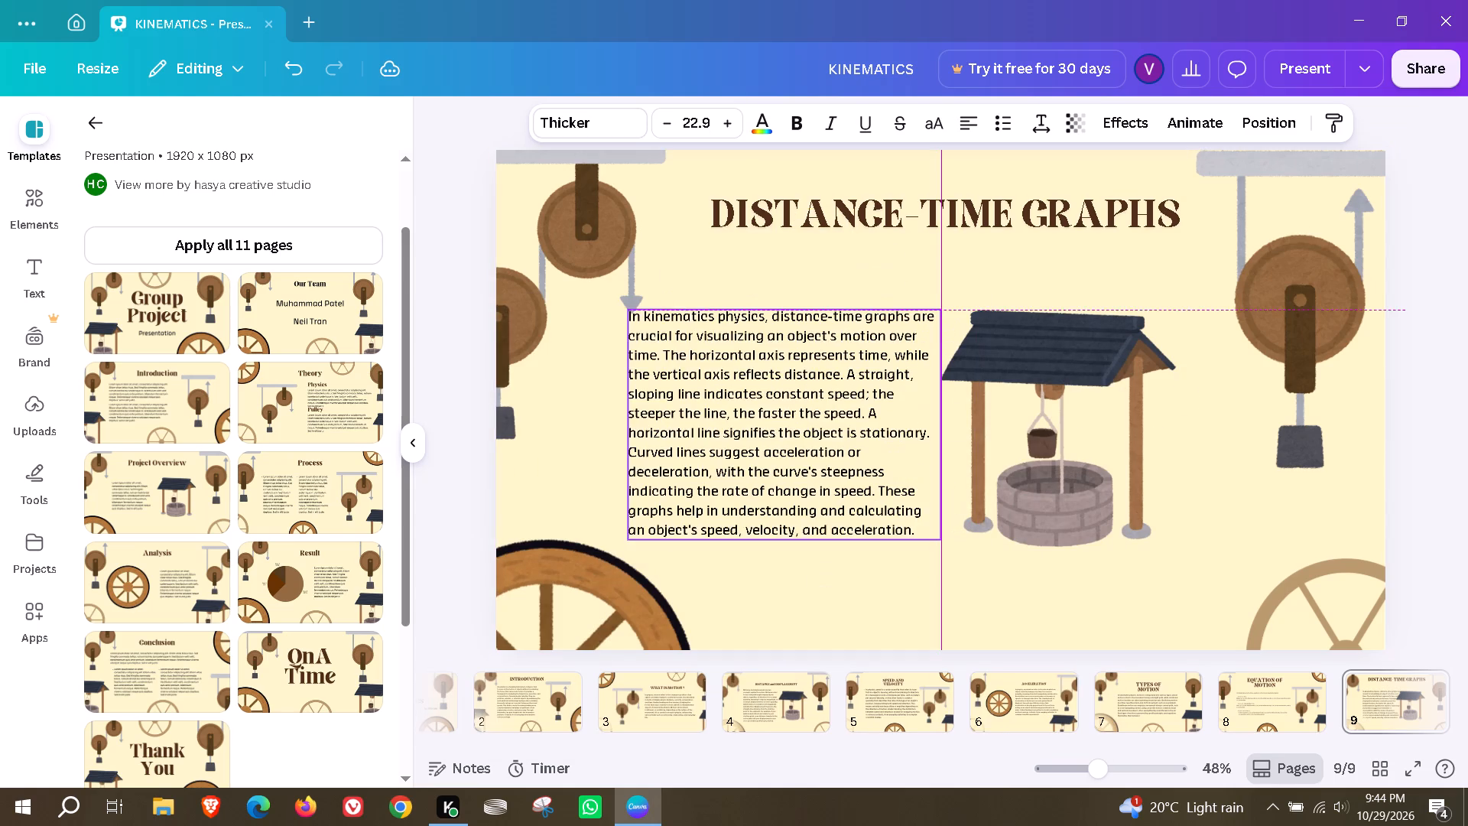
{"action": "left_click_drag", "start_coordinate": [732, 467], "coordinate": [736, 477]}
{"action": "left_click_drag", "start_coordinate": [921, 448], "coordinate": [898, 452]}
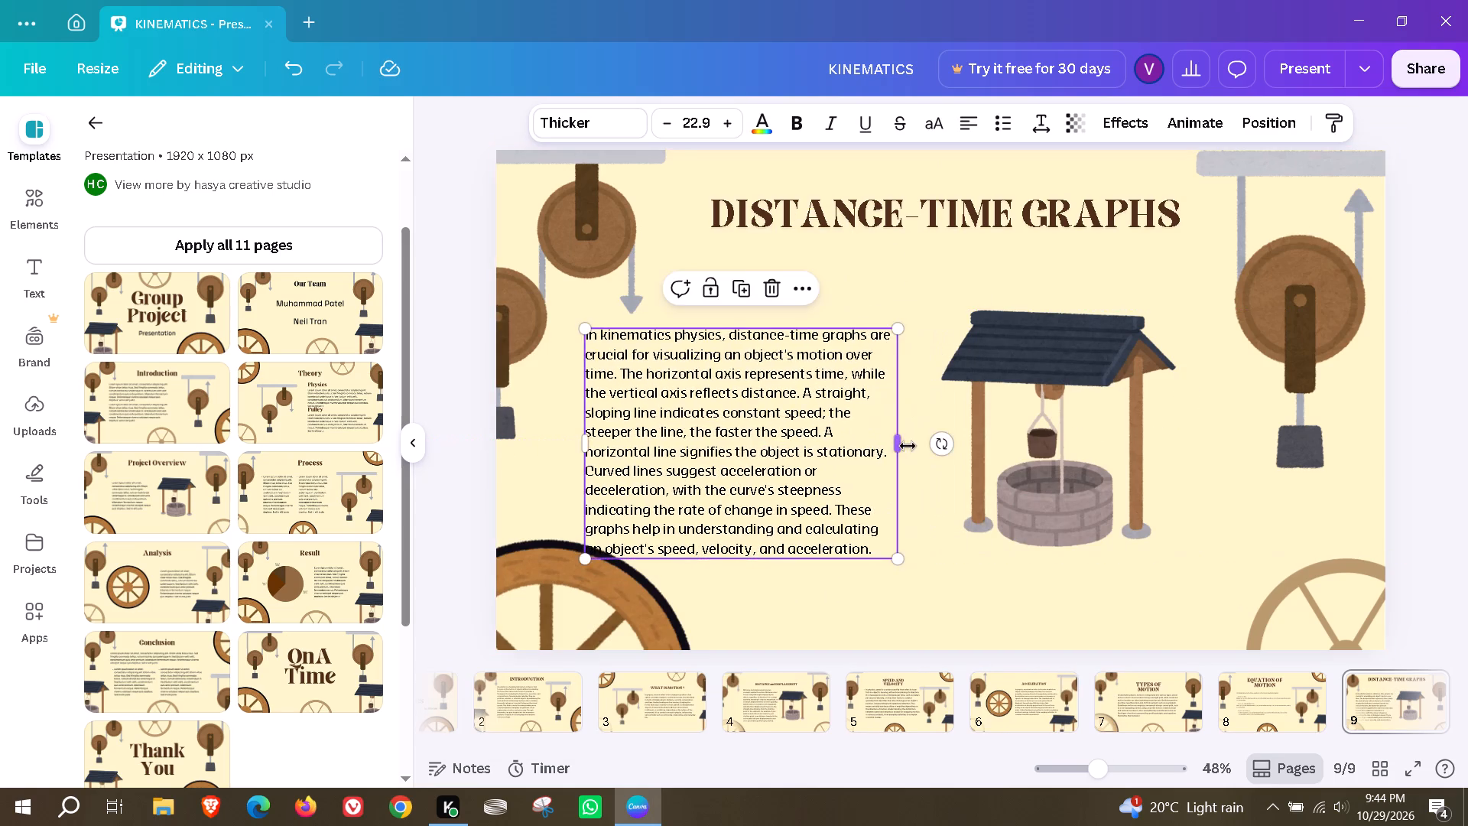
{"action": "left_click_drag", "start_coordinate": [908, 446], "coordinate": [986, 450]}
{"action": "left_click_drag", "start_coordinate": [862, 483], "coordinate": [836, 480]}
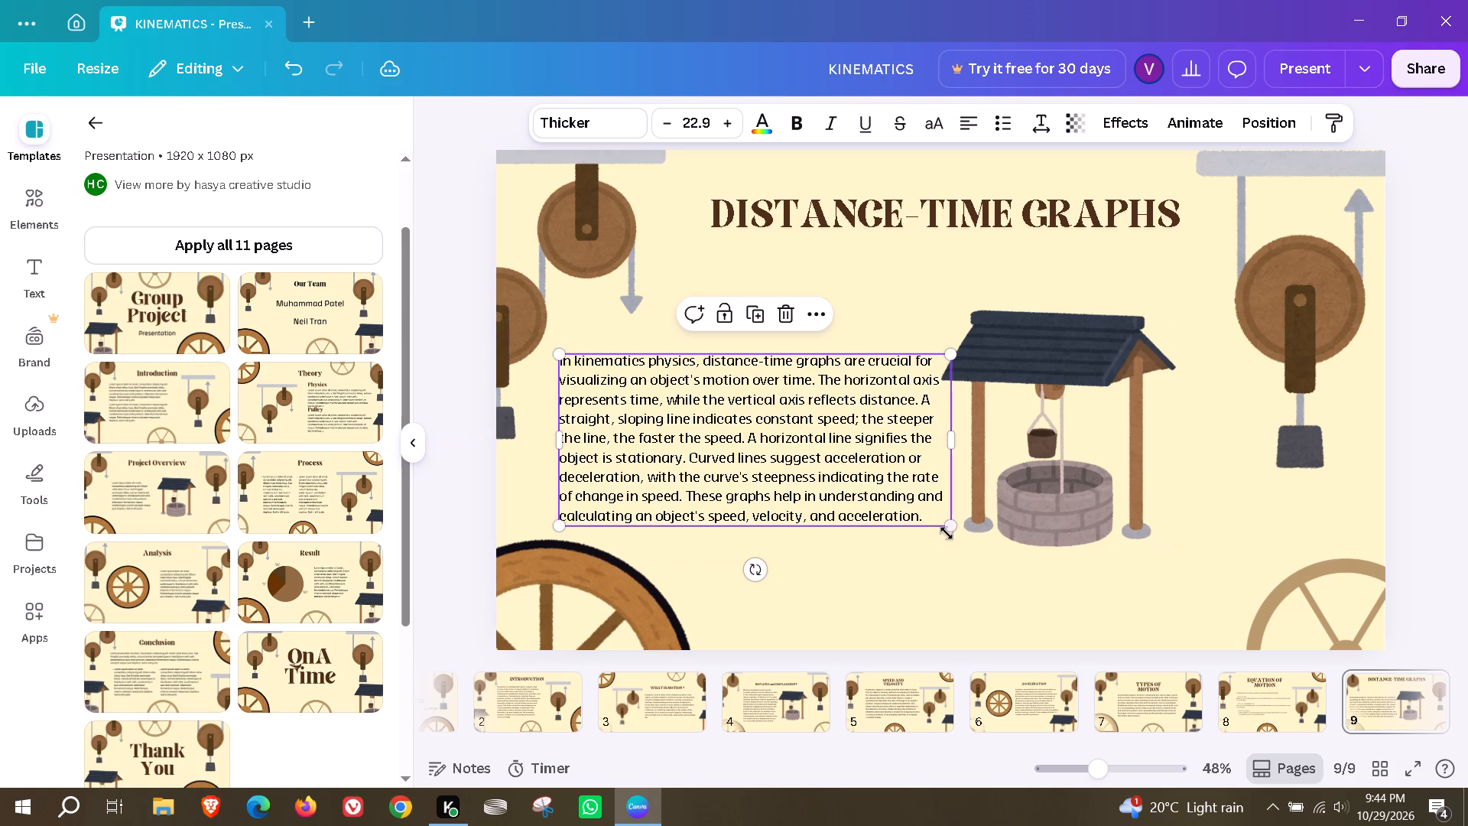
{"action": "left_click_drag", "start_coordinate": [948, 532], "coordinate": [928, 519]}
{"action": "left_click_drag", "start_coordinate": [823, 481], "coordinate": [836, 483]}
{"action": "left_click", "coordinate": [973, 603]}
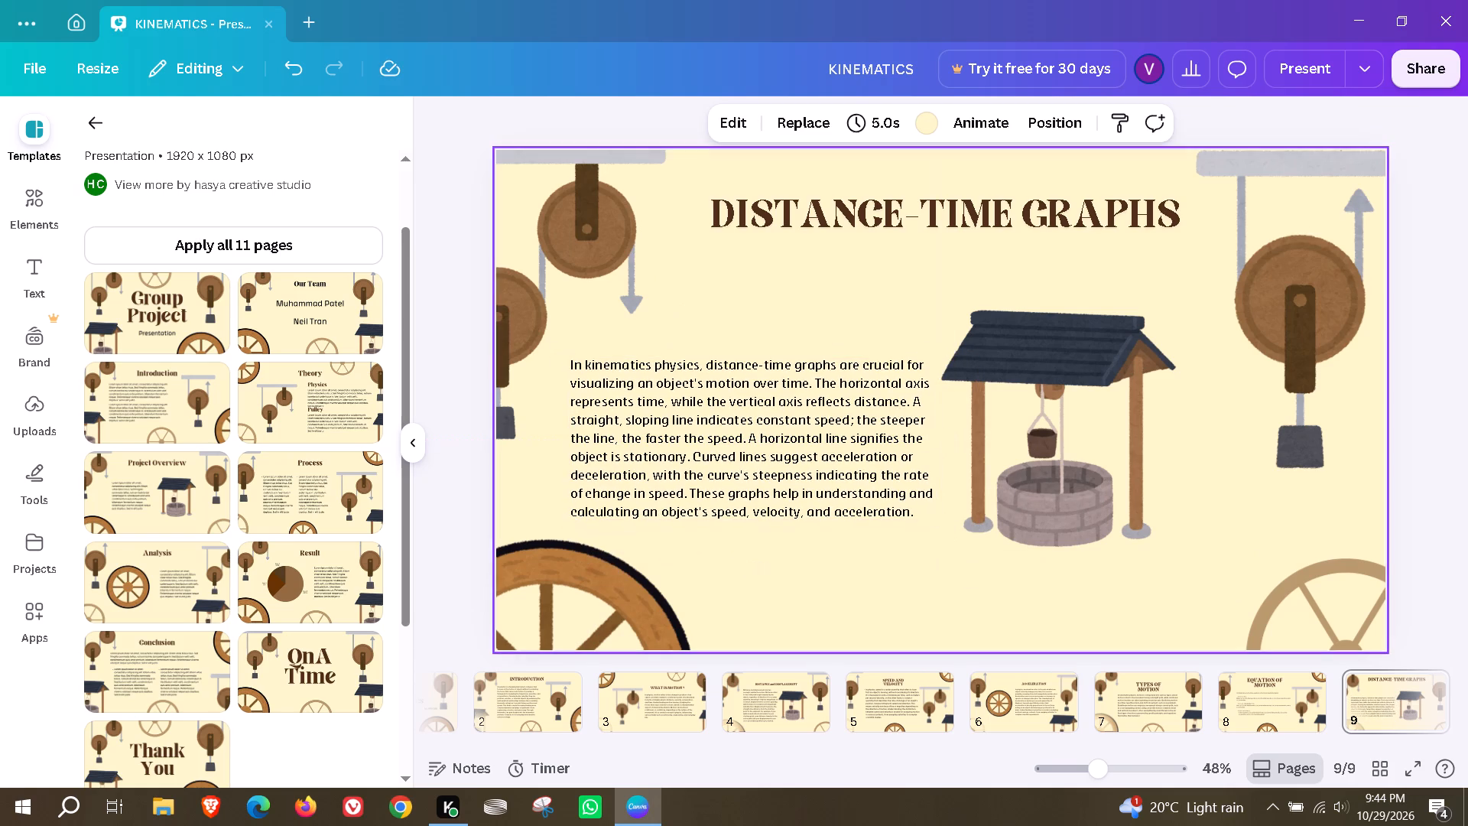
Scale down the DISTANCE-TIME GRAPHS heading and move it lower, closer to the paragraph.
{"action": "left_click_drag", "start_coordinate": [944, 230], "coordinate": [917, 259]}
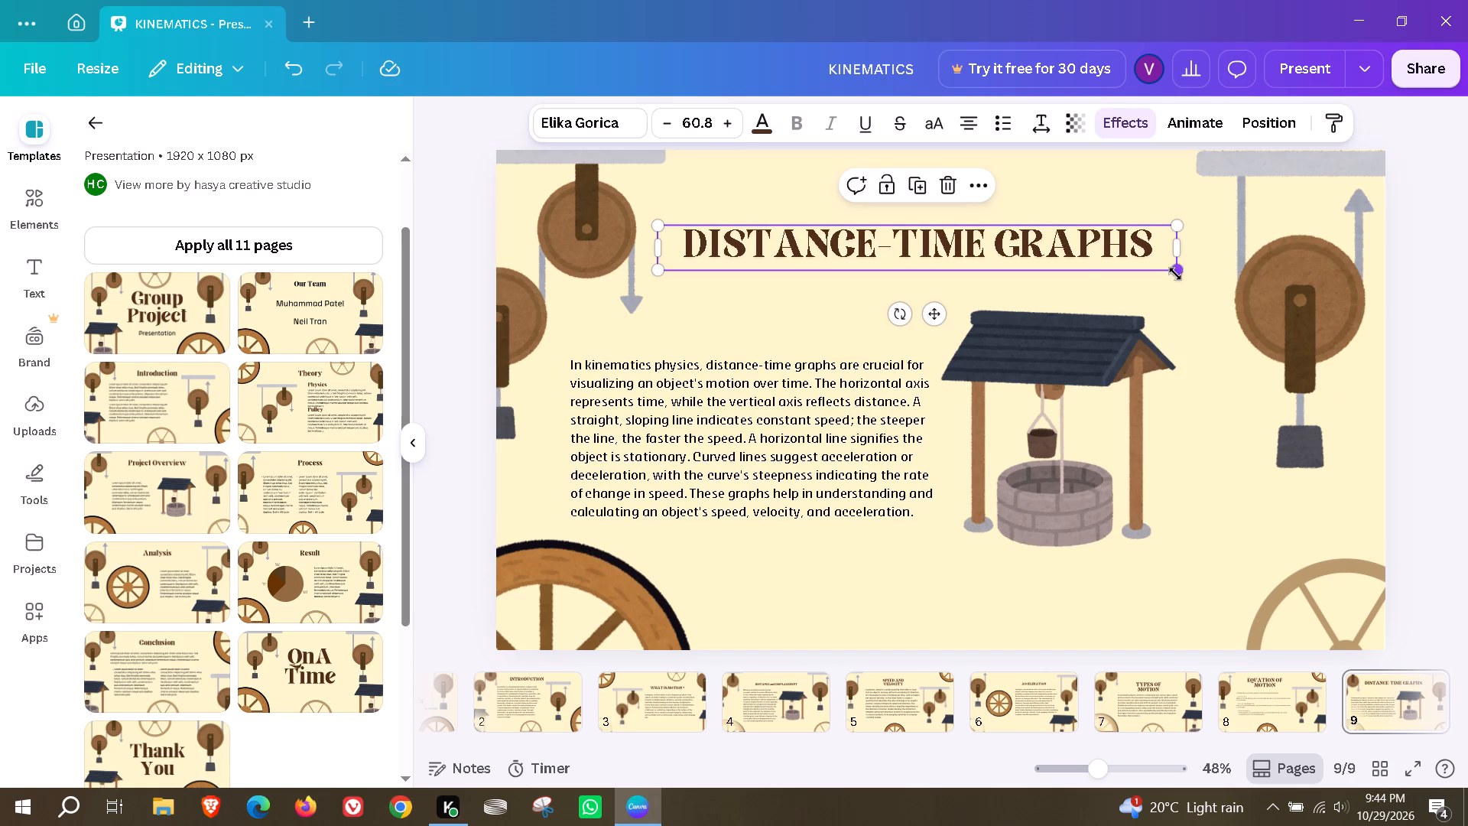
{"action": "left_click_drag", "start_coordinate": [1175, 274], "coordinate": [1058, 275]}
{"action": "left_click_drag", "start_coordinate": [930, 254], "coordinate": [965, 276]}
{"action": "left_click", "coordinate": [890, 336]}
Add the template's Introduction page as page 10.
{"action": "scroll", "coordinate": [1220, 704], "scroll_direction": "down", "scroll_amount": 3}
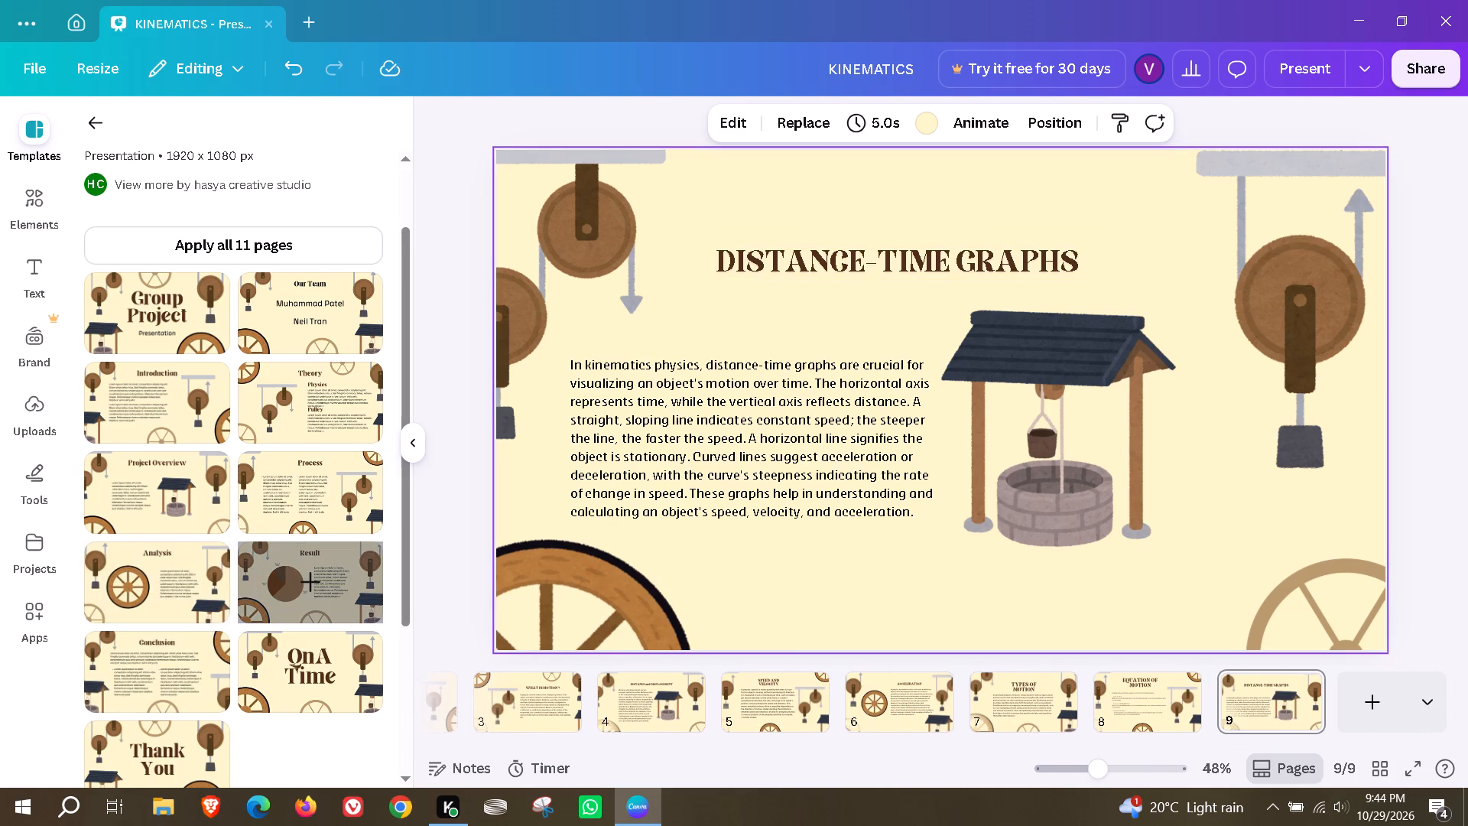
{"action": "scroll", "coordinate": [279, 616], "scroll_direction": "down", "scroll_amount": 1}
{"action": "scroll", "coordinate": [245, 587], "scroll_direction": "up", "scroll_amount": 3}
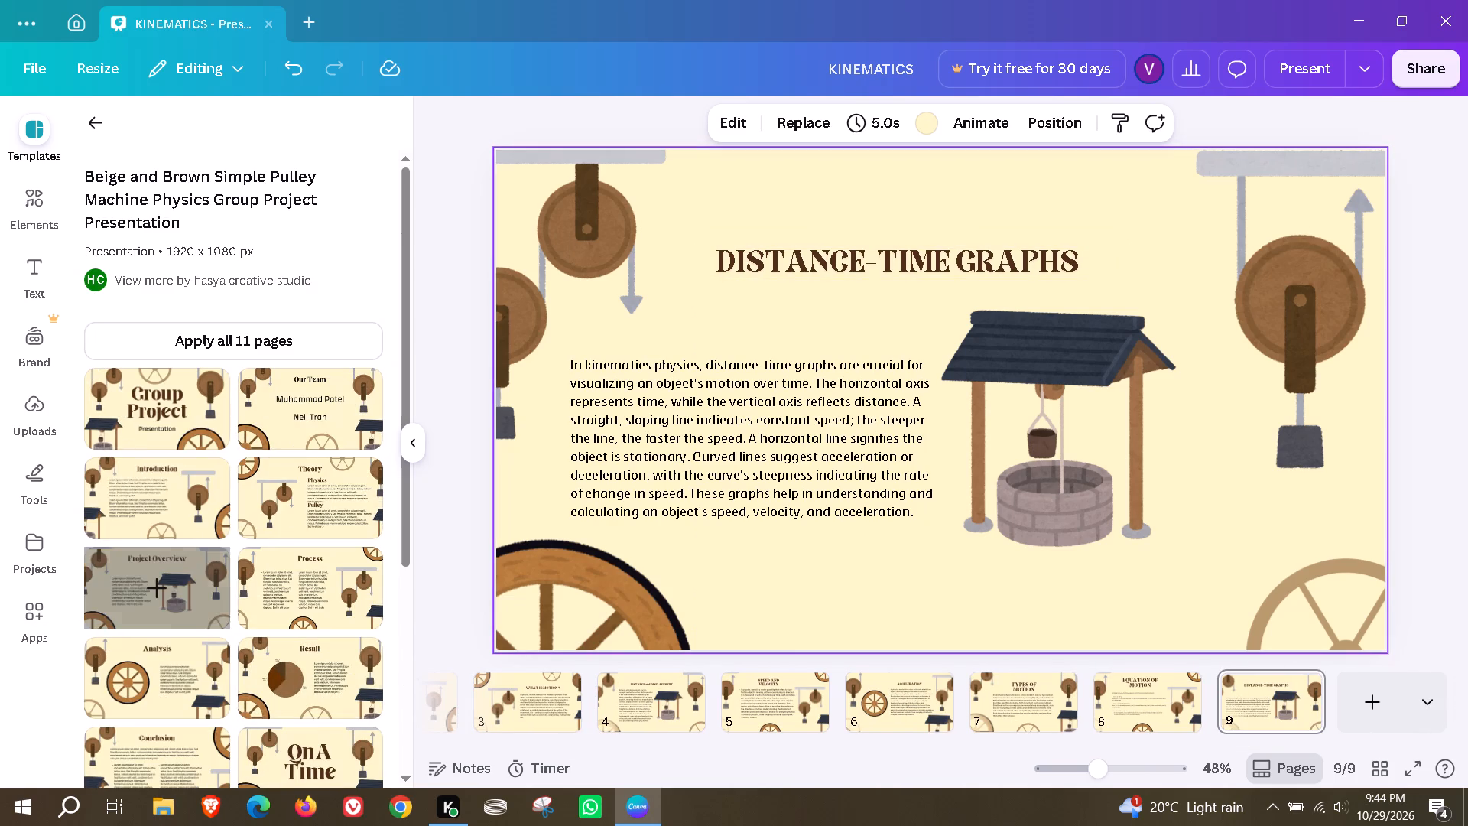
{"action": "left_click", "coordinate": [161, 509]}
{"action": "left_click", "coordinate": [827, 454]}
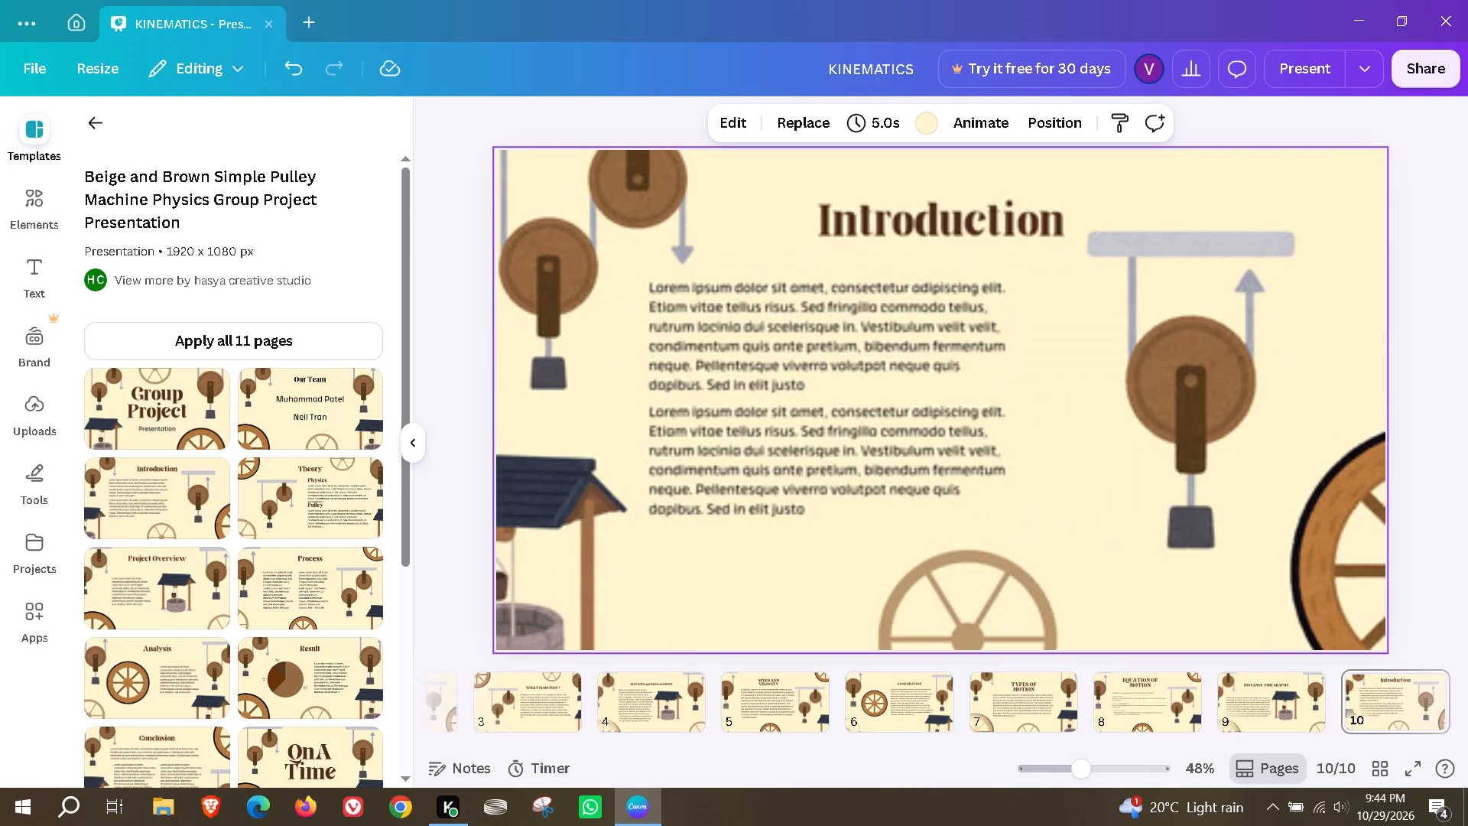
Replace page 10's Introduction heading with "VELOCITY- TIME GRAPHS".
{"action": "double_click", "coordinate": [915, 236]}
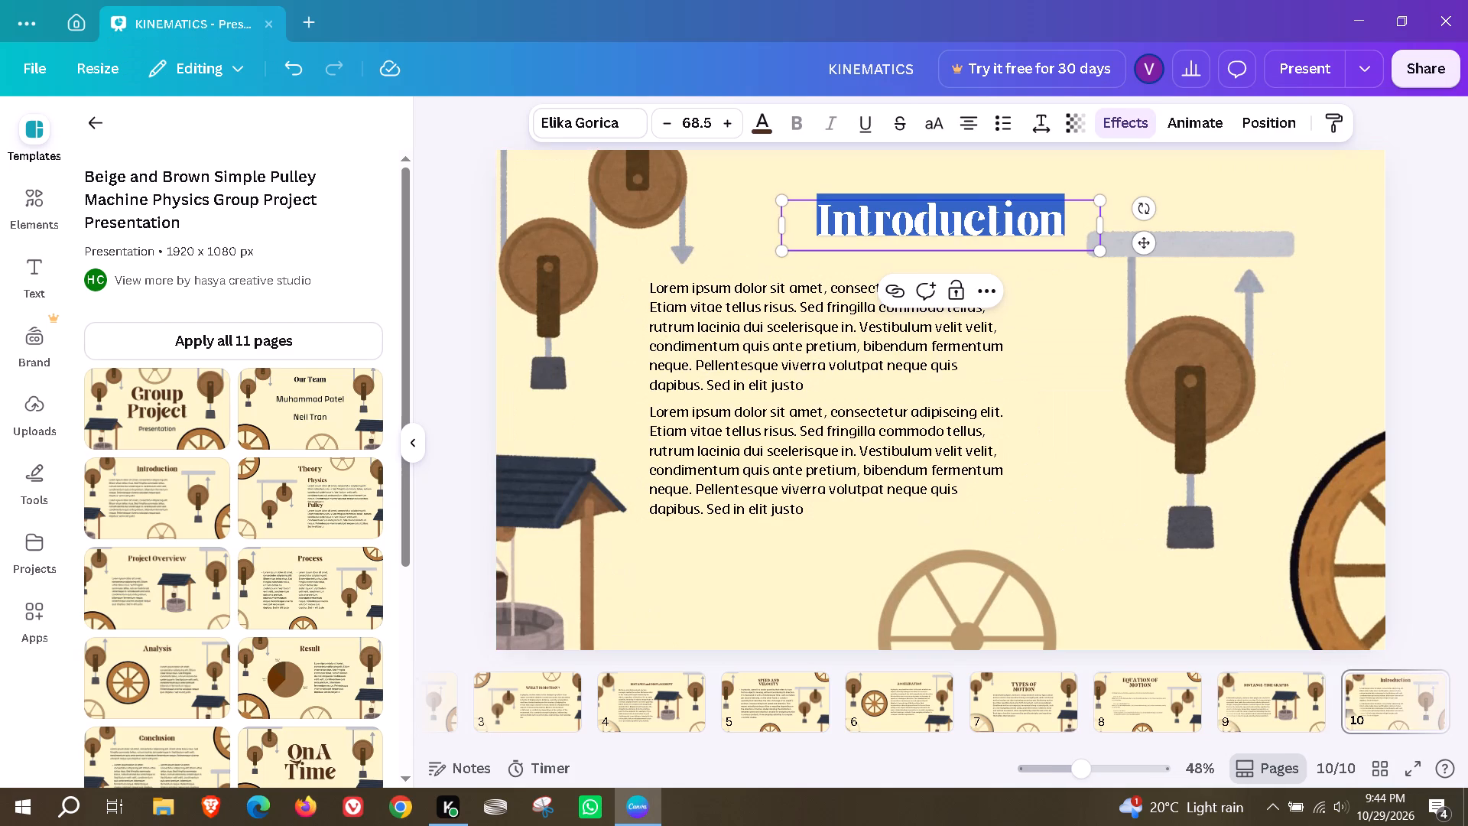
{"action": "type", "text": "VELOCITY TIME GRAPHS"}
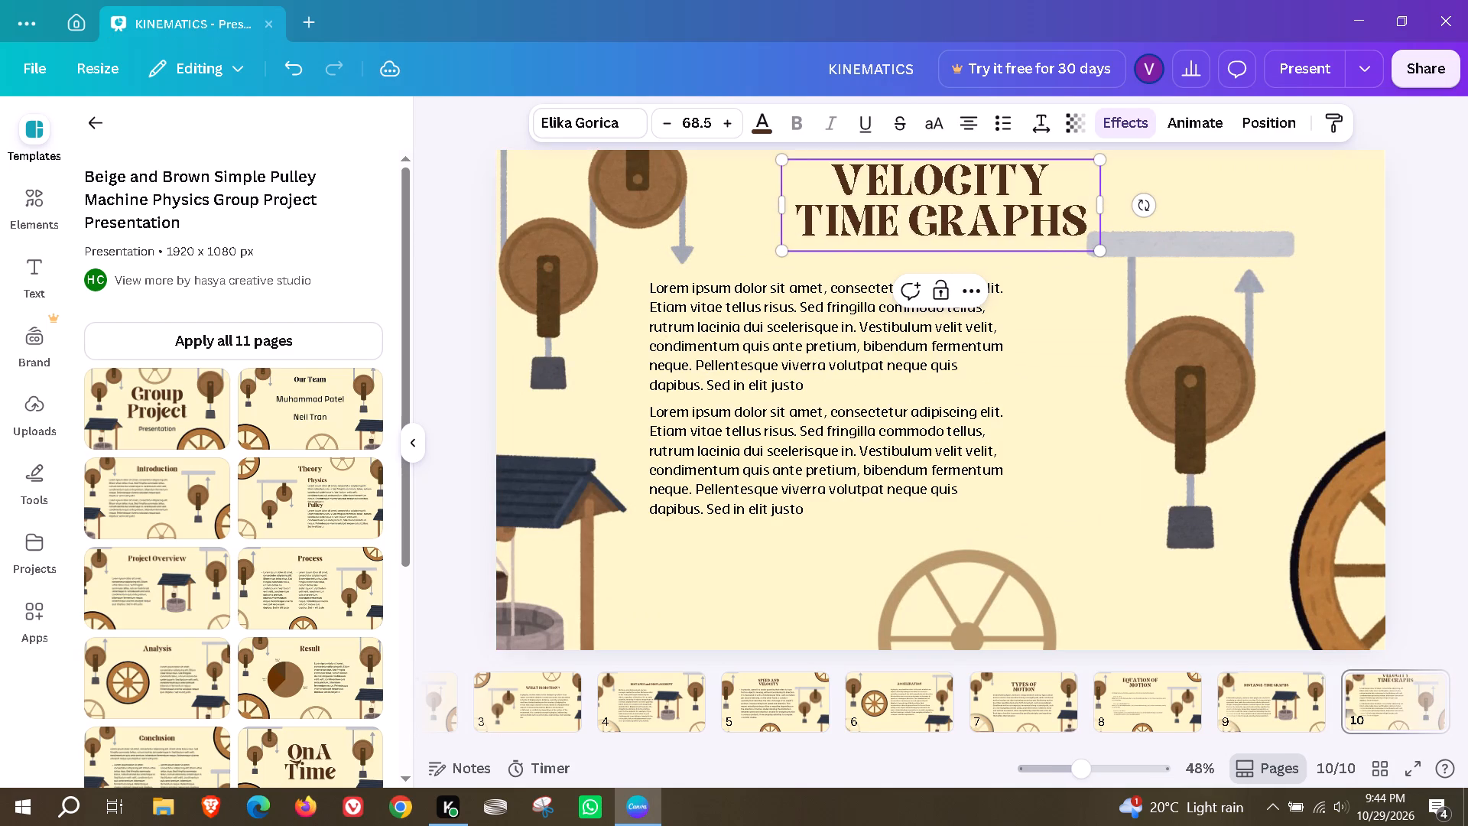
{"action": "left_click", "coordinate": [1064, 194]}
{"action": "left_click", "coordinate": [1060, 182]}
{"action": "key", "text": "minus"}
Shrink the velocity-time heading to size 41.3, widen its box, and move it down just above the first paragraph.
{"action": "left_click_drag", "start_coordinate": [1101, 249], "coordinate": [975, 213]}
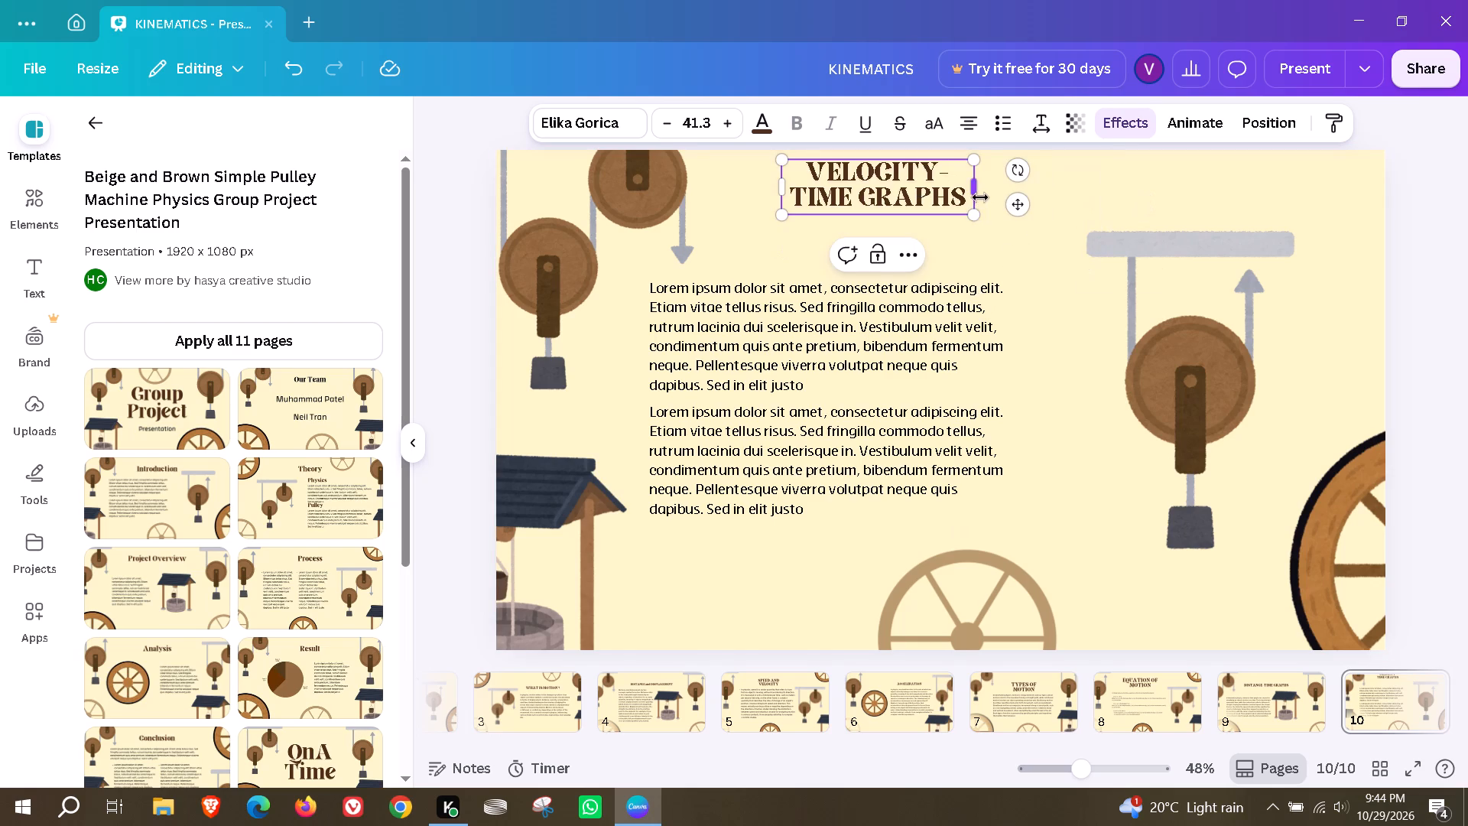
{"action": "left_click_drag", "start_coordinate": [980, 197], "coordinate": [1073, 211]}
{"action": "left_click", "coordinate": [1053, 281]}
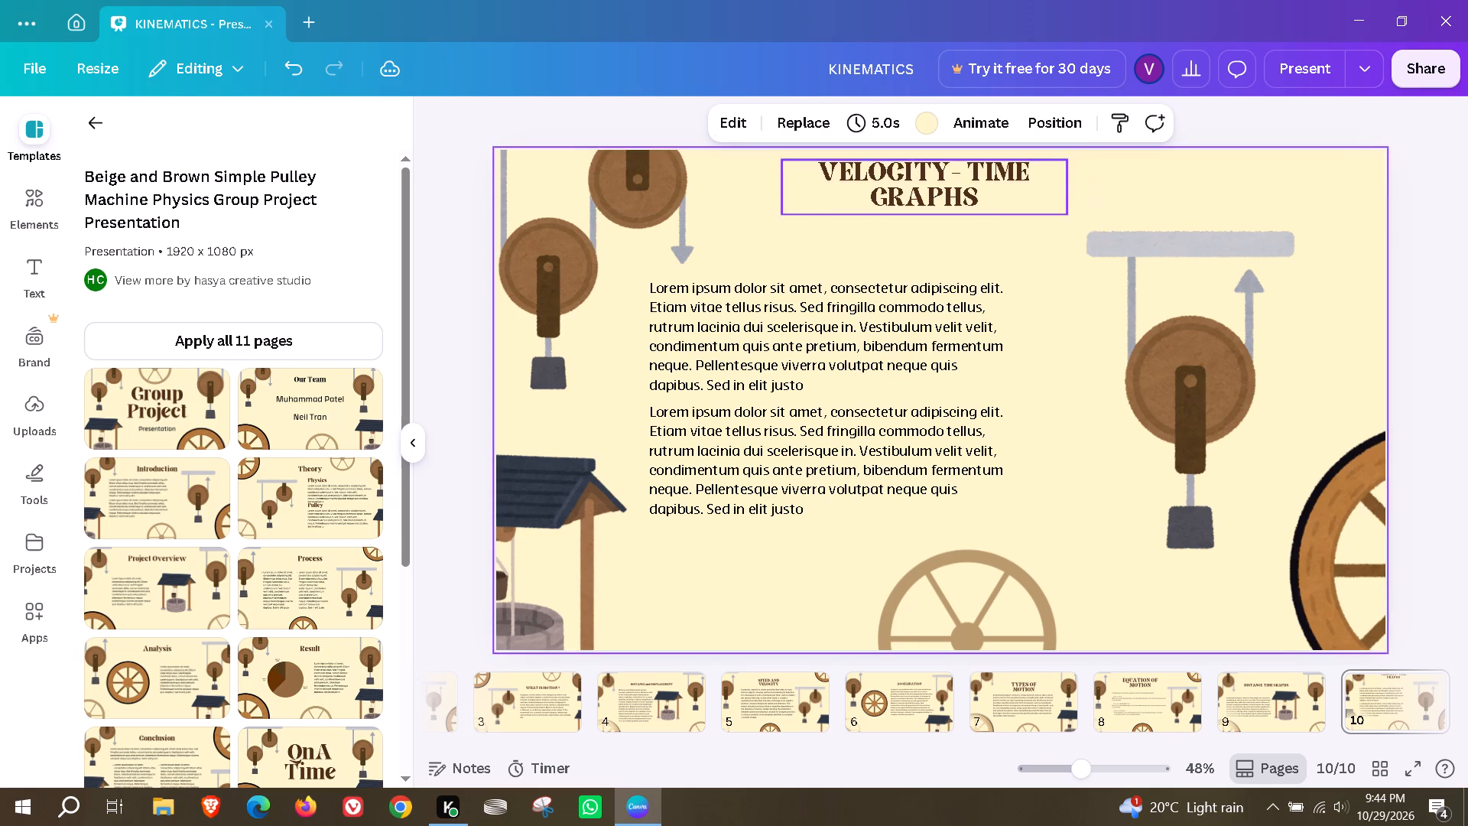
{"action": "left_click_drag", "start_coordinate": [963, 200], "coordinate": [963, 242]}
Delete the second placeholder paragraph on page 10.
{"action": "left_click", "coordinate": [864, 437]}
{"action": "left_click", "coordinate": [869, 363]}
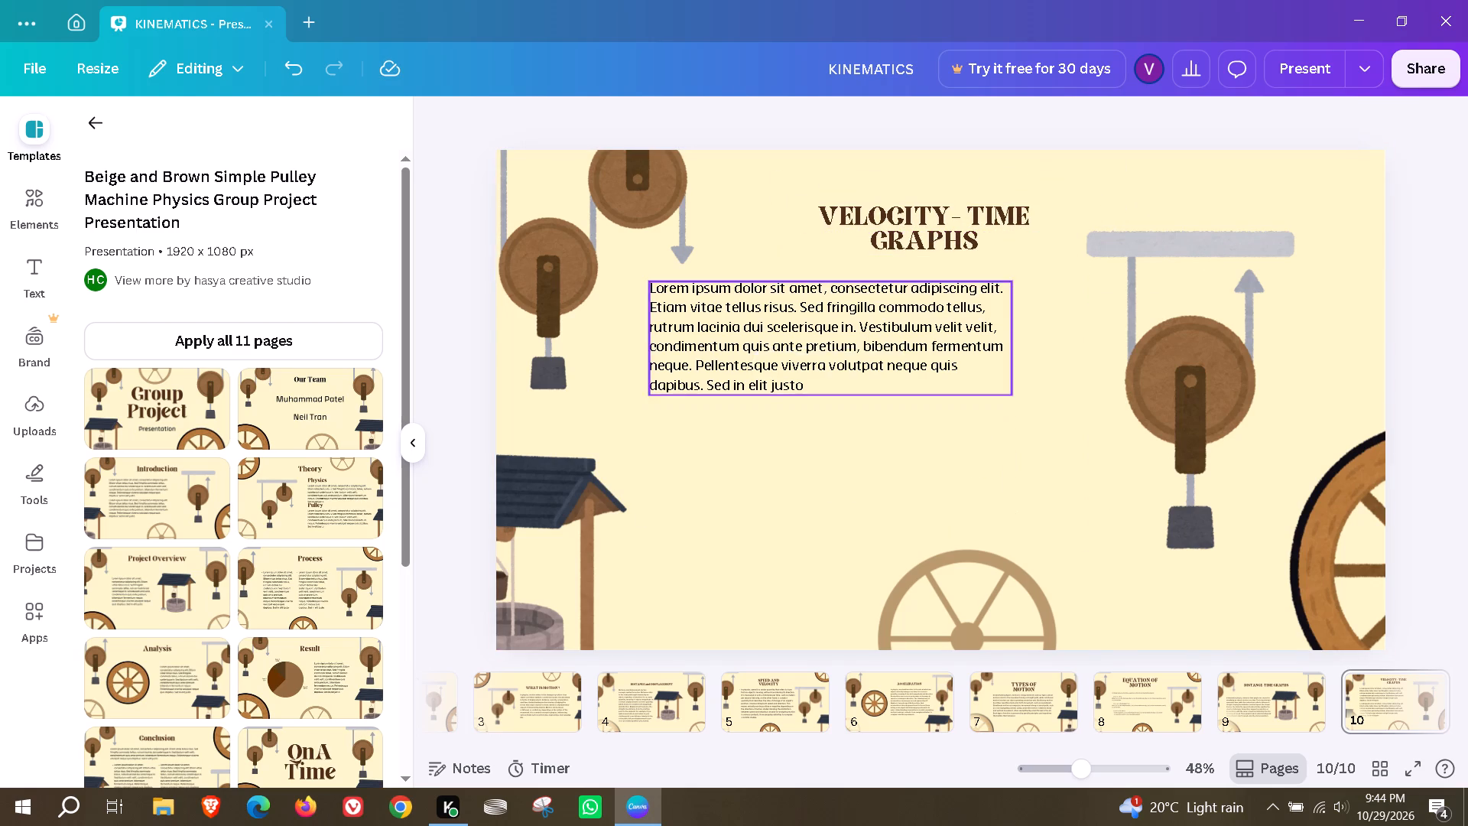
Replace page 10's placeholder paragraph with AI text from the prompt "generate 5-6 lines on velocity time graphs in kinematics physics".
{"action": "double_click", "coordinate": [904, 331]}
{"action": "left_click", "coordinate": [881, 242]}
{"action": "scroll", "coordinate": [1009, 528], "scroll_direction": "down", "scroll_amount": 4}
{"action": "left_click", "coordinate": [986, 704]}
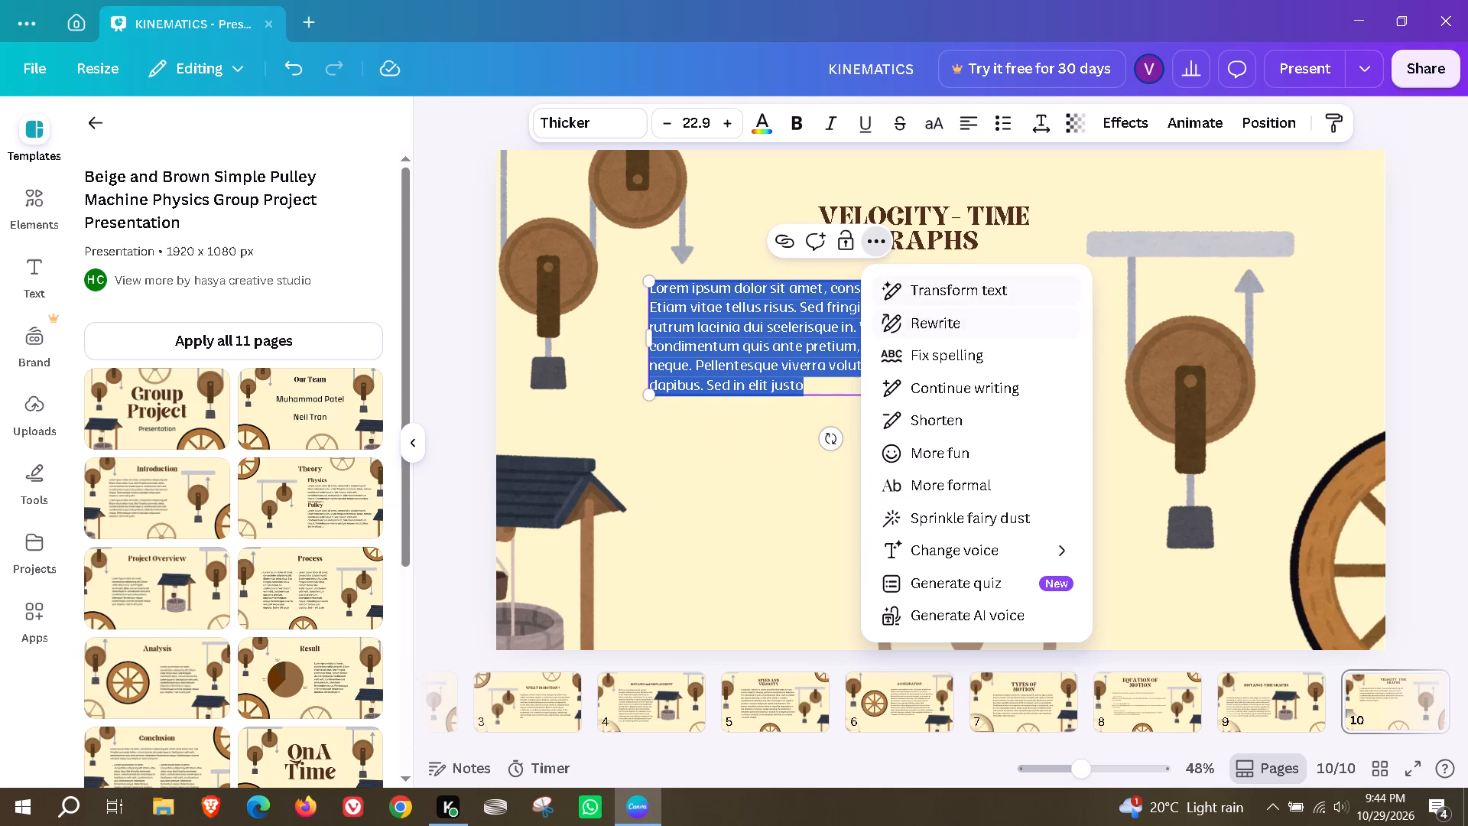
{"action": "left_click", "coordinate": [939, 298]}
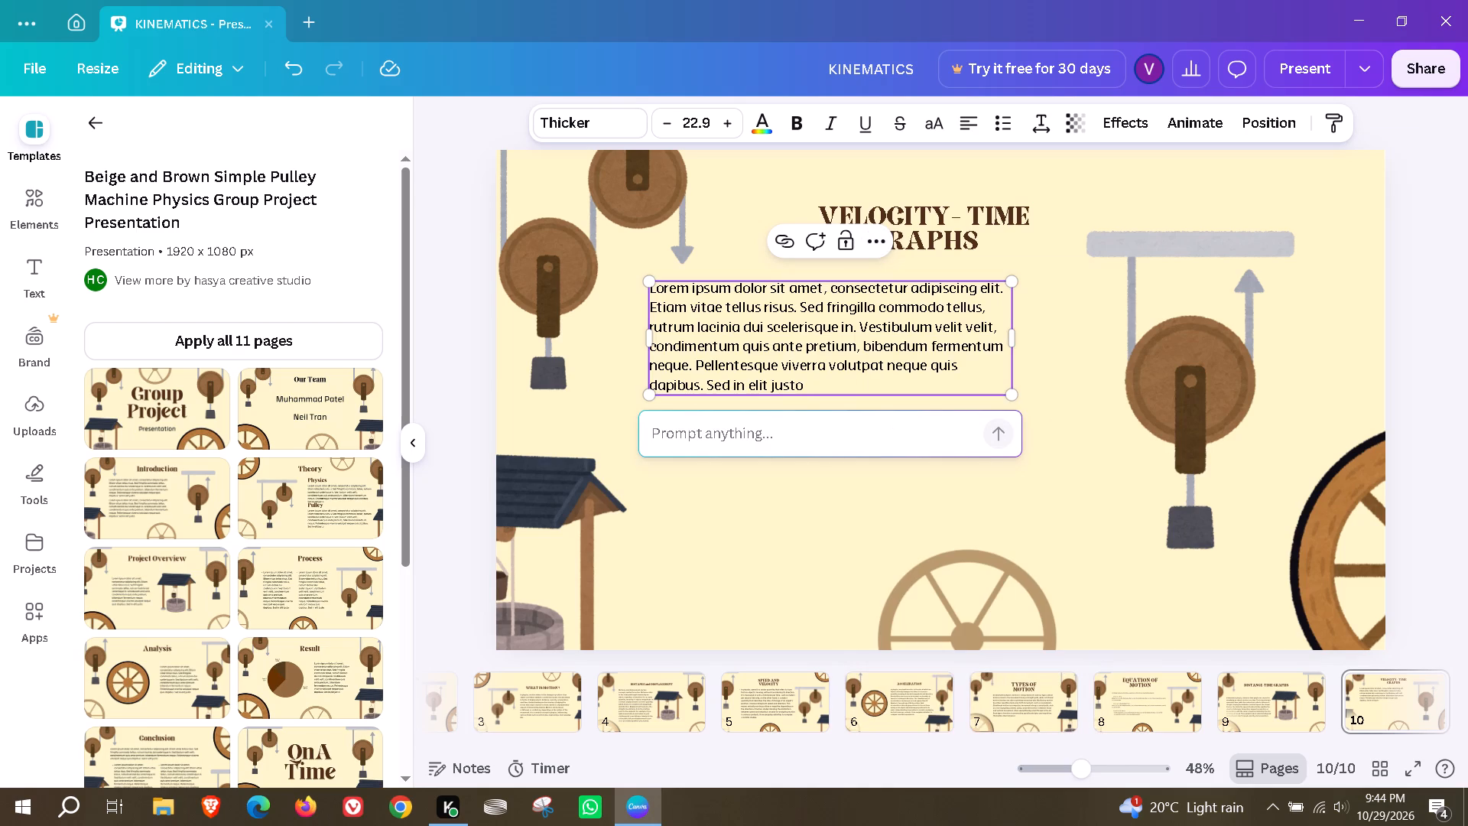
{"action": "type", "text": "generate 4-5 l"}
{"action": "key", "text": "BackSpace"}
{"action": "key", "text": "BackSpace"}
{"action": "key", "text": "BackSpace"}
{"action": "key", "text": "BackSpace"}
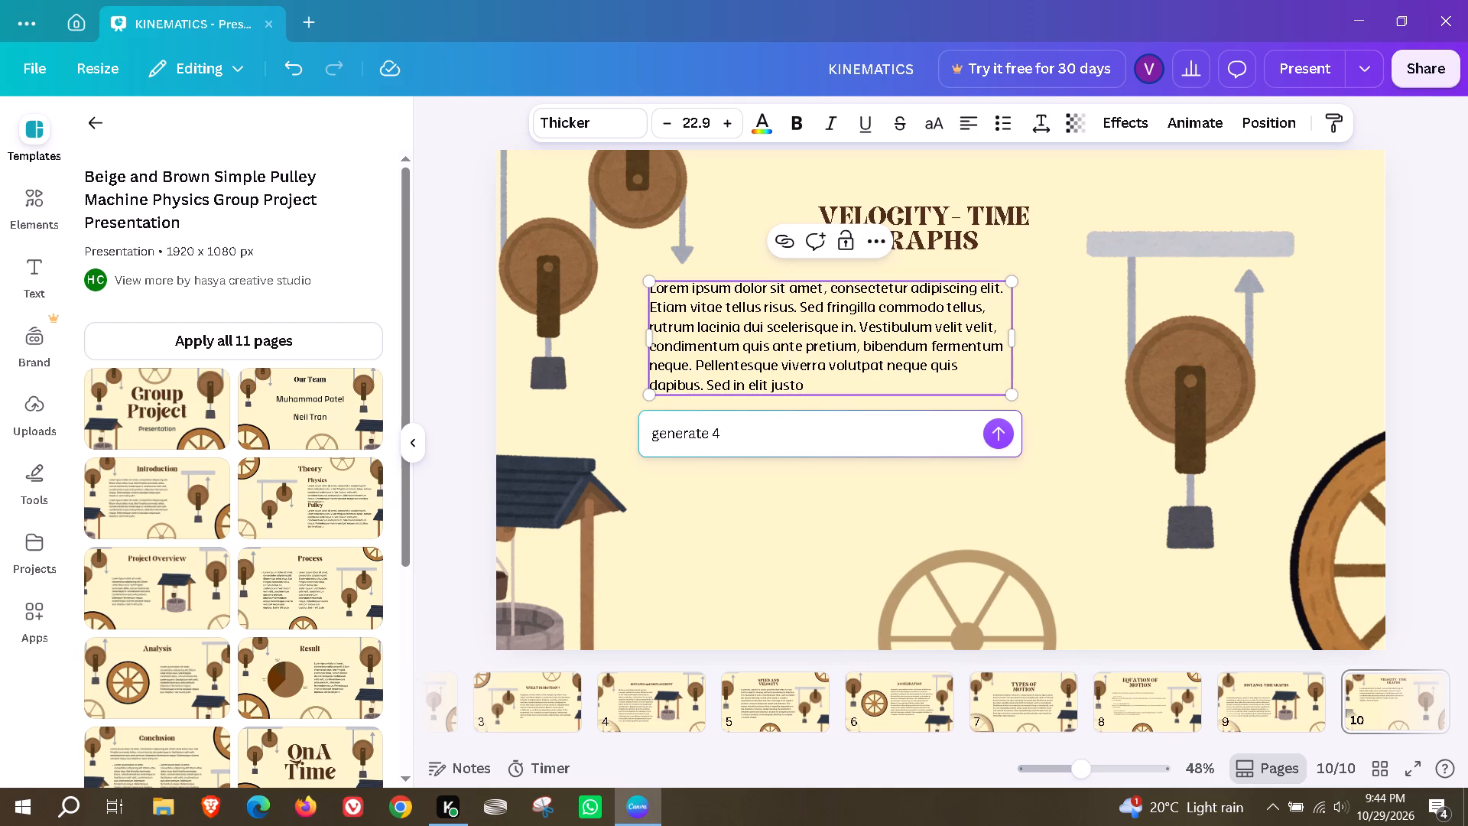
{"action": "key", "text": "BackSpace"}
{"action": "type", "text": "5-6 lines on velocit"}
{"action": "key", "text": "space"}
{"action": "key", "text": "BackSpace"}
{"action": "type", "text": "y time graphs"}
{"action": "key", "text": "space"}
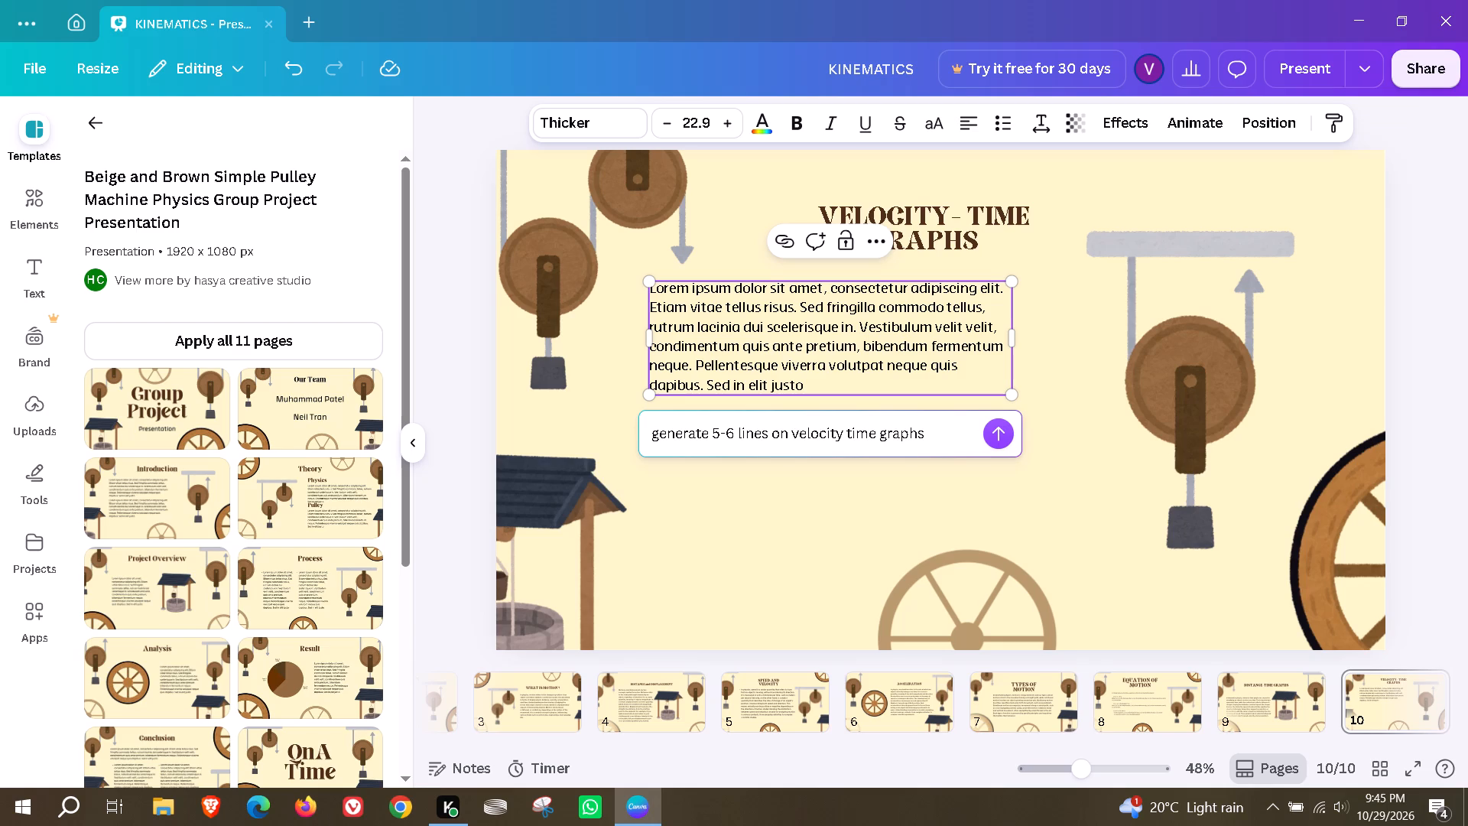
{"action": "type", "text": "in kinematics physci"}
{"action": "key", "text": "BackSpace"}
{"action": "key", "text": "BackSpace"}
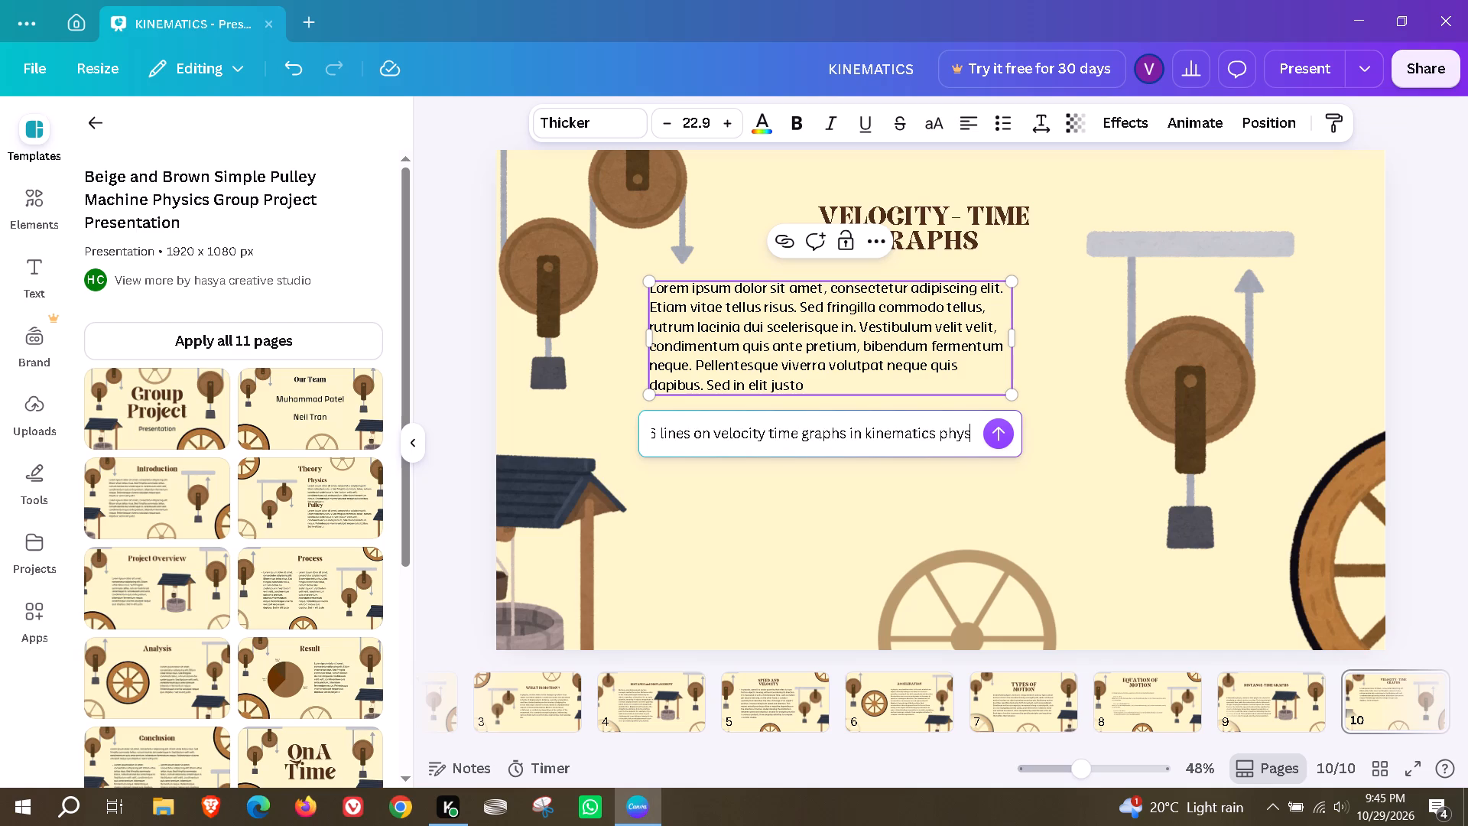
{"action": "type", "text": "ics"}
{"action": "key", "text": "Return"}
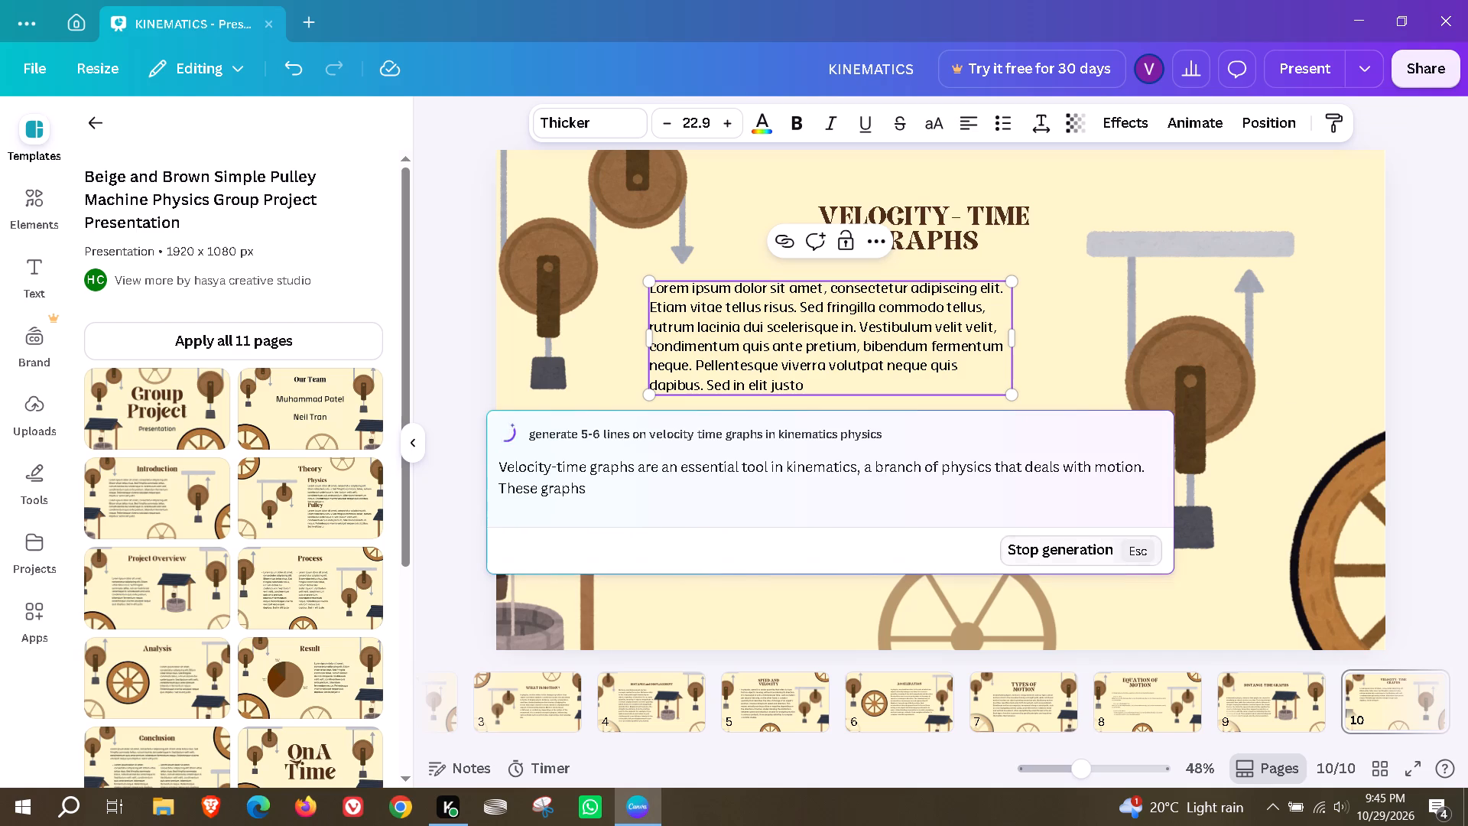
{"action": "left_click", "coordinate": [1065, 653]}
{"action": "left_click", "coordinate": [943, 483]}
Enlarge the velocity-time paragraph to size 25.7 and fit it below the heading, clear of the large pulley.
{"action": "left_click_drag", "start_coordinate": [879, 393], "coordinate": [886, 455]}
{"action": "left_click_drag", "start_coordinate": [1024, 403], "coordinate": [1105, 428]}
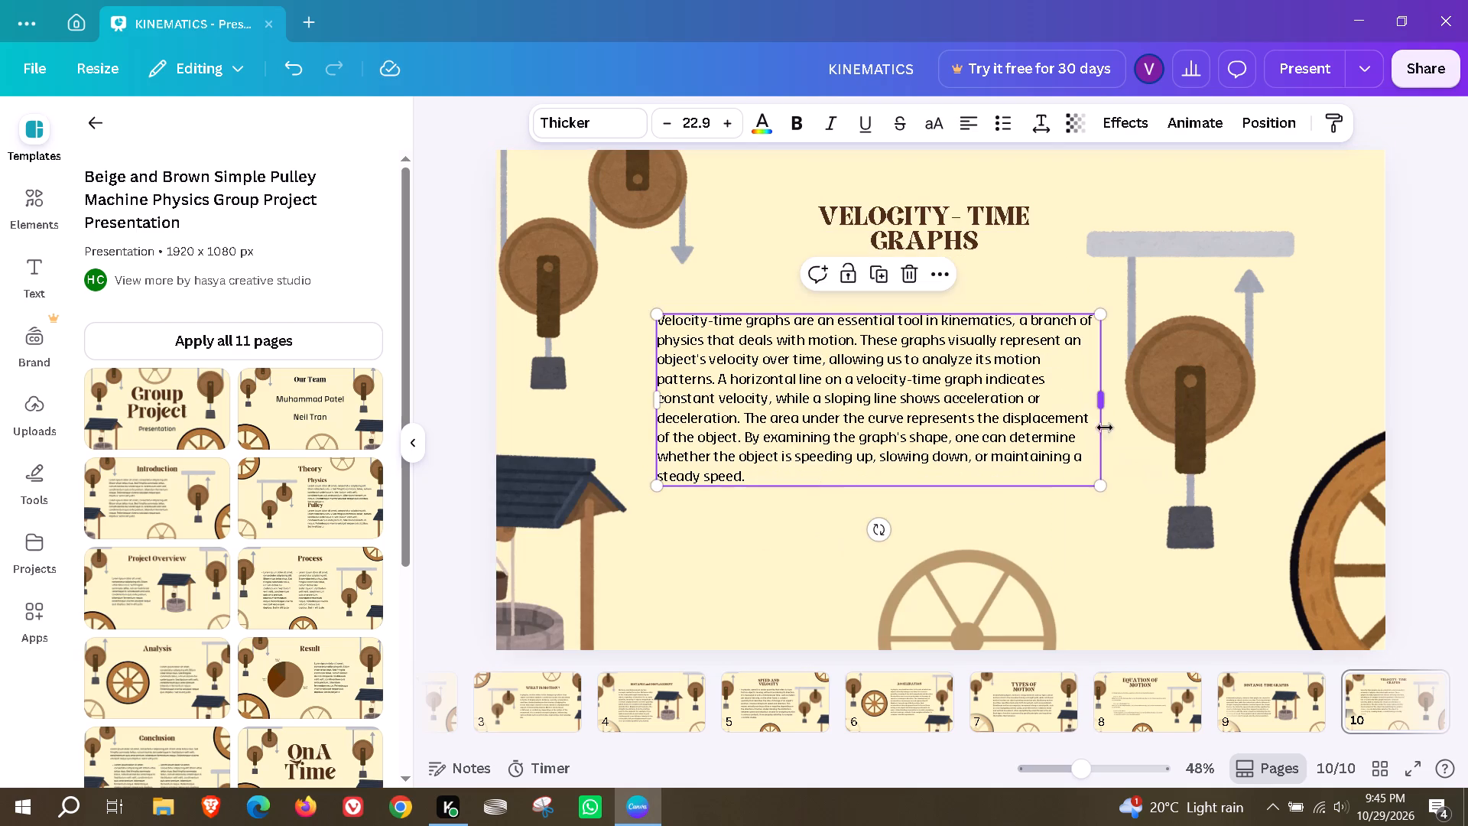
{"action": "left_click_drag", "start_coordinate": [1106, 489], "coordinate": [1139, 561]}
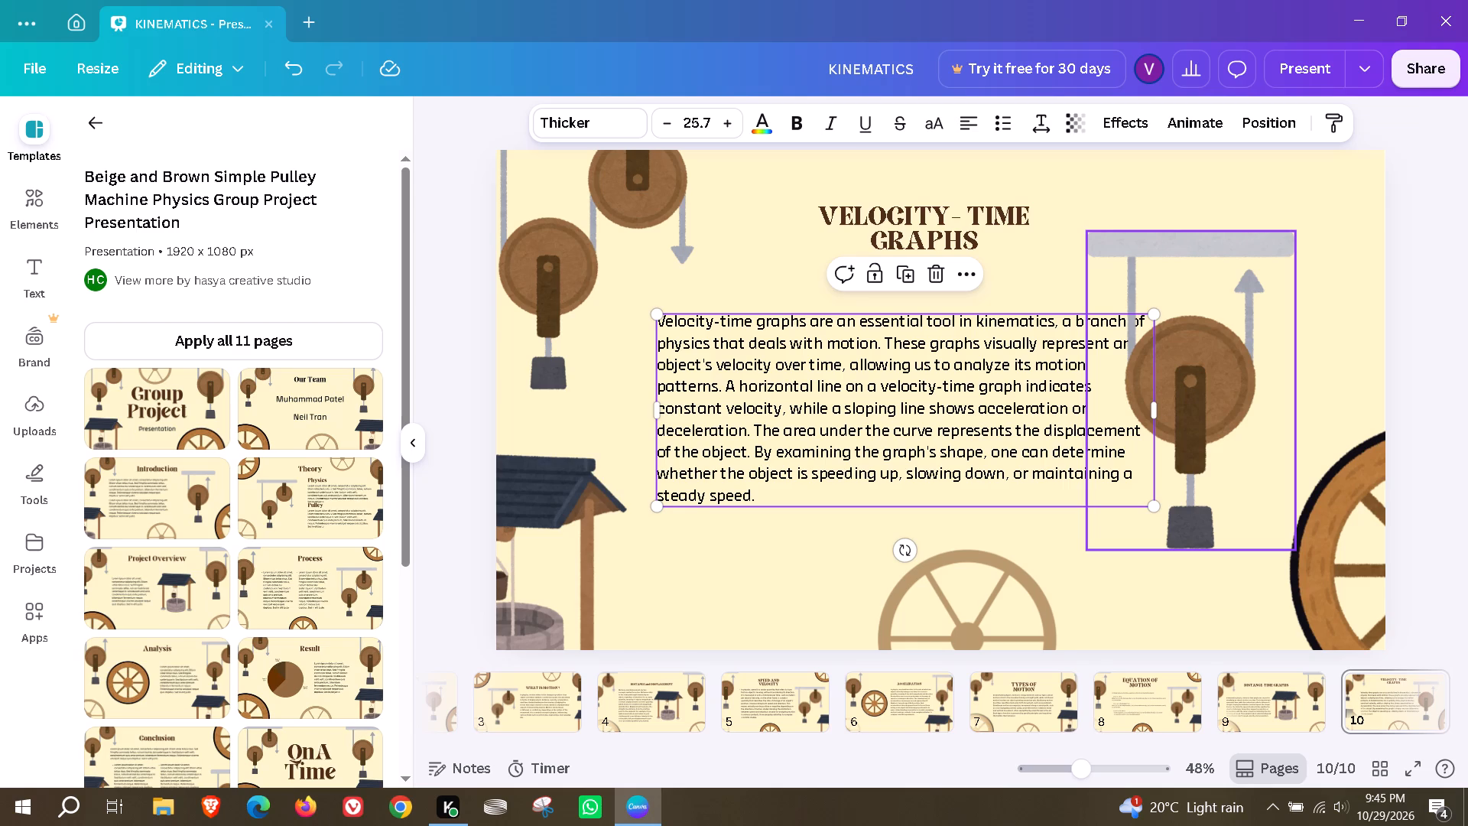
{"action": "left_click", "coordinate": [875, 536]}
{"action": "left_click", "coordinate": [1062, 420]}
{"action": "left_click_drag", "start_coordinate": [1158, 407], "coordinate": [1092, 420]}
{"action": "left_click", "coordinate": [865, 454]}
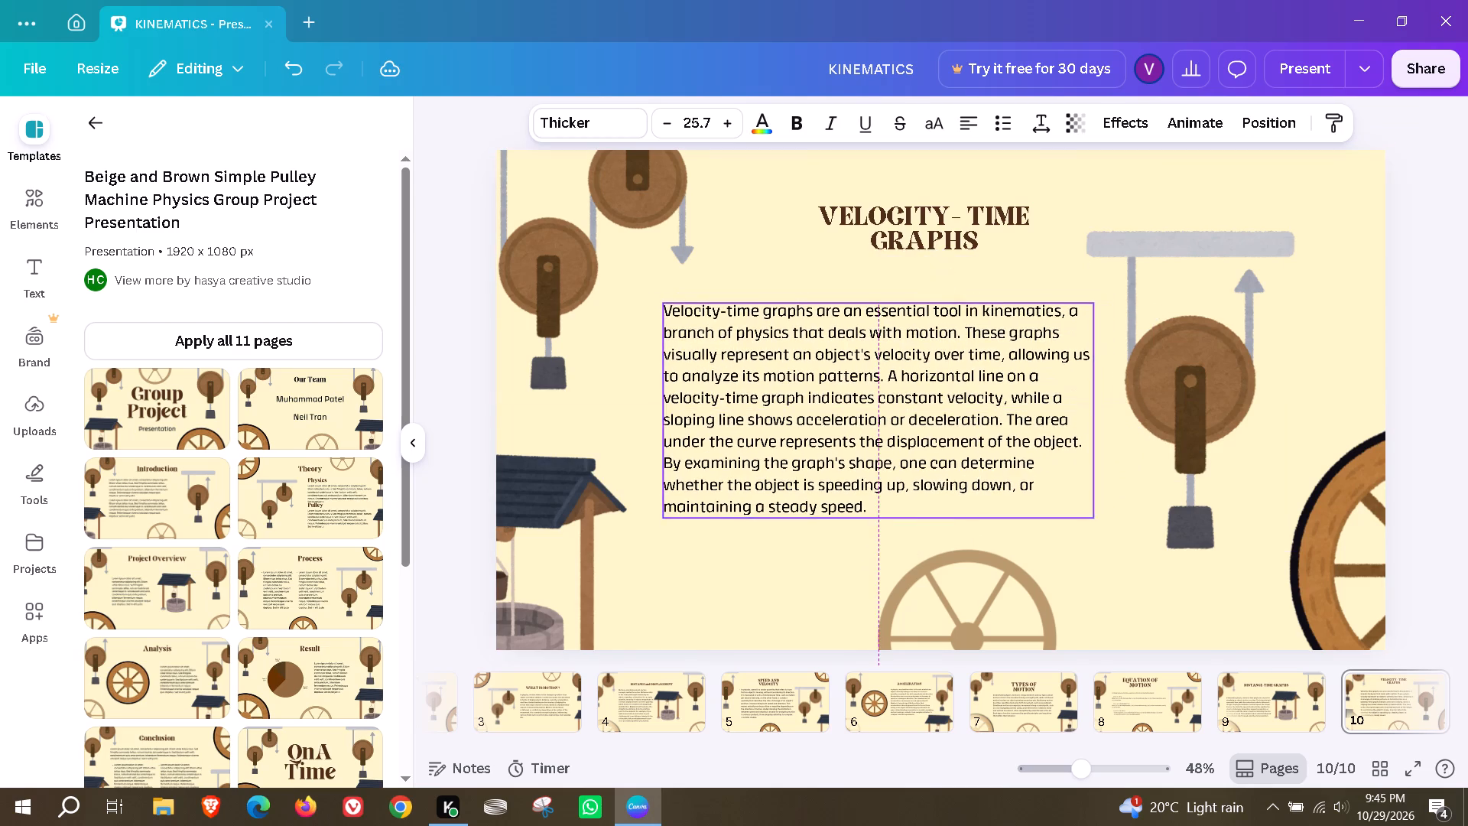
Center the velocity-time heading over the paragraph and shift both slightly lower on page 10.
{"action": "left_click_drag", "start_coordinate": [970, 220], "coordinate": [934, 252]}
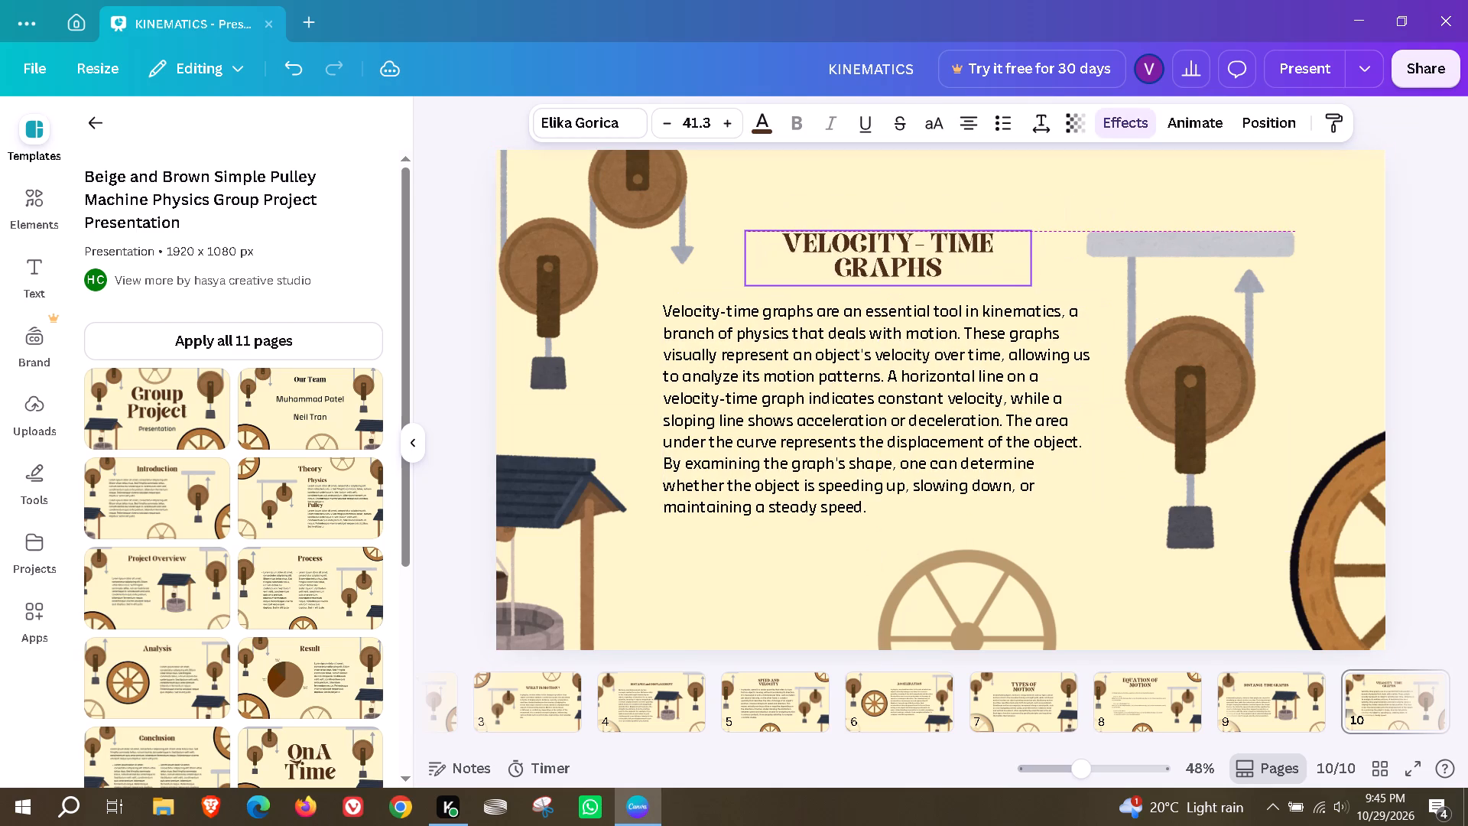
{"action": "left_click_drag", "start_coordinate": [934, 252], "coordinate": [934, 256]}
{"action": "left_click", "coordinate": [773, 580]}
{"action": "left_click_drag", "start_coordinate": [840, 454], "coordinate": [846, 471]}
{"action": "left_click", "coordinate": [956, 244]}
{"action": "left_click", "coordinate": [814, 584]}
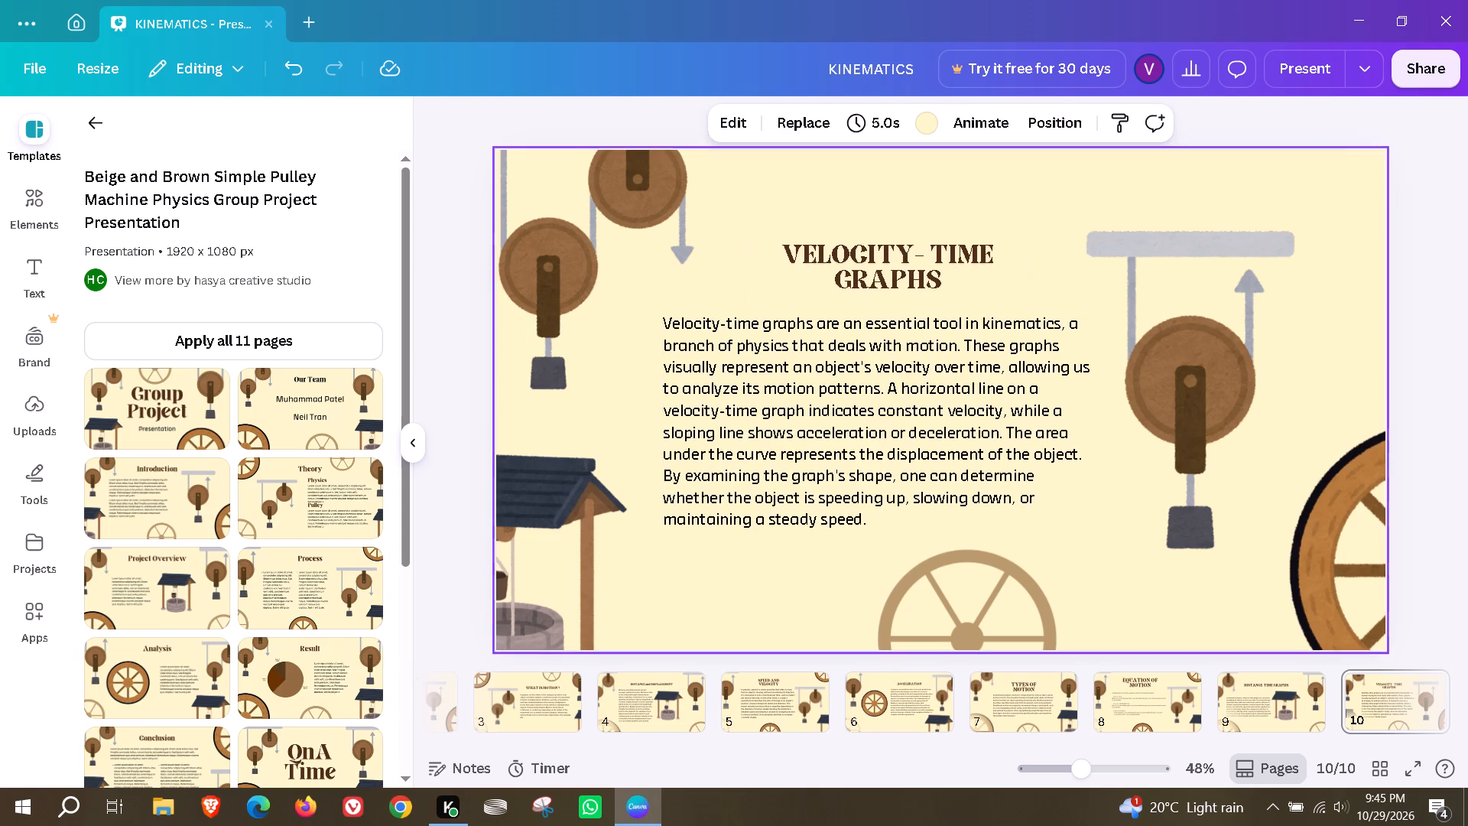
Add the template's Introduction page as page 11.
{"action": "scroll", "coordinate": [1309, 694], "scroll_direction": "down", "scroll_amount": 3}
{"action": "left_click", "coordinate": [154, 514]}
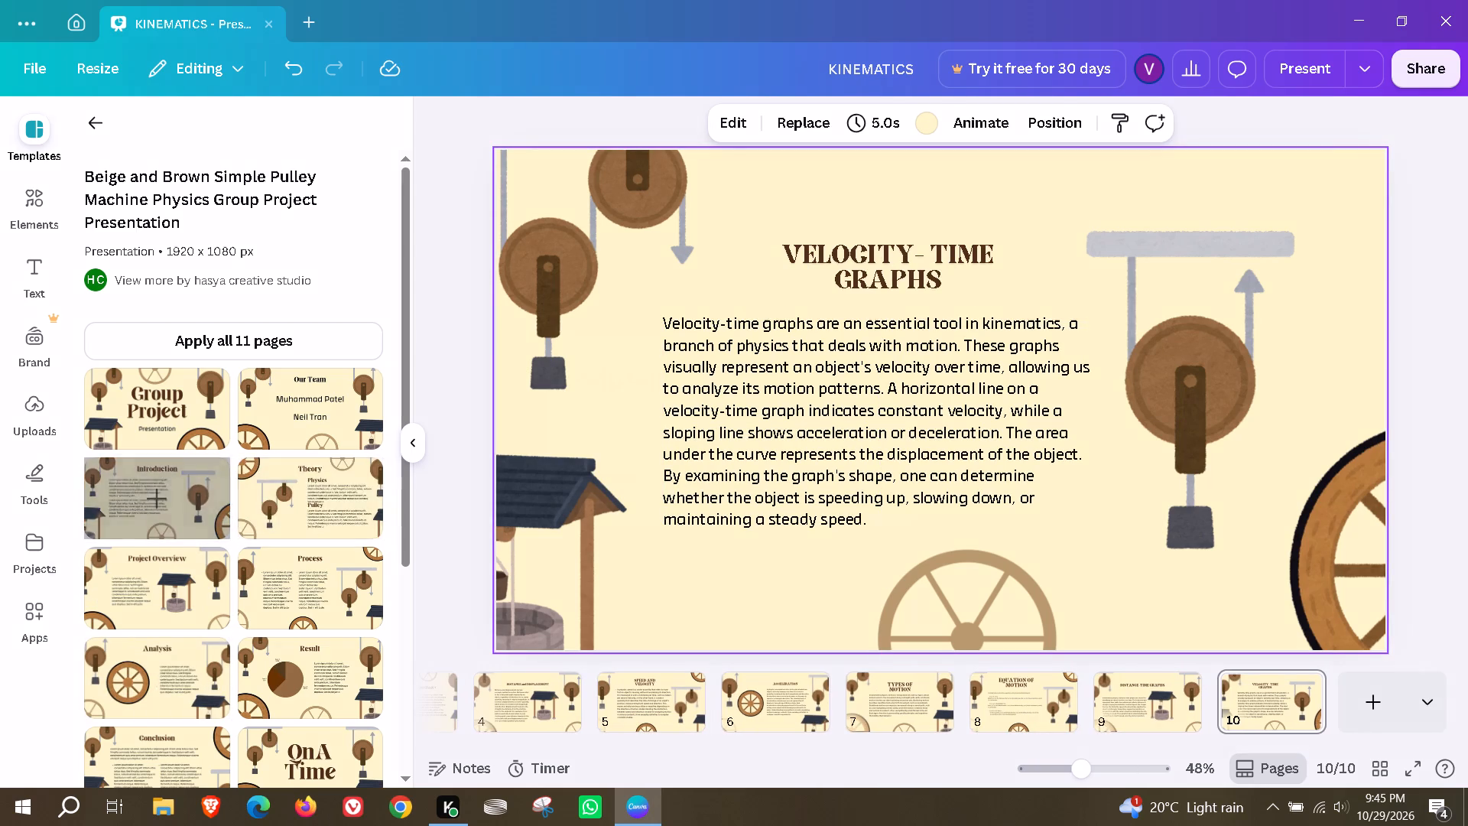
{"action": "left_click", "coordinate": [821, 460]}
Replace page 11's Introduction heading with "FREE FALL and PROJECTILE MOTION".
{"action": "double_click", "coordinate": [905, 231]}
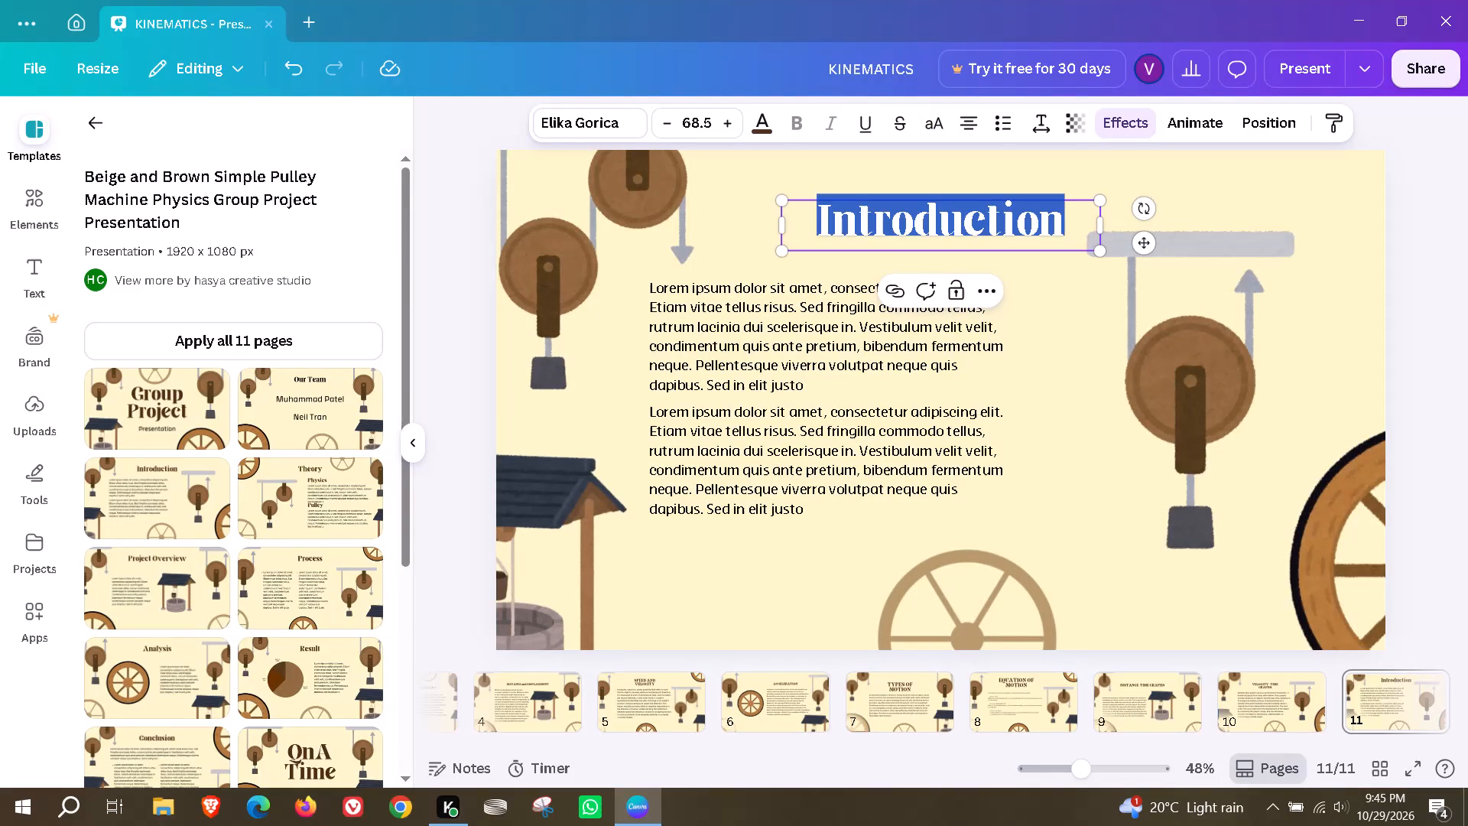
{"action": "type", "text": "FREE FALL AND"}
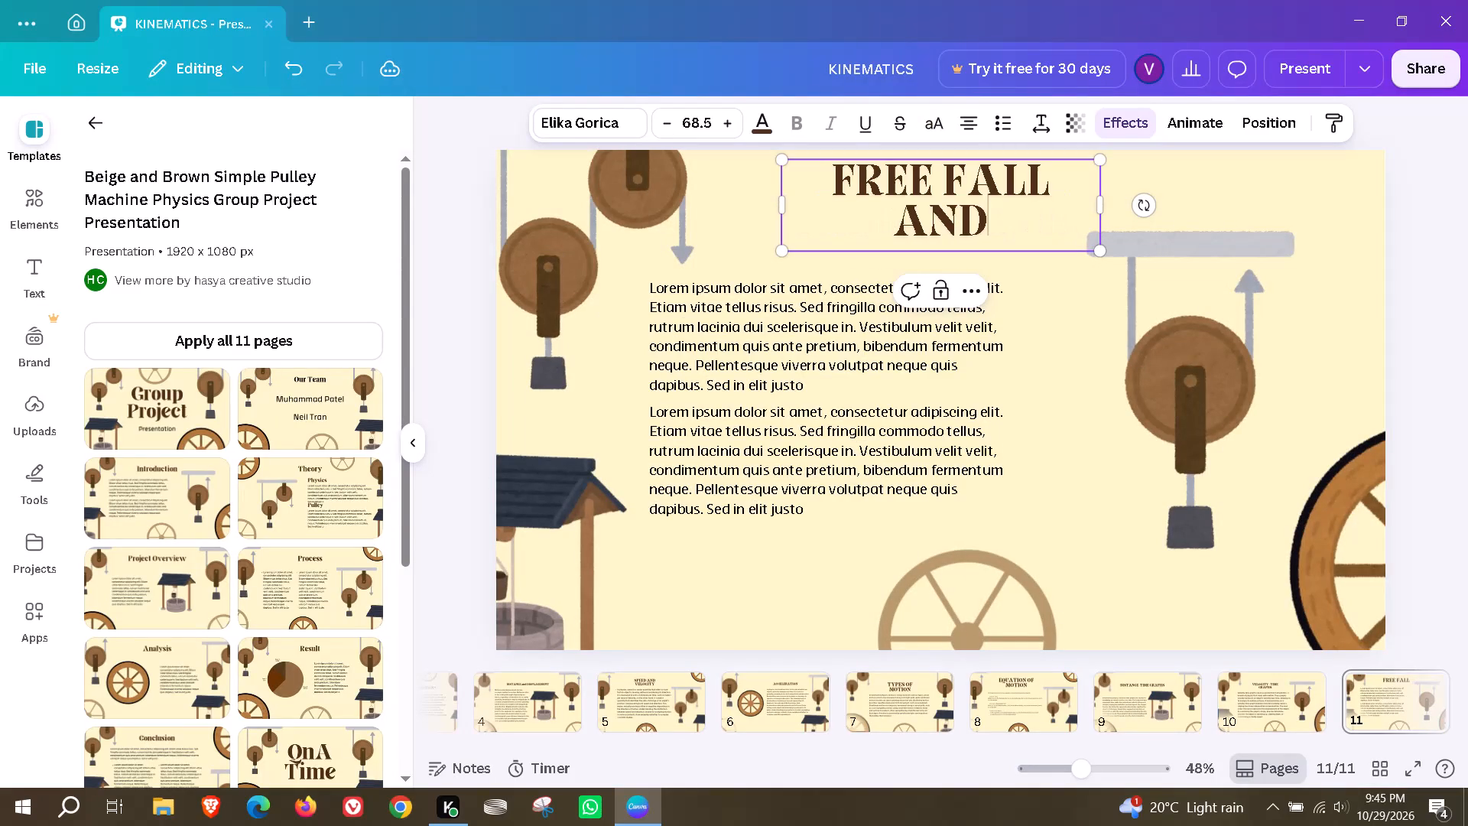
{"action": "key", "text": "space"}
{"action": "key", "text": "BackSpace"}
{"action": "key", "text": "BackSpace"}
{"action": "key", "text": "BackSpace"}
{"action": "key", "text": "BackSpace"}
{"action": "type", "text": "and PROJECTILE MOI"}
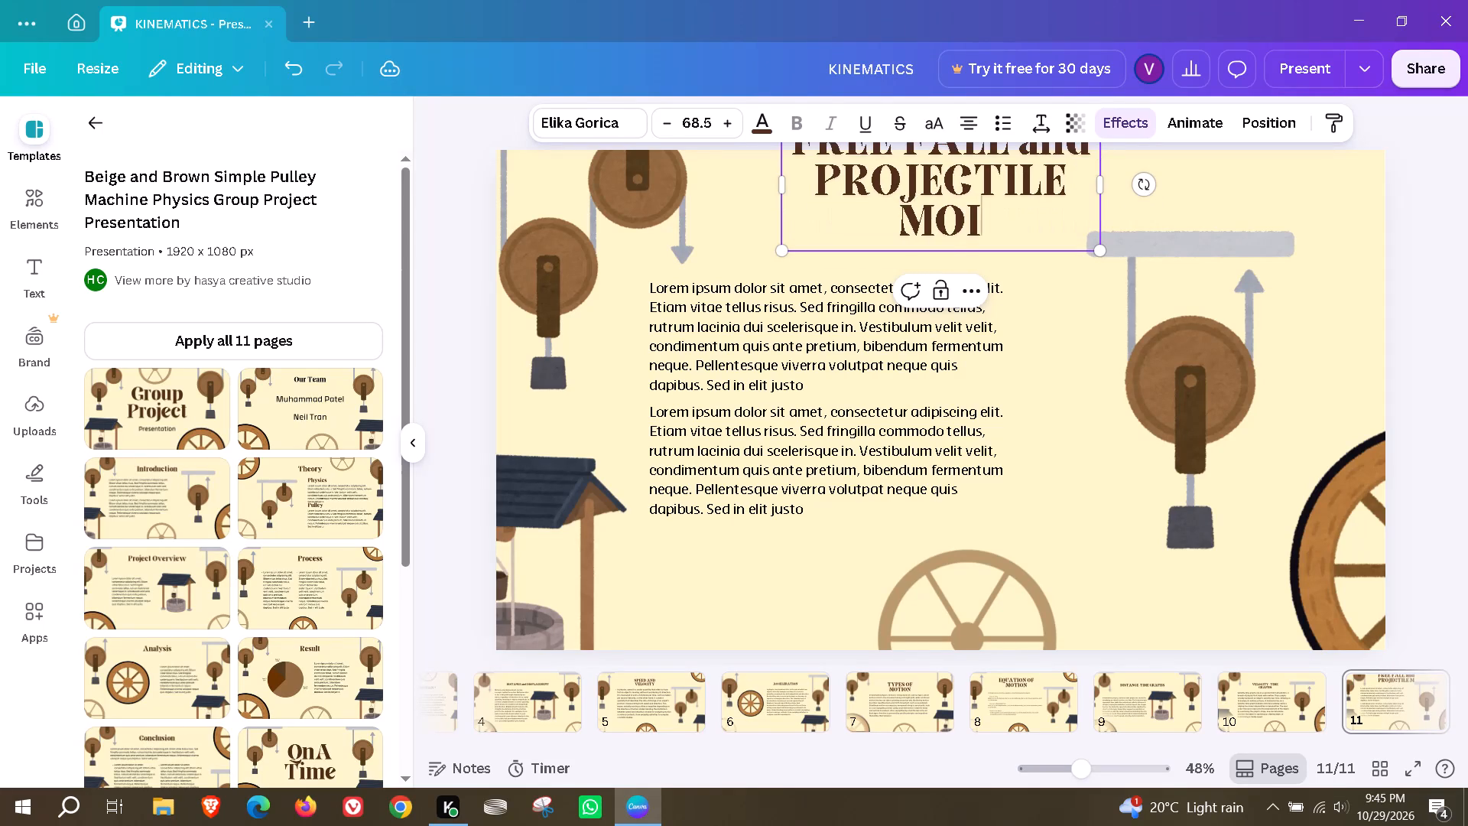
{"action": "key", "text": "shift+BackSpace"}
{"action": "type", "text": "TION"}
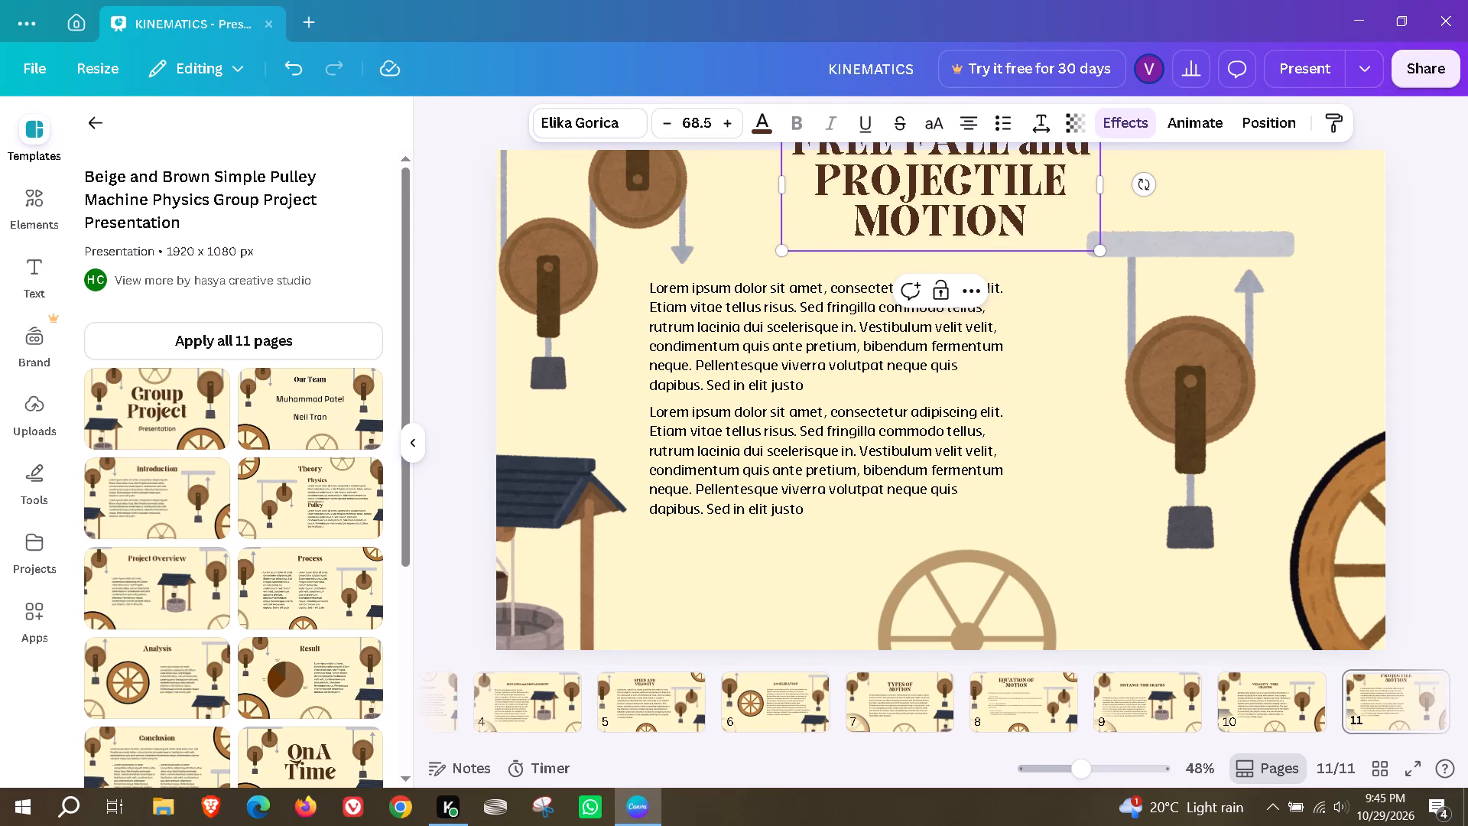
{"action": "left_click", "coordinate": [1047, 402]}
Shrink the free fall heading to size 46.3 and fit it on two lines above the first paragraph.
{"action": "left_click_drag", "start_coordinate": [995, 229], "coordinate": [984, 285]}
{"action": "left_click_drag", "start_coordinate": [1086, 309], "coordinate": [1028, 265]}
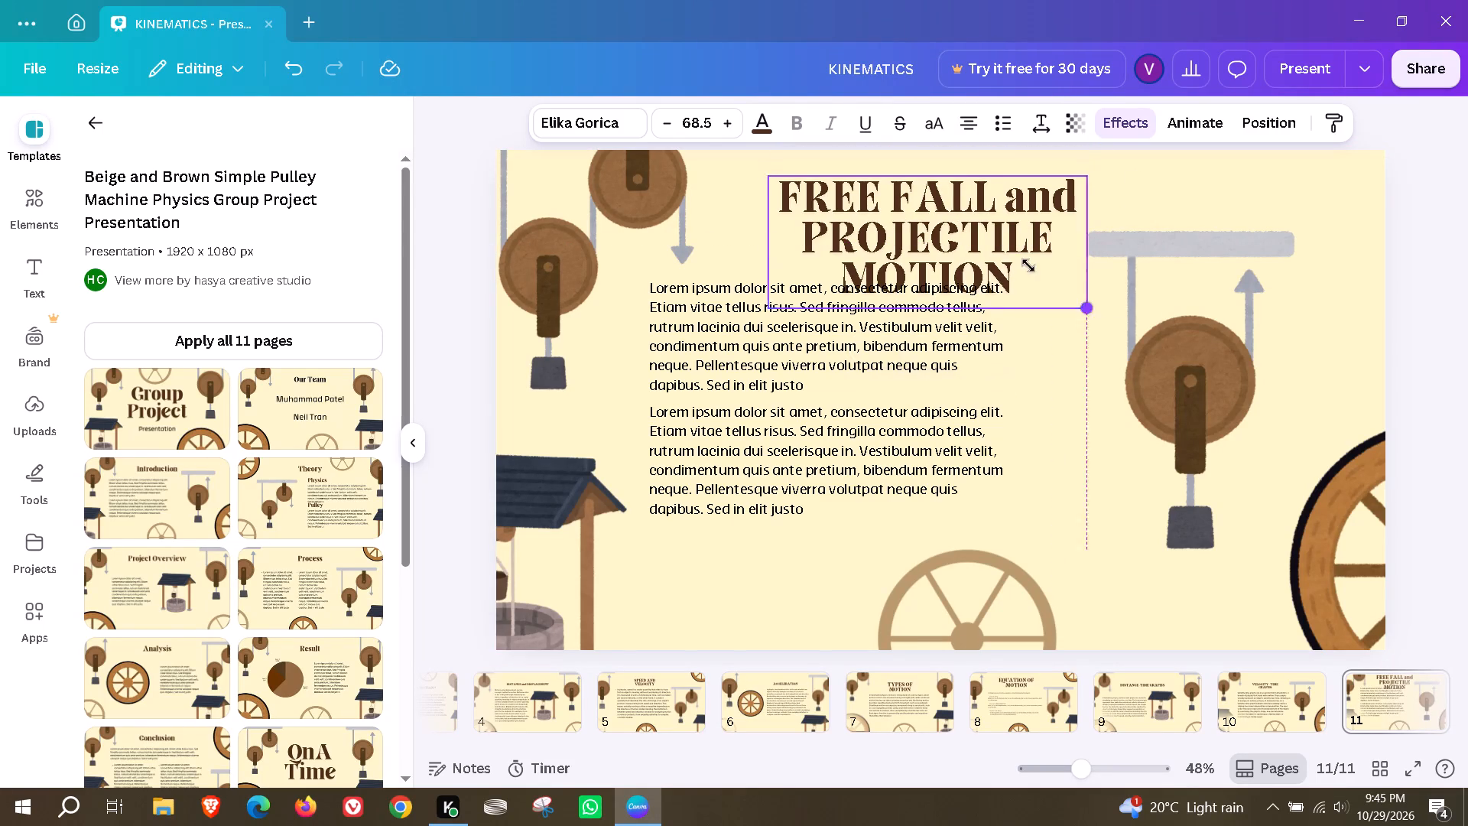
{"action": "left_click_drag", "start_coordinate": [1028, 265], "coordinate": [1009, 255]}
{"action": "left_click_drag", "start_coordinate": [999, 220], "coordinate": [1070, 220]}
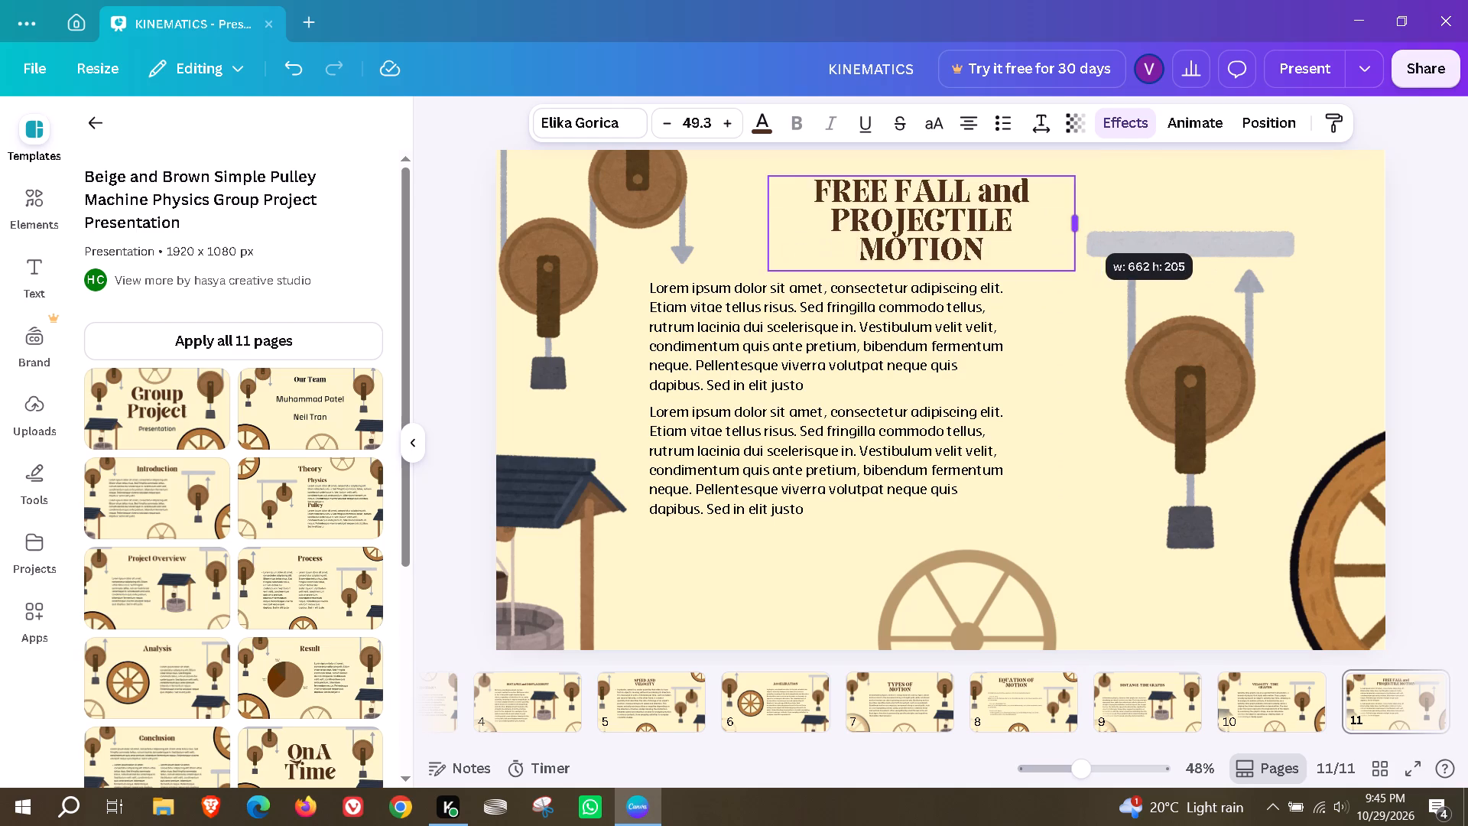
{"action": "left_click_drag", "start_coordinate": [1070, 220], "coordinate": [1082, 225]}
{"action": "left_click", "coordinate": [1049, 338]}
{"action": "left_click_drag", "start_coordinate": [979, 242], "coordinate": [969, 232]}
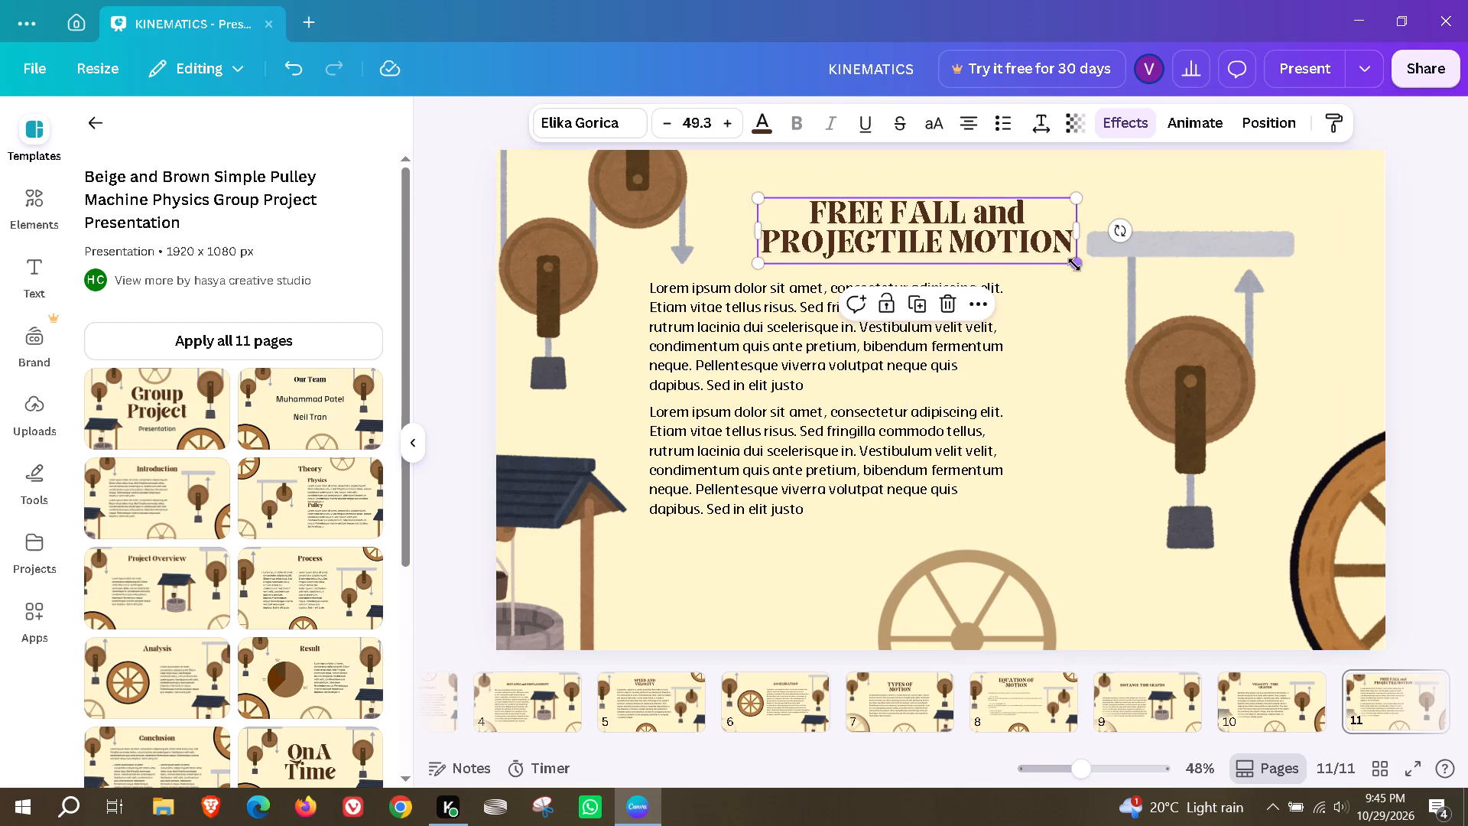
{"action": "left_click_drag", "start_coordinate": [1074, 265], "coordinate": [1052, 252]}
Delete the second placeholder paragraph on page 11.
{"action": "left_click", "coordinate": [879, 433]}
{"action": "left_click", "coordinate": [863, 366]}
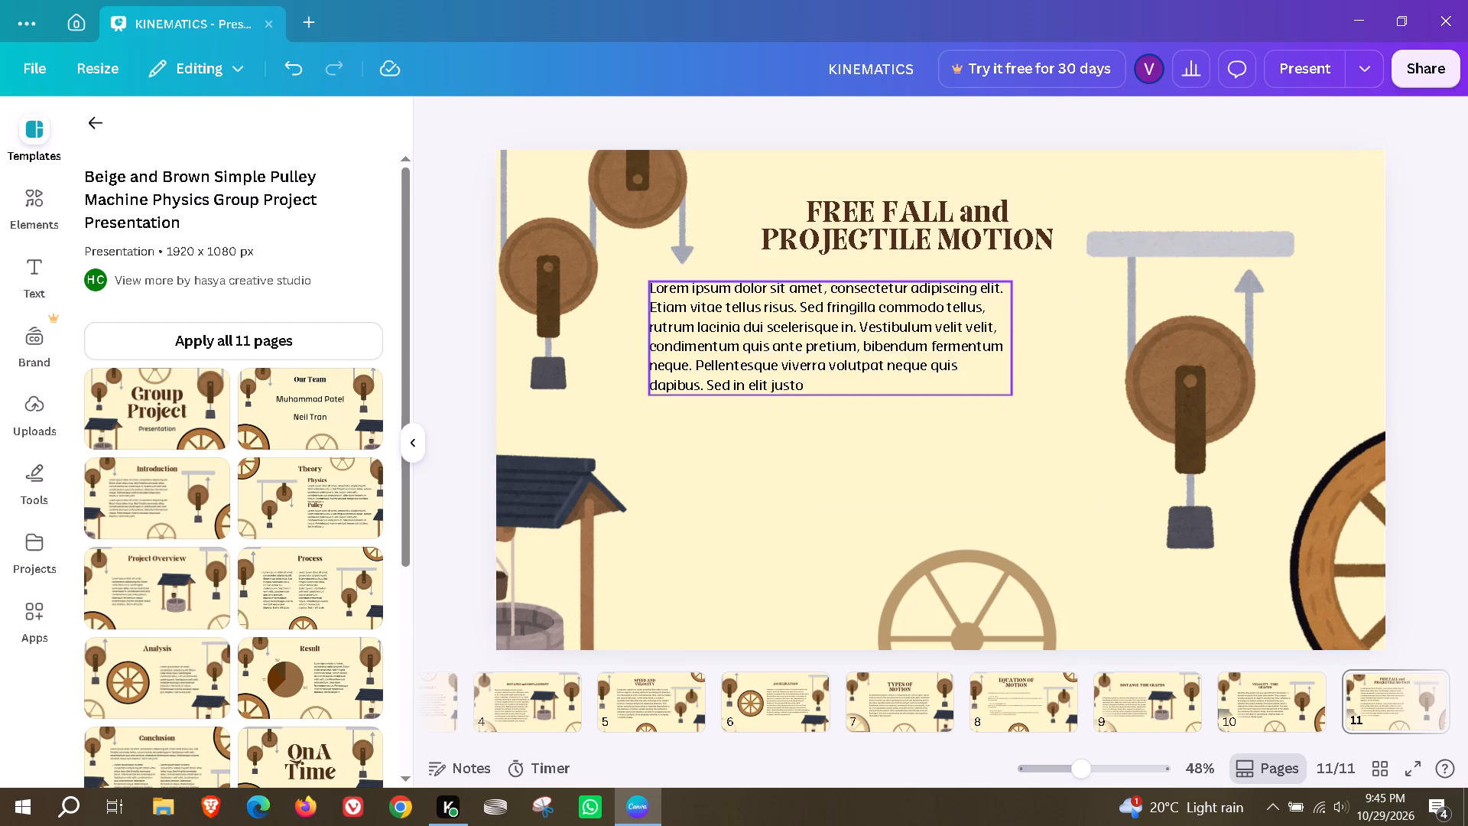
Replace page 11's paragraph with AI text from the prompt "generate 5-6 lines on free fall and projectile motion in kinematics physics".
{"action": "double_click", "coordinate": [862, 324]}
{"action": "left_click", "coordinate": [872, 254]}
{"action": "scroll", "coordinate": [956, 529], "scroll_direction": "down", "scroll_amount": 3}
{"action": "left_click", "coordinate": [942, 701]}
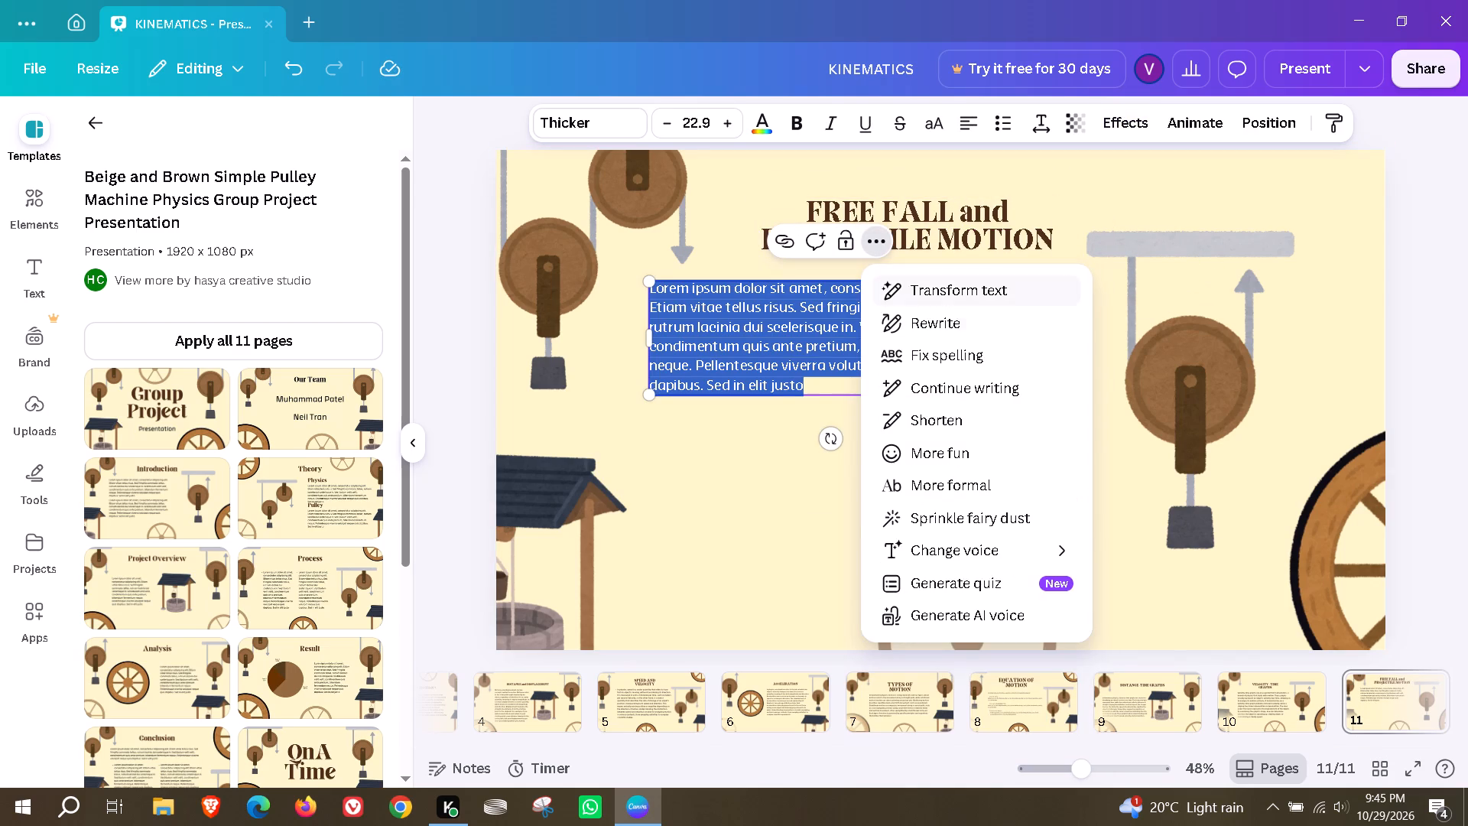
{"action": "left_click", "coordinate": [937, 295]}
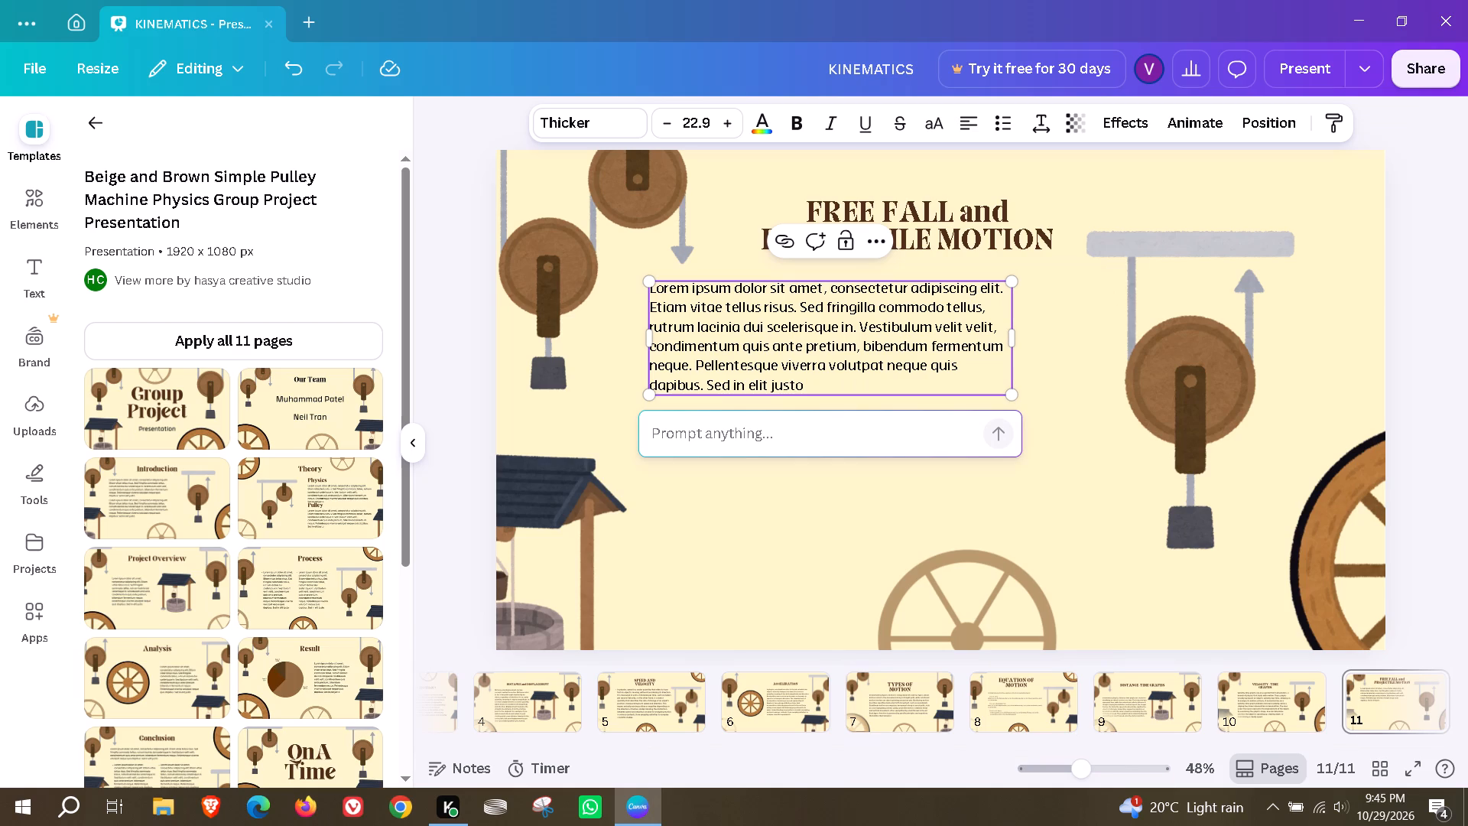
{"action": "type", "text": "generate 5-6 lines on free fall and projectile motio"}
{"action": "type", "text": "n"}
{"action": "key", "text": "space"}
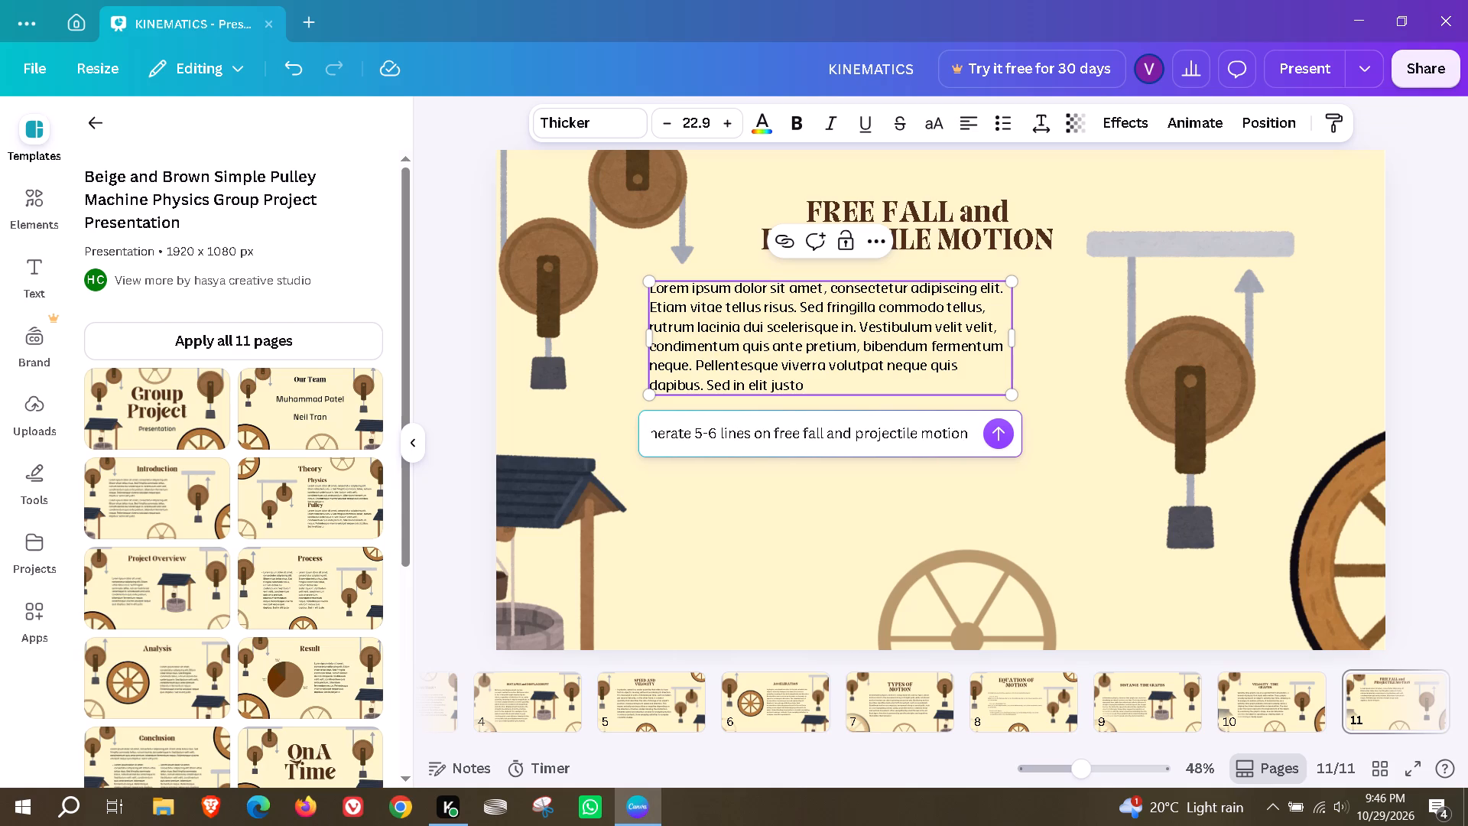
{"action": "type", "text": "i"}
{"action": "key", "text": "space"}
{"action": "key", "text": "BackSpace"}
{"action": "type", "text": "n kinematics"}
{"action": "key", "text": "space"}
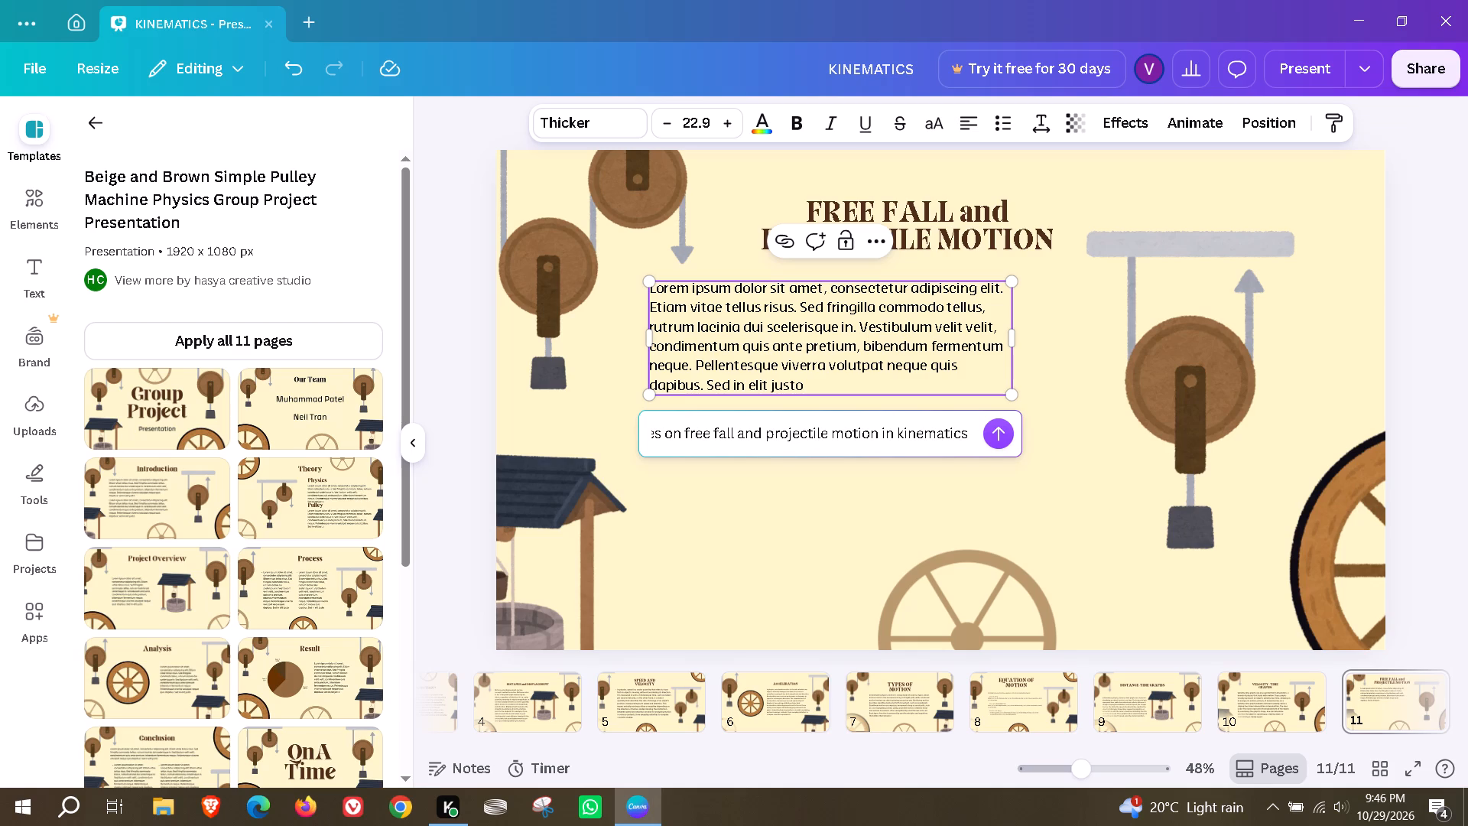
{"action": "type", "text": "physics"}
{"action": "key", "text": "Return"}
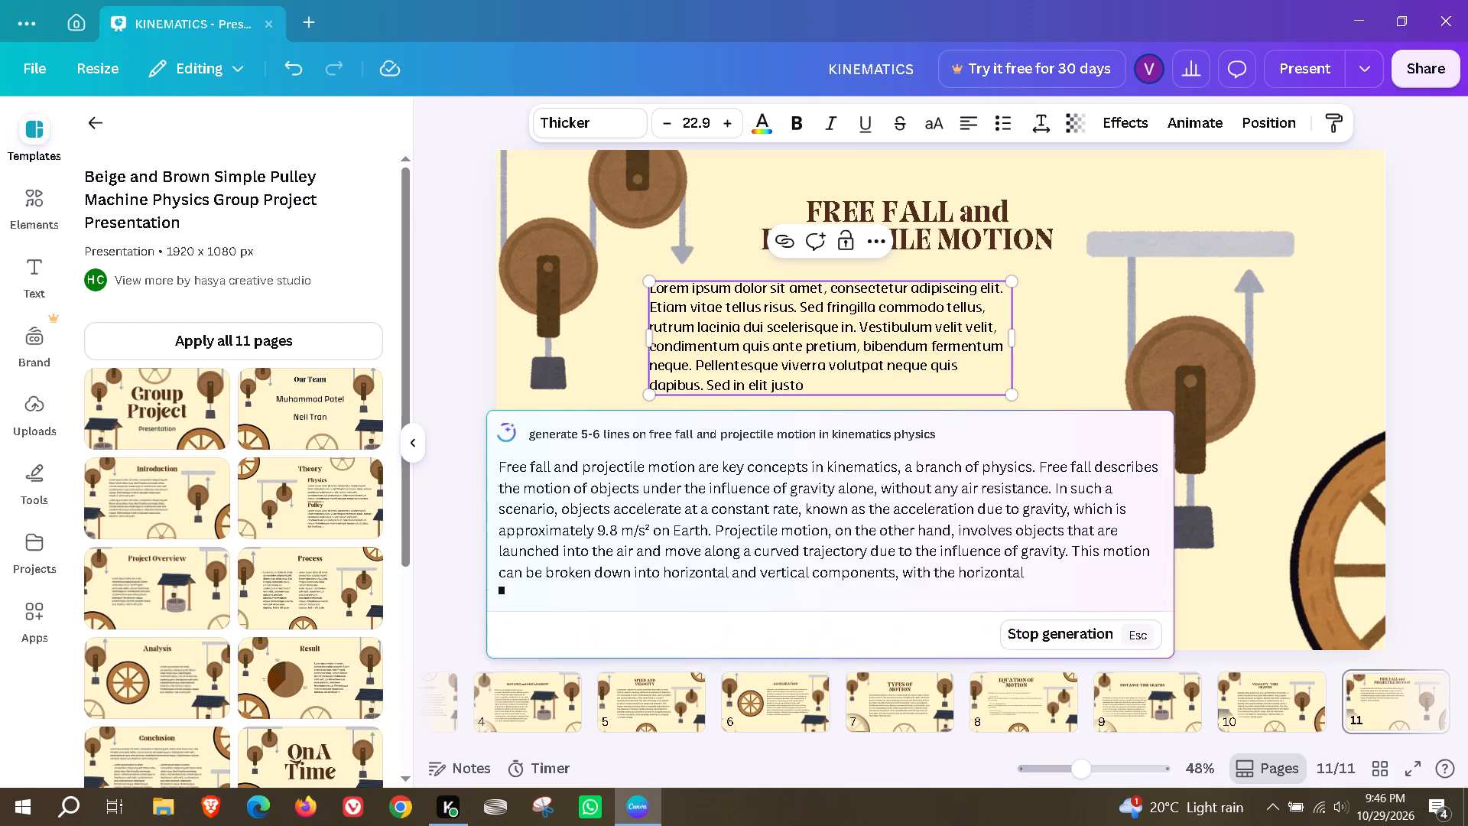
{"action": "left_click", "coordinate": [1077, 688]}
{"action": "left_click", "coordinate": [1057, 456]}
Widen the free fall paragraph toward the large pulley, move it below the heading, and center the heading just above it.
{"action": "left_click_drag", "start_coordinate": [863, 393], "coordinate": [882, 449]}
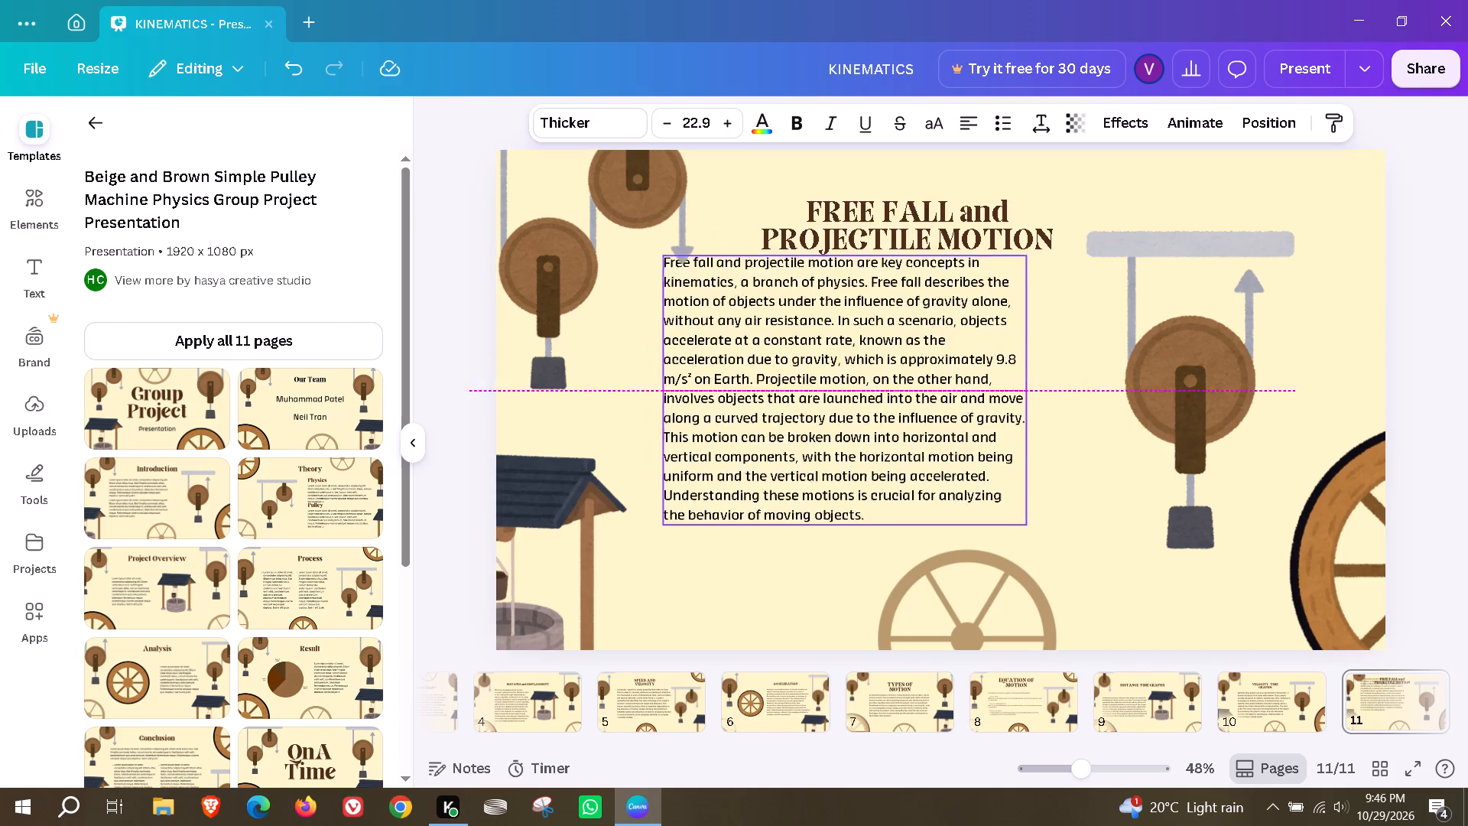
{"action": "left_click_drag", "start_coordinate": [882, 449], "coordinate": [888, 464]}
{"action": "left_click_drag", "start_coordinate": [1040, 411], "coordinate": [1103, 454]}
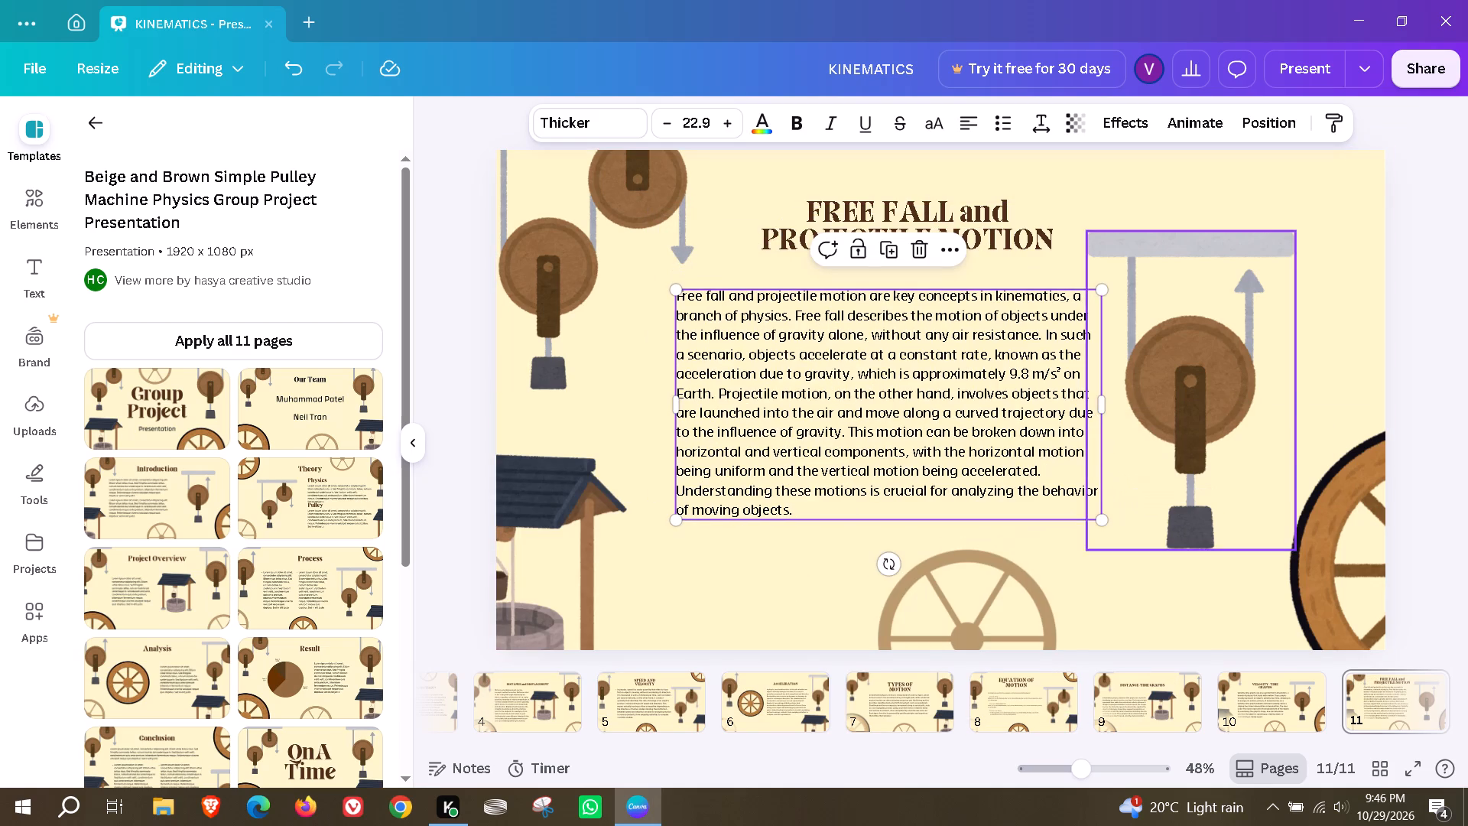
{"action": "left_click", "coordinate": [1112, 590]}
{"action": "left_click_drag", "start_coordinate": [933, 232], "coordinate": [922, 246]}
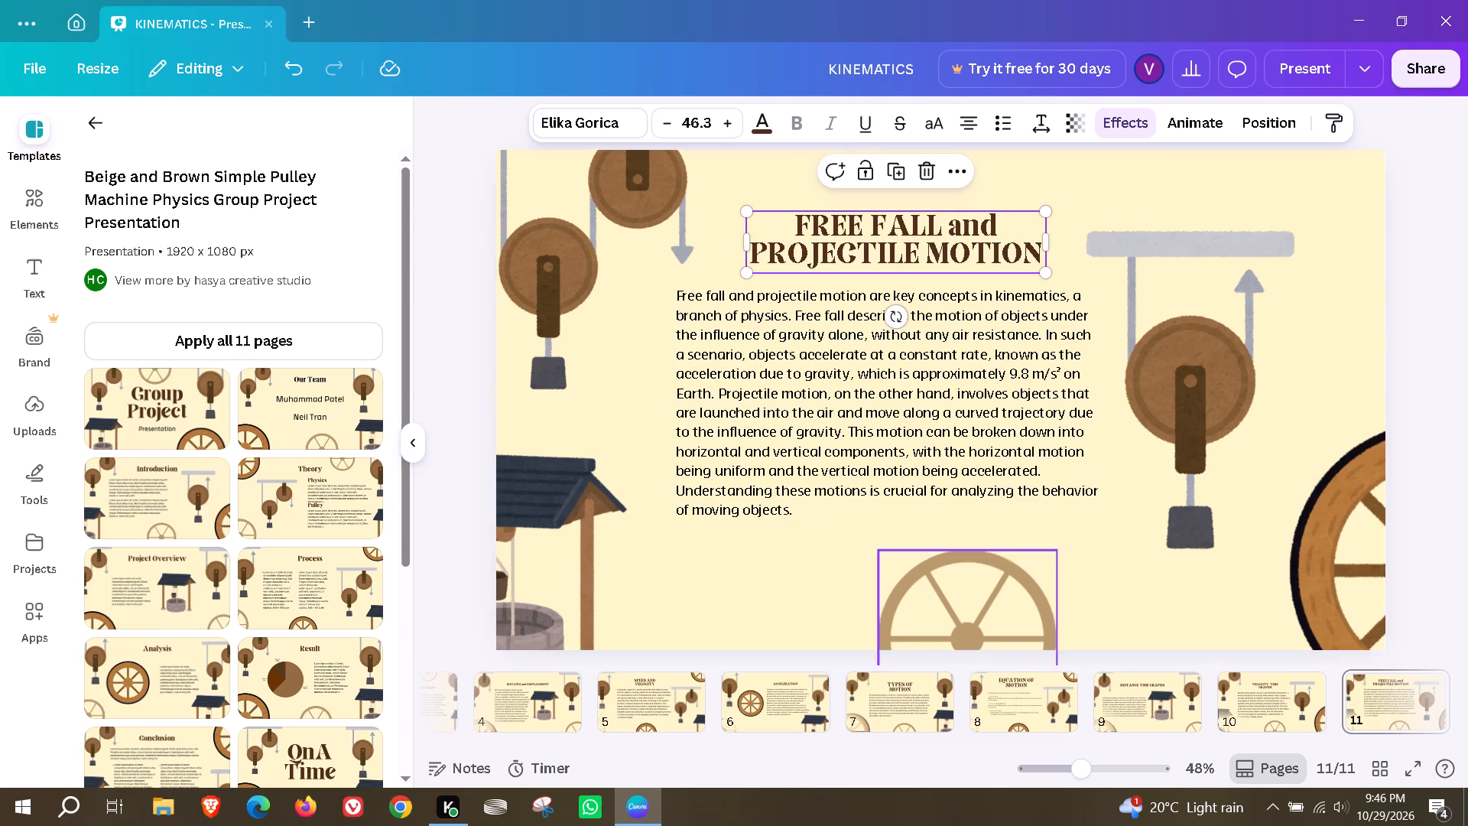
Add the template's Theory page as page 12.
{"action": "scroll", "coordinate": [1233, 712], "scroll_direction": "down", "scroll_amount": 3}
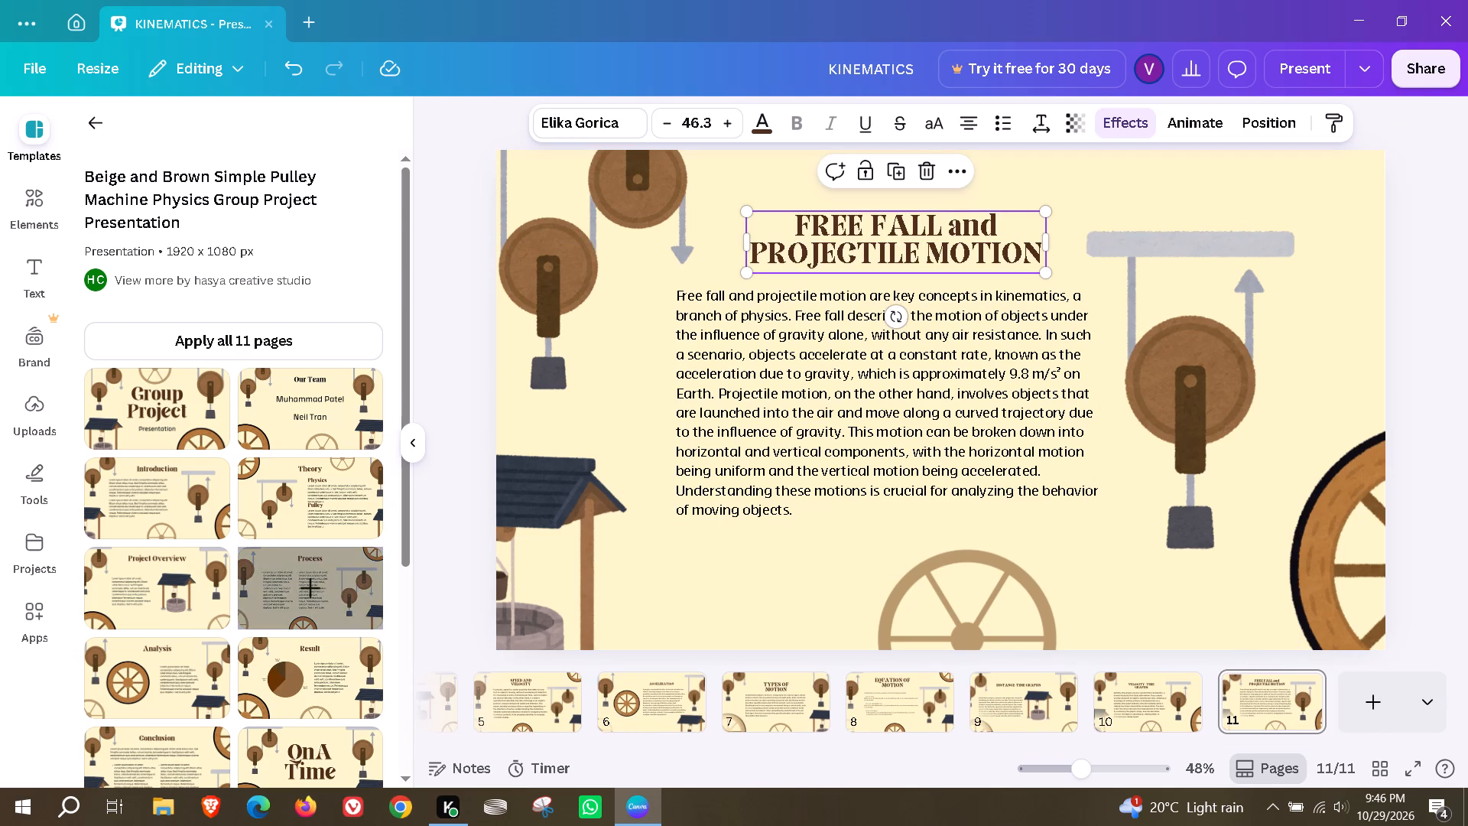
{"action": "scroll", "coordinate": [204, 549], "scroll_direction": "down", "scroll_amount": 1}
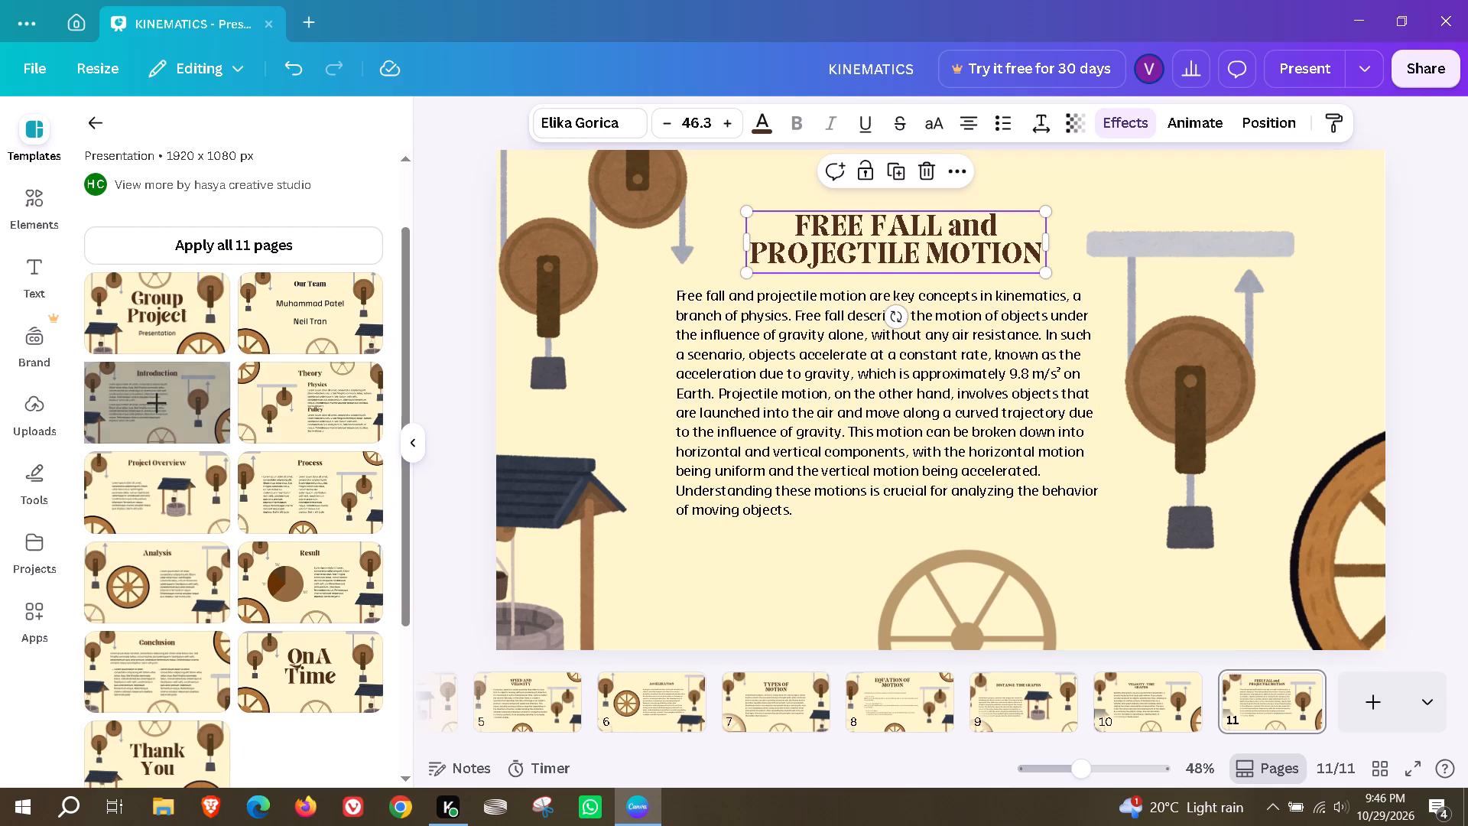
{"action": "left_click", "coordinate": [278, 407]}
{"action": "left_click", "coordinate": [834, 463]}
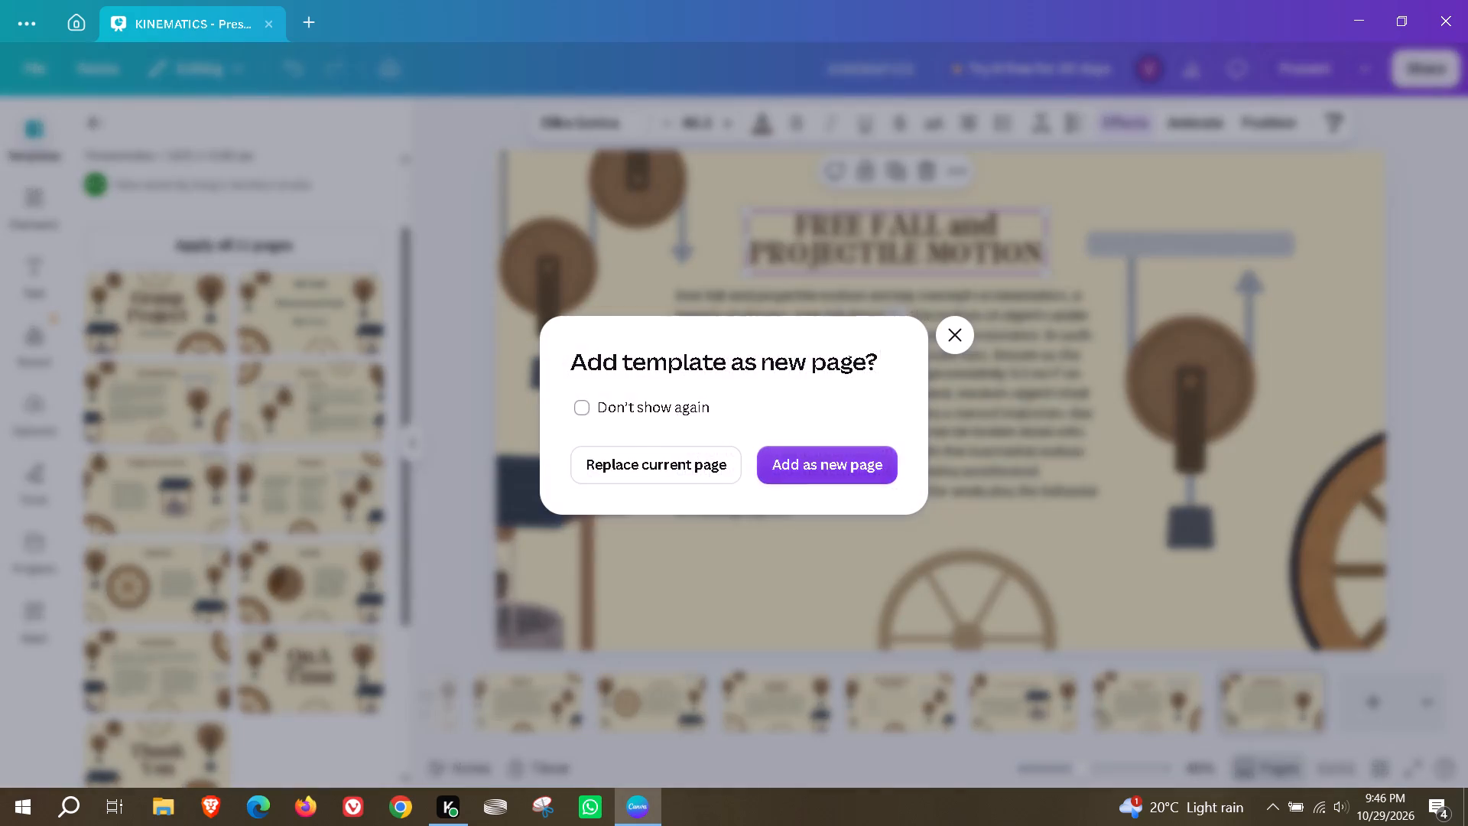
Replace page 12's Theory heading with "APPLICATIONS OF KINEMATICS".
{"action": "double_click", "coordinate": [969, 228]}
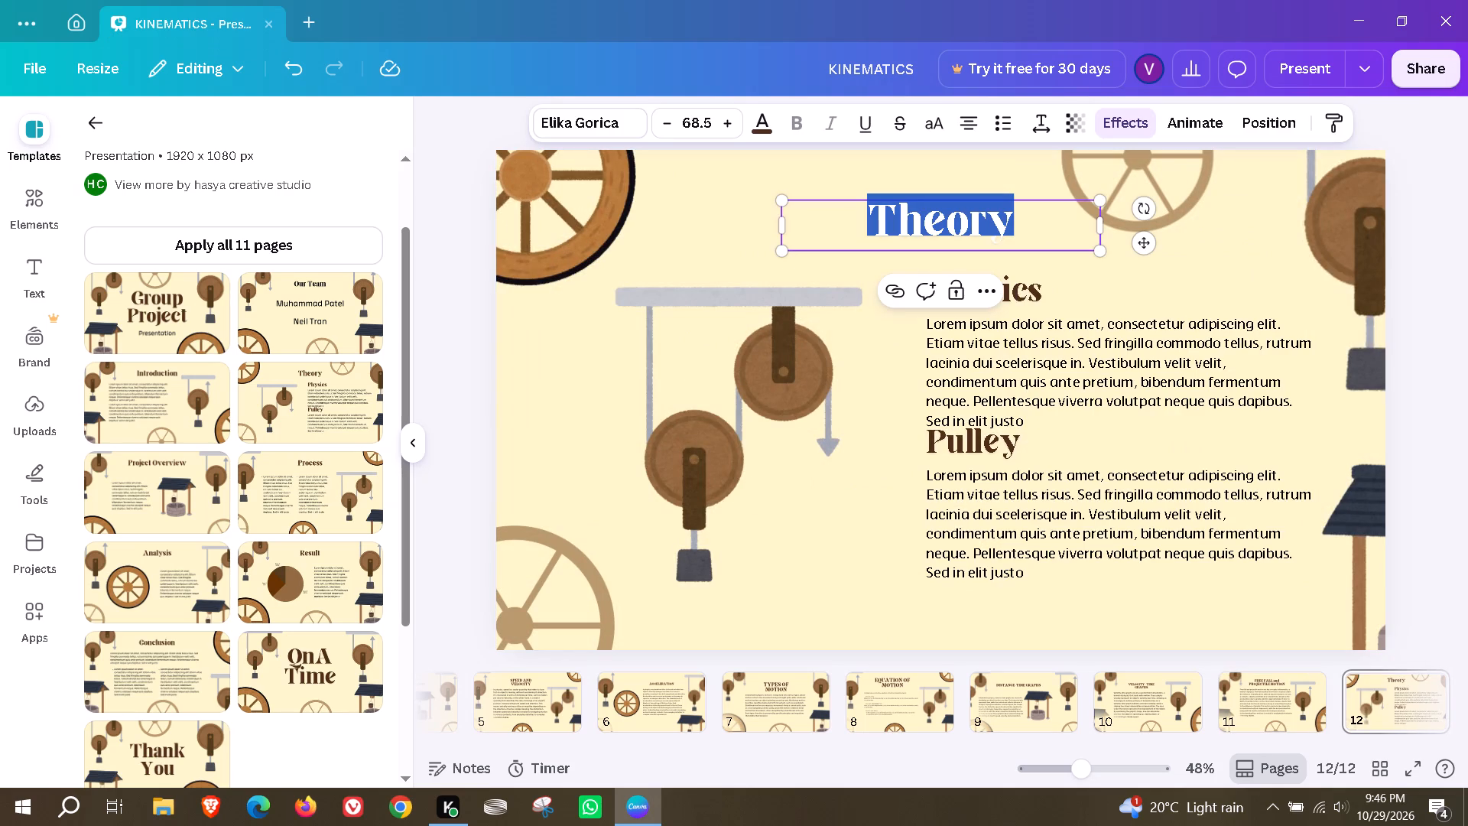
{"action": "type", "text": "APPLICATIONS OF KINEMATICS"}
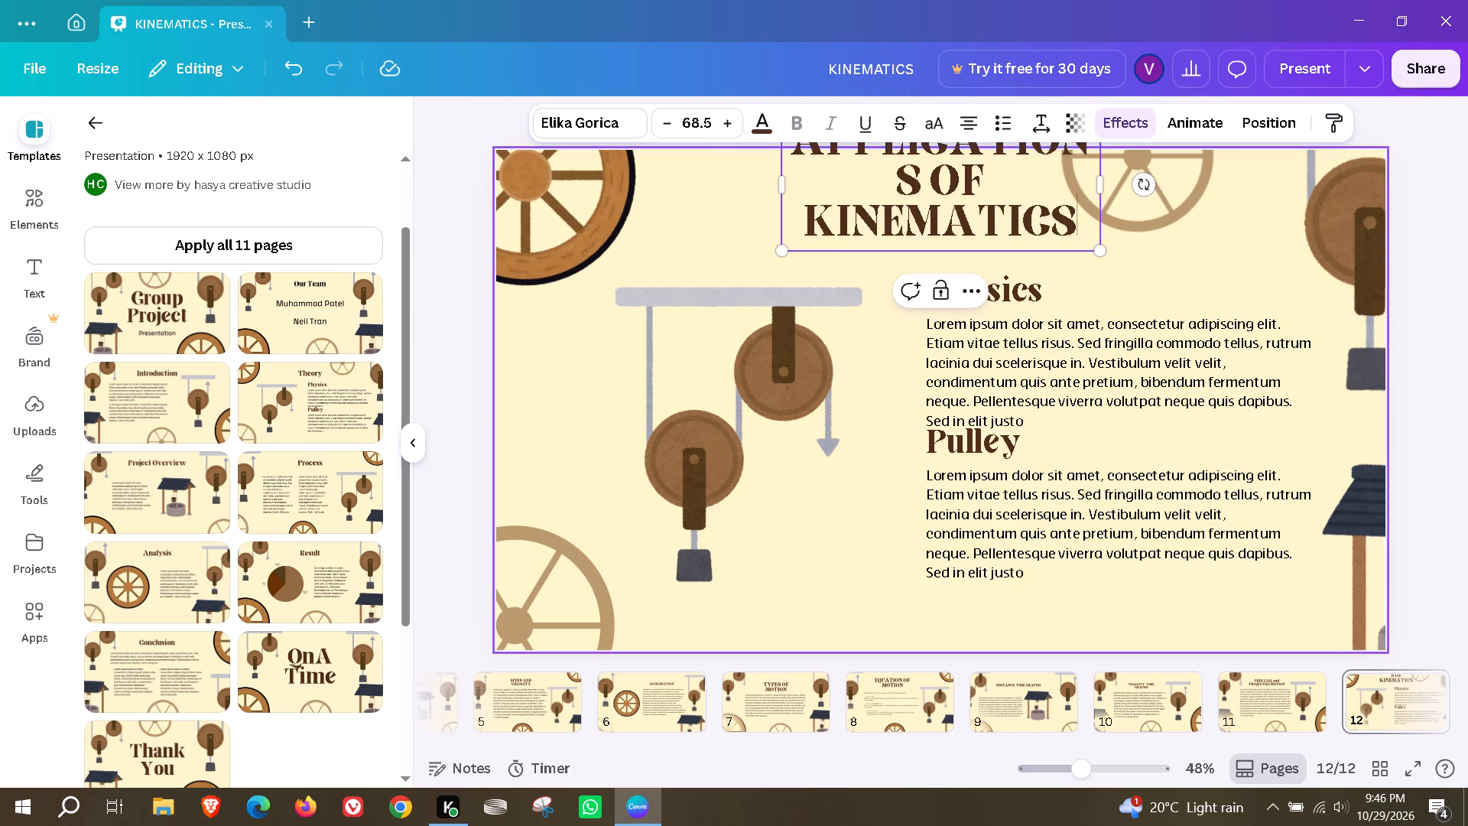
{"action": "left_click", "coordinate": [1194, 276]}
Shrink the applications heading and place it fully on the page, above the Physics subheading.
{"action": "left_click_drag", "start_coordinate": [993, 198], "coordinate": [975, 298]}
{"action": "left_click_drag", "start_coordinate": [1082, 351], "coordinate": [975, 257]}
{"action": "left_click_drag", "start_coordinate": [924, 268], "coordinate": [947, 235]}
Delete the Physics and Pulley subheadings and the lower placeholder paragraph from page 12.
{"action": "left_click", "coordinate": [1044, 300]}
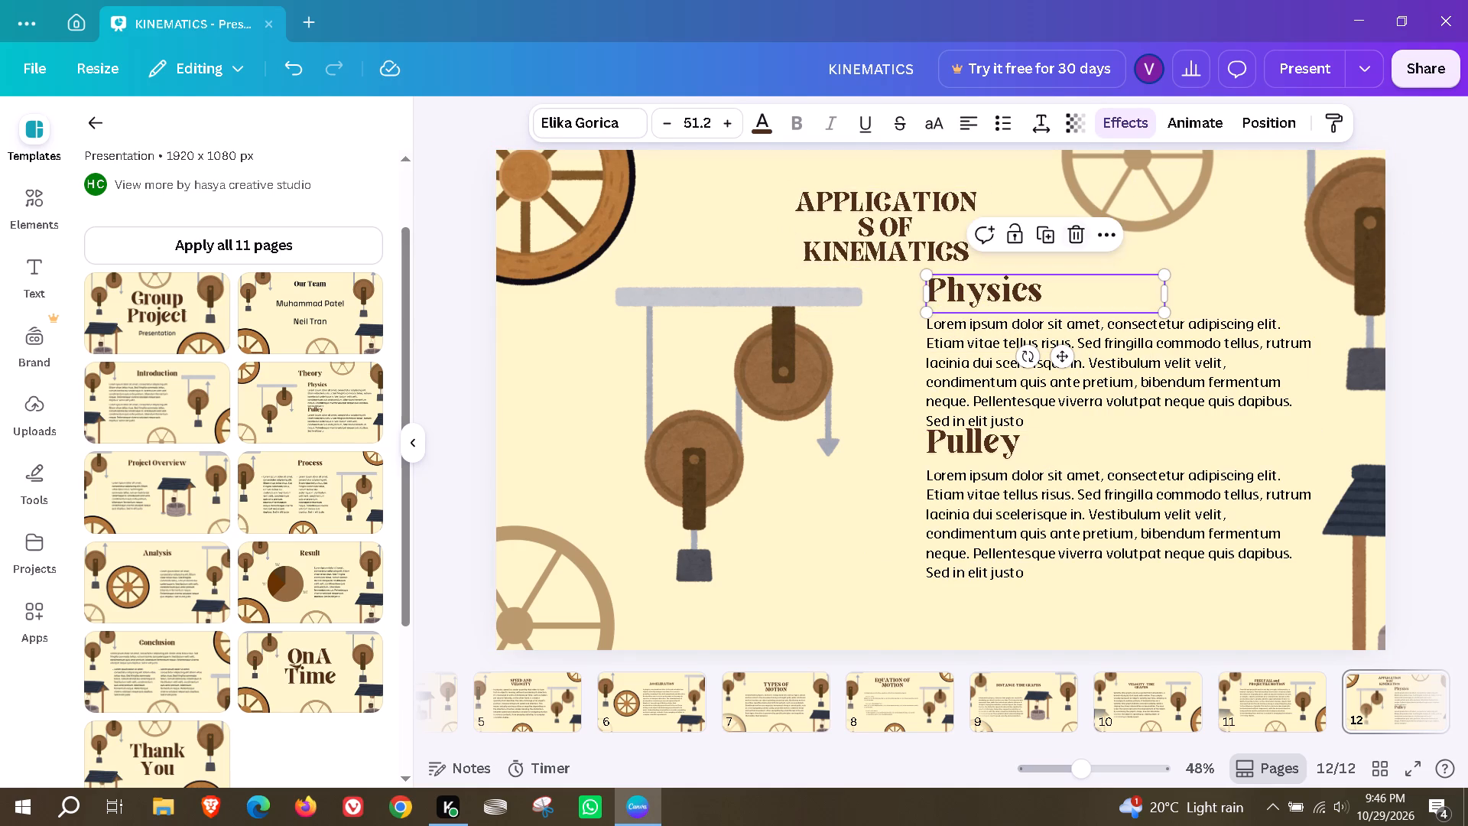
{"action": "left_click", "coordinate": [1085, 236]}
{"action": "left_click", "coordinate": [1029, 435]}
{"action": "left_click", "coordinate": [1070, 382]}
{"action": "left_click", "coordinate": [1057, 520]}
{"action": "left_click", "coordinate": [1147, 435]}
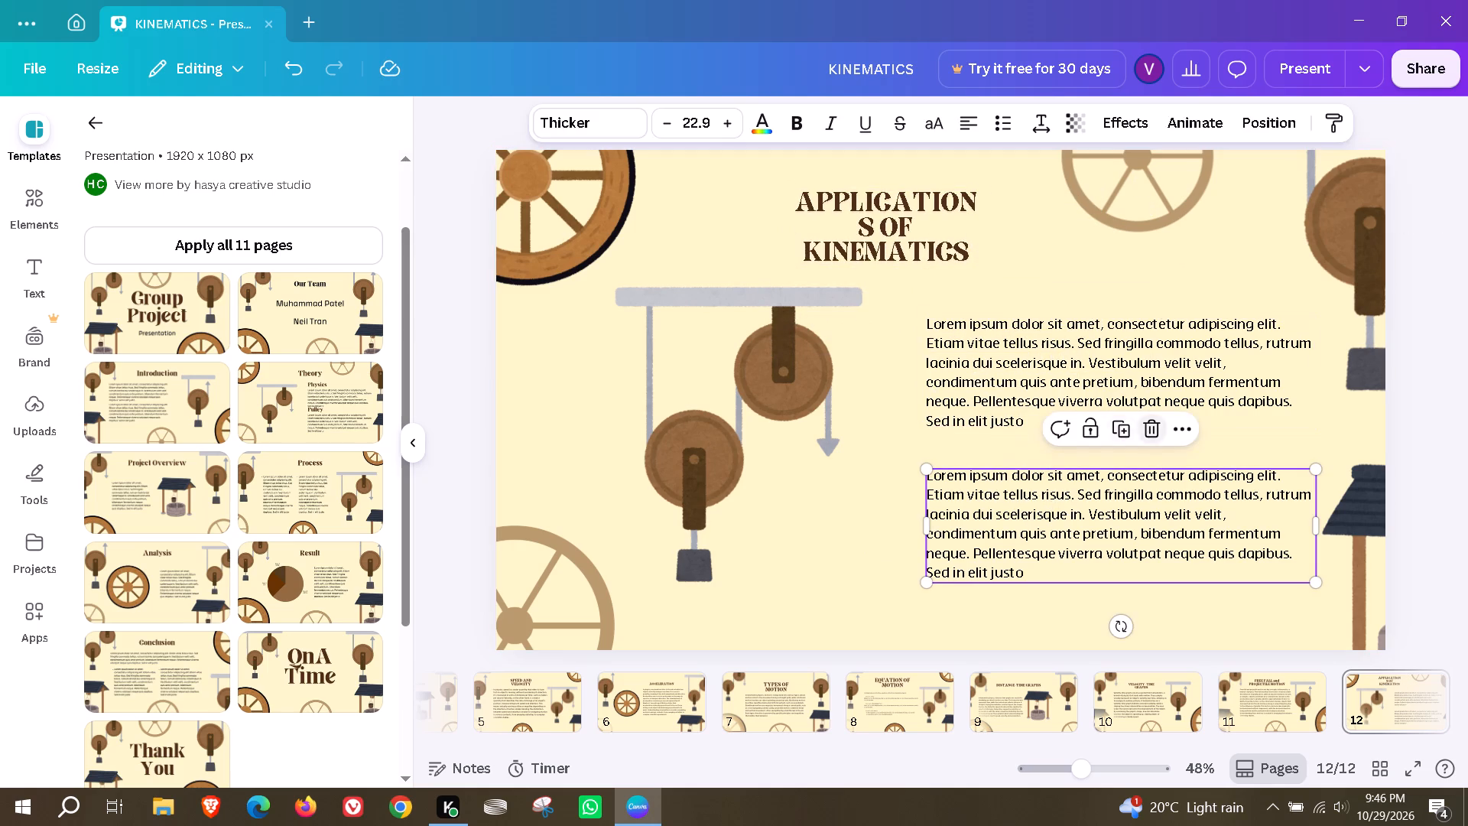
Replace the remaining placeholder paragraph with AI text generated from the prompt "in 4 points generate application of kinematics physics".
{"action": "left_click", "coordinate": [1119, 393]}
{"action": "left_click", "coordinate": [1124, 357]}
{"action": "left_click", "coordinate": [1174, 273]}
{"action": "scroll", "coordinate": [1138, 474], "scroll_direction": "down", "scroll_amount": 4}
{"action": "left_click", "coordinate": [1197, 733]}
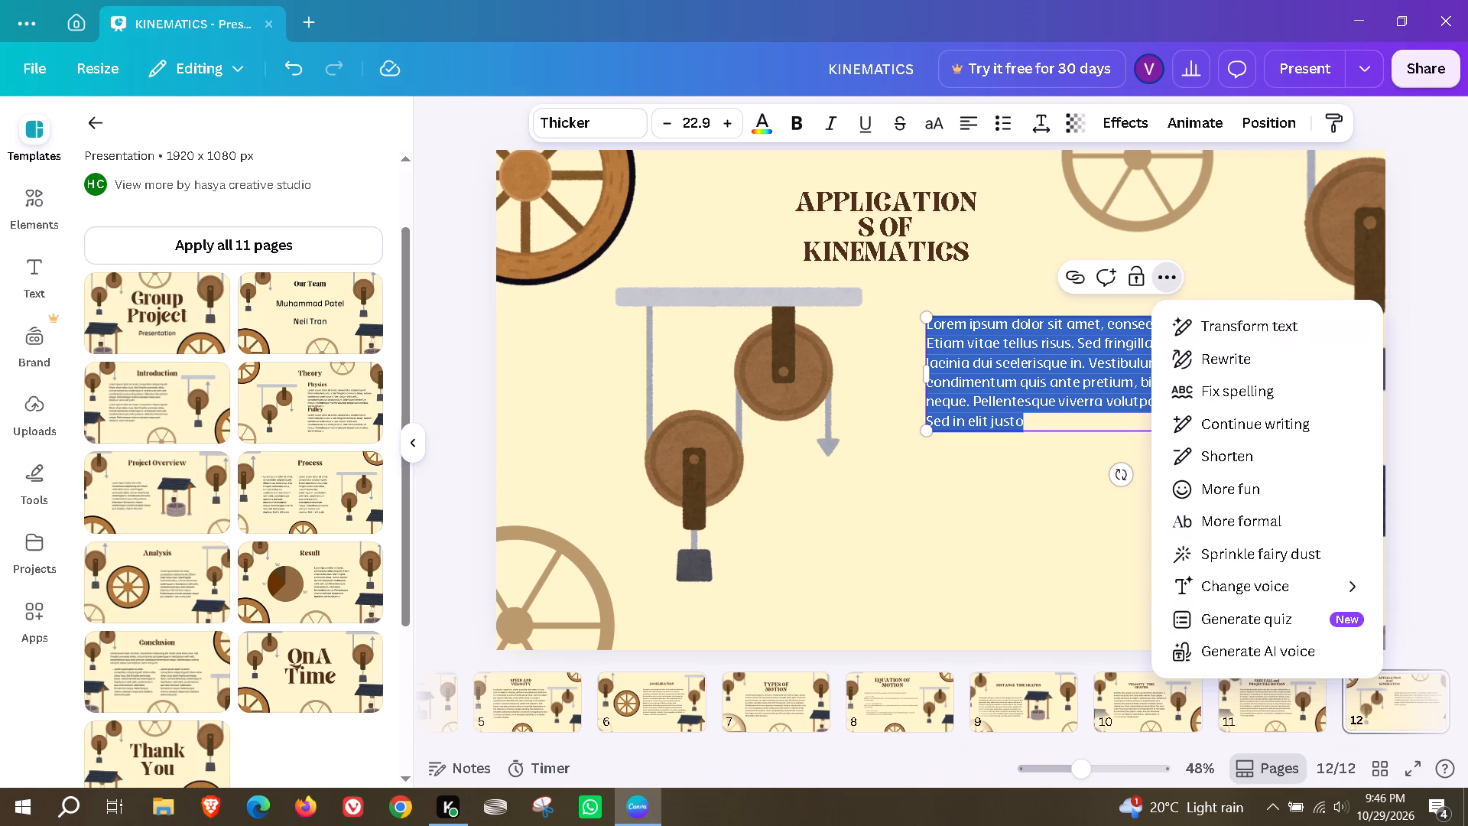
{"action": "left_click", "coordinate": [1242, 324]}
{"action": "type", "text": "in 4 points generate applicatio"}
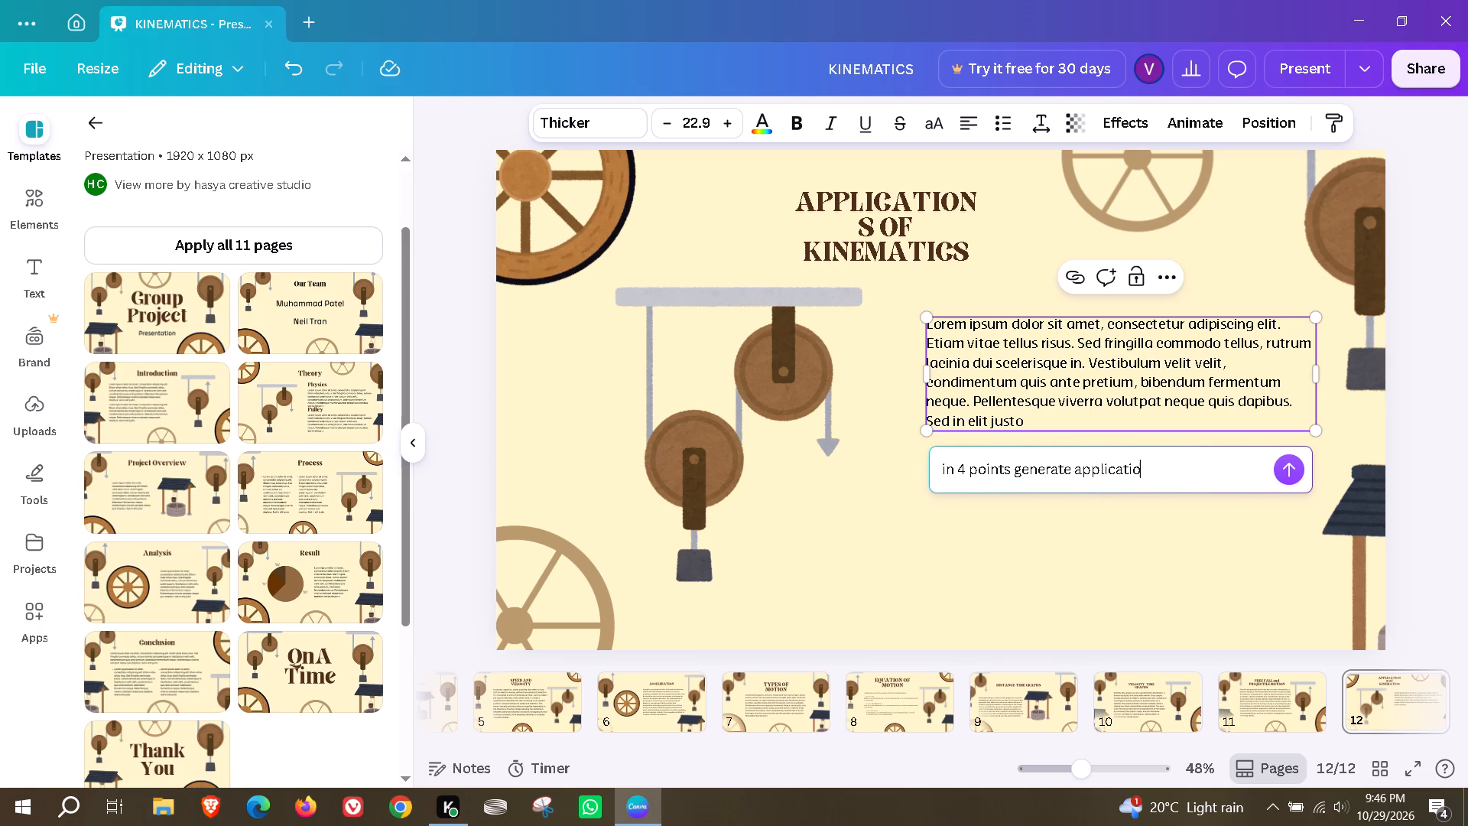
{"action": "type", "text": "n of"}
{"action": "key", "text": "space"}
{"action": "type", "text": "ik"}
{"action": "key", "text": "BackSpace"}
{"action": "key", "text": "BackSpace"}
{"action": "type", "text": "kinematics"}
{"action": "key", "text": "space"}
{"action": "type", "text": "phys"}
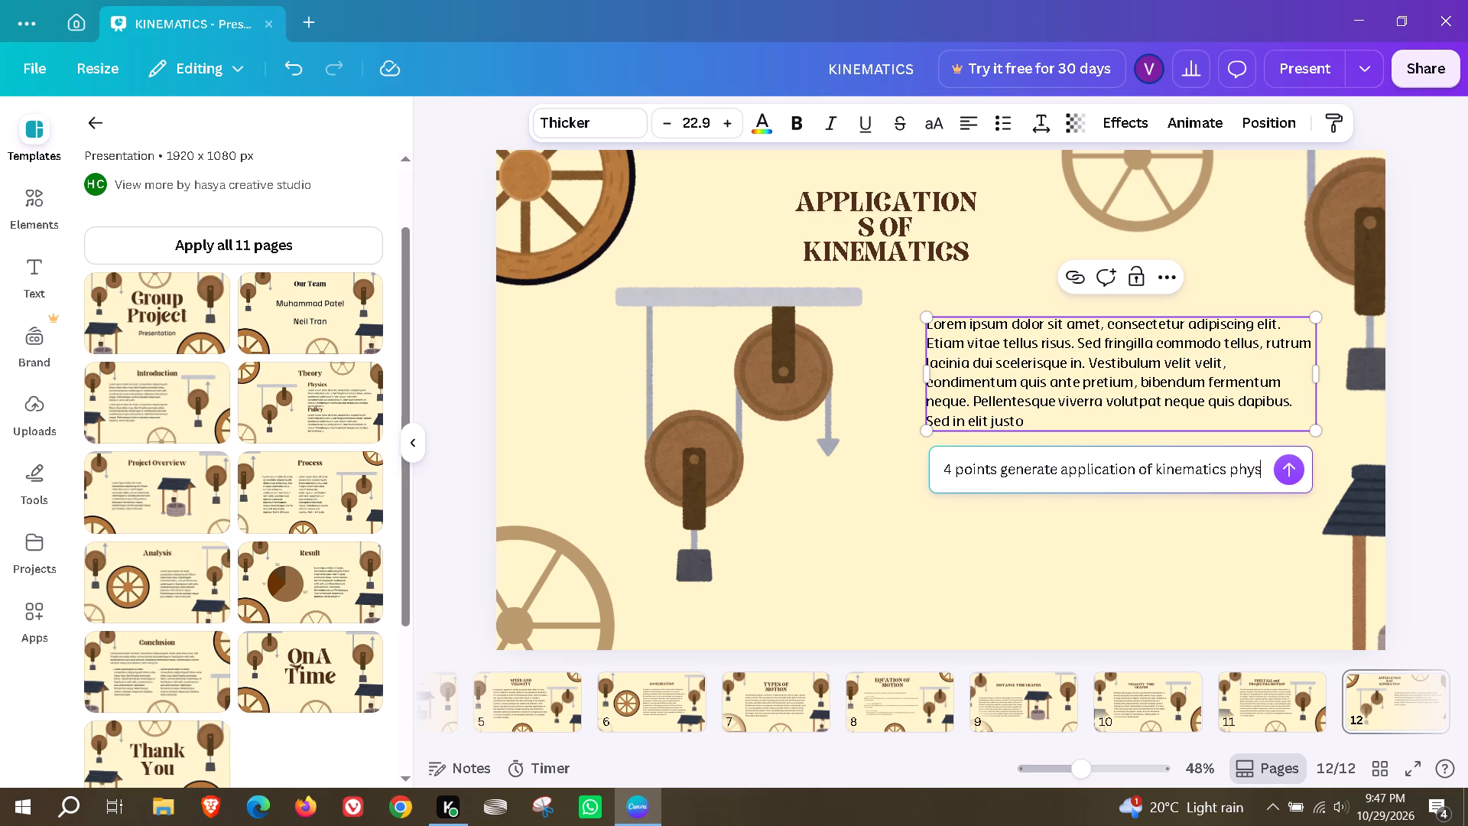
{"action": "type", "text": "ics"}
{"action": "key", "text": "Return"}
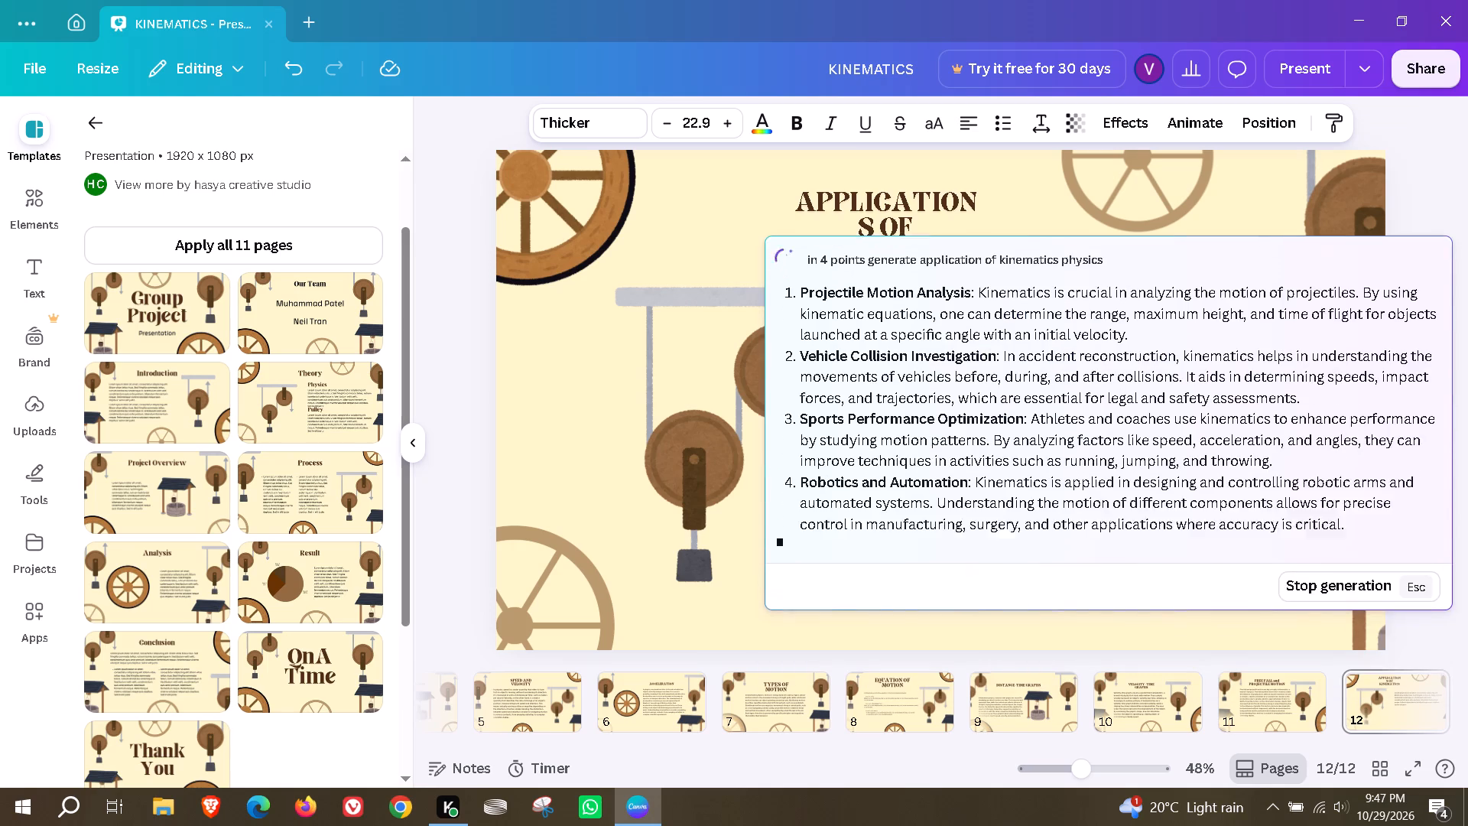
{"action": "left_click", "coordinate": [1336, 589]}
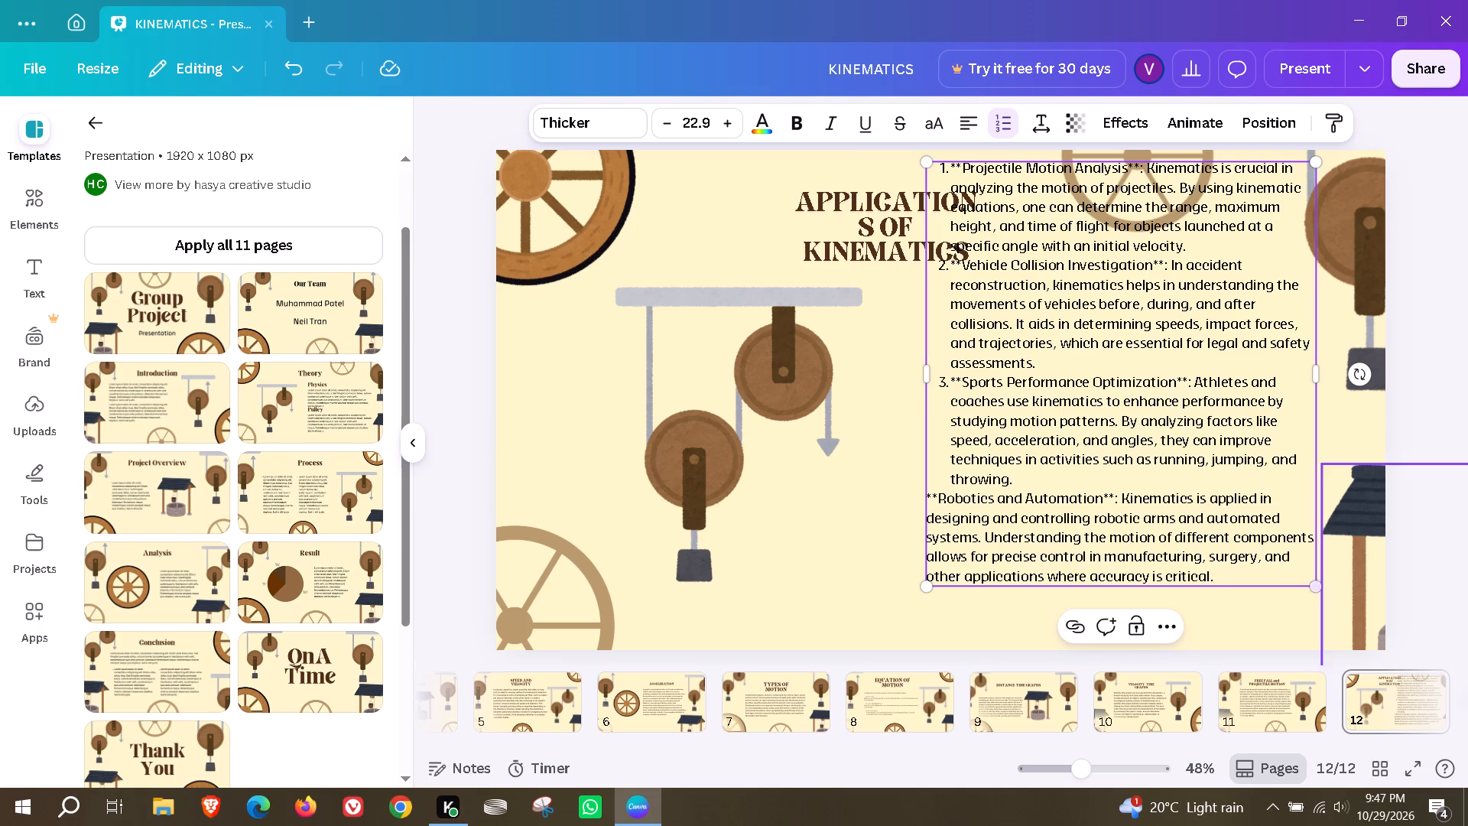
Shrink the applications text to about size 17.4, move it below the heading, and widen it toward the well, beside the pulleys.
{"action": "left_click_drag", "start_coordinate": [1316, 583], "coordinate": [1221, 480]}
{"action": "left_click", "coordinate": [978, 532]}
{"action": "left_click_drag", "start_coordinate": [1028, 358], "coordinate": [1028, 482]}
{"action": "left_click_drag", "start_coordinate": [1226, 443], "coordinate": [1310, 466]}
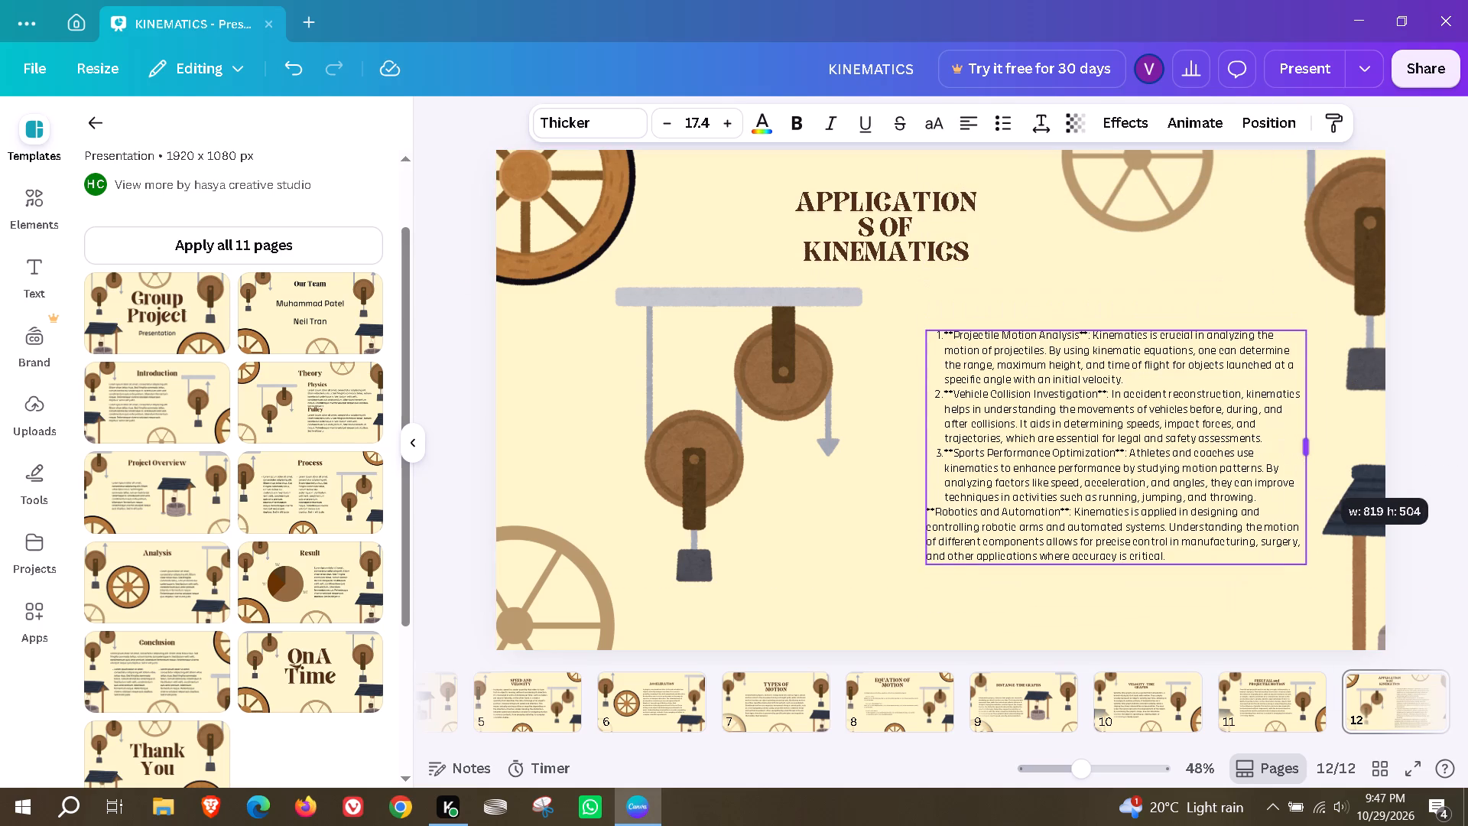
{"action": "left_click_drag", "start_coordinate": [1310, 466], "coordinate": [1291, 479]}
{"action": "left_click", "coordinate": [876, 495]}
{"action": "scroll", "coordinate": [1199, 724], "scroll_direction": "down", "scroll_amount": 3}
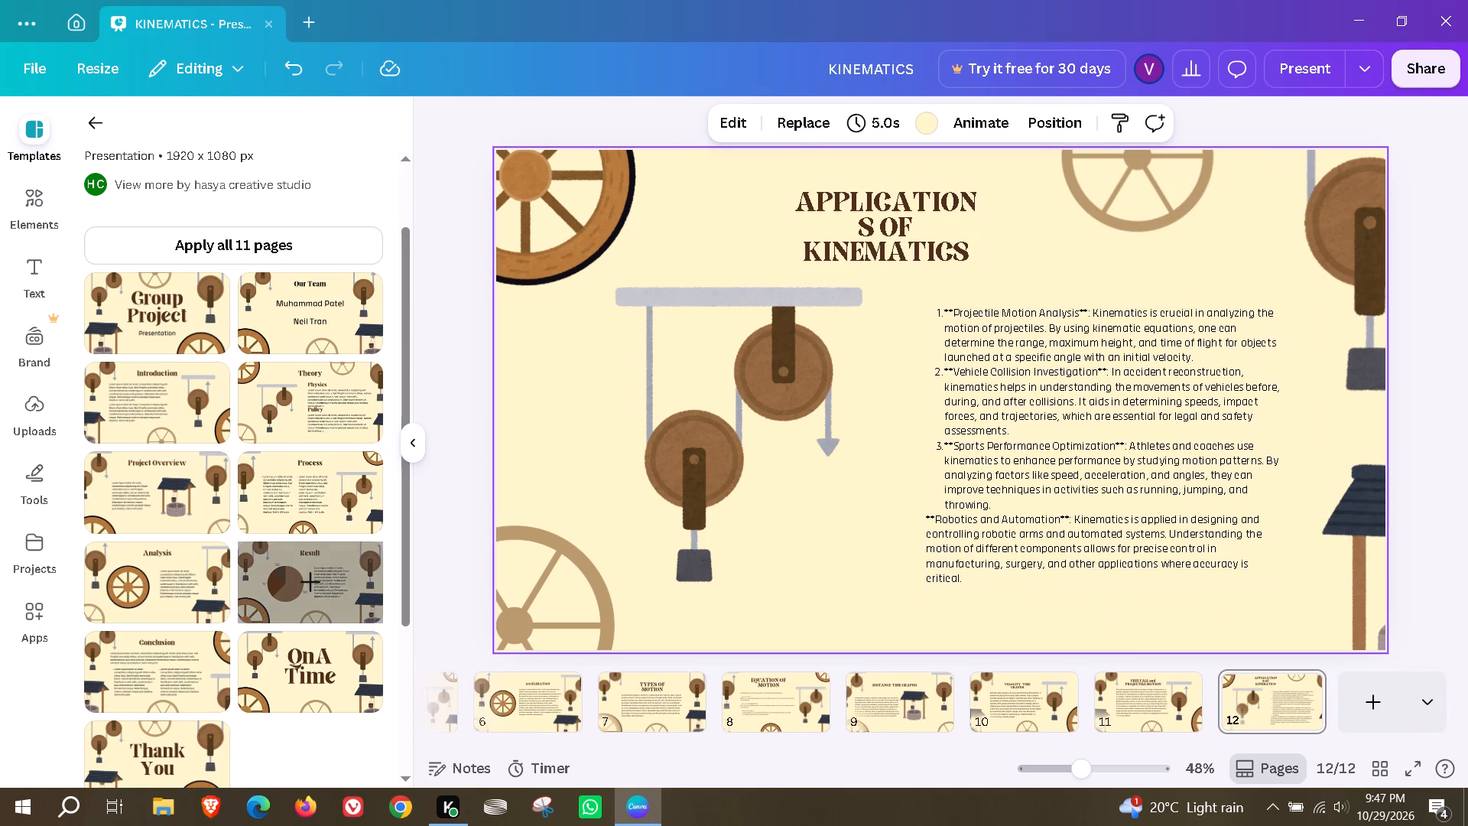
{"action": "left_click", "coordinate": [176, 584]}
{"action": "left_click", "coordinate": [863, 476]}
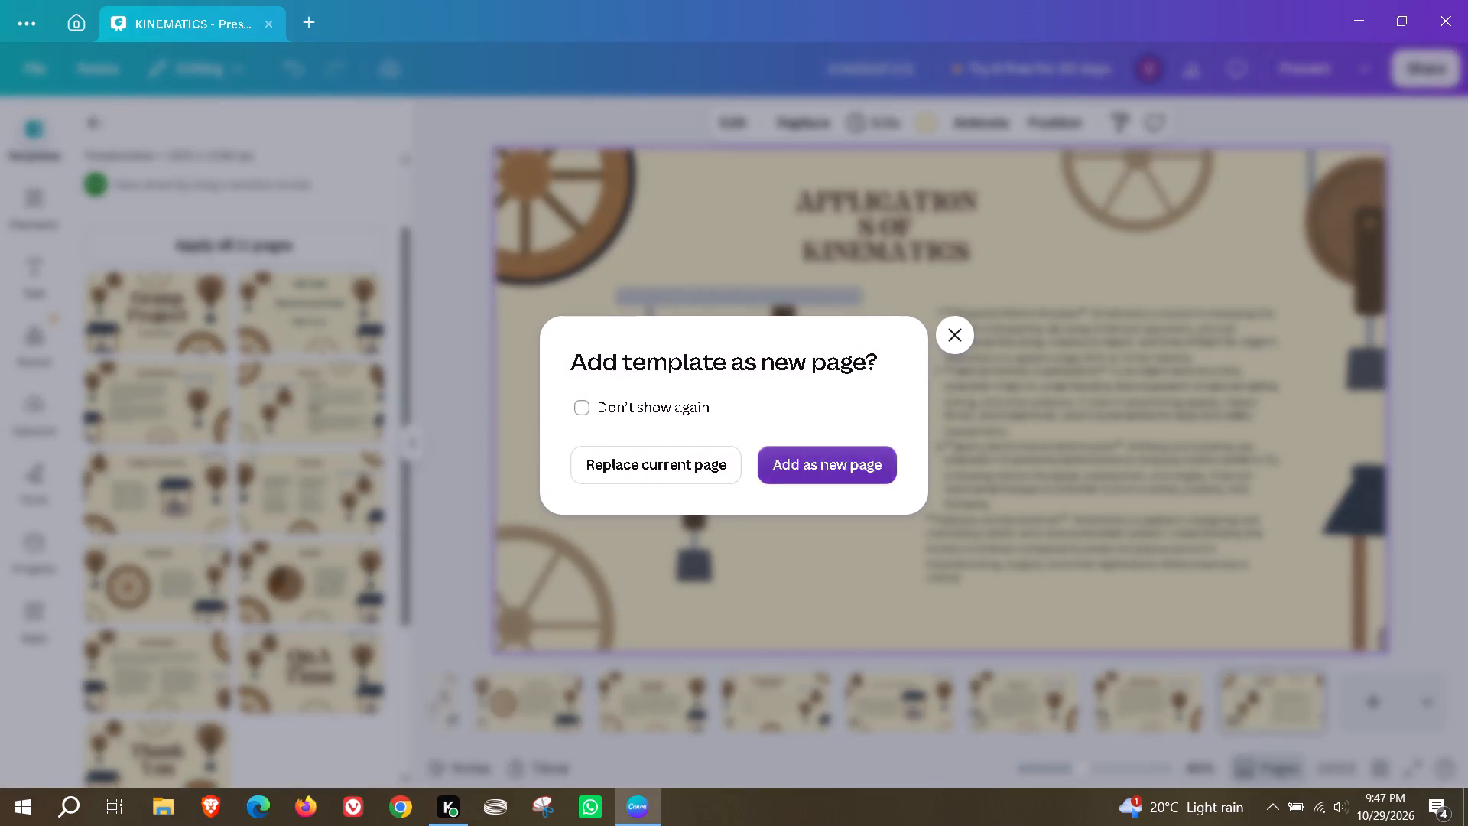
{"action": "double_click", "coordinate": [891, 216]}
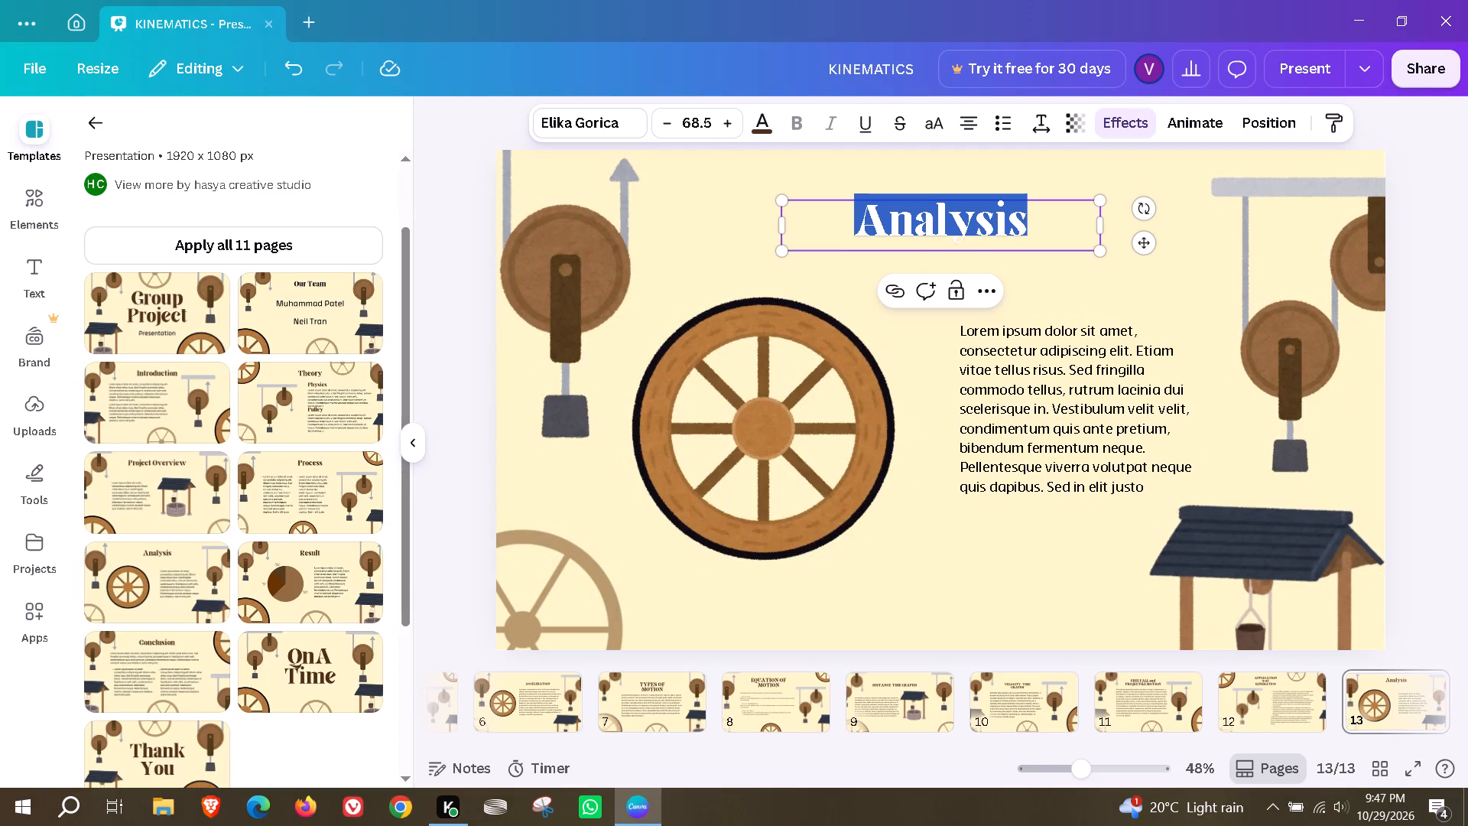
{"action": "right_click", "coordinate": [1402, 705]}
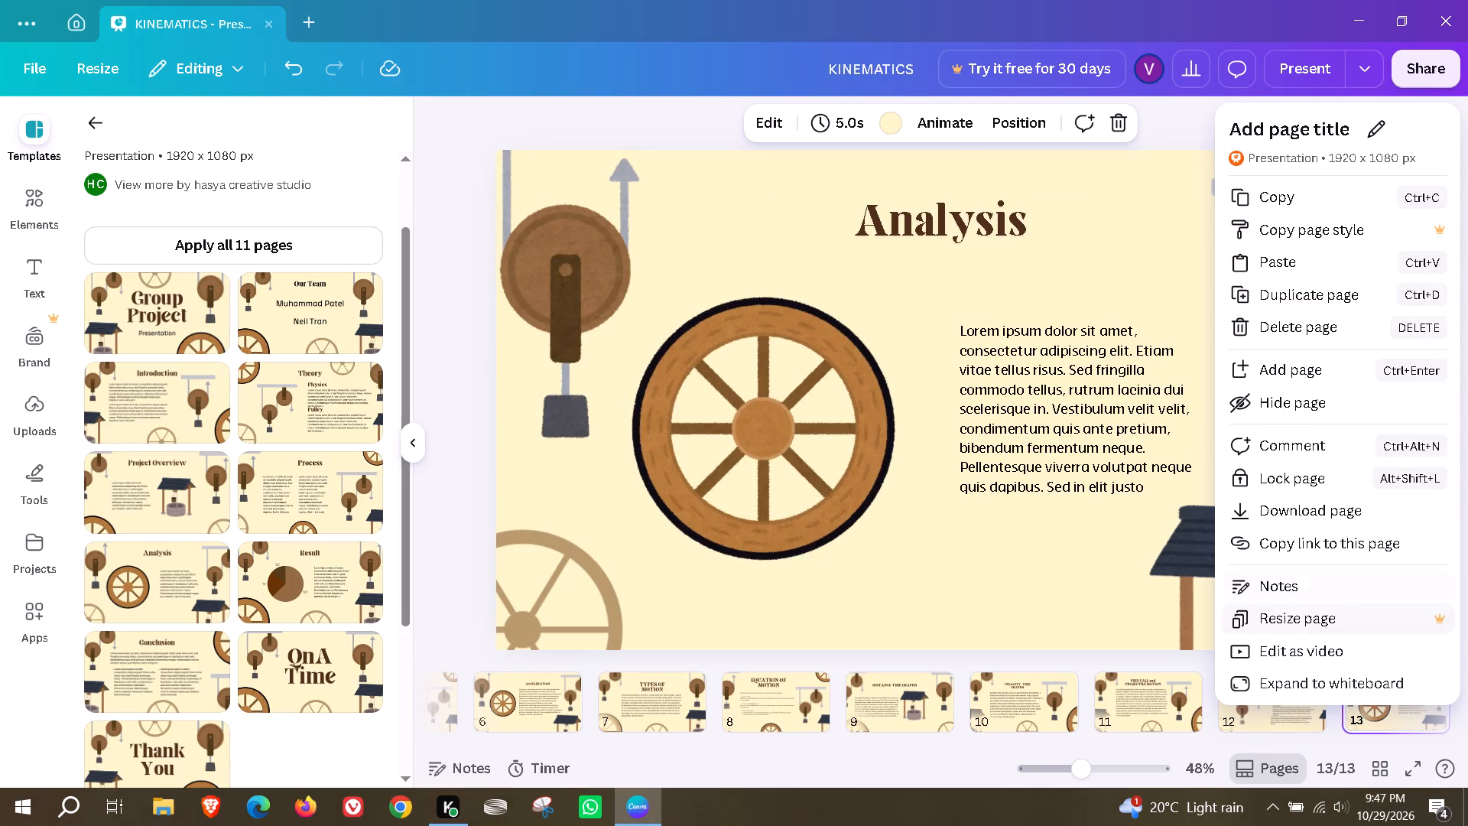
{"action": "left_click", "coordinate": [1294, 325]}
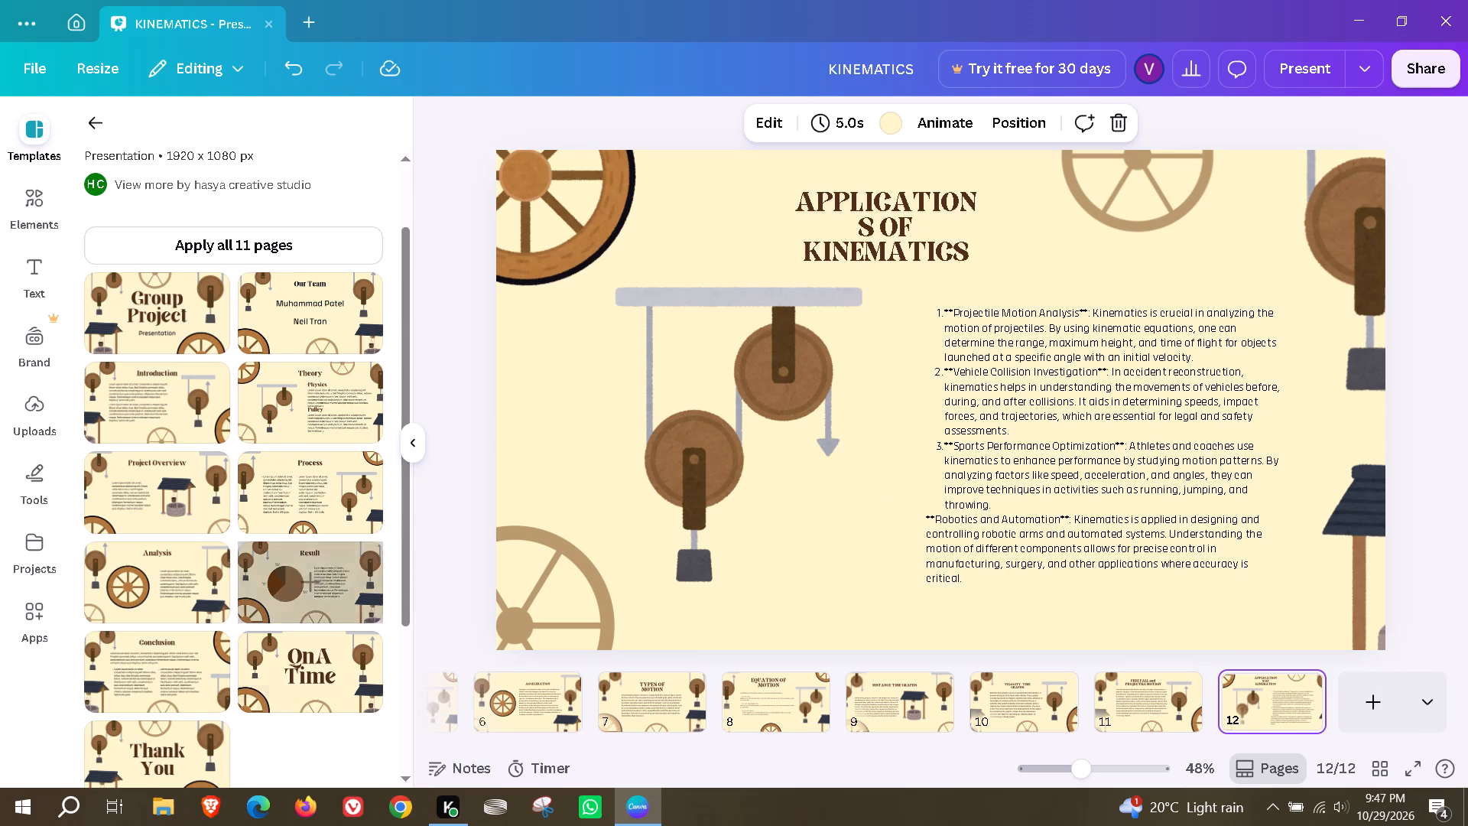
Add the template's Conclusion page as page 13 and replace its heading with "CONCLUSION".
{"action": "left_click", "coordinate": [107, 704]}
{"action": "left_click", "coordinate": [833, 457]}
{"action": "double_click", "coordinate": [965, 242]}
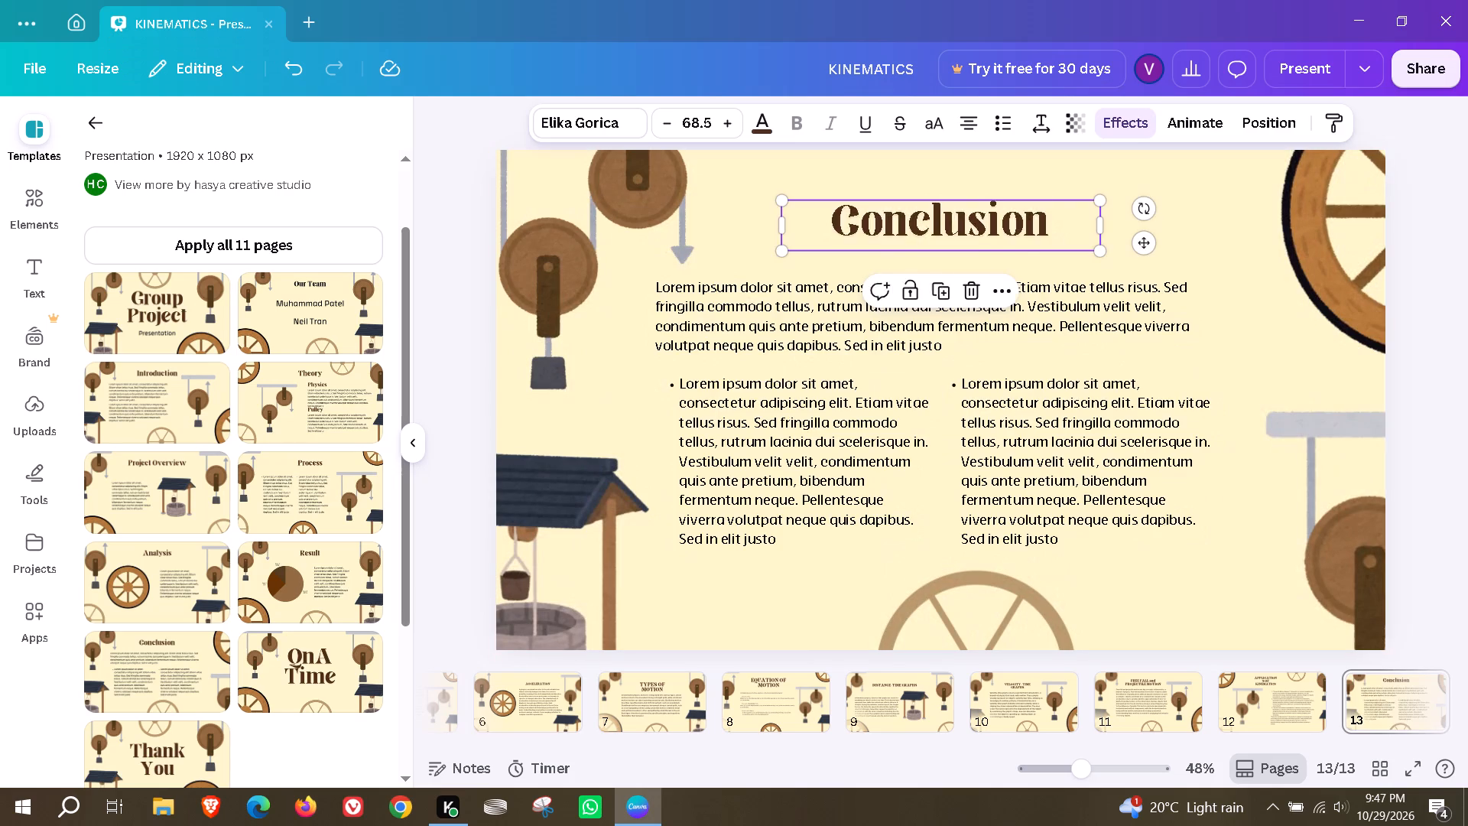
{"action": "type", "text": "CONCLUSIO"}
{"action": "key", "text": "shift+n"}
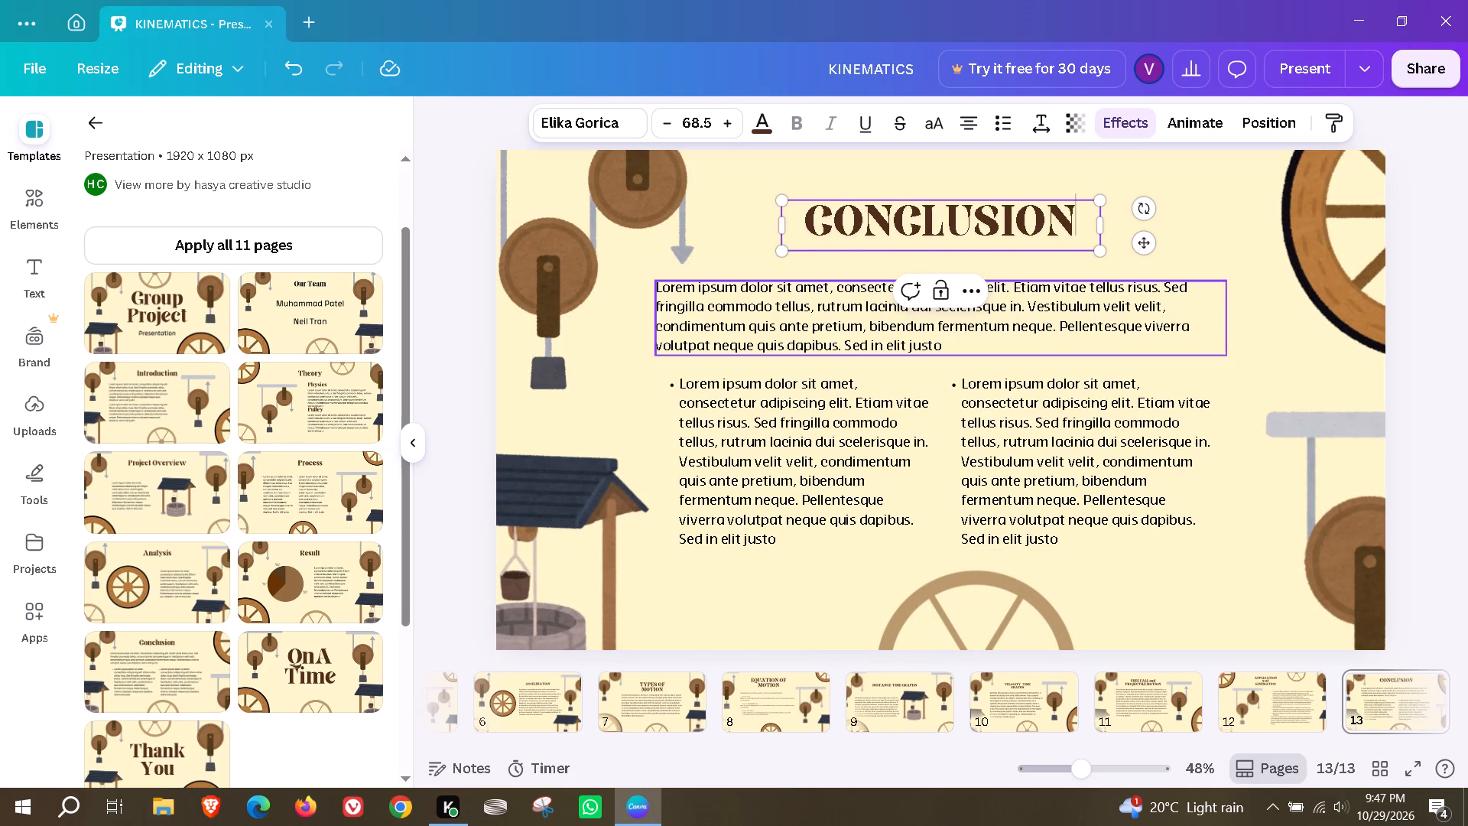
Delete the two bulleted placeholder columns on page 13 and move the remaining paragraph down toward the middle of the page.
{"action": "left_click", "coordinate": [753, 264]}
{"action": "left_click_drag", "start_coordinate": [760, 269], "coordinate": [1070, 486]}
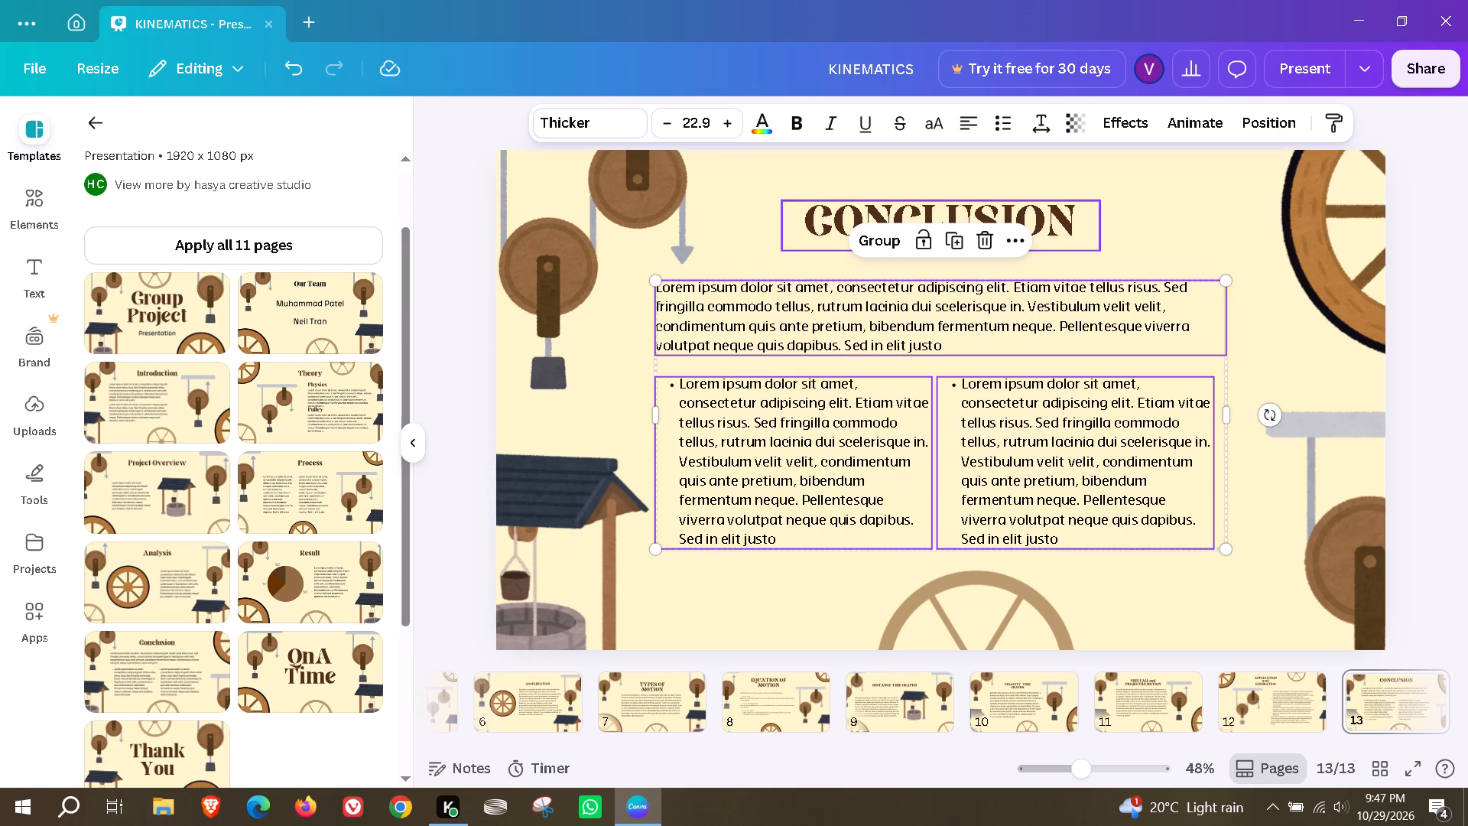
{"action": "left_click", "coordinate": [1244, 377]}
{"action": "left_click_drag", "start_coordinate": [1110, 578], "coordinate": [1093, 563]}
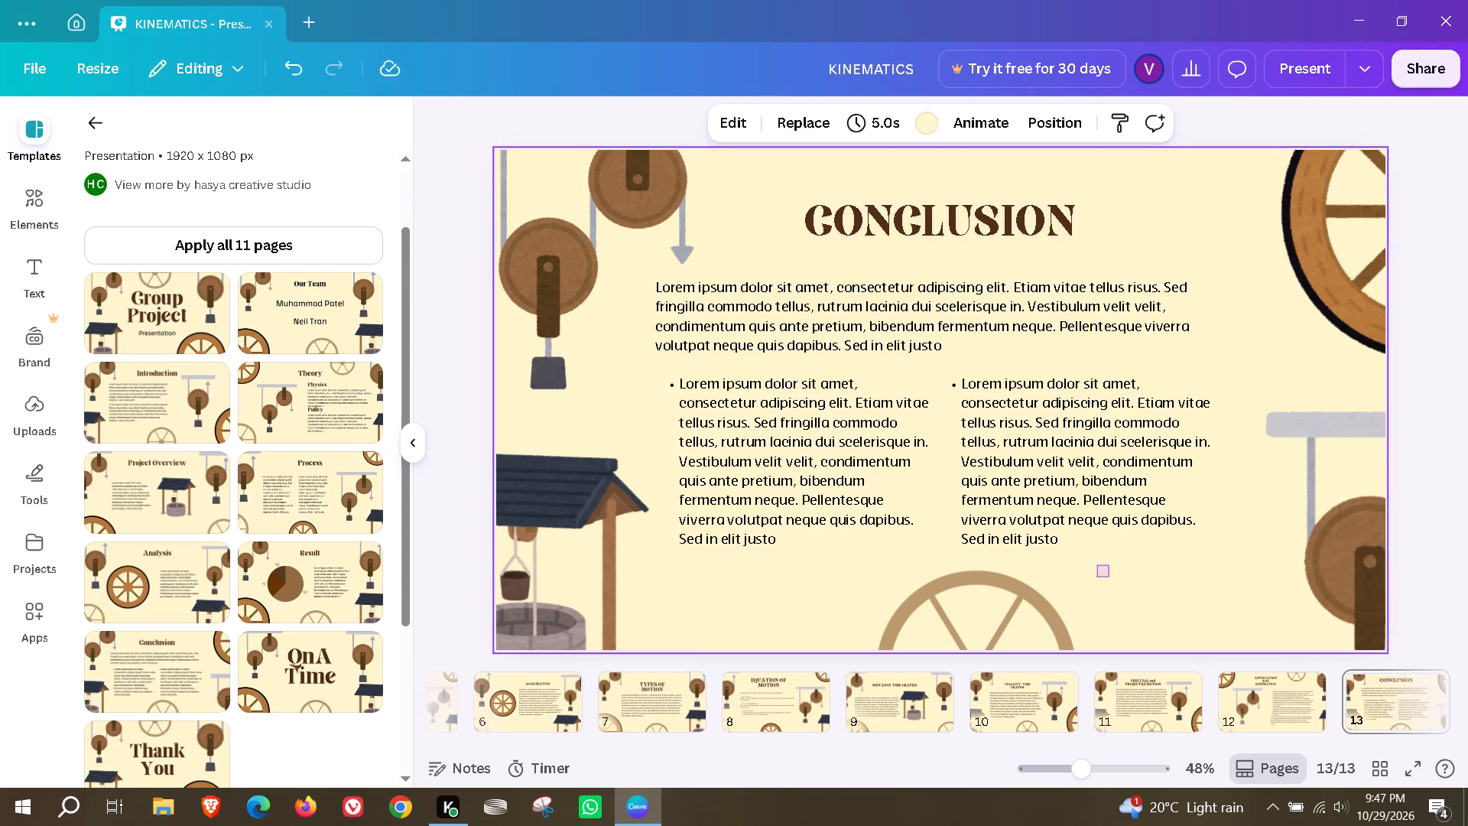
{"action": "left_click_drag", "start_coordinate": [1093, 563], "coordinate": [754, 443]}
{"action": "left_click", "coordinate": [783, 568]}
{"action": "left_click", "coordinate": [801, 490]}
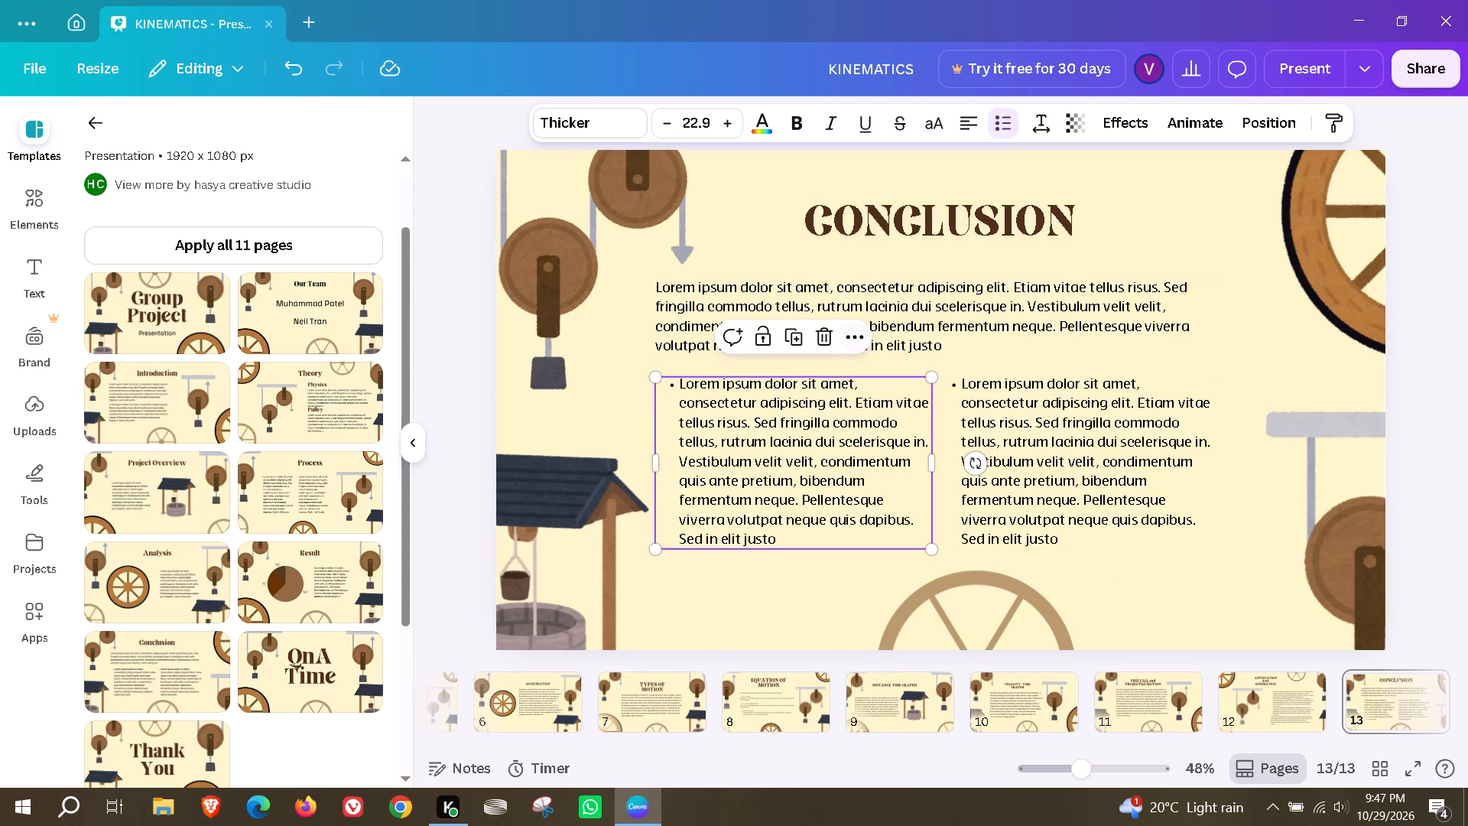
{"action": "left_click", "coordinate": [836, 328]}
{"action": "left_click", "coordinate": [1055, 412]}
{"action": "left_click", "coordinate": [1099, 340]}
{"action": "left_click_drag", "start_coordinate": [877, 330], "coordinate": [879, 402]}
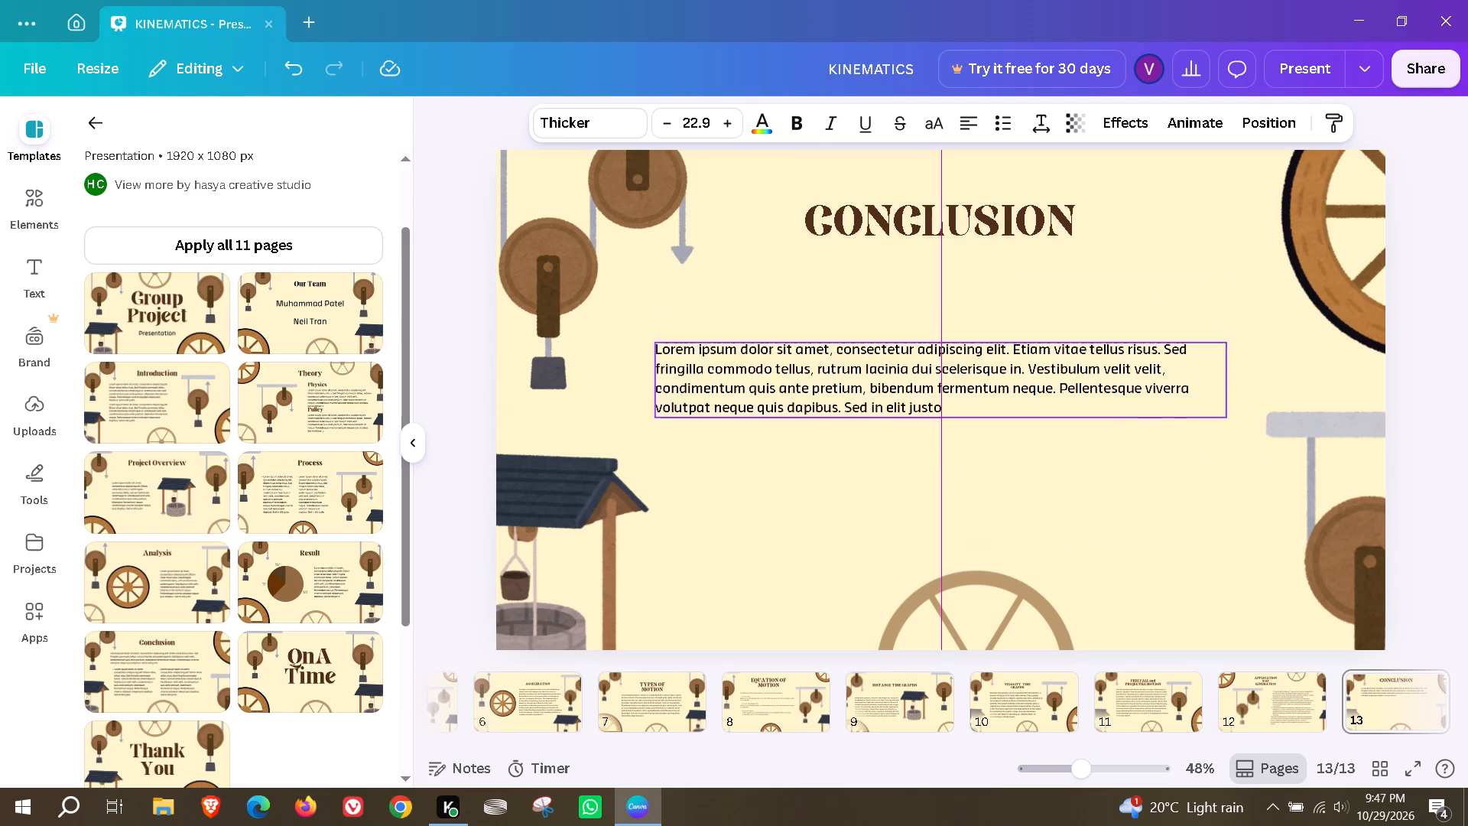
{"action": "left_click_drag", "start_coordinate": [879, 402], "coordinate": [879, 412]}
Replace the conclusion's placeholder paragraph with AI text generated from the prompt "in 5-6 lines conclude kinematics physics".
{"action": "left_click", "coordinate": [879, 412]}
{"action": "left_click", "coordinate": [990, 334]}
{"action": "scroll", "coordinate": [1020, 528], "scroll_direction": "down", "scroll_amount": 4}
{"action": "left_click", "coordinate": [1073, 715]}
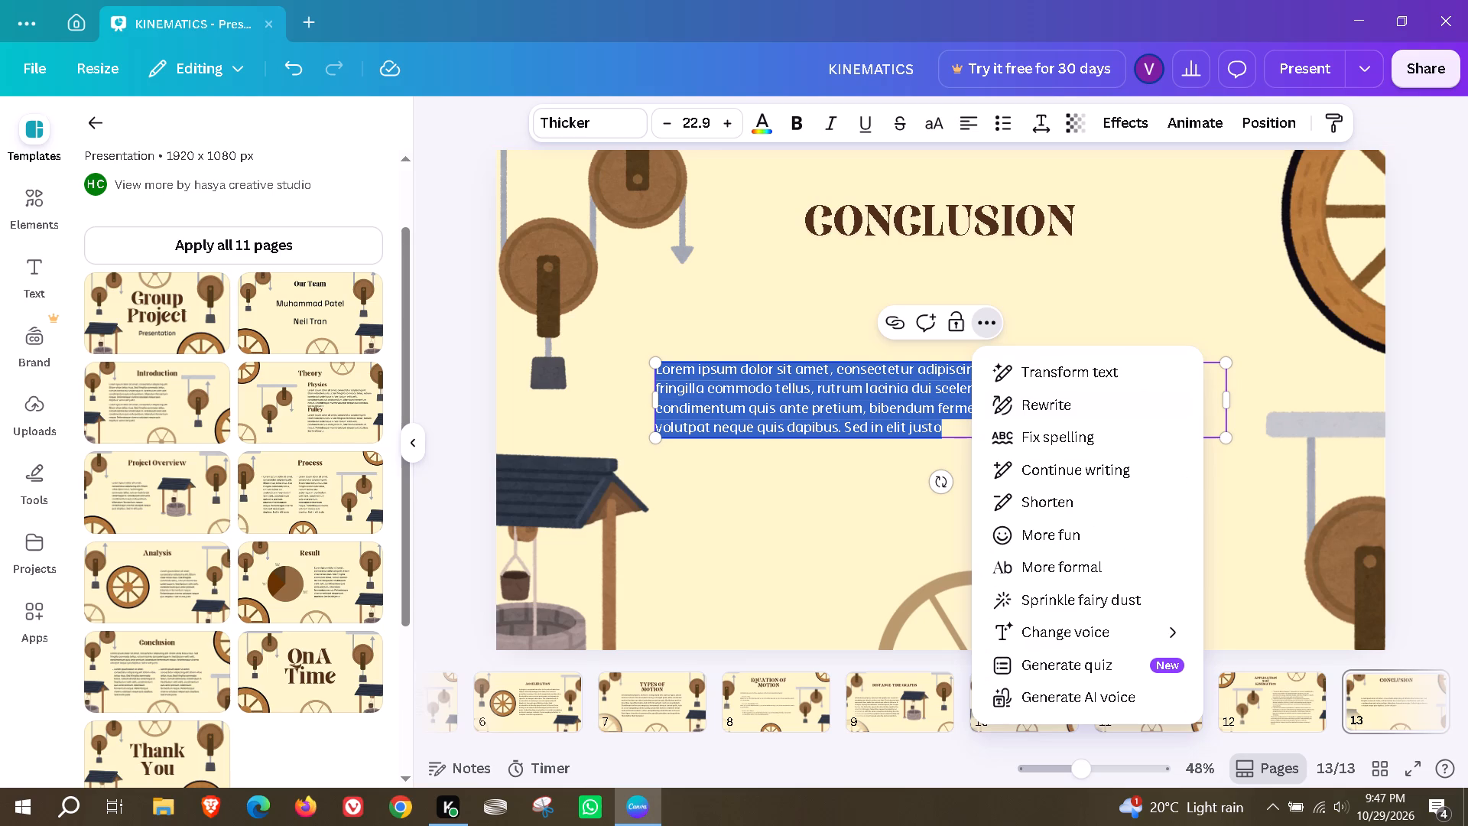
{"action": "left_click", "coordinate": [1081, 378]}
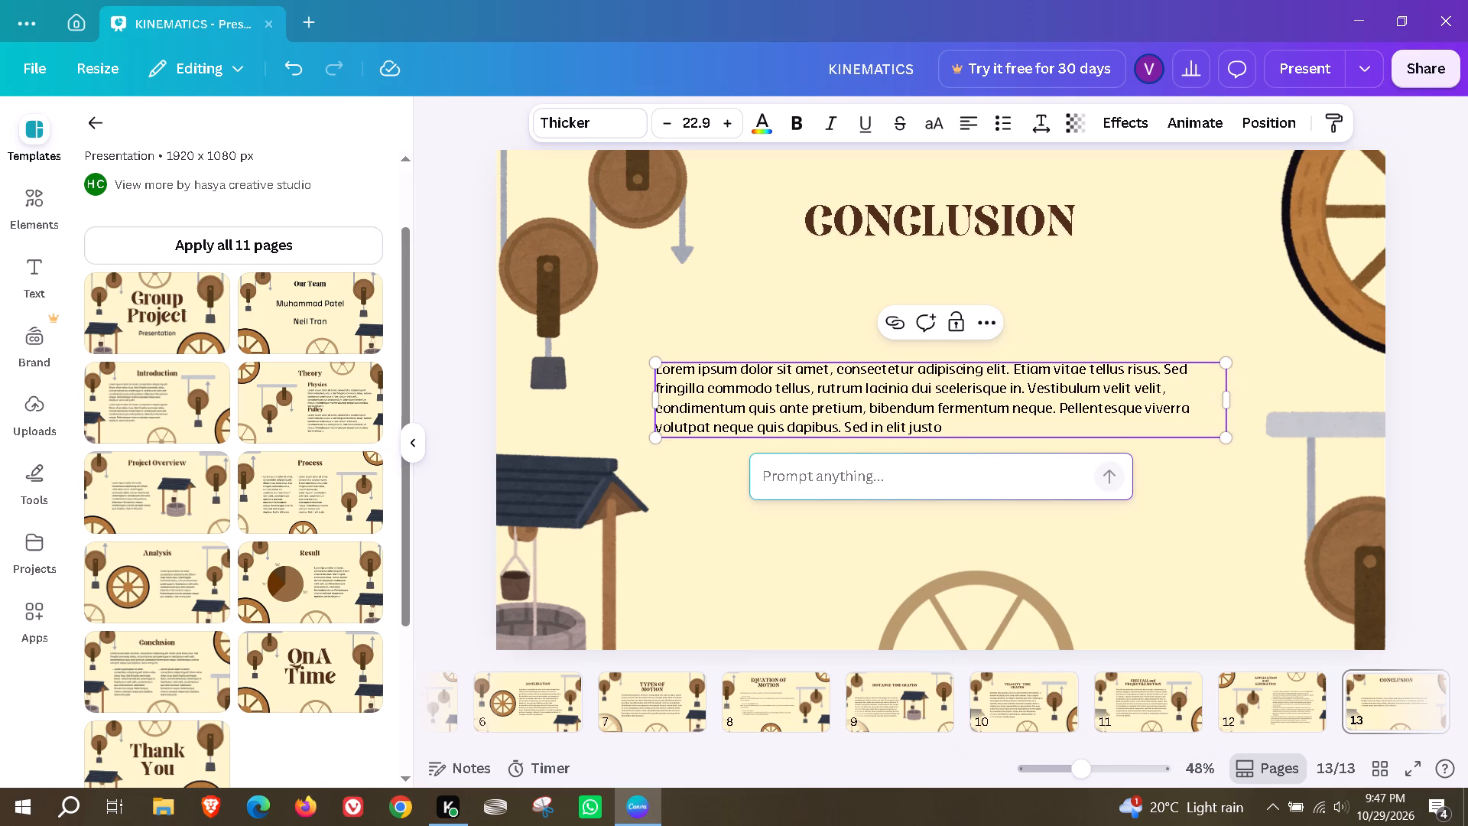
{"action": "type", "text": "in 5-6 lines"}
{"action": "key", "text": "space"}
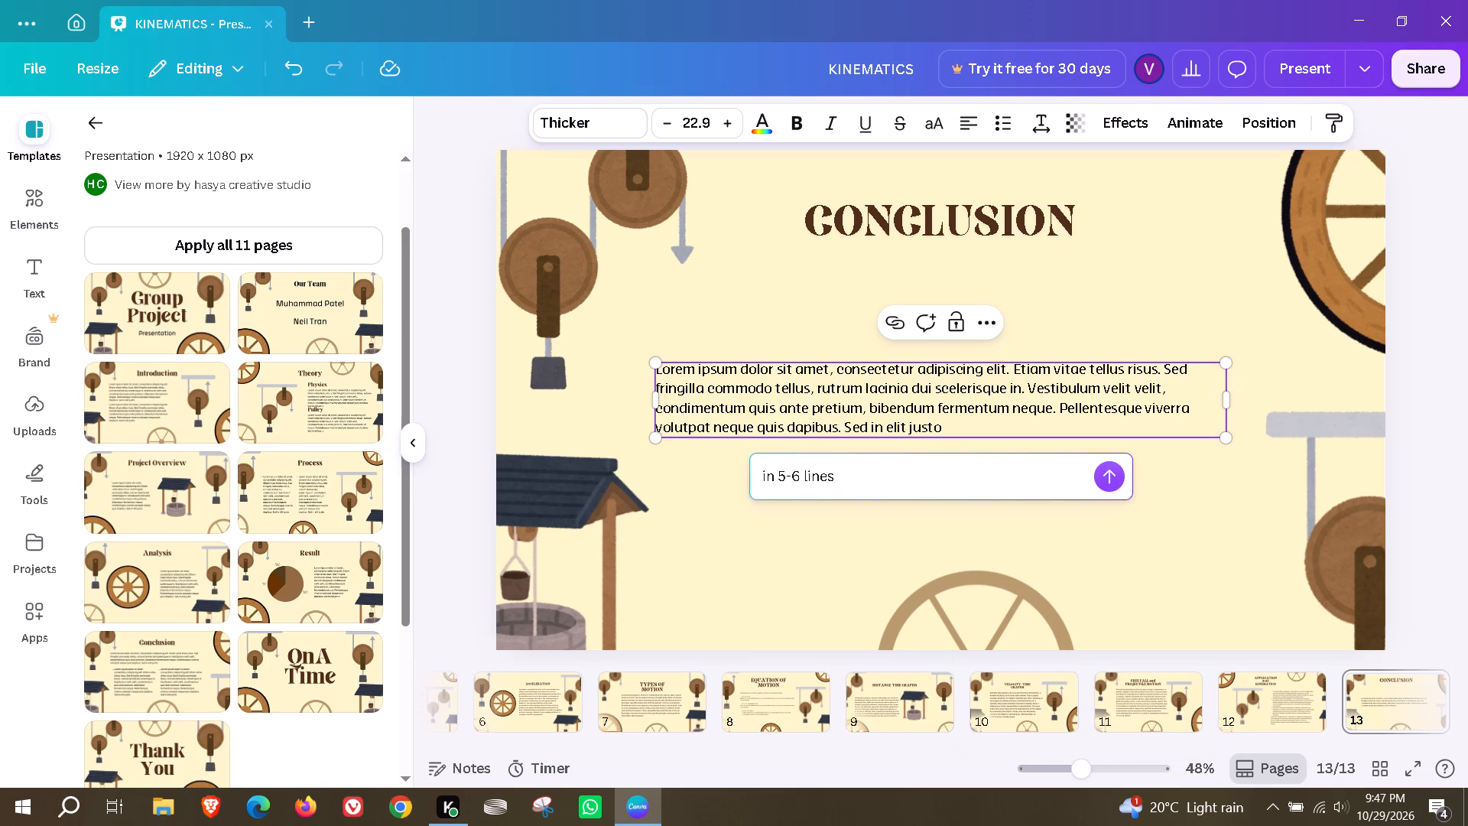
{"action": "type", "text": "colclude"}
{"action": "key", "text": "space"}
{"action": "key", "text": "BackSpace"}
{"action": "key", "text": "BackSpace"}
{"action": "key", "text": "BackSpace"}
{"action": "key", "text": "BackSpace"}
{"action": "key", "text": "BackSpace"}
{"action": "key", "text": "BackSpace"}
{"action": "key", "text": "BackSpace"}
{"action": "type", "text": "nclude kinematics physcs"}
{"action": "key", "text": "BackSpace"}
{"action": "key", "text": "c"}
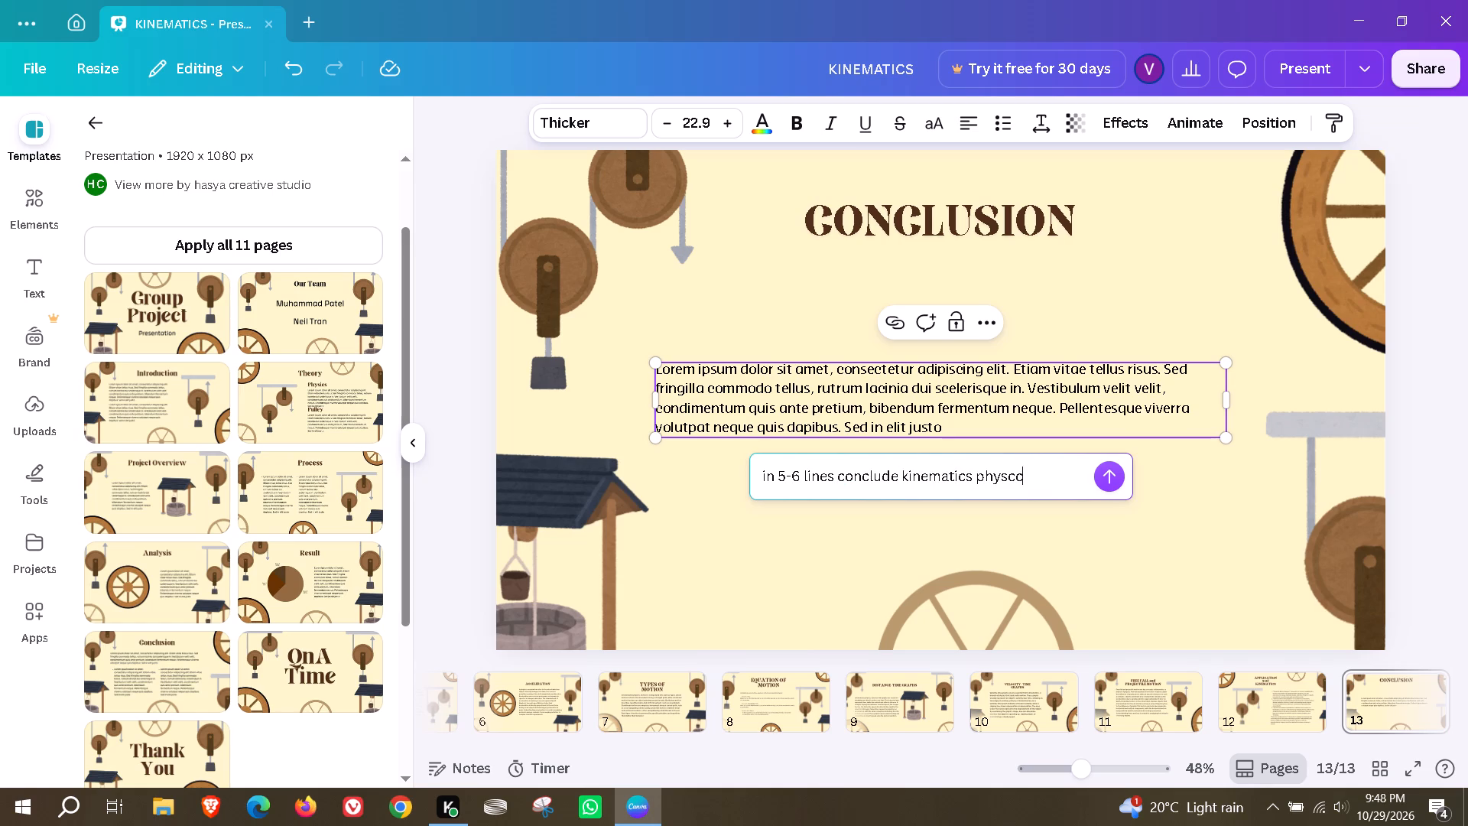
{"action": "key", "text": "BackSpace"}
{"action": "type", "text": "ics"}
{"action": "key", "text": "space"}
{"action": "key", "text": "BackSpace"}
{"action": "key", "text": "BackSpace"}
{"action": "key", "text": "BackSpace"}
{"action": "key", "text": "BackSpace"}
{"action": "key", "text": "BackSpace"}
{"action": "type", "text": "ics"}
{"action": "key", "text": "space"}
{"action": "key", "text": "Return"}
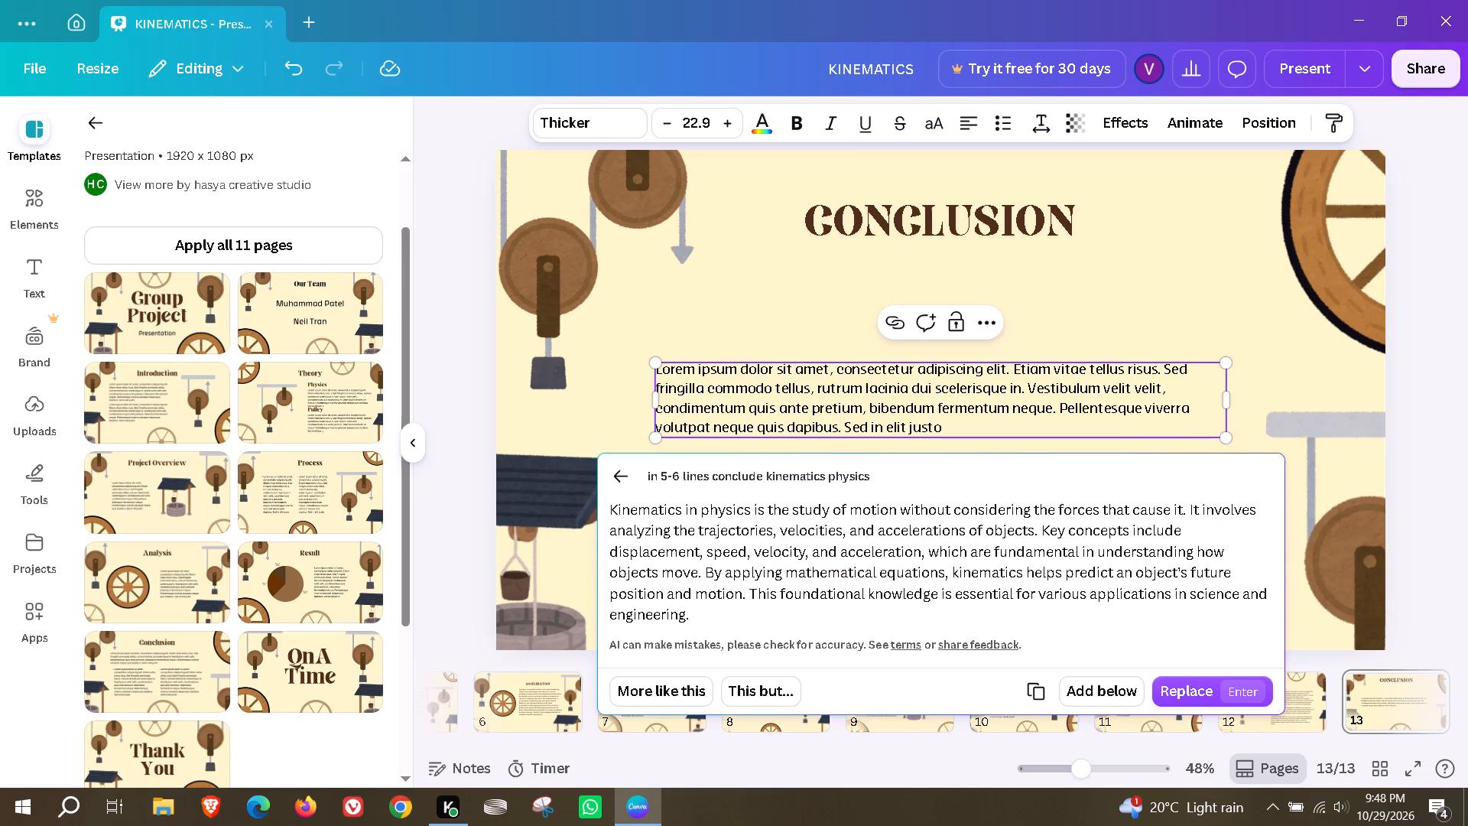
{"action": "left_click", "coordinate": [1181, 696]}
Enlarge the conclusion paragraph's text to about size 26.1, narrow its text box, and center it below the heading.
{"action": "left_click_drag", "start_coordinate": [1233, 406], "coordinate": [1211, 405]}
{"action": "left_click_drag", "start_coordinate": [1214, 470], "coordinate": [1249, 556]}
{"action": "left_click_drag", "start_coordinate": [1259, 411], "coordinate": [1165, 429]}
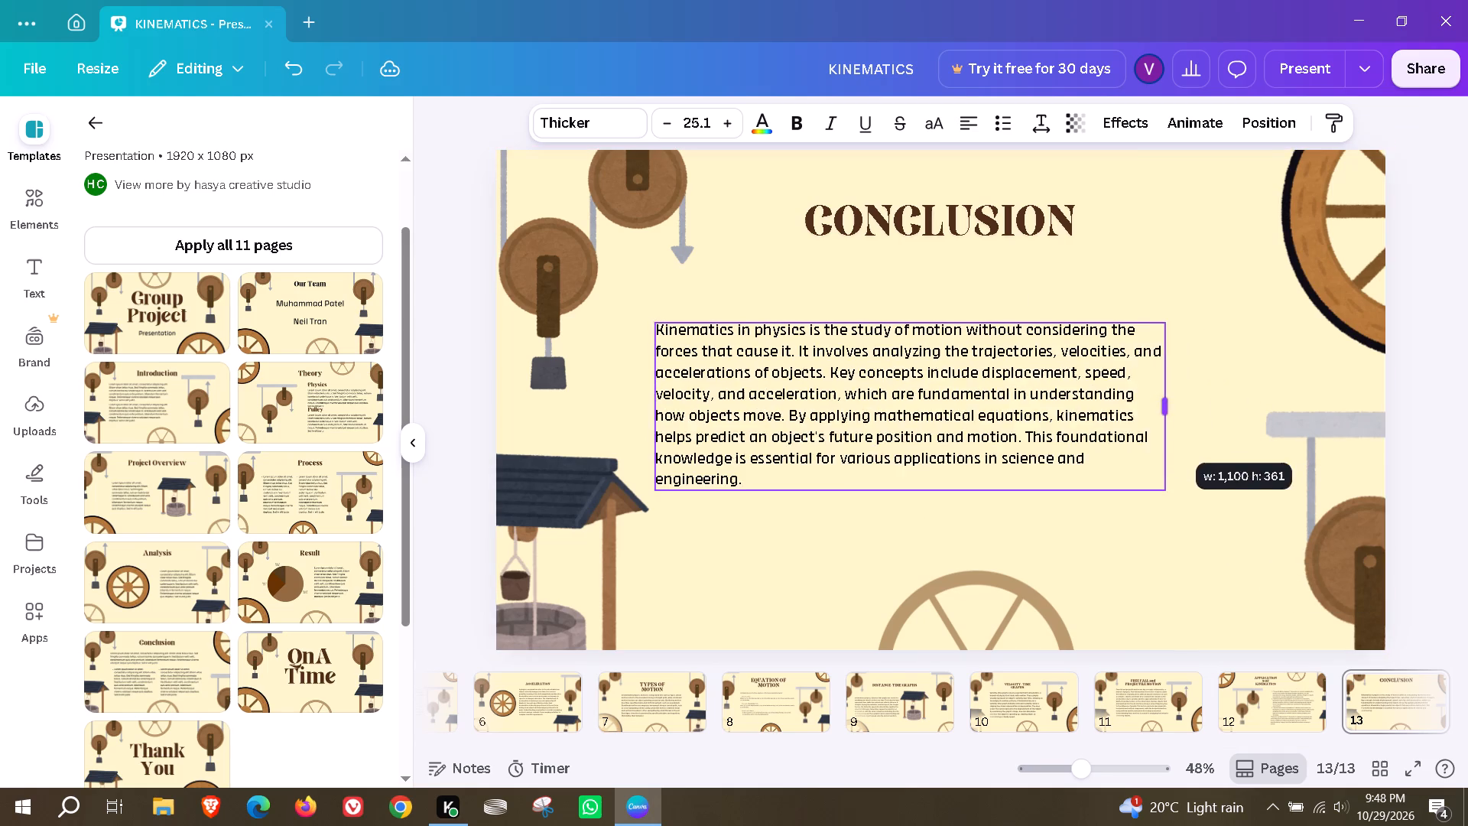
{"action": "left_click_drag", "start_coordinate": [1165, 429], "coordinate": [1163, 429]}
{"action": "left_click_drag", "start_coordinate": [1165, 494], "coordinate": [1177, 522]}
{"action": "left_click", "coordinate": [1179, 551]}
{"action": "left_click_drag", "start_coordinate": [990, 448], "coordinate": [1013, 452]}
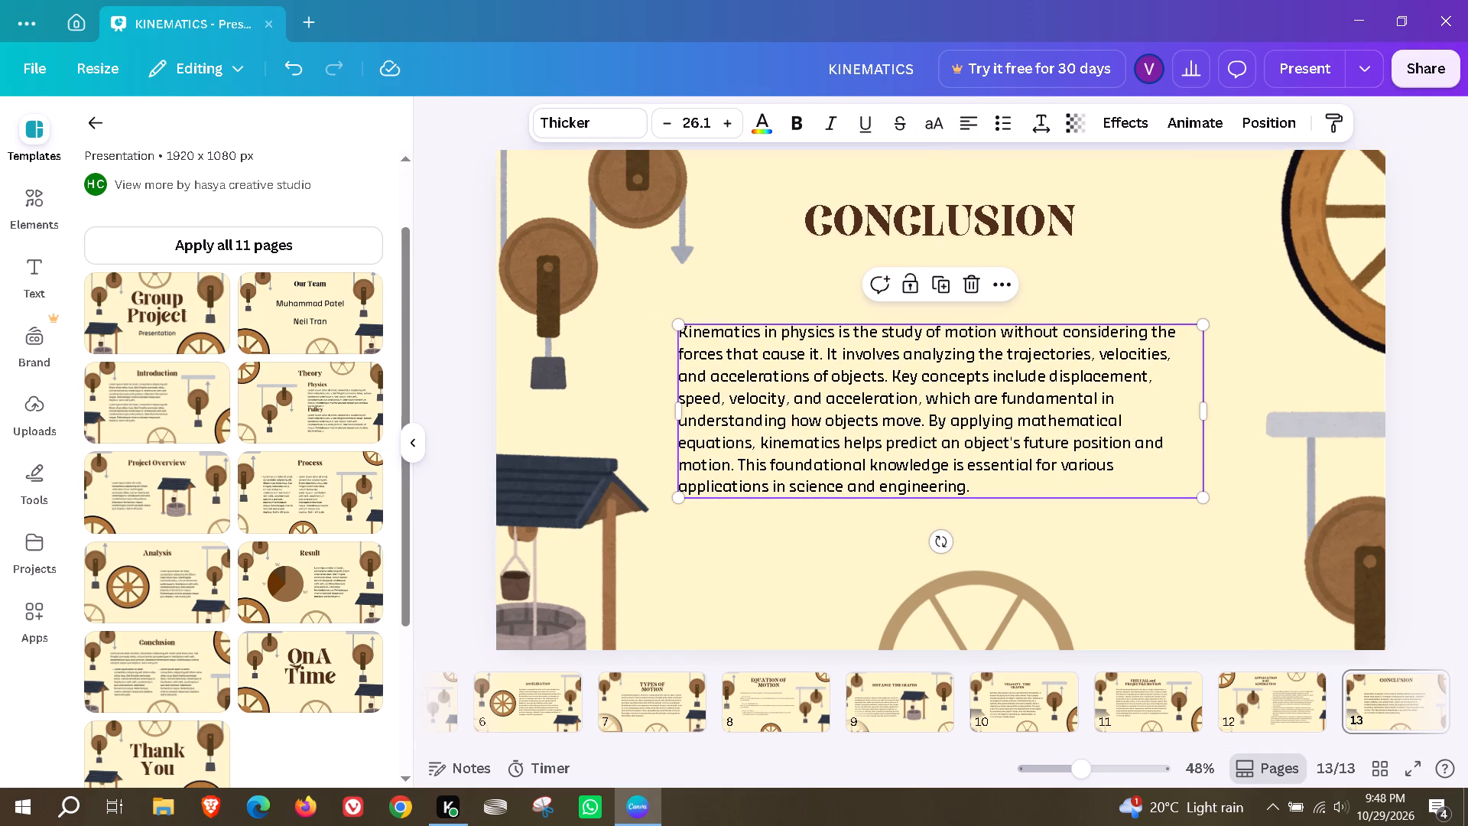
Add the template's Thank You page as page 14.
{"action": "scroll", "coordinate": [1252, 714], "scroll_direction": "up", "scroll_amount": 2}
{"action": "scroll", "coordinate": [1252, 714], "scroll_direction": "down", "scroll_amount": 3}
{"action": "scroll", "coordinate": [370, 727], "scroll_direction": "down", "scroll_amount": 3}
{"action": "left_click", "coordinate": [171, 493]}
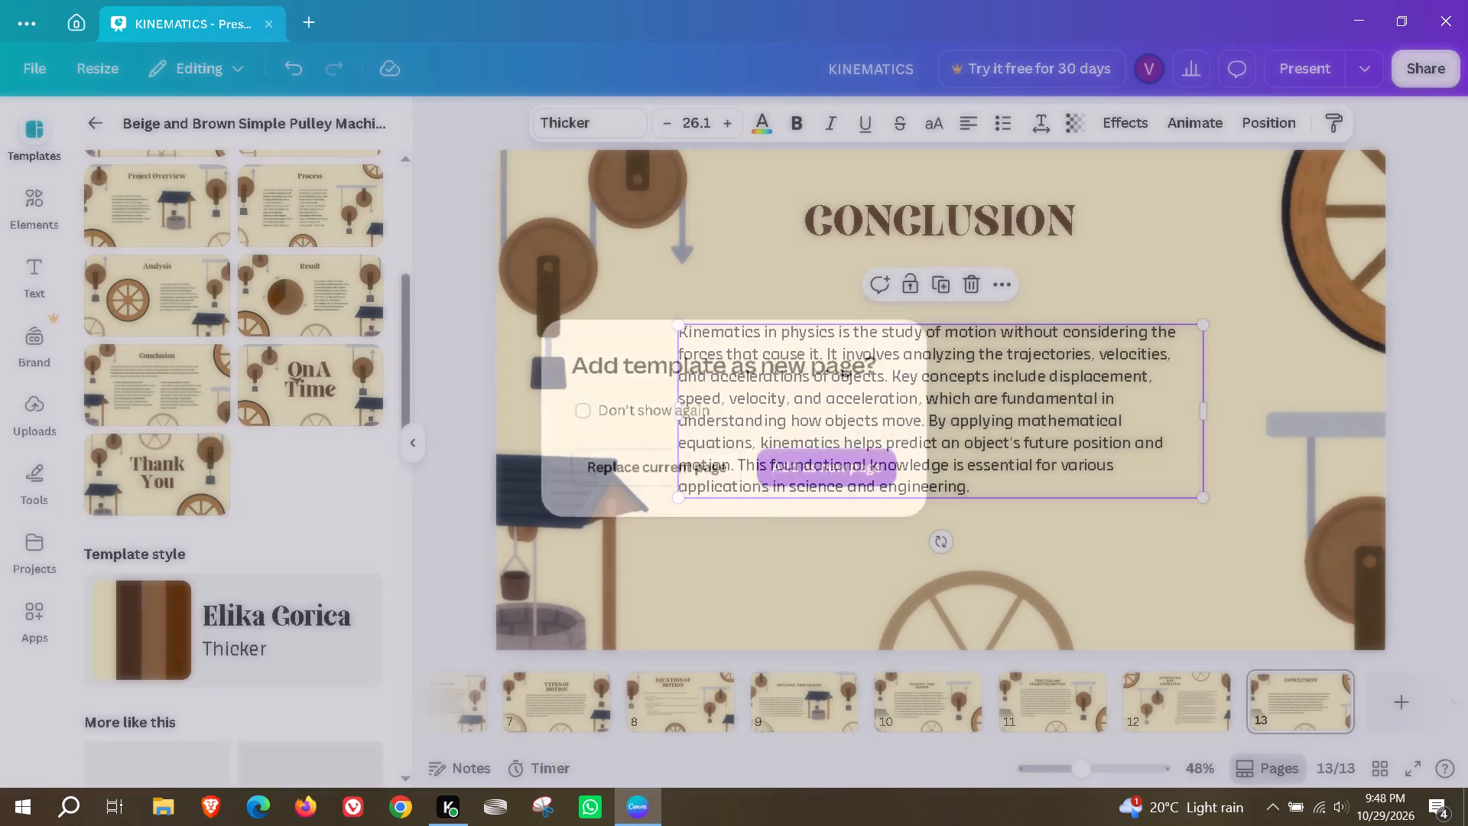
{"action": "left_click", "coordinate": [849, 467]}
Shrink the Thank You text on page 14 to size 144 and delete its wording.
{"action": "double_click", "coordinate": [917, 364]}
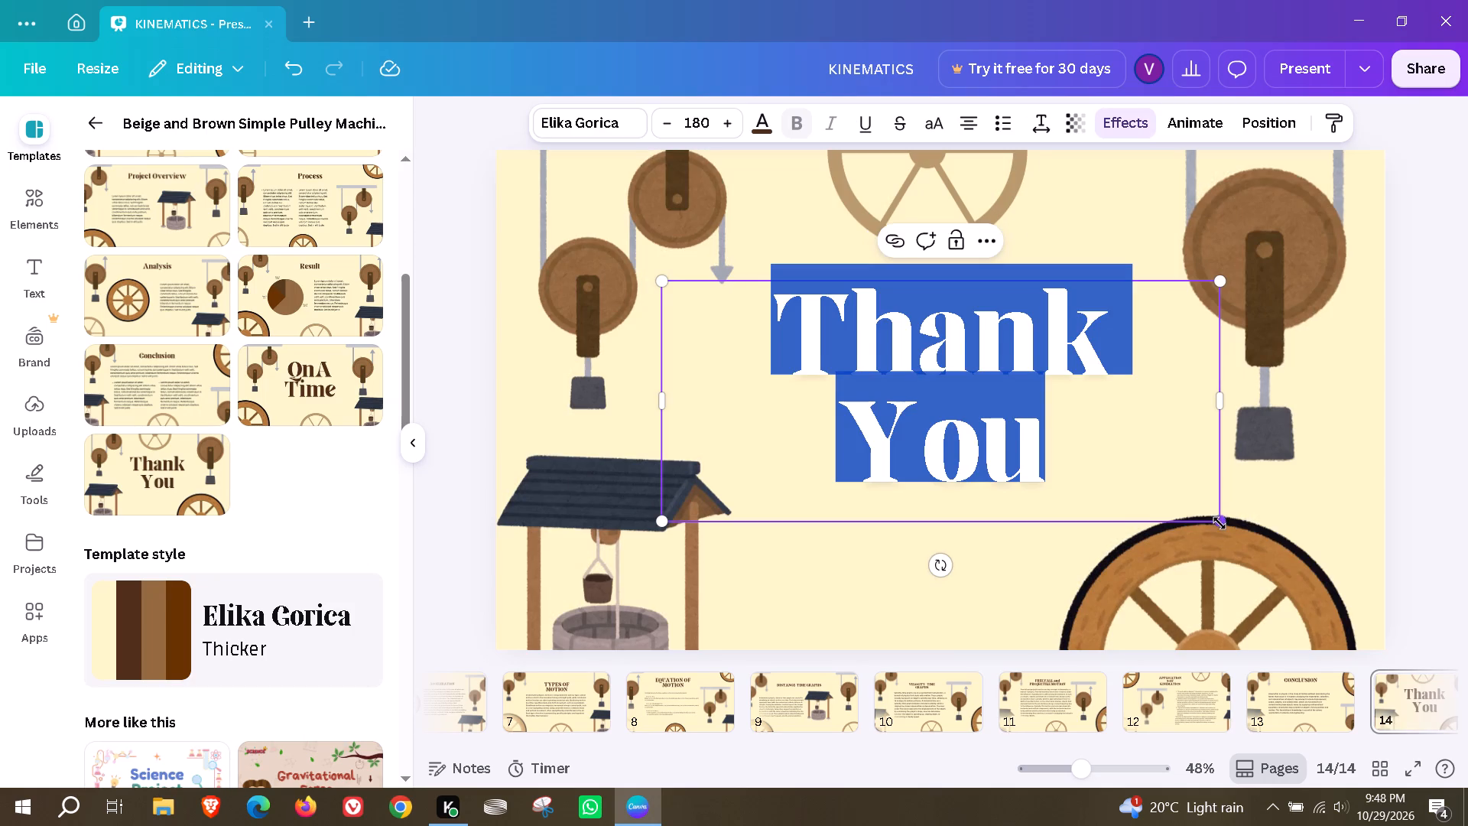
{"action": "left_click_drag", "start_coordinate": [1220, 523], "coordinate": [1114, 461]}
{"action": "left_click_drag", "start_coordinate": [914, 416], "coordinate": [975, 424]}
{"action": "double_click", "coordinate": [924, 361]}
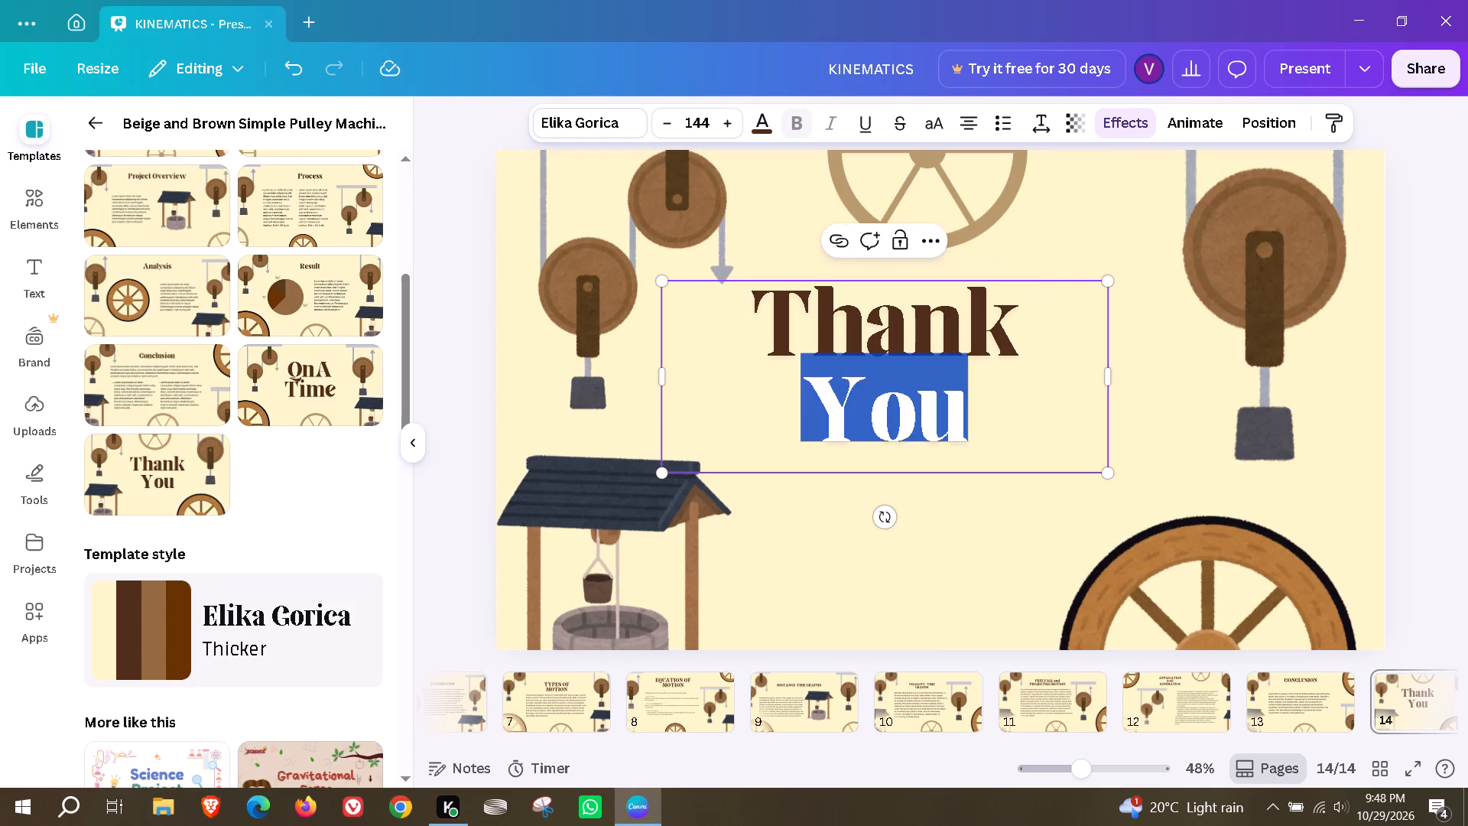
{"action": "left_click", "coordinate": [962, 342]}
{"action": "double_click", "coordinate": [1010, 422]}
{"action": "key", "text": "BackSpace"}
{"action": "key", "text": "BackSpace"}
{"action": "key", "text": "BackSpace"}
{"action": "key", "text": "BackSpace"}
{"action": "key", "text": "BackSpace"}
{"action": "key", "text": "BackSpace"}
{"action": "key", "text": "BackSpace"}
{"action": "key", "text": "BackSpace"}
{"action": "key", "text": "BackSpace"}
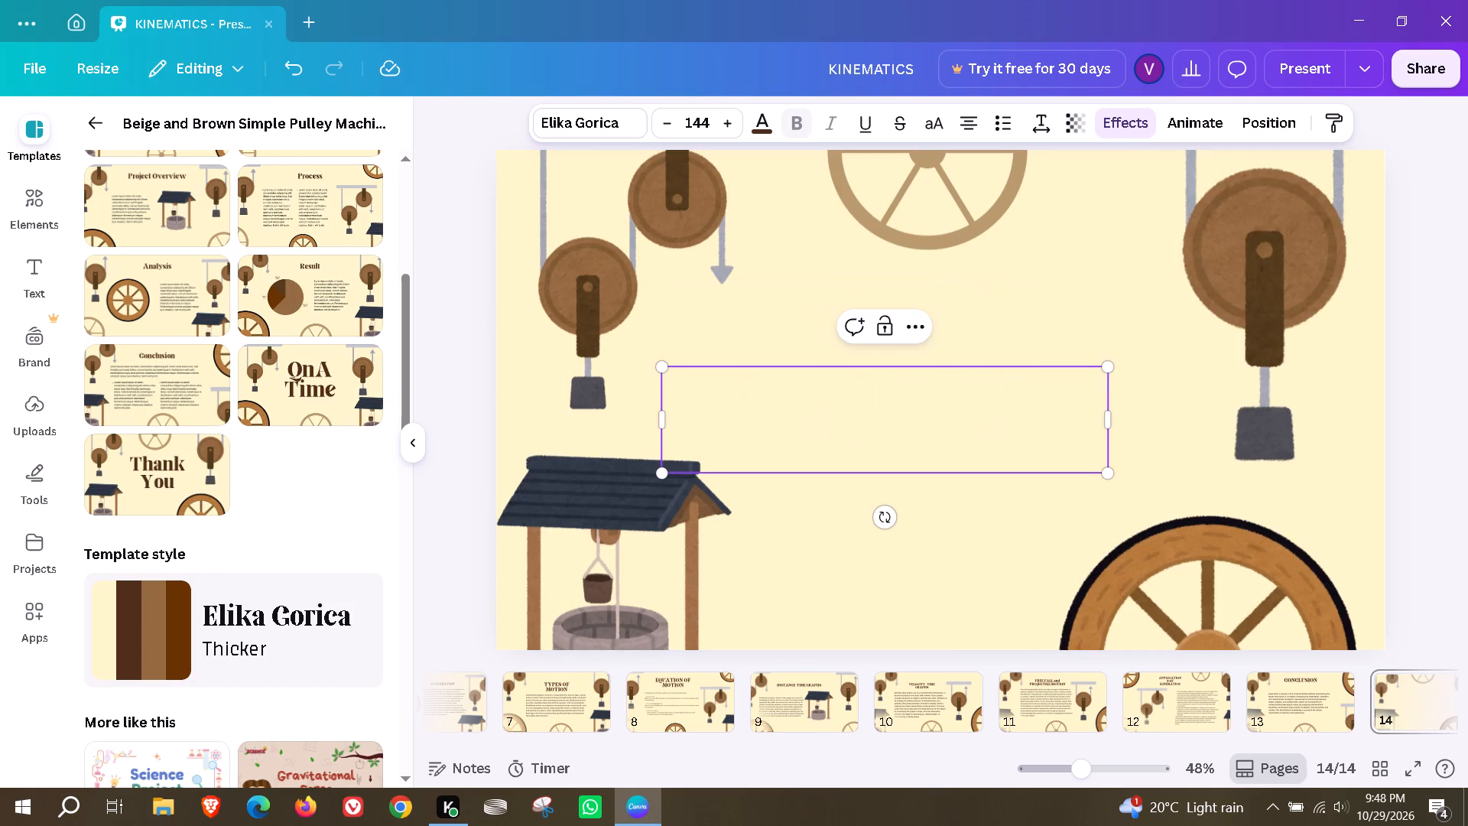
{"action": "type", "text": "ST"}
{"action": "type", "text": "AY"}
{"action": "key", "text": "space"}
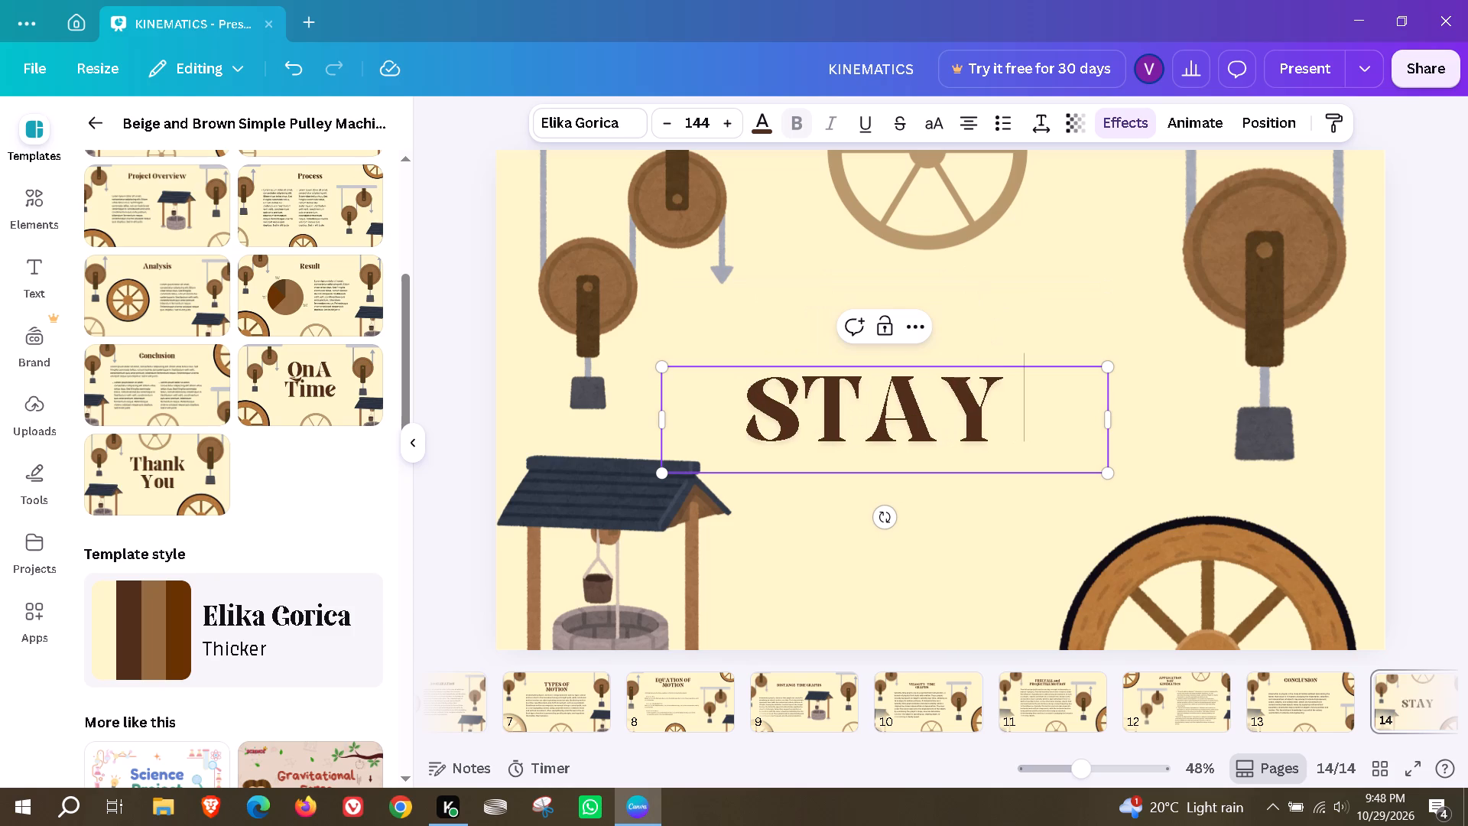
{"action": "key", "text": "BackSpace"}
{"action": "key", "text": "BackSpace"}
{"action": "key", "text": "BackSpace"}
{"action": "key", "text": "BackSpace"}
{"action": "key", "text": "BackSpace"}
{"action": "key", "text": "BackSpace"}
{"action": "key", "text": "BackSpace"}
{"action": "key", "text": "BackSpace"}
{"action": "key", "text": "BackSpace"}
Enter "KEEP MOVING" as the heading text on page 14.
{"action": "type", "text": "KEEP m"}
{"action": "key", "text": "shift+BackSpace"}
{"action": "type", "text": "MOB"}
{"action": "key", "text": "shift+BackSpace"}
{"action": "type", "text": "VING"}
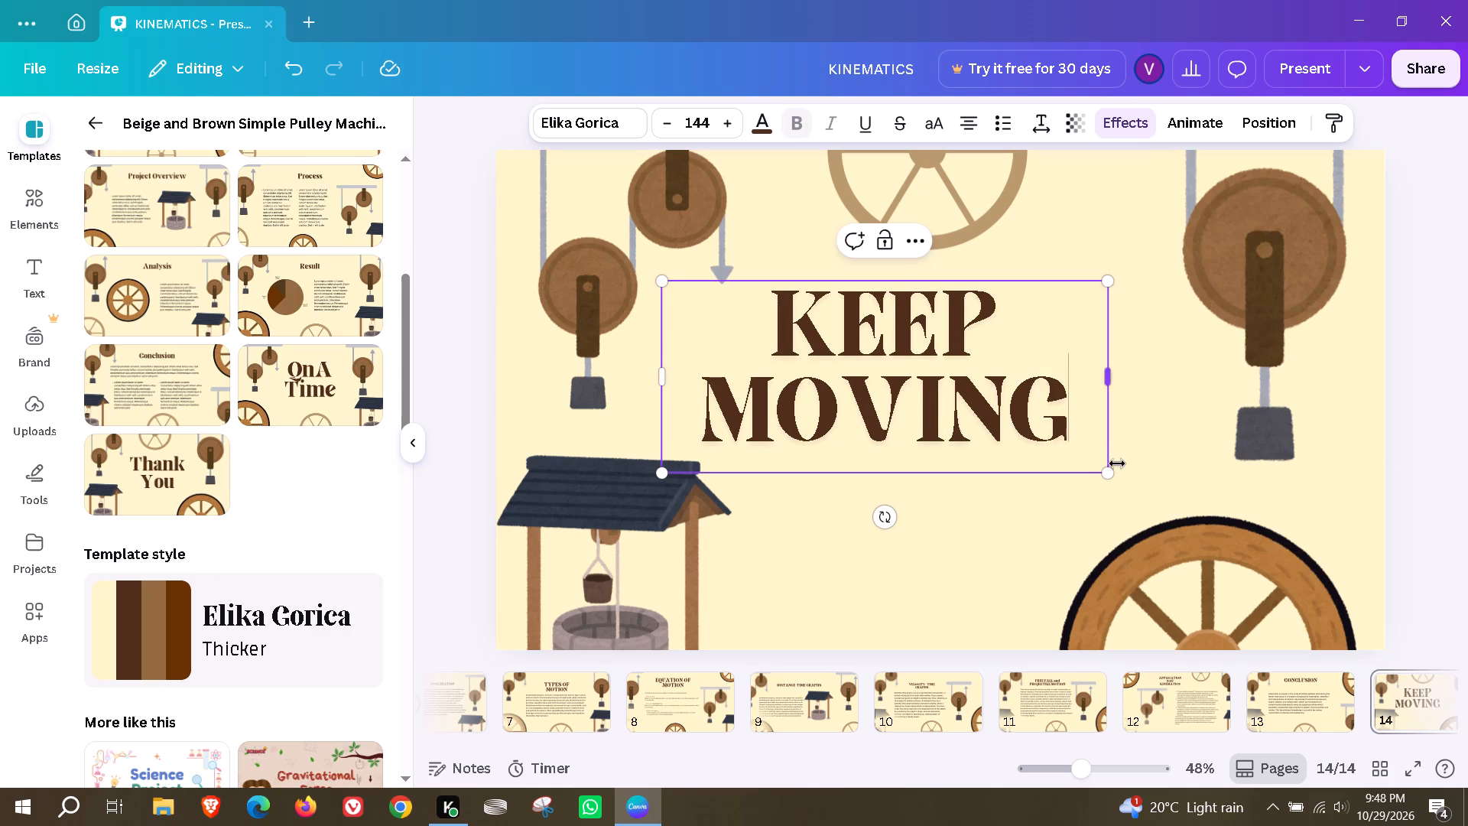
Shrink the KEEP MOVING heading to roughly half its width and move it to the center of page 14.
{"action": "left_click_drag", "start_coordinate": [1109, 474], "coordinate": [911, 406]}
{"action": "left_click", "coordinate": [823, 483]}
{"action": "left_click_drag", "start_coordinate": [827, 335], "coordinate": [967, 374]}
{"action": "left_click", "coordinate": [973, 478]}
Add a body text box to page 14 and replace its placeholder using Magic Write with the prompt "generate best quote on kinematics physics".
{"action": "left_click", "coordinate": [36, 259]}
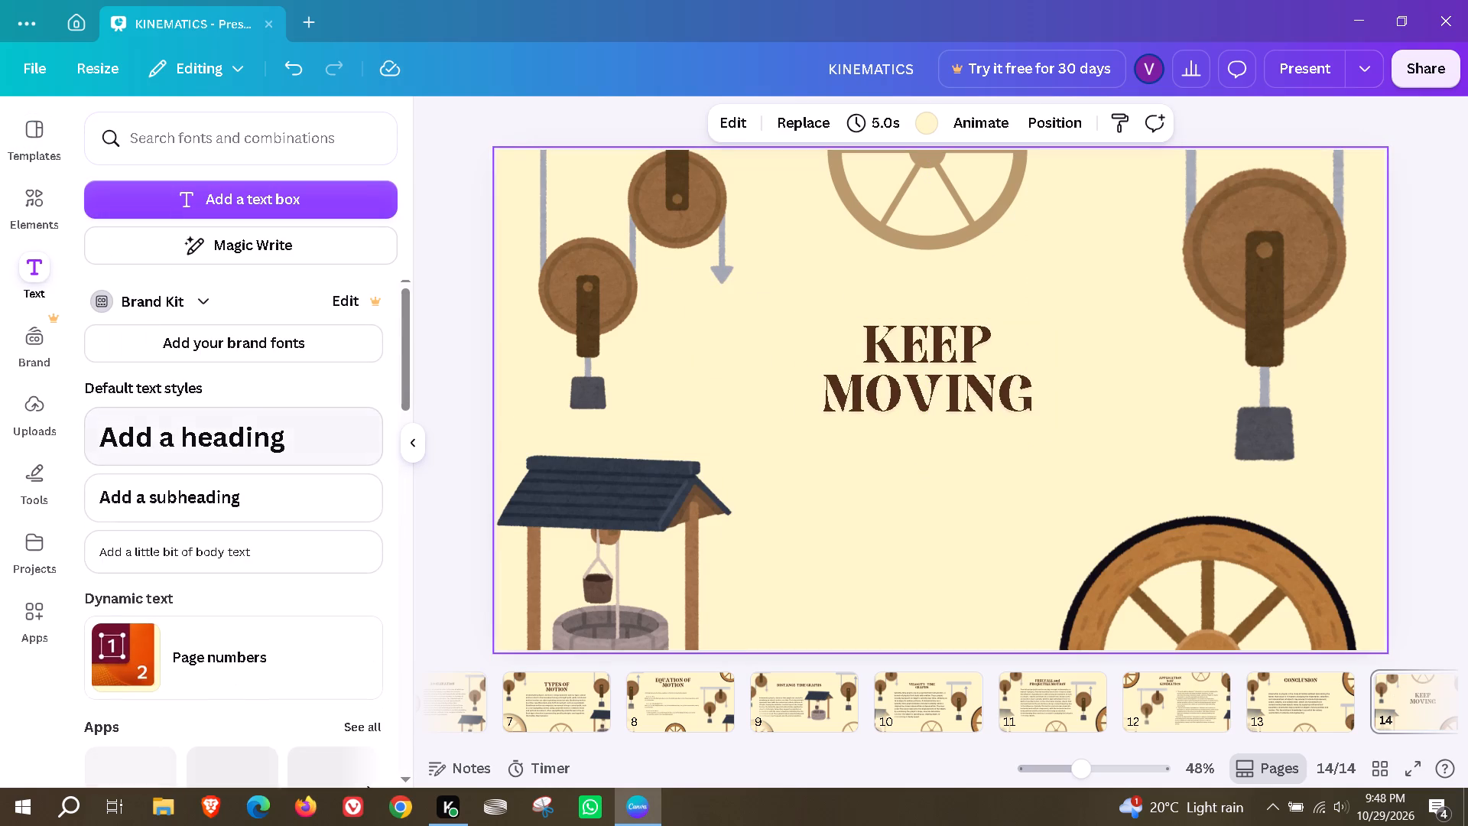
{"action": "left_click", "coordinate": [203, 539]}
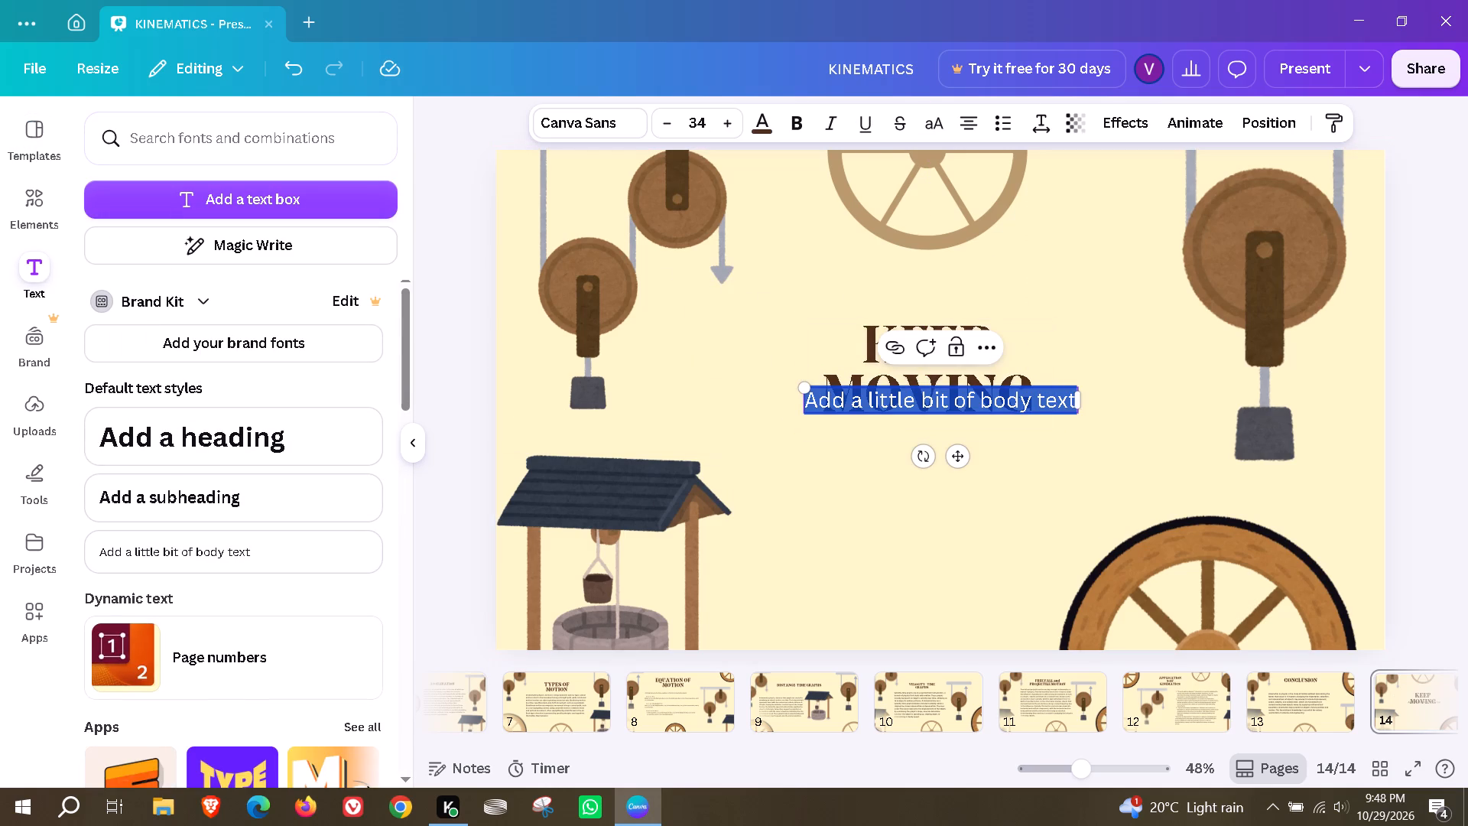
{"action": "left_click", "coordinate": [989, 347]}
{"action": "scroll", "coordinate": [1024, 619], "scroll_direction": "down", "scroll_amount": 3}
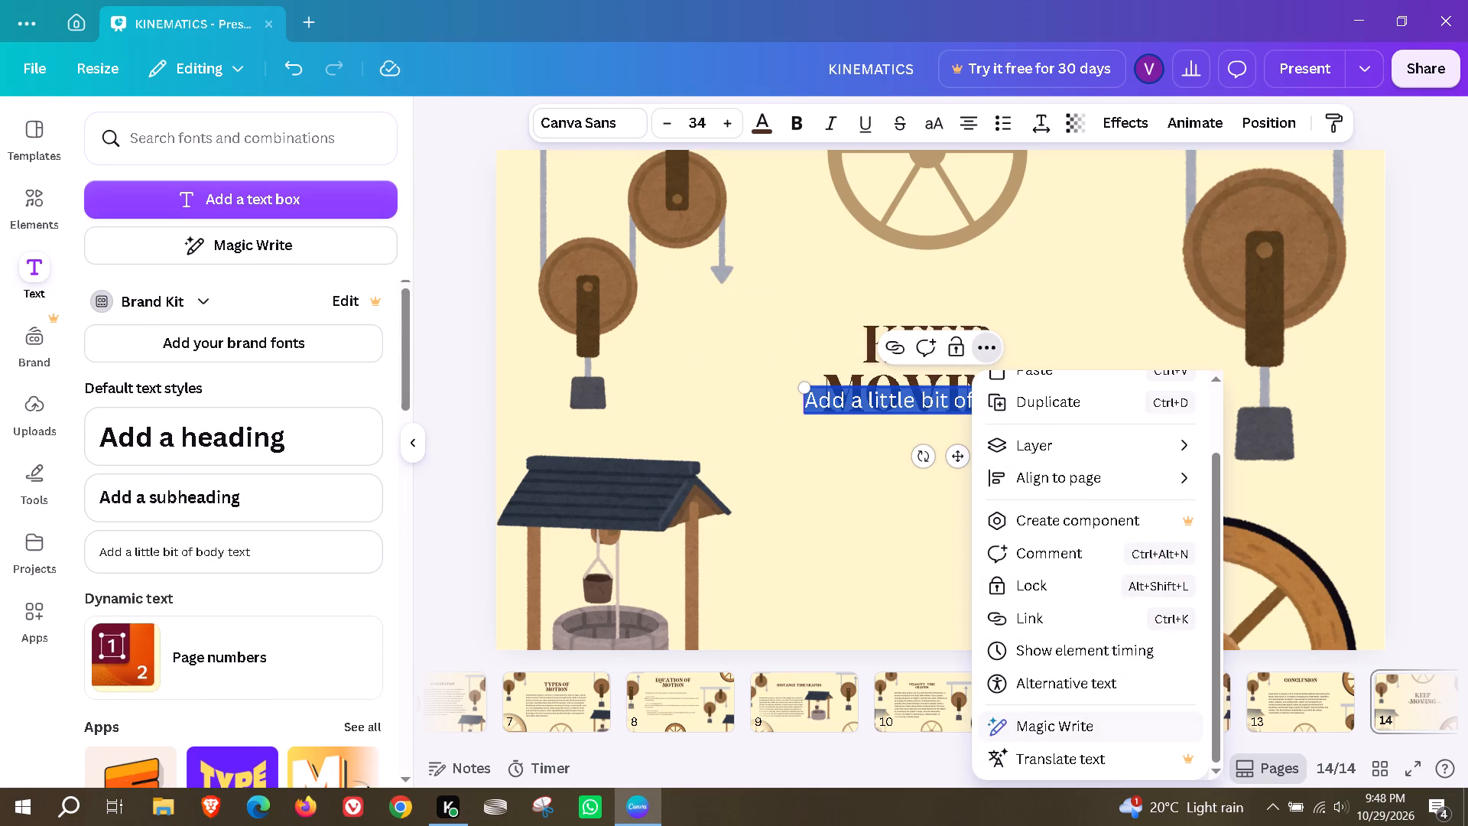
{"action": "left_click", "coordinate": [1051, 711]}
{"action": "left_click", "coordinate": [1063, 410]}
{"action": "type", "text": "generta"}
{"action": "key", "text": "BackSpace"}
{"action": "key", "text": "BackSpace"}
{"action": "type", "text": "ate best quite"}
{"action": "key", "text": "space"}
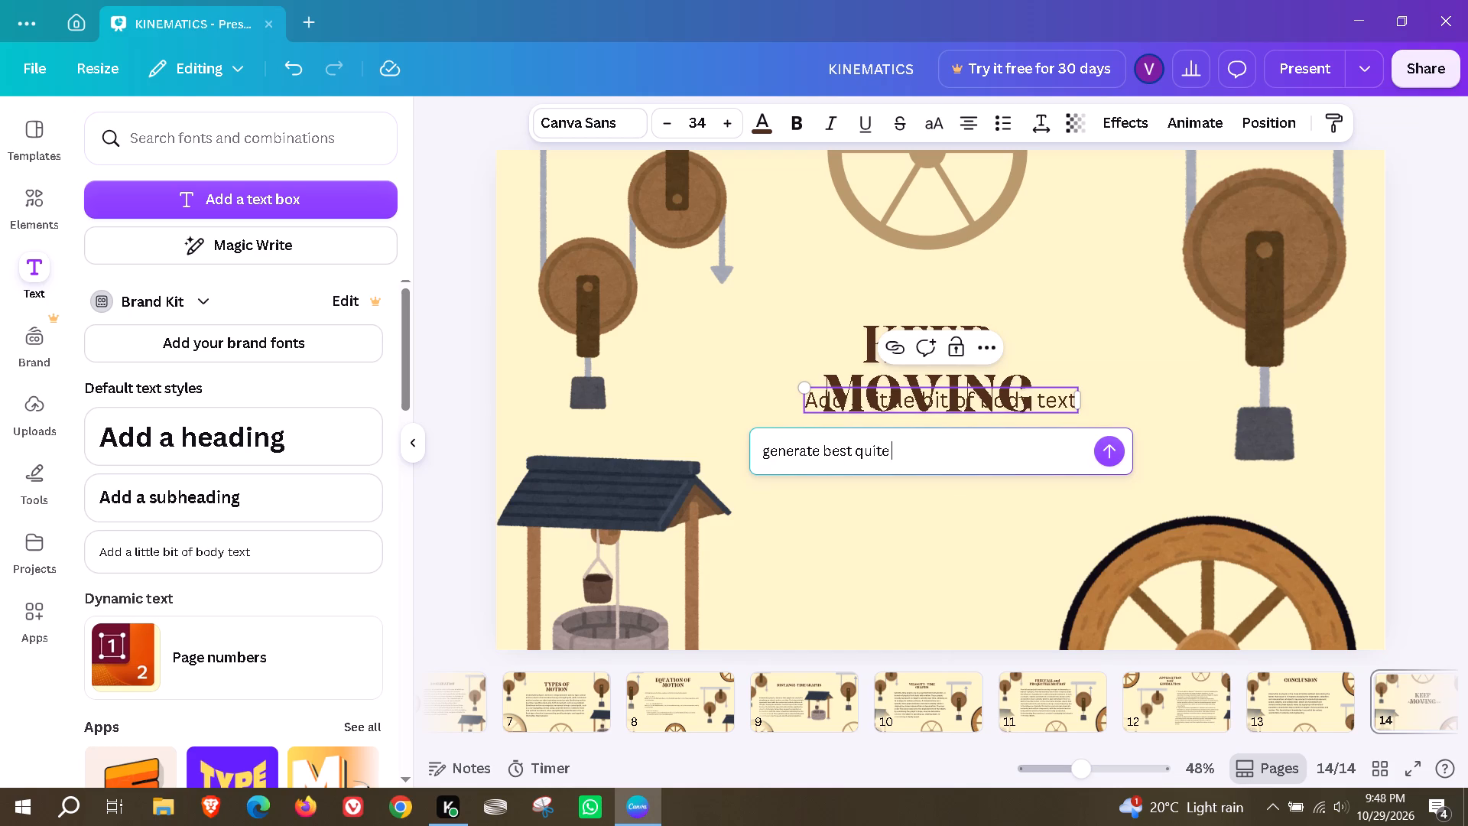
{"action": "key", "text": "BackSpace"}
{"action": "key", "text": "BackSpace"}
{"action": "key", "text": "BackSpace"}
{"action": "type", "text": "ote"}
{"action": "key", "text": "BackSpace"}
{"action": "key", "text": "BackSpace"}
{"action": "key", "text": "BackSpace"}
{"action": "key", "text": "BackSpace"}
{"action": "type", "text": "ote o"}
{"action": "type", "text": "n kinematics p"}
{"action": "type", "text": "hysics"}
{"action": "key", "text": "Return"}
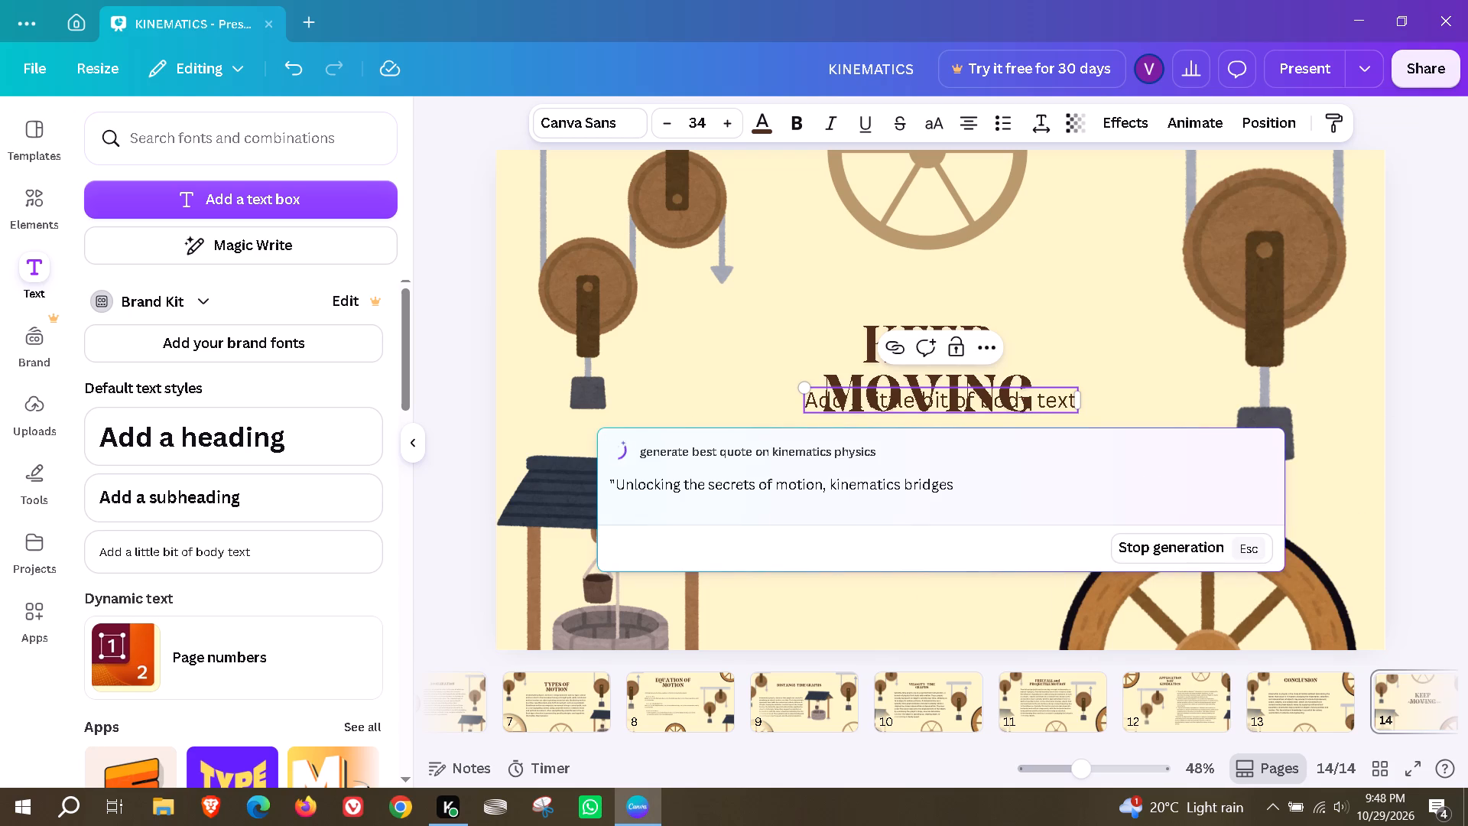
{"action": "left_click", "coordinate": [1202, 570]}
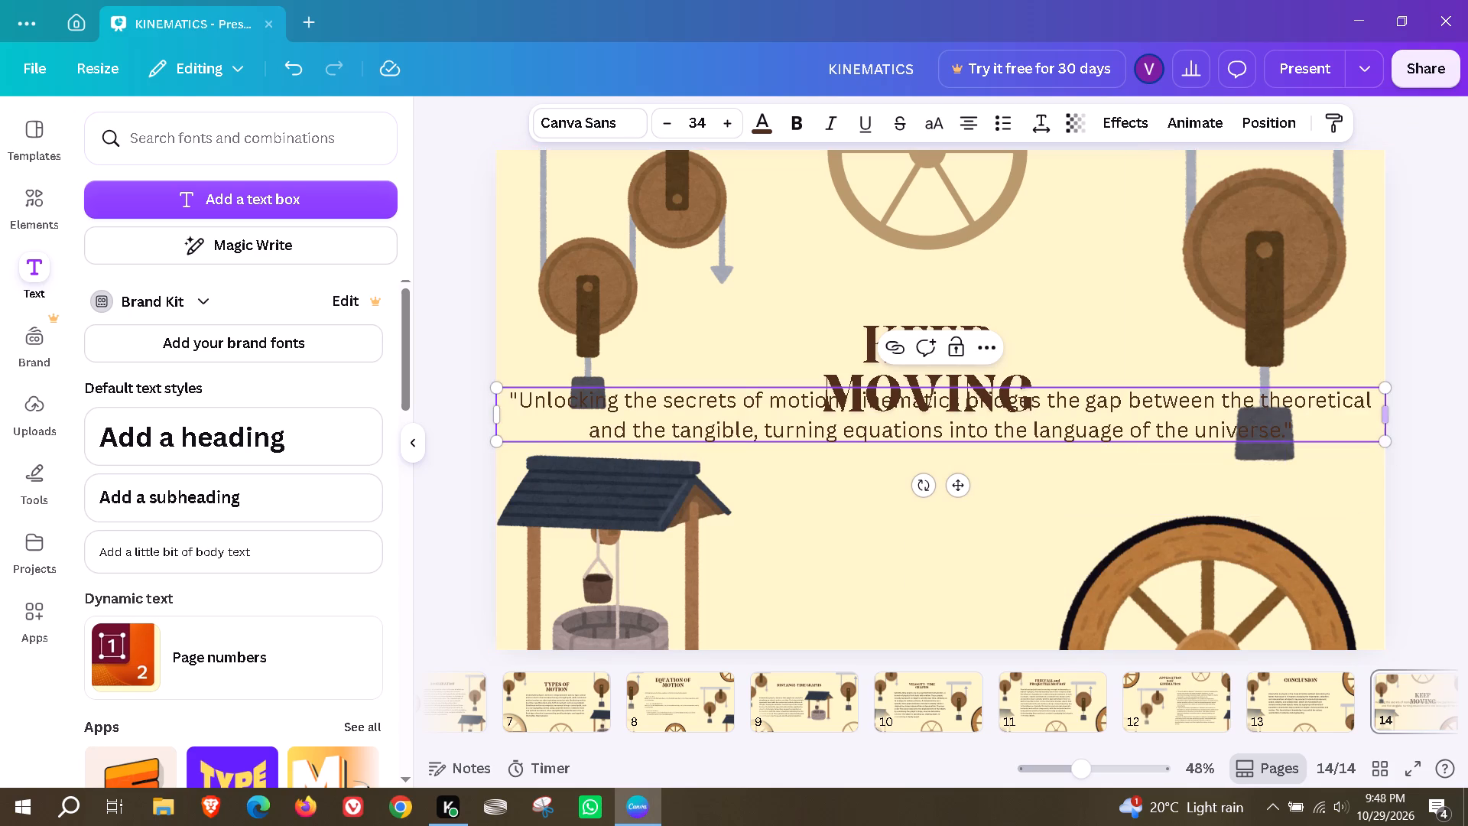
Reduce the quote's text to about size 22.9, fit its box to four lines, and center it below the KEEP MOVING heading.
{"action": "left_click_drag", "start_coordinate": [1139, 429], "coordinate": [1133, 474]}
{"action": "left_click", "coordinate": [1062, 481]}
{"action": "left_click_drag", "start_coordinate": [1049, 446], "coordinate": [1047, 480]}
{"action": "left_click_drag", "start_coordinate": [1066, 429], "coordinate": [1066, 480]}
{"action": "left_click_drag", "start_coordinate": [1392, 464], "coordinate": [907, 475]}
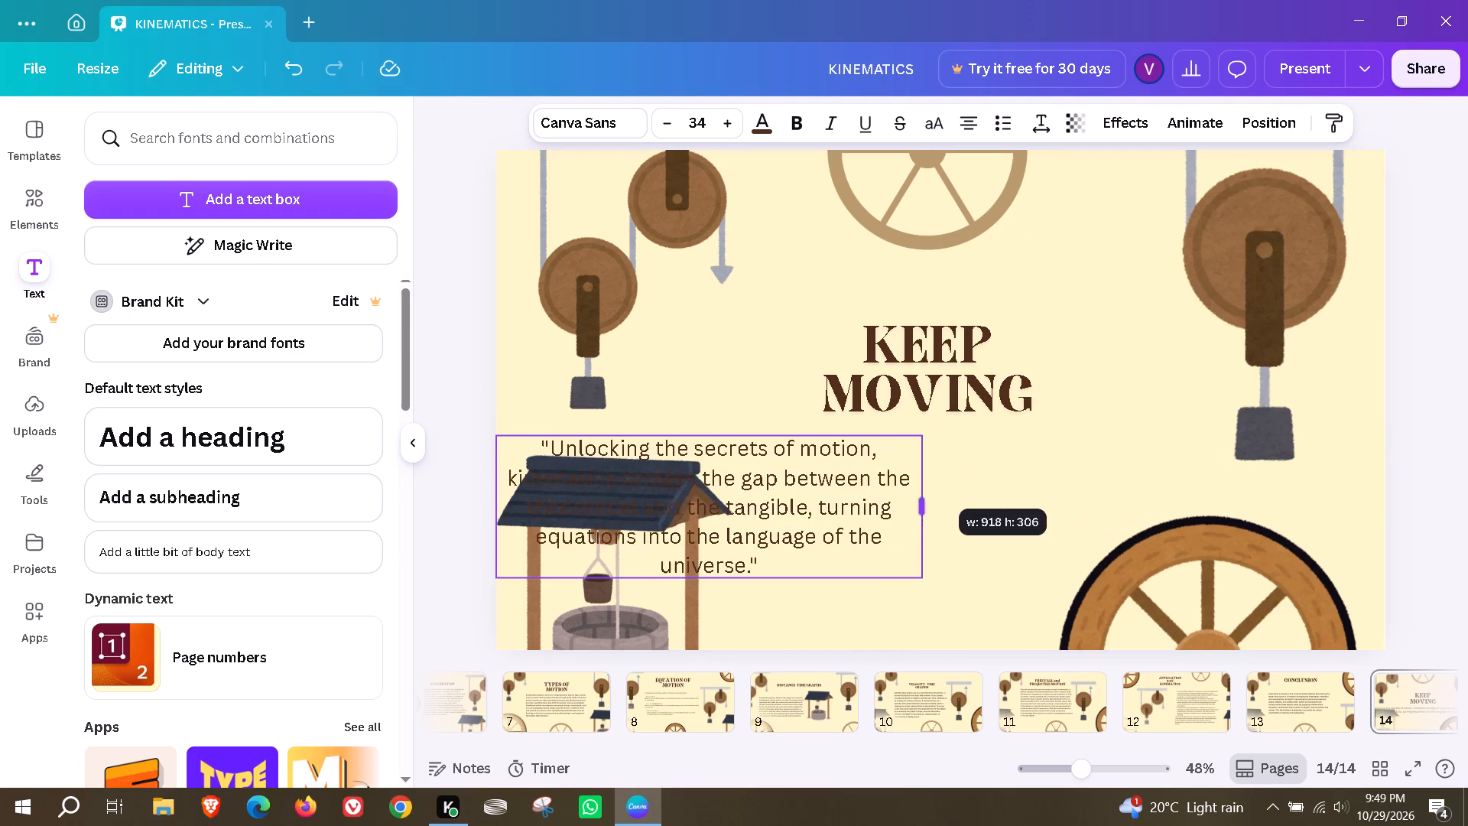
{"action": "left_click_drag", "start_coordinate": [907, 475], "coordinate": [884, 475]}
{"action": "left_click", "coordinate": [967, 485]}
{"action": "left_click_drag", "start_coordinate": [794, 502], "coordinate": [992, 502]}
{"action": "left_click", "coordinate": [1067, 569]}
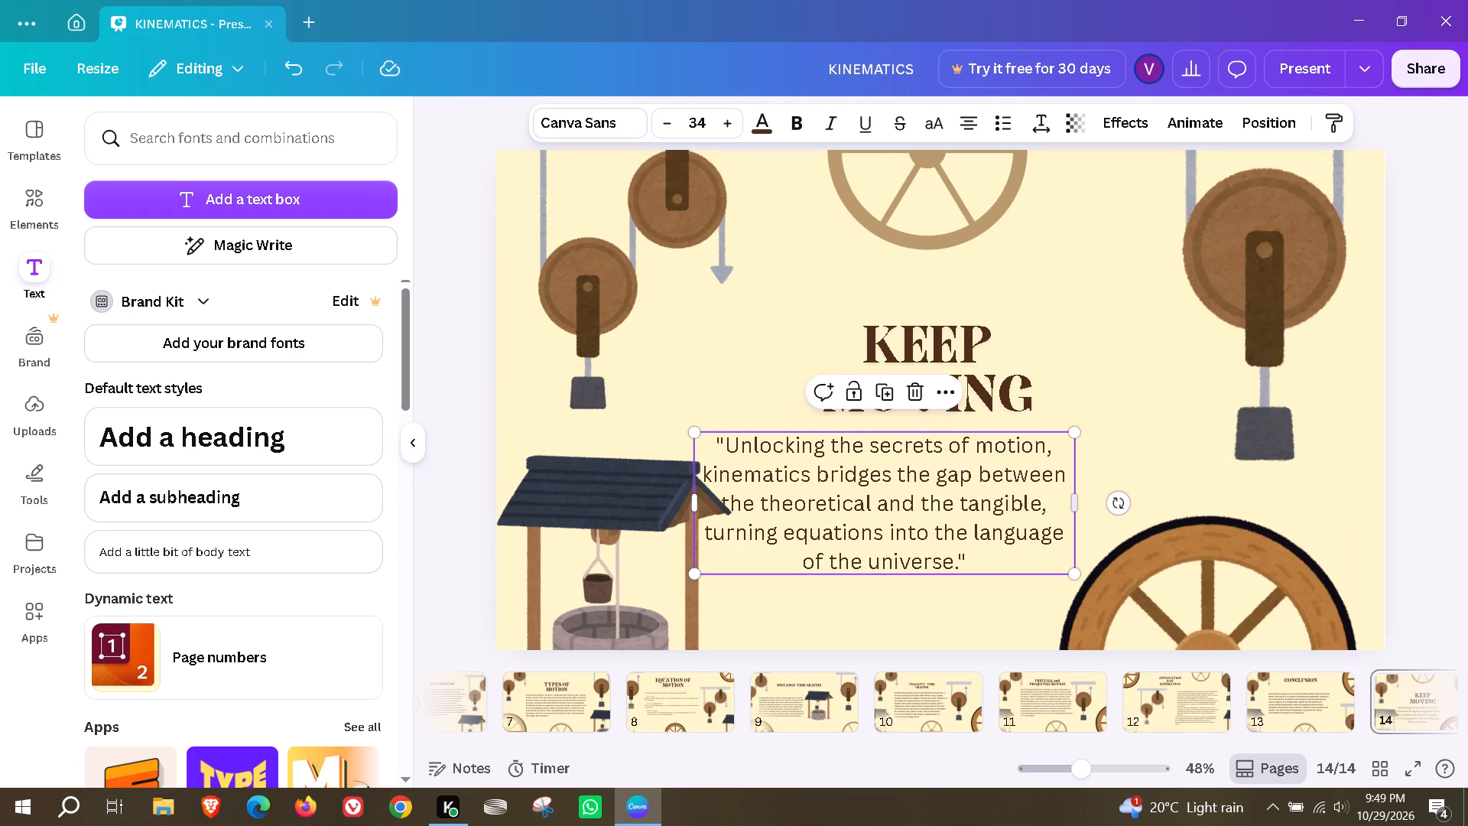
{"action": "left_click", "coordinate": [1008, 597]}
{"action": "left_click", "coordinate": [1016, 564]}
{"action": "left_click_drag", "start_coordinate": [1074, 575], "coordinate": [951, 527]}
{"action": "left_click_drag", "start_coordinate": [867, 483], "coordinate": [977, 481]}
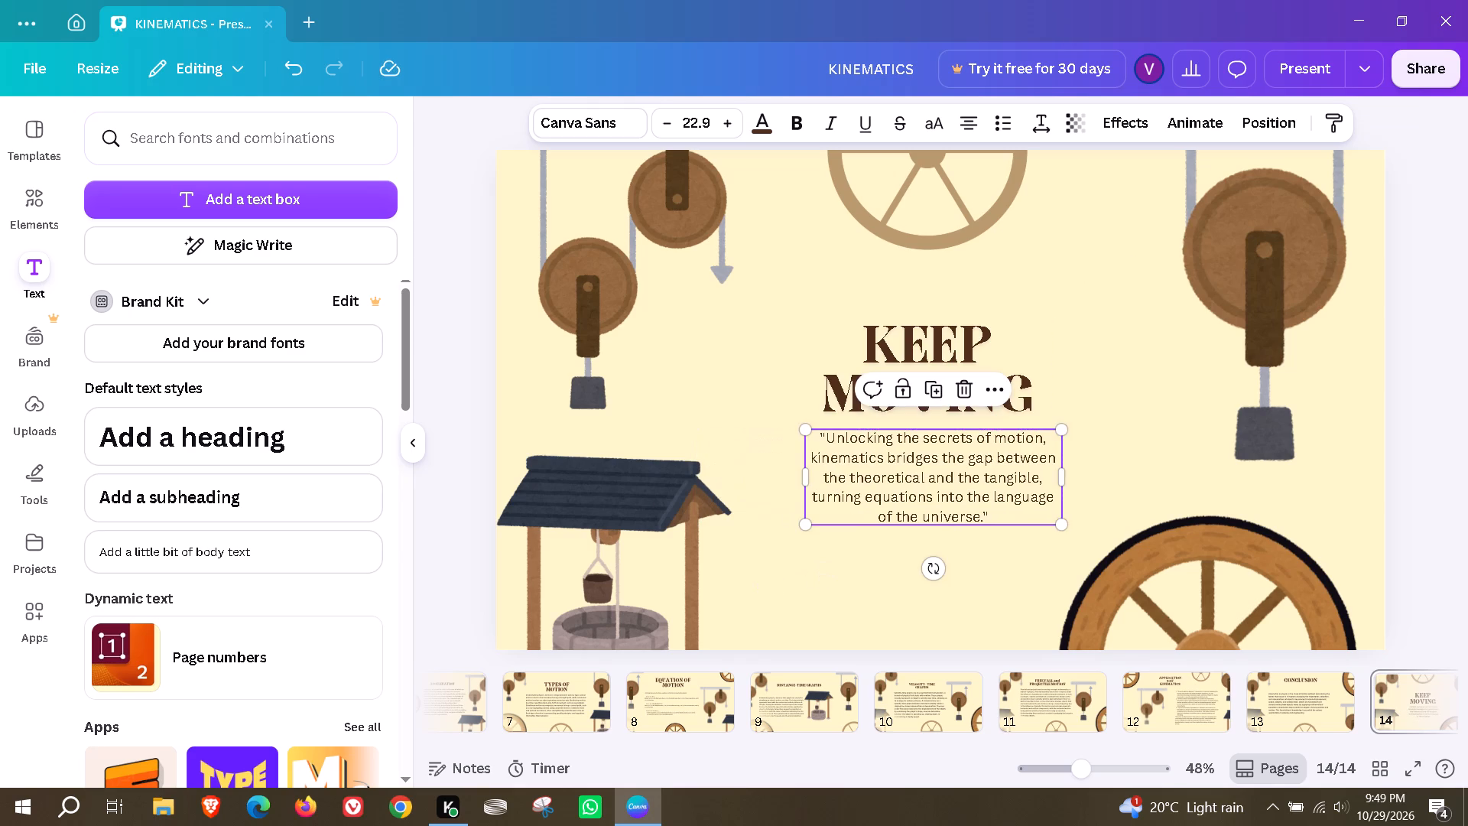
{"action": "left_click_drag", "start_coordinate": [1061, 476], "coordinate": [1126, 477]}
{"action": "left_click_drag", "start_coordinate": [1138, 481], "coordinate": [1195, 486]}
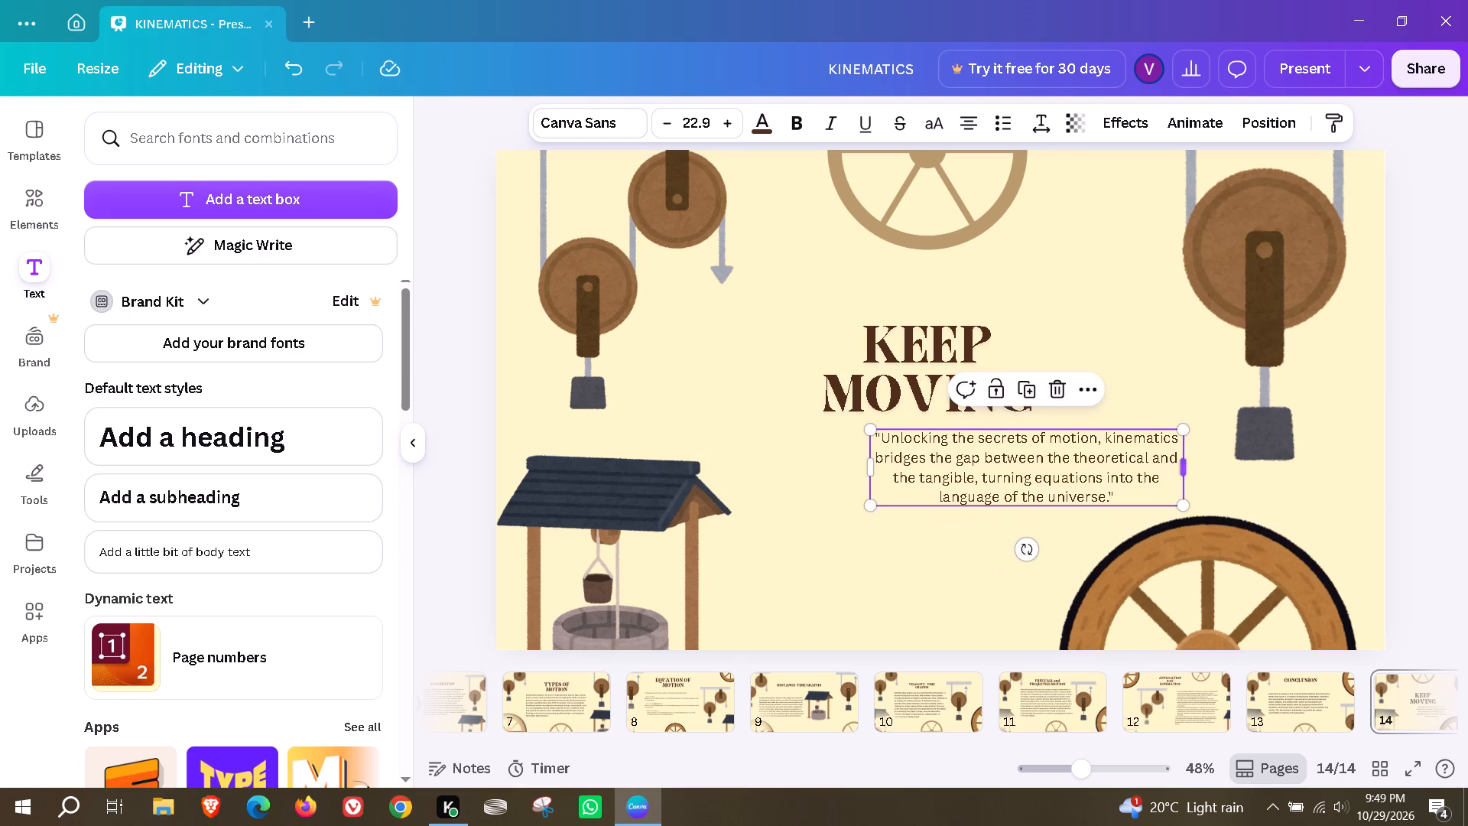
{"action": "left_click_drag", "start_coordinate": [1051, 486], "coordinate": [970, 494]}
{"action": "left_click", "coordinate": [1001, 548]}
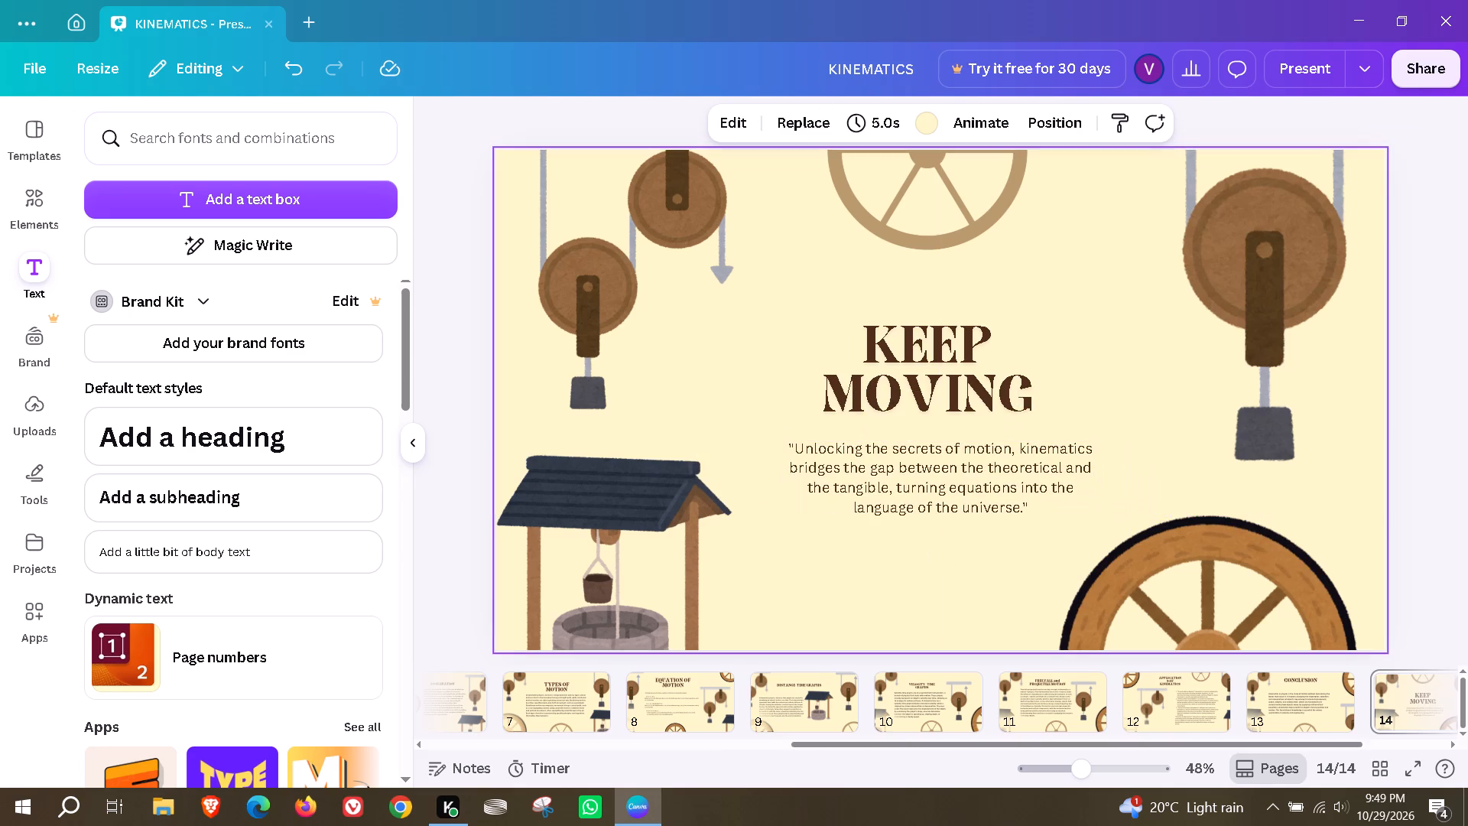
On page 1, shrink the brown wheel and move it, both pulley graphics and the well outward toward the page corners.
{"action": "scroll", "coordinate": [807, 695], "scroll_direction": "up", "scroll_amount": 13}
{"action": "left_click", "coordinate": [482, 727]}
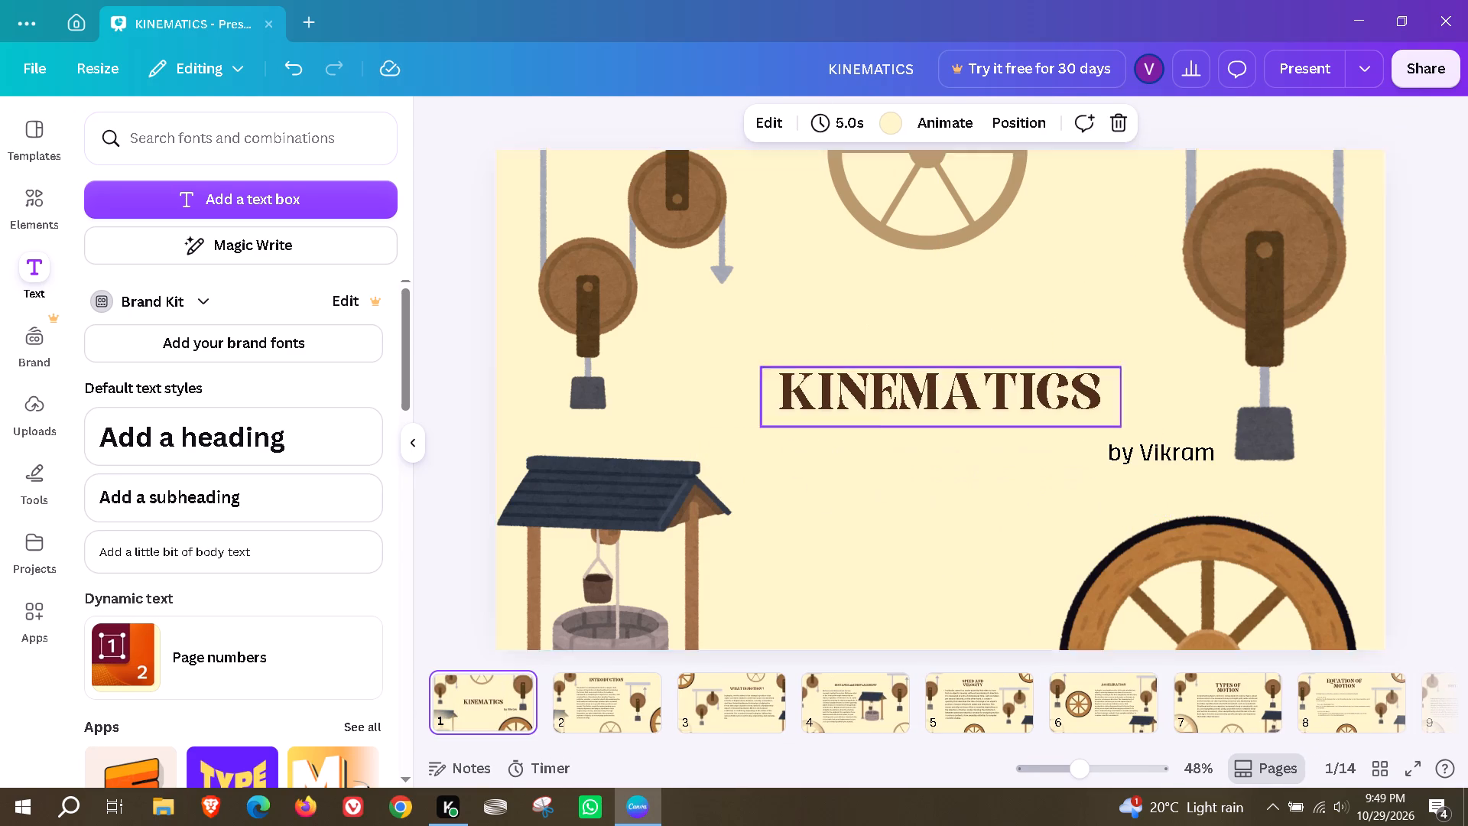
{"action": "left_click", "coordinate": [1169, 547]}
{"action": "left_click_drag", "start_coordinate": [1060, 510], "coordinate": [1195, 542]}
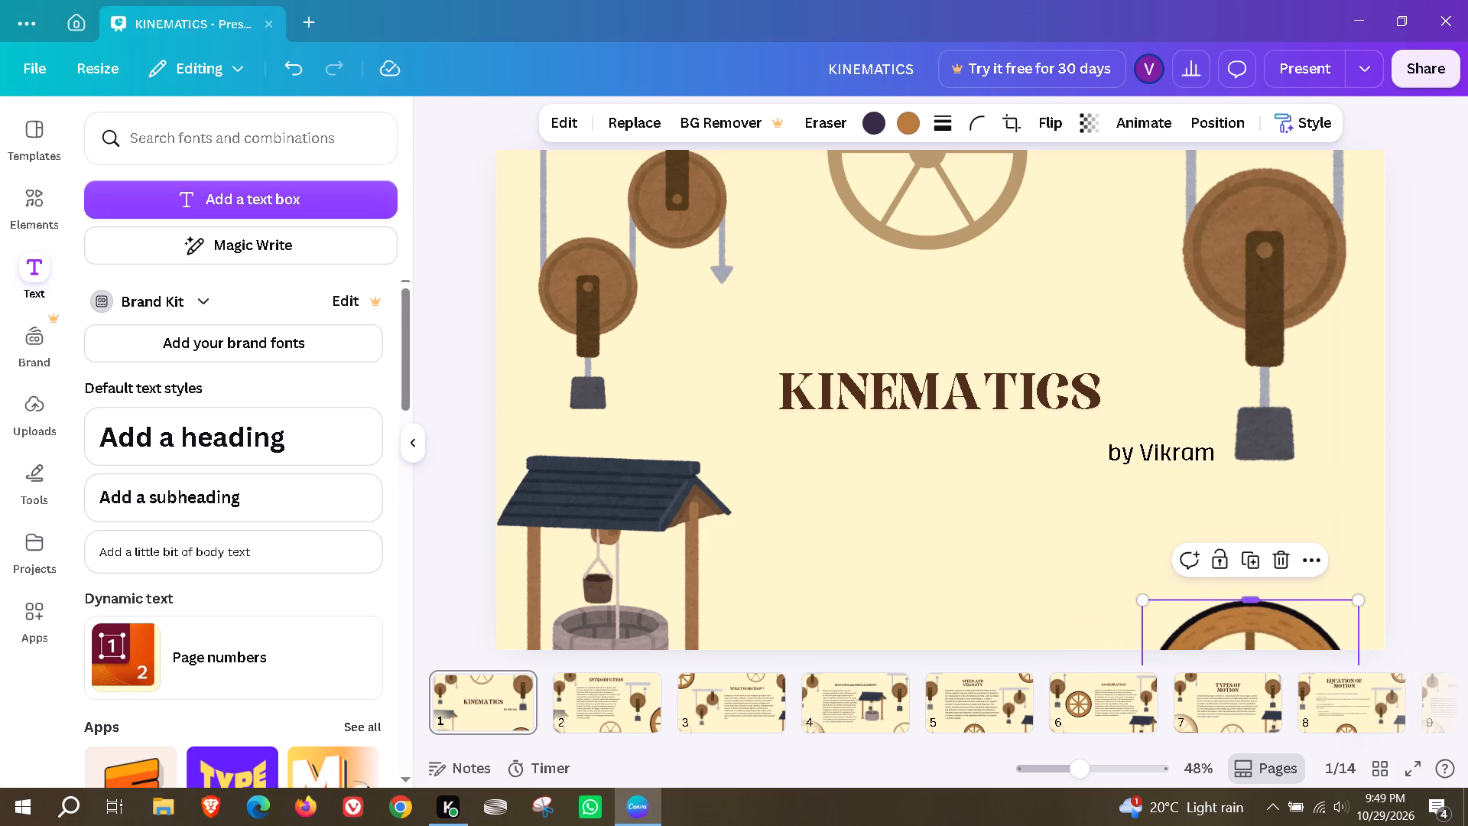
{"action": "left_click_drag", "start_coordinate": [1239, 616], "coordinate": [1304, 576]}
{"action": "left_click_drag", "start_coordinate": [1265, 278], "coordinate": [1341, 182]}
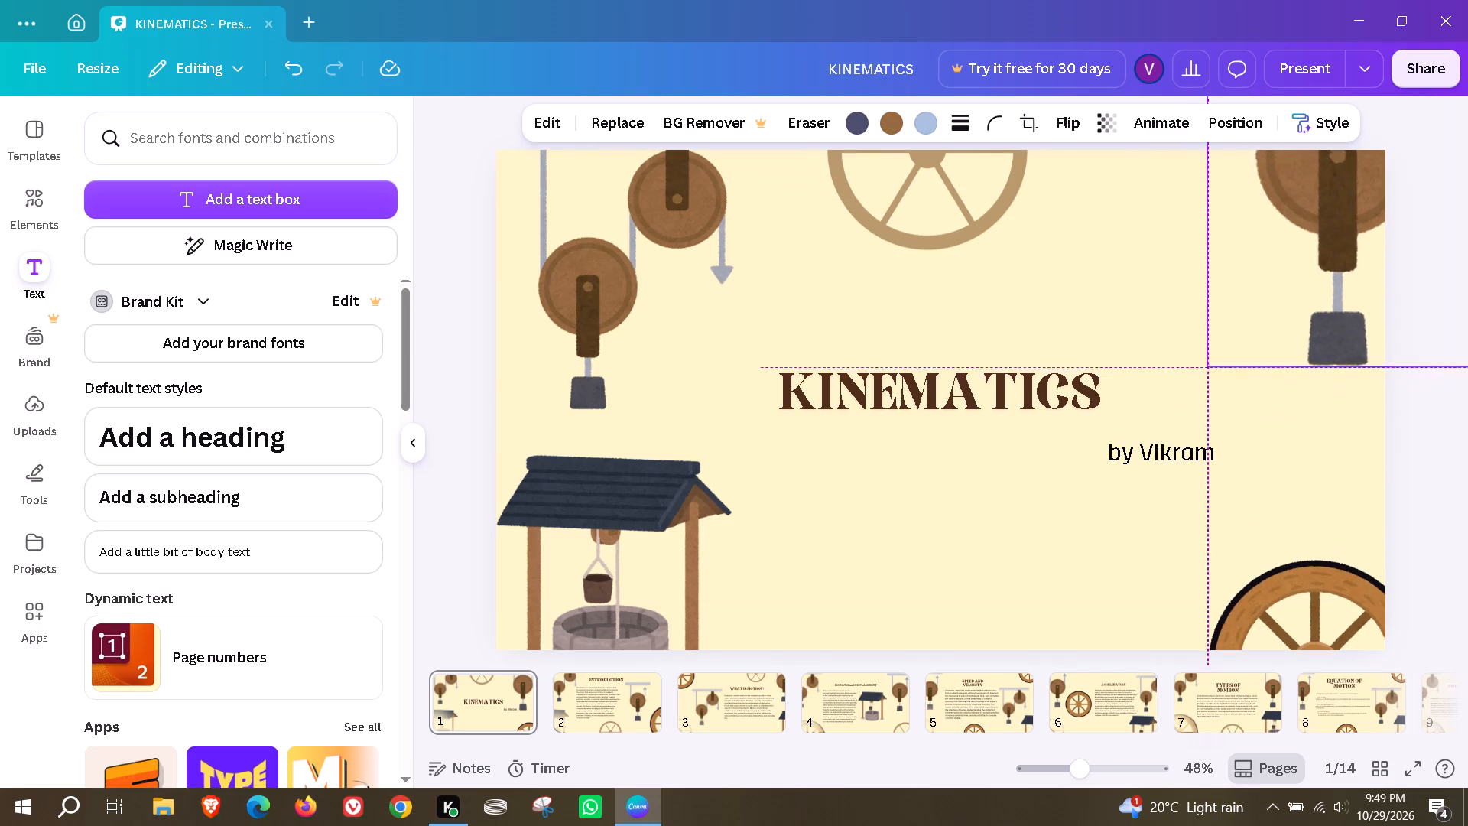
{"action": "left_click_drag", "start_coordinate": [1341, 182], "coordinate": [1341, 160]}
{"action": "left_click_drag", "start_coordinate": [653, 257], "coordinate": [605, 187]}
{"action": "left_click_drag", "start_coordinate": [609, 523], "coordinate": [585, 548]}
{"action": "left_click", "coordinate": [994, 548]}
Enlarge the KINEMATICS title on page 1 slightly and move the byline a little lower beneath it.
{"action": "left_click", "coordinate": [978, 392]}
{"action": "left_click_drag", "start_coordinate": [1120, 421], "coordinate": [1146, 452]}
{"action": "left_click_drag", "start_coordinate": [1180, 460], "coordinate": [1185, 475]}
{"action": "left_click", "coordinate": [1158, 560]}
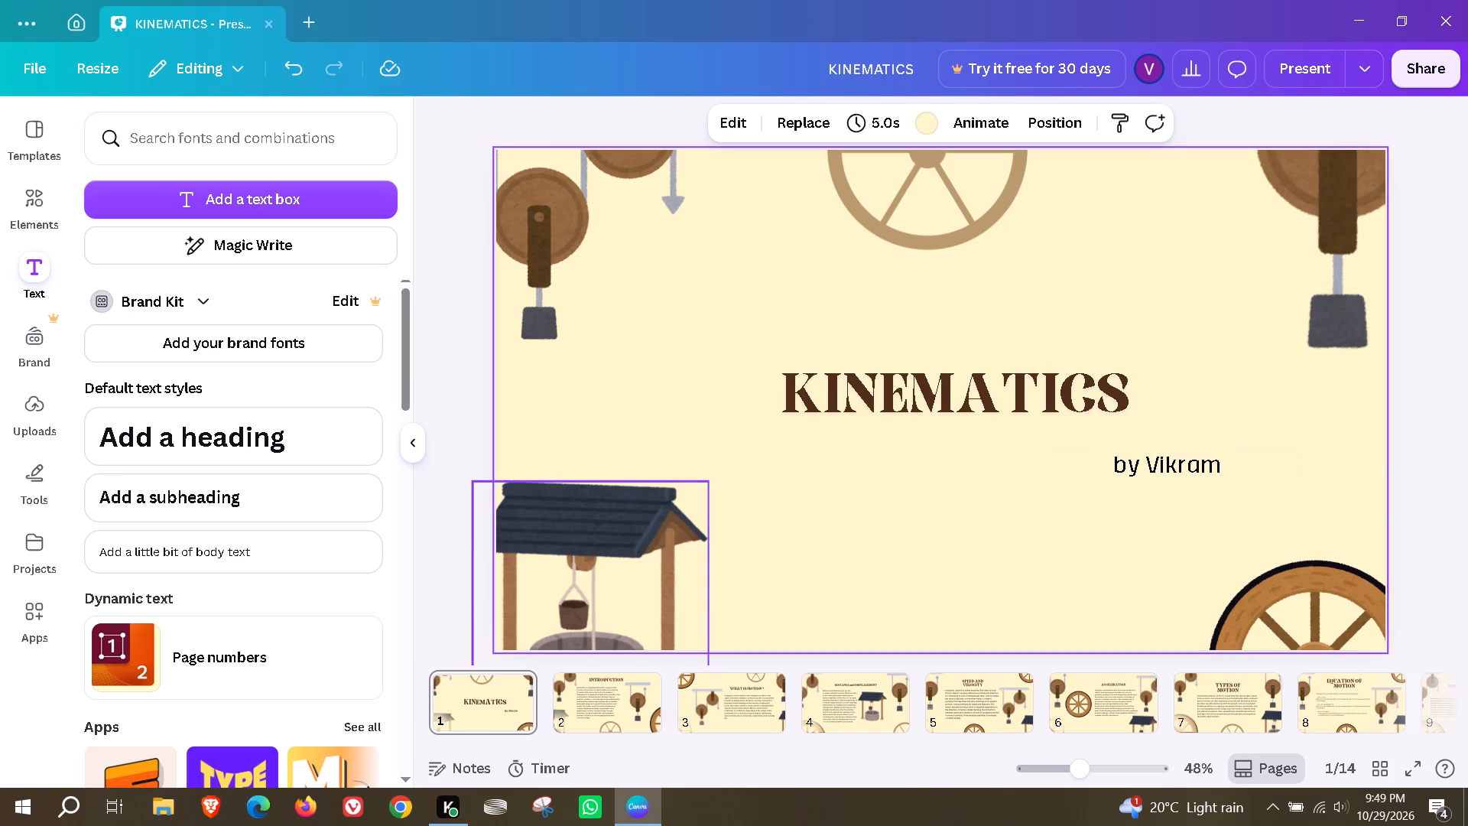
On page 2, shrink the top-left pulleys, the well and the bottom-center wheel, tucking the pulleys and well into the page corners.
{"action": "left_click", "coordinate": [619, 727]}
{"action": "left_click", "coordinate": [632, 236]}
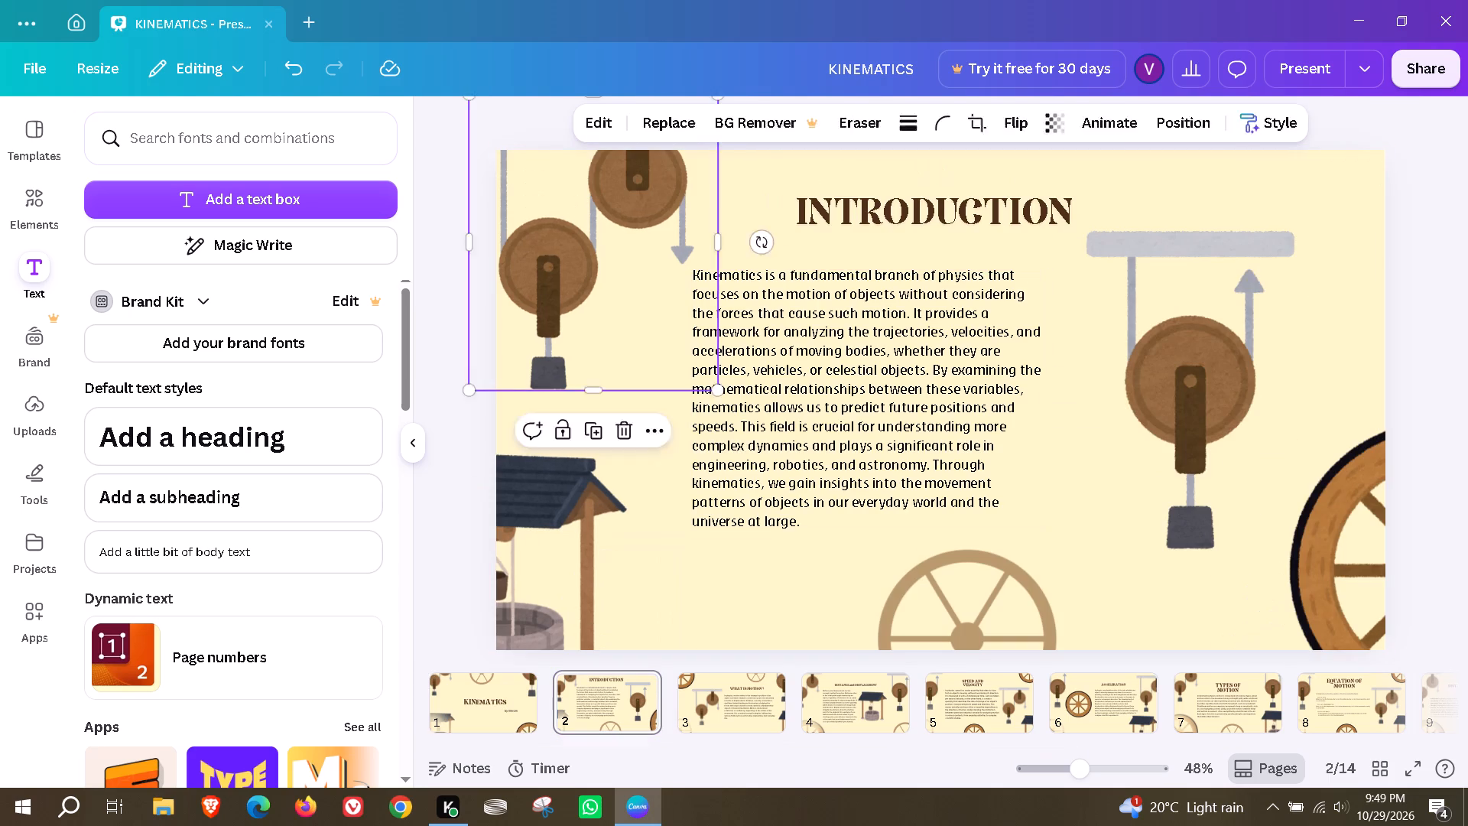
{"action": "left_click_drag", "start_coordinate": [722, 395], "coordinate": [651, 290]}
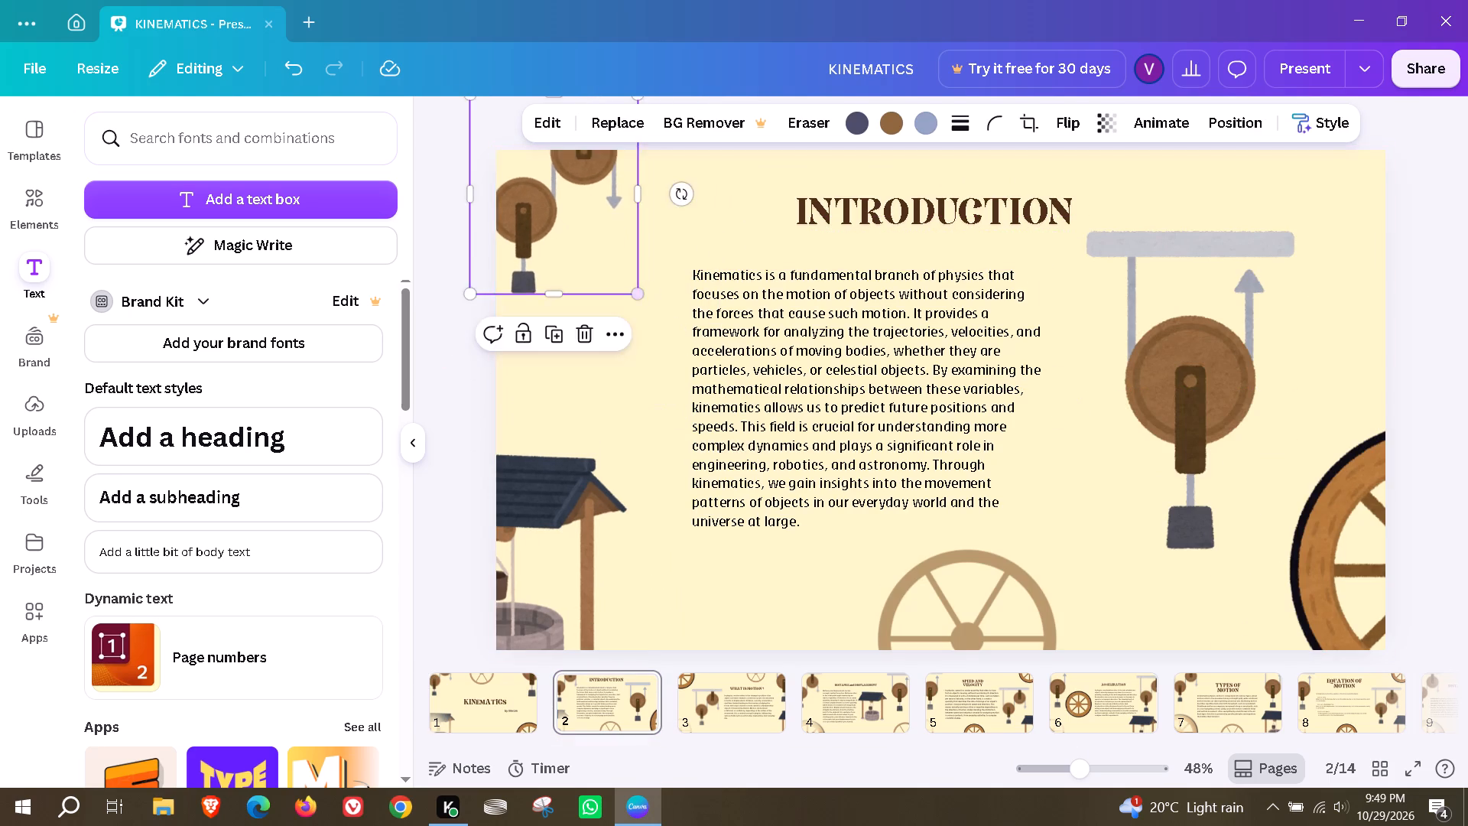
{"action": "left_click_drag", "start_coordinate": [593, 261], "coordinate": [591, 229]}
{"action": "left_click", "coordinate": [607, 501]}
{"action": "left_click_drag", "start_coordinate": [627, 454], "coordinate": [598, 529]}
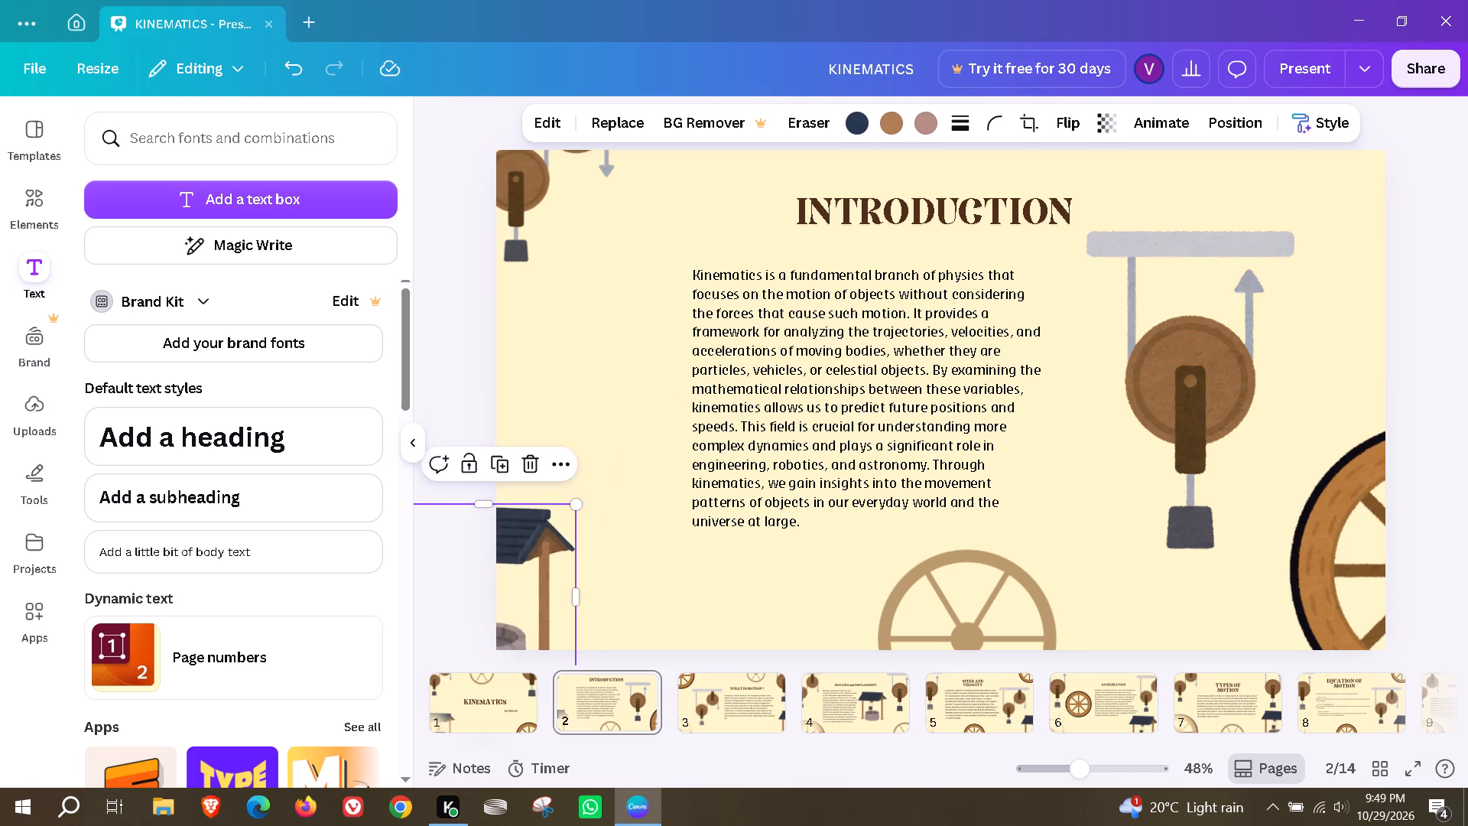
{"action": "left_click_drag", "start_coordinate": [560, 589], "coordinate": [621, 608]}
{"action": "left_click", "coordinate": [975, 606]}
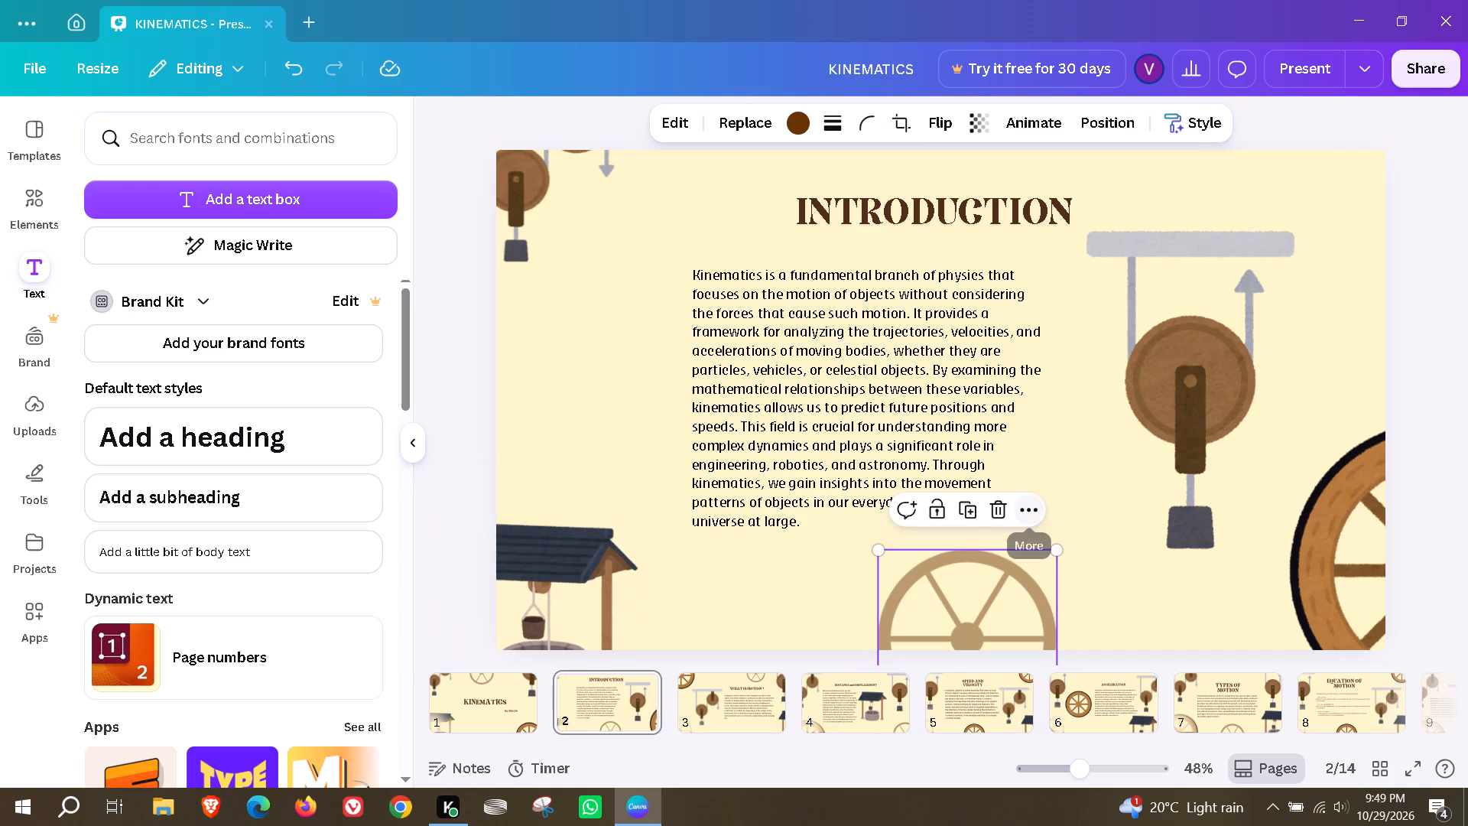
{"action": "left_click_drag", "start_coordinate": [1057, 552], "coordinate": [1016, 611]}
Shrink page 2's large single pulley and dark-rimmed wheel, placing them in the page's top-right and bottom-right corners.
{"action": "left_click", "coordinate": [1242, 418]}
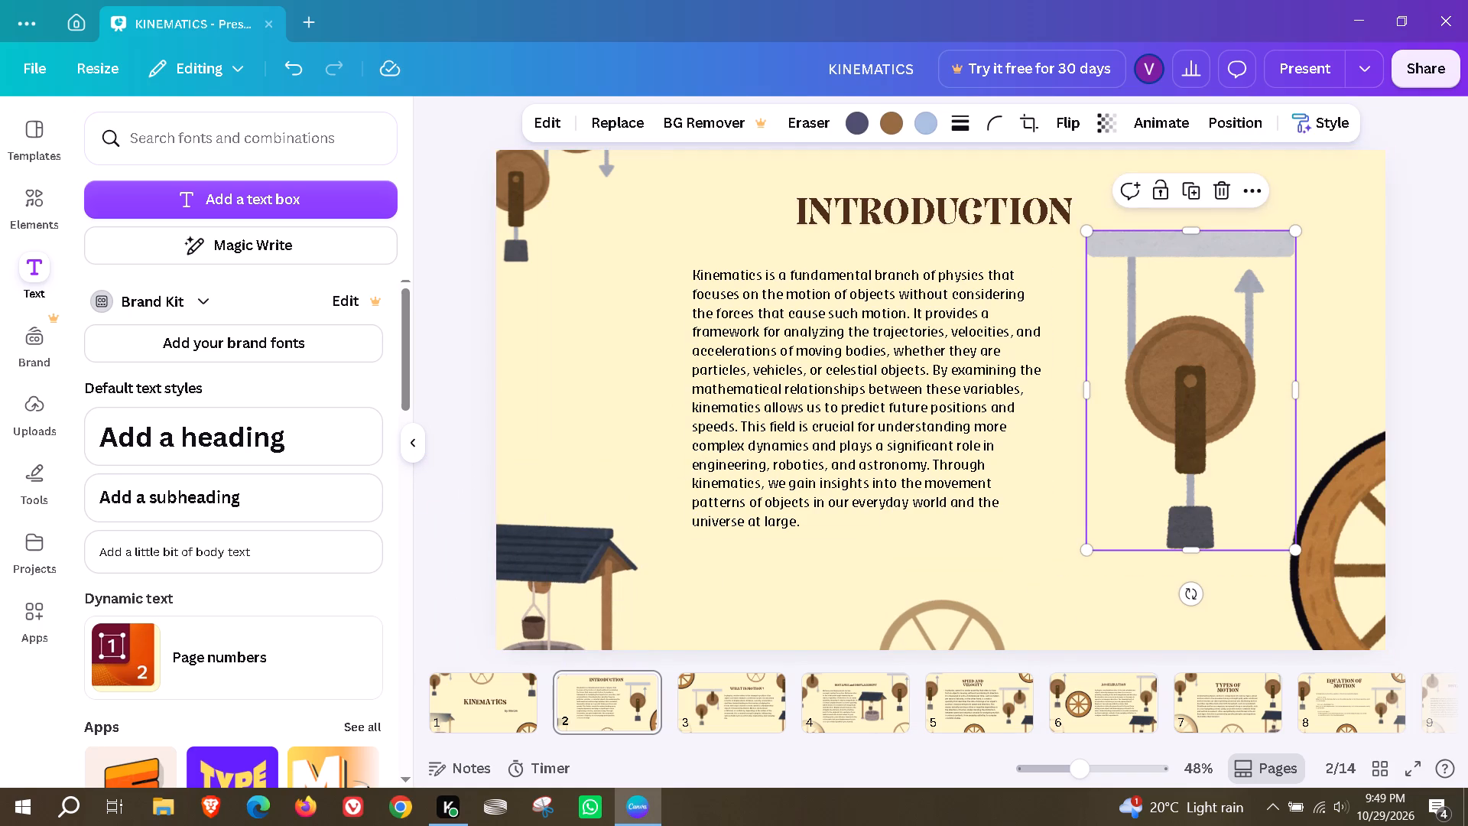
{"action": "left_click_drag", "start_coordinate": [1093, 546], "coordinate": [1158, 421]}
{"action": "left_click_drag", "start_coordinate": [1200, 376], "coordinate": [1307, 261]}
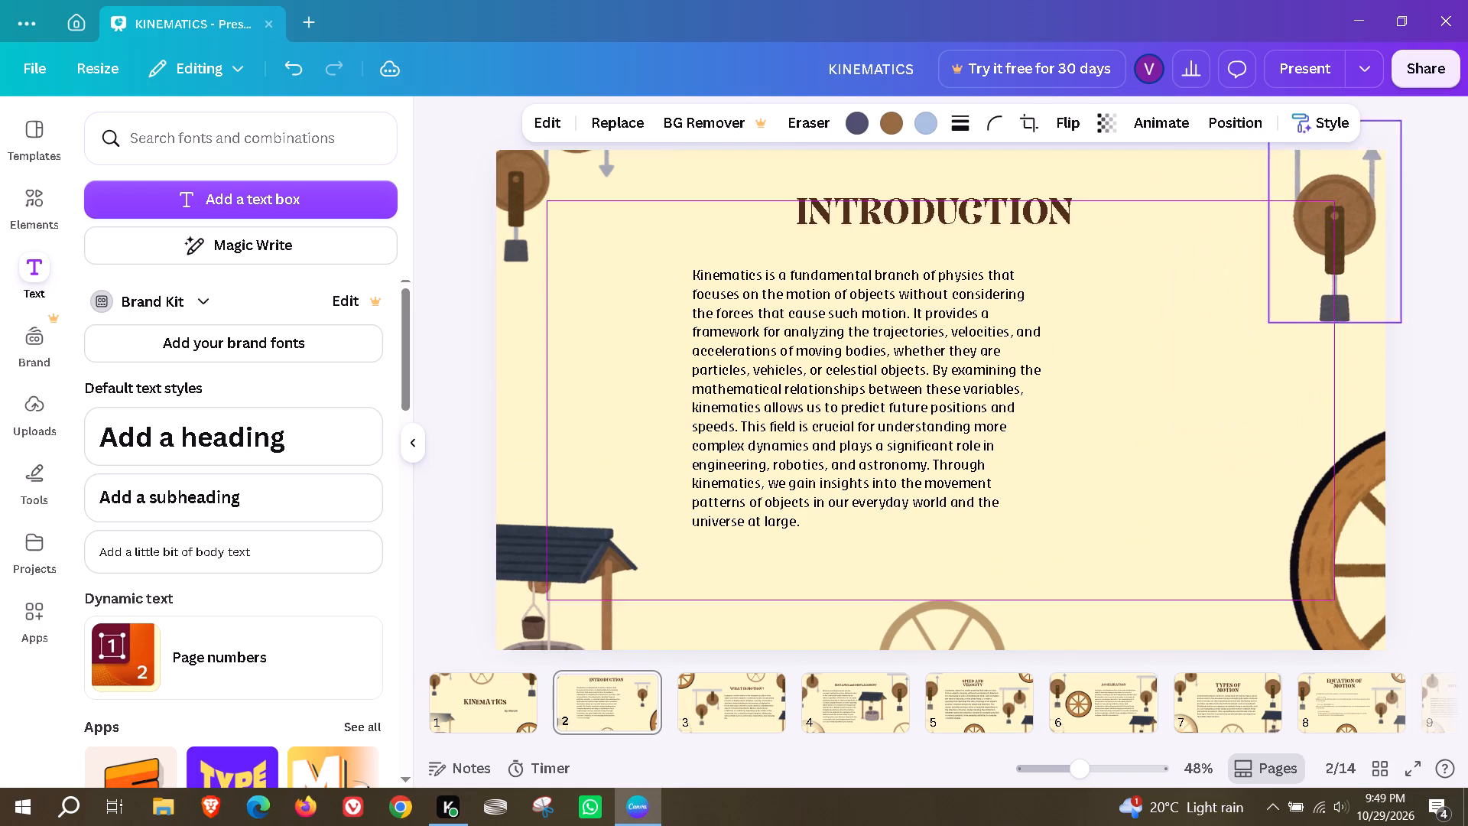
{"action": "left_click_drag", "start_coordinate": [1307, 261], "coordinate": [1317, 230]}
{"action": "left_click", "coordinate": [1349, 543]}
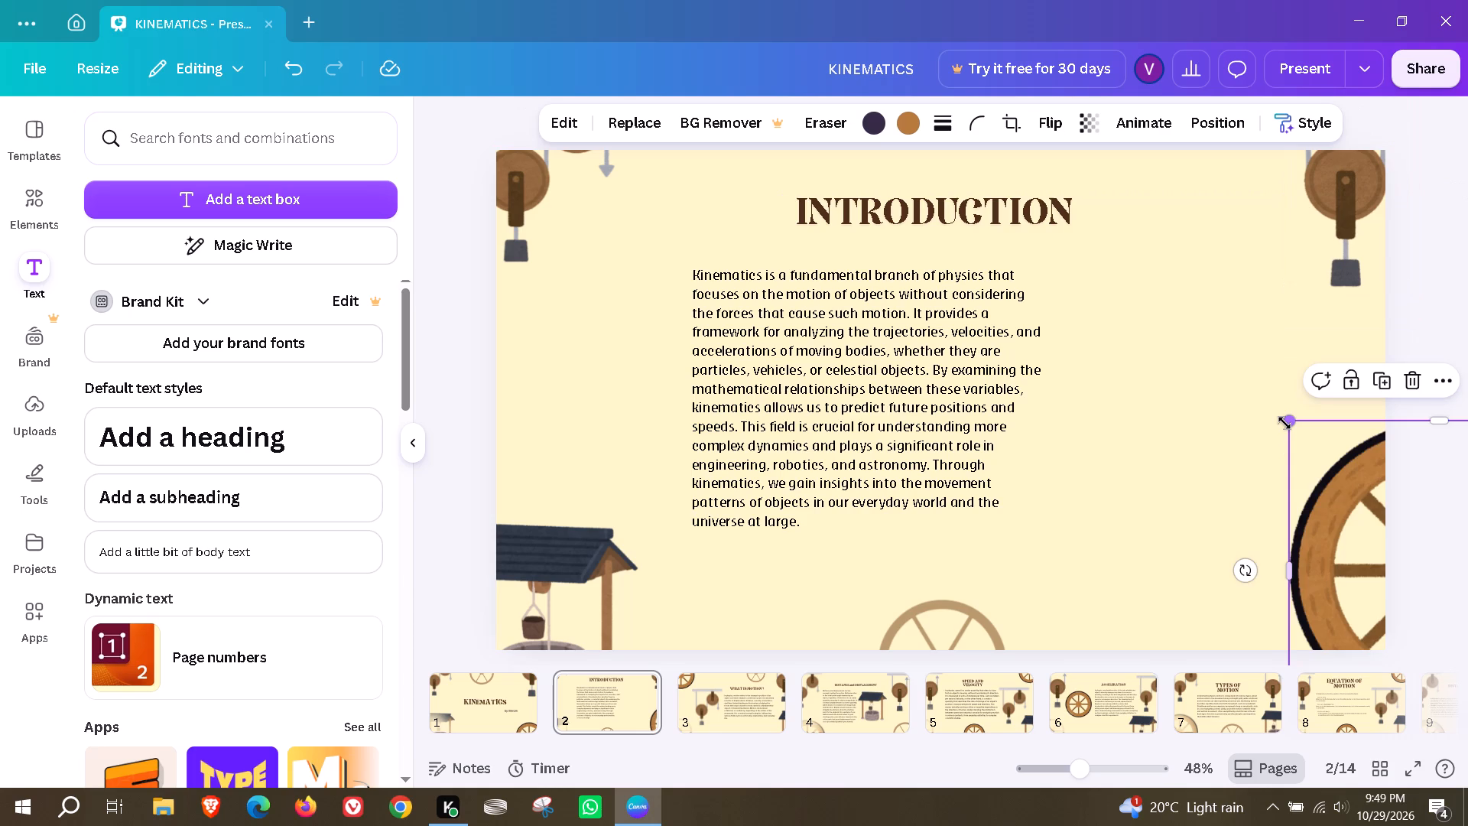
{"action": "left_click_drag", "start_coordinate": [1284, 423], "coordinate": [1319, 519]}
{"action": "left_click_drag", "start_coordinate": [1375, 606], "coordinate": [1297, 659]}
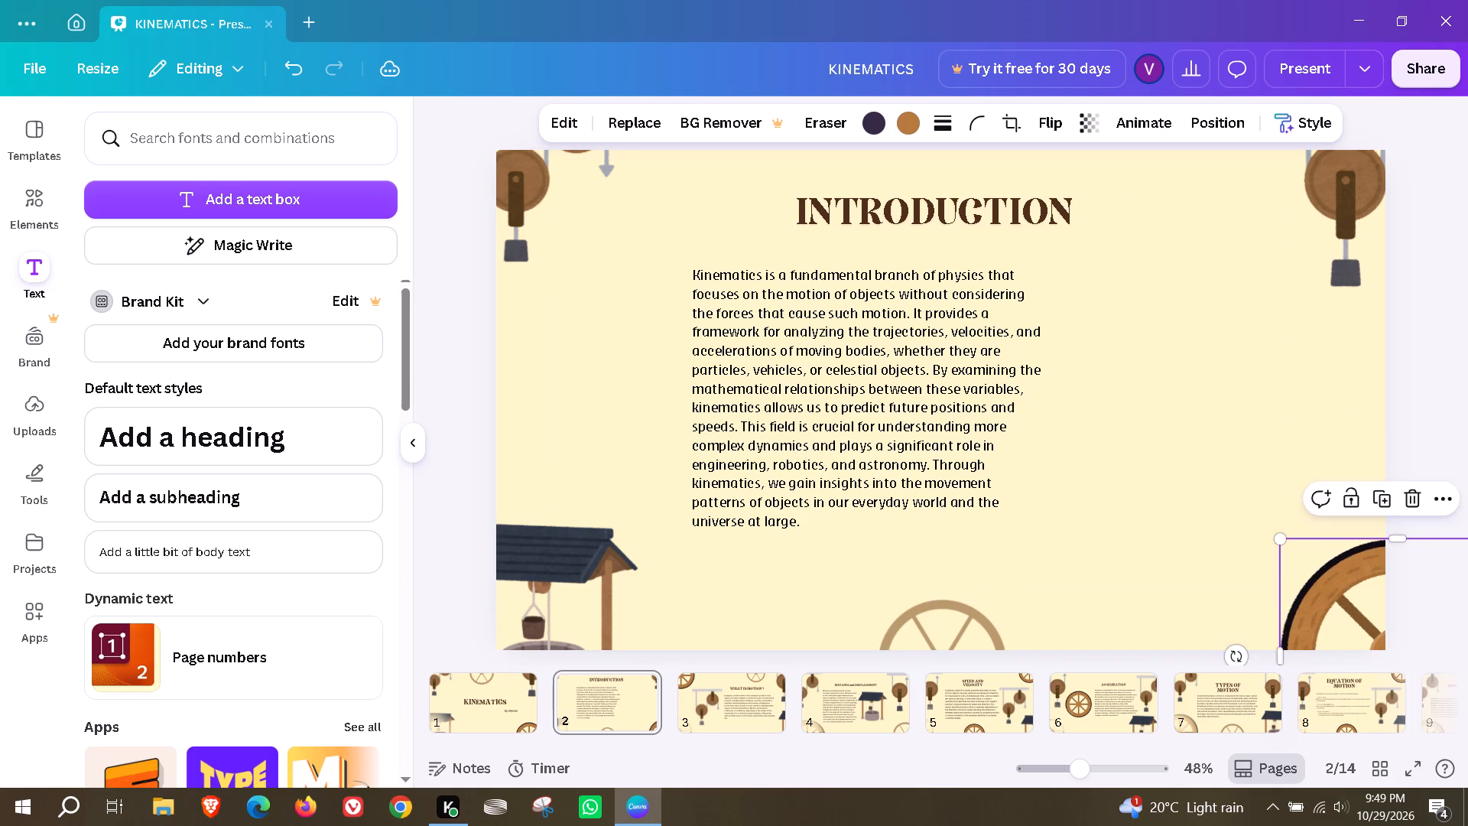
{"action": "left_click", "coordinate": [1100, 496]}
Move the introduction paragraph lower on page 2, reduce the INTRODUCTION heading to about size 46.1, and place it just above the paragraph.
{"action": "left_click_drag", "start_coordinate": [934, 351], "coordinate": [891, 372]}
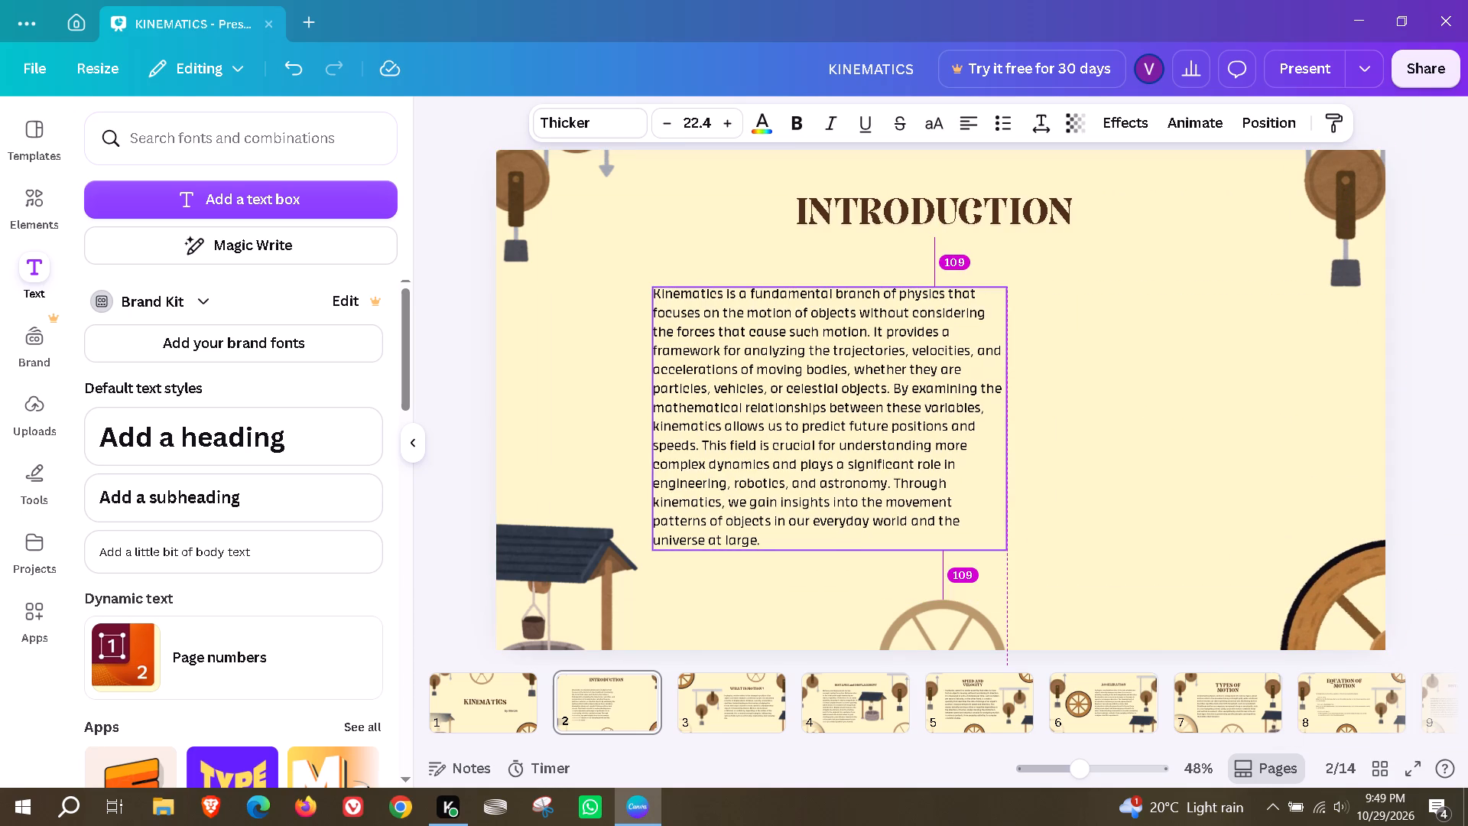
{"action": "left_click_drag", "start_coordinate": [891, 372], "coordinate": [914, 391]}
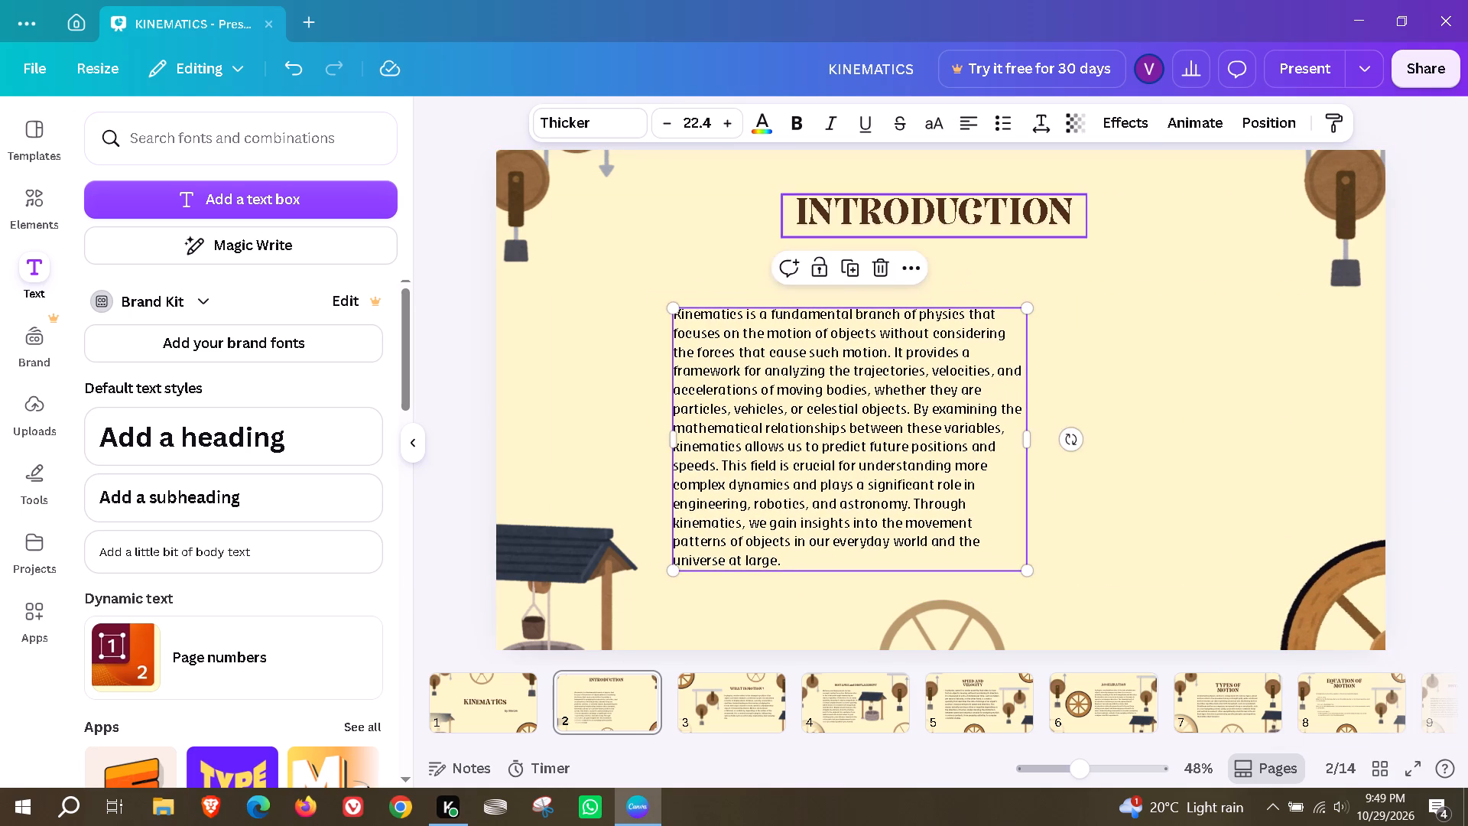
{"action": "left_click_drag", "start_coordinate": [984, 209], "coordinate": [877, 252]}
{"action": "left_click_drag", "start_coordinate": [979, 276], "coordinate": [919, 248]}
{"action": "left_click_drag", "start_coordinate": [834, 248], "coordinate": [870, 271]}
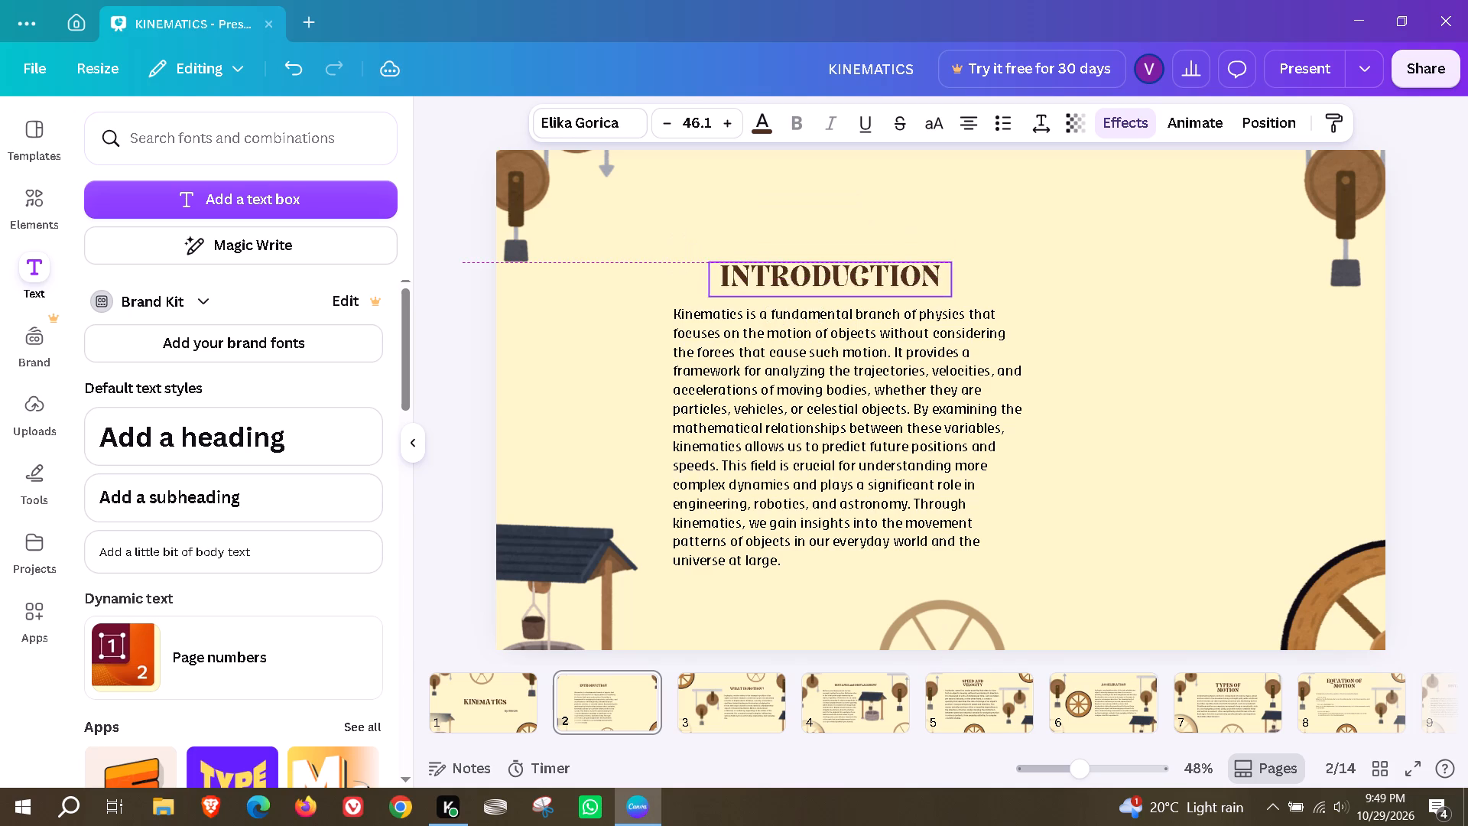
{"action": "left_click_drag", "start_coordinate": [870, 271], "coordinate": [872, 271]}
{"action": "left_click", "coordinate": [1095, 444]}
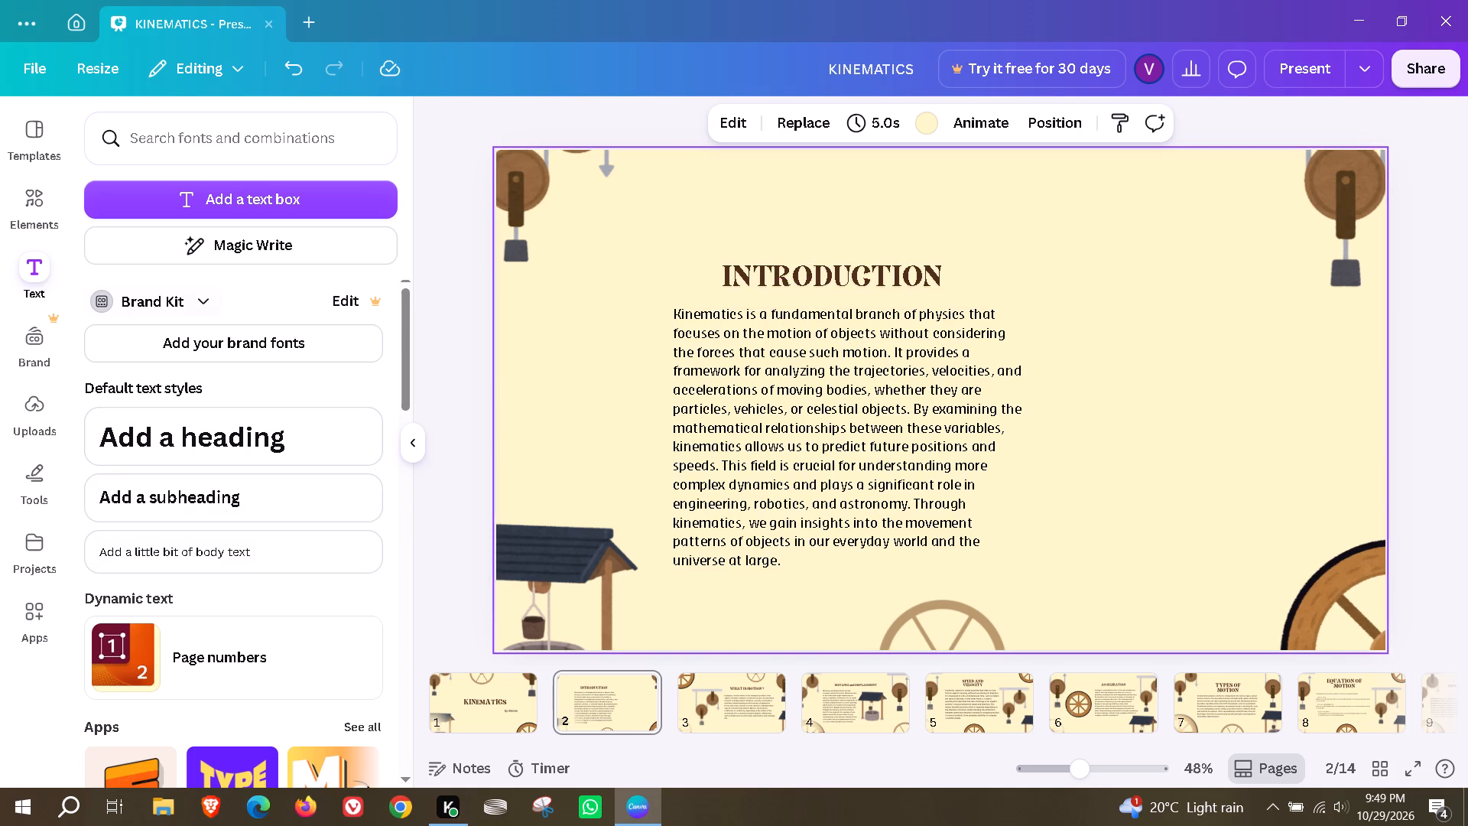
Add a polaroid-style photo frame to page 2, beside the introduction paragraph on its right.
{"action": "left_click", "coordinate": [49, 201]}
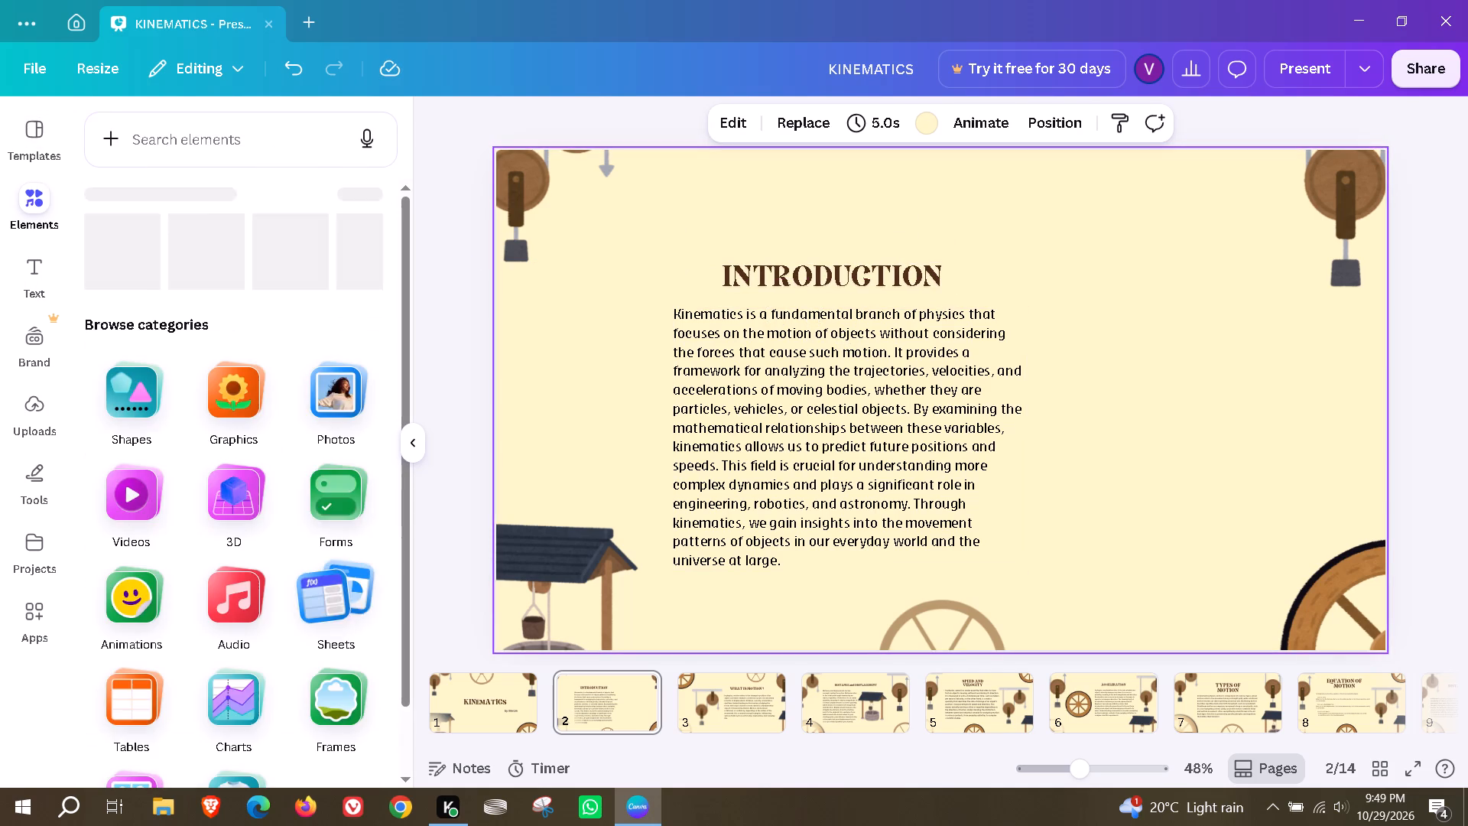
{"action": "scroll", "coordinate": [339, 606], "scroll_direction": "down", "scroll_amount": 3}
{"action": "left_click", "coordinate": [342, 617]}
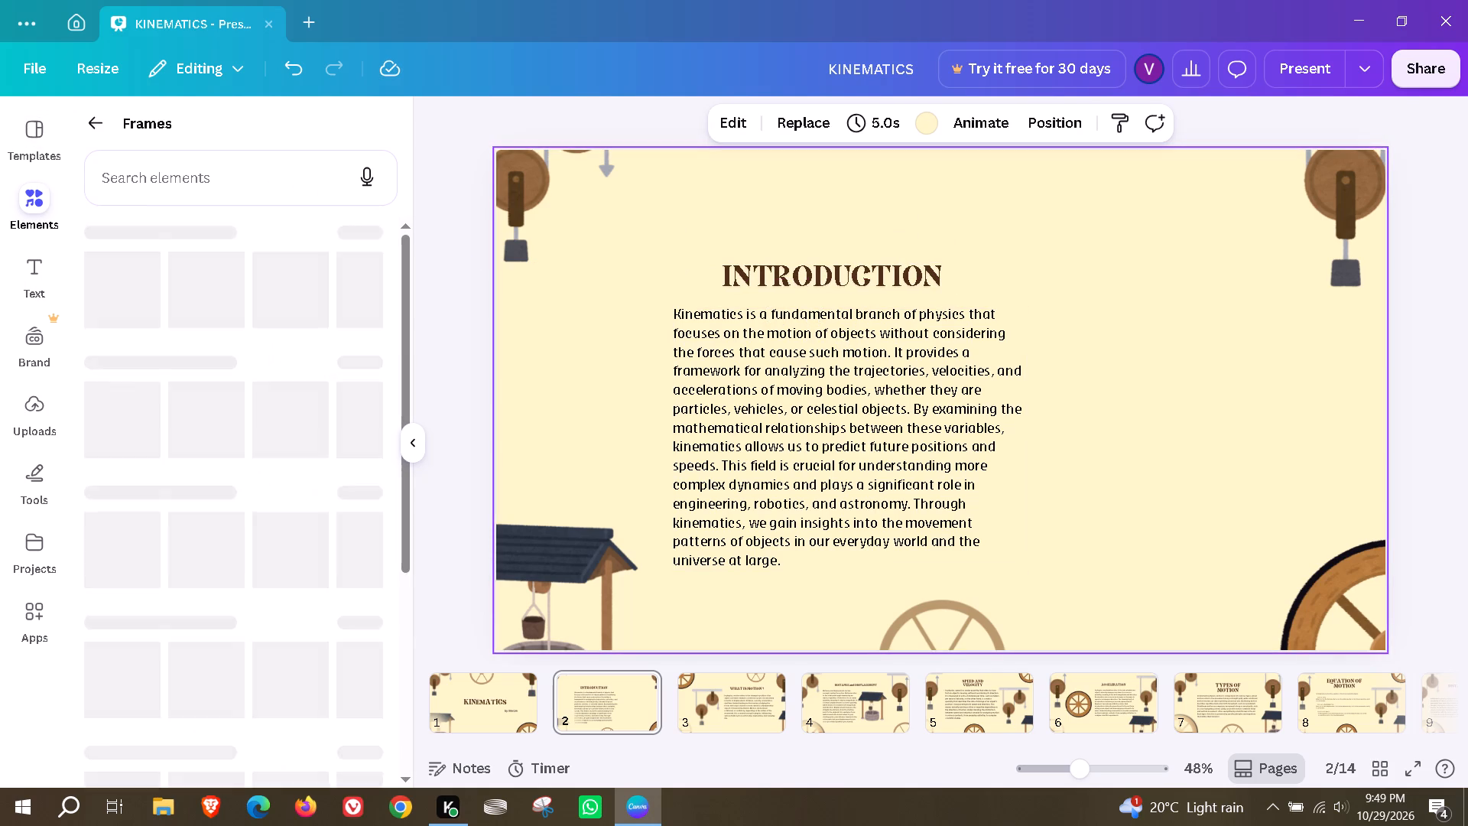
{"action": "left_click_drag", "start_coordinate": [117, 431], "coordinate": [1112, 351]}
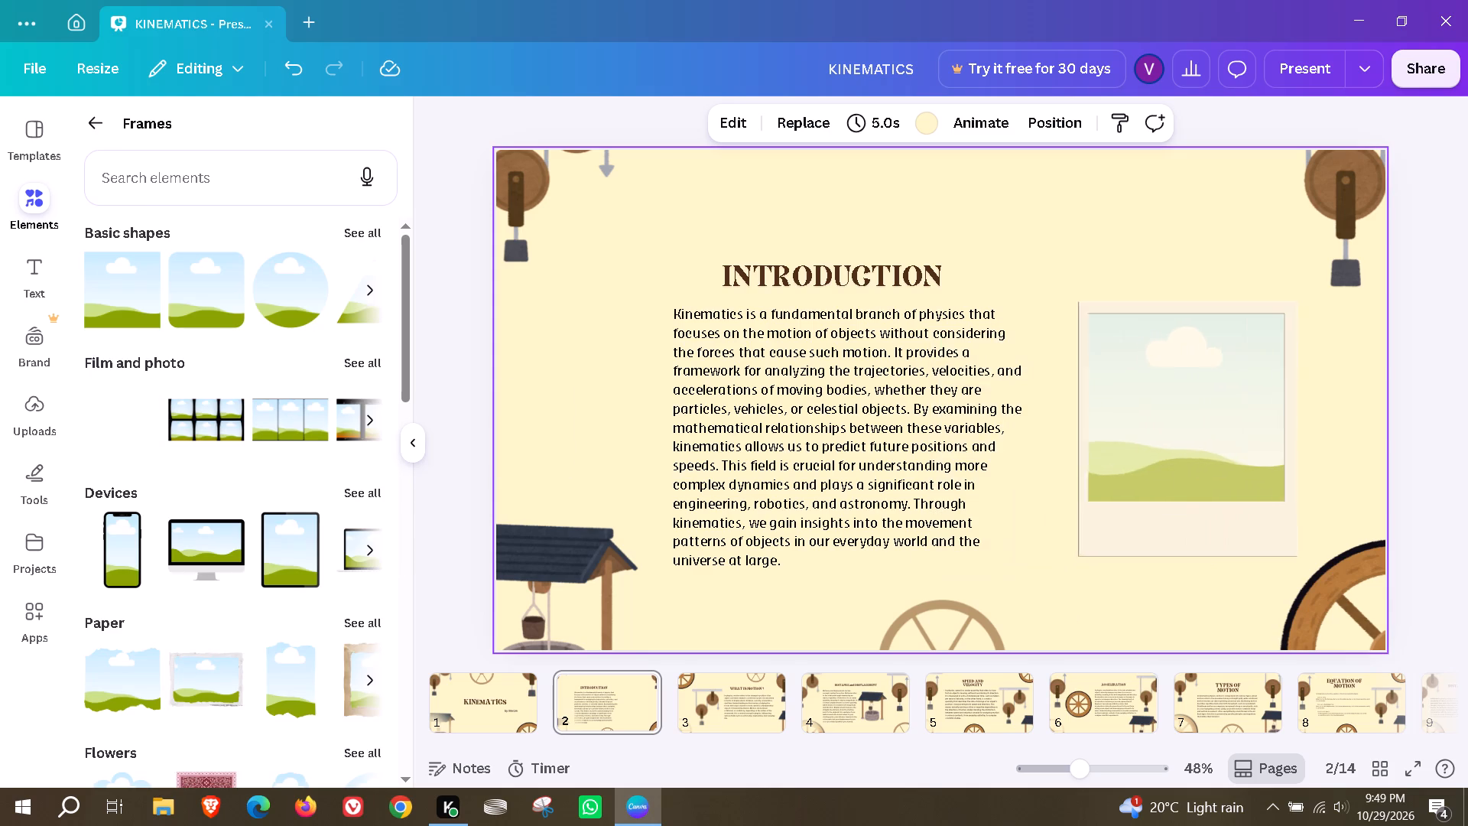
{"action": "left_click_drag", "start_coordinate": [1112, 351], "coordinate": [1104, 351]}
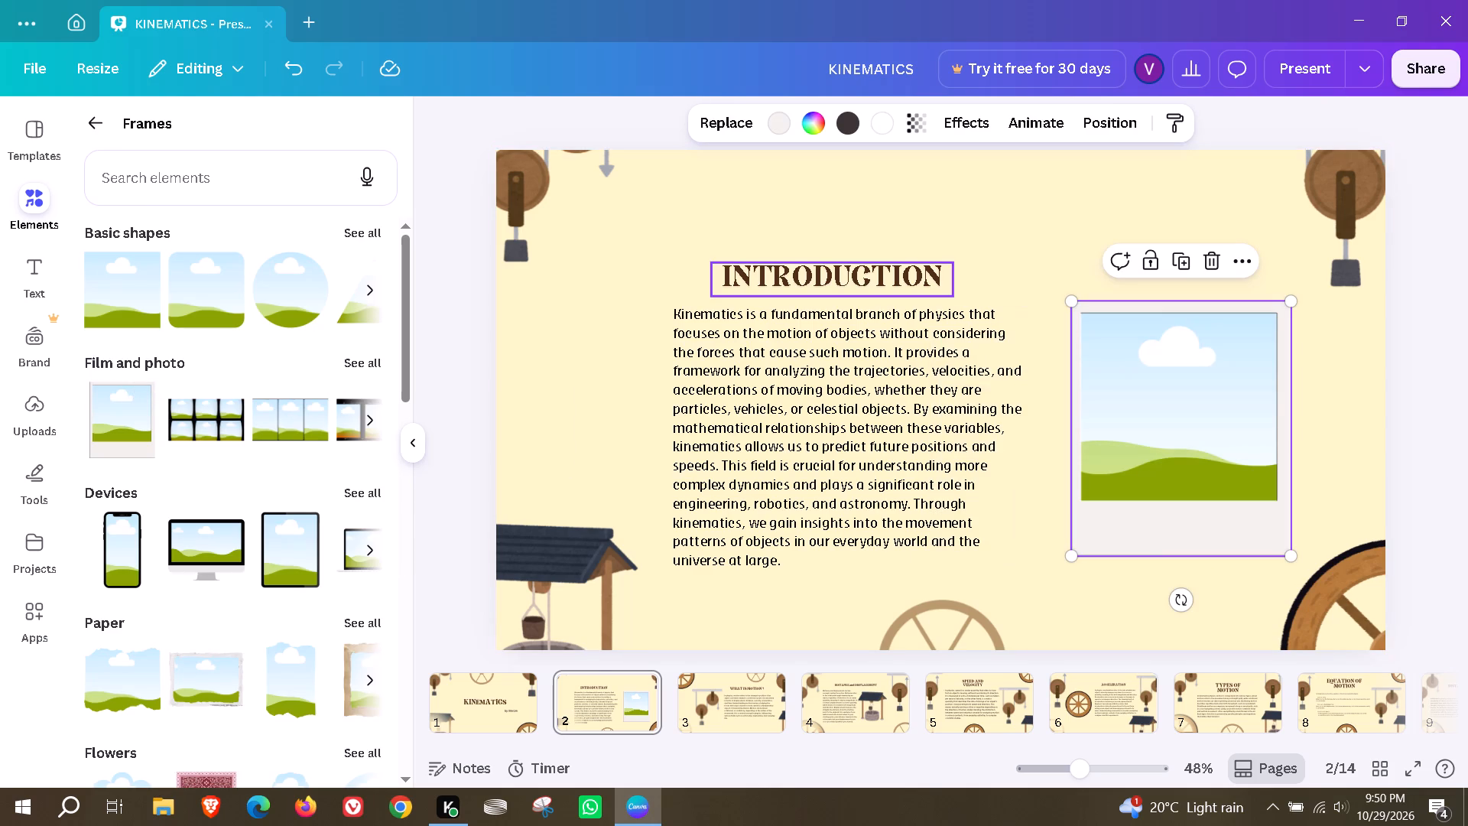
On page 3, reduce the WHAT IS MOTION ? heading to about size 33.9 and center it above the paragraph.
{"action": "left_click", "coordinate": [737, 703]}
{"action": "left_click", "coordinate": [1011, 291]}
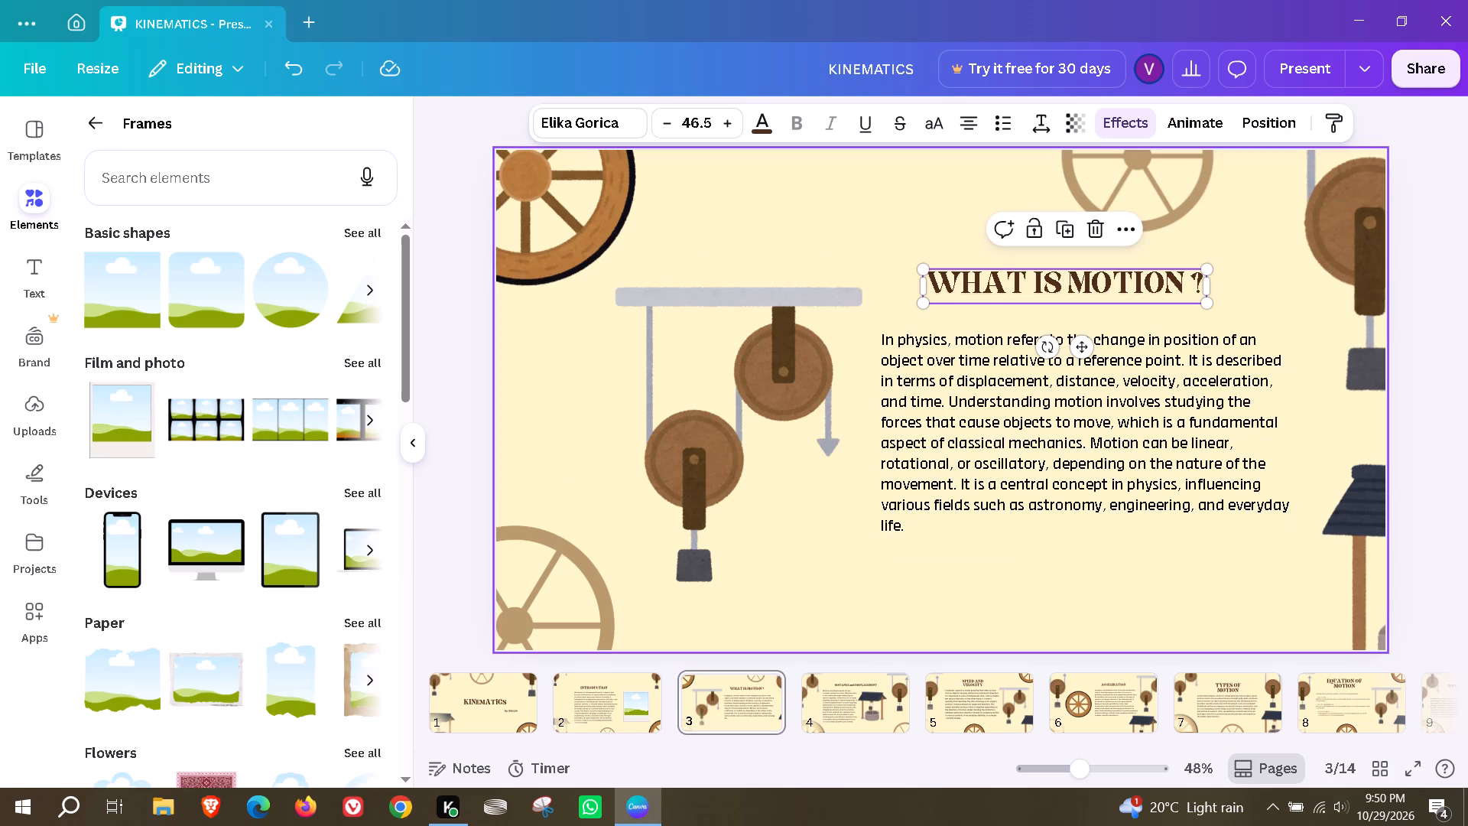
{"action": "left_click_drag", "start_coordinate": [1203, 305], "coordinate": [1127, 282]}
{"action": "left_click_drag", "start_coordinate": [1032, 276], "coordinate": [1083, 288]}
Shrink page 3's pale bottom-left wheel and dark-rimmed top-left wheel, keeping both tucked in their page corners.
{"action": "left_click", "coordinate": [817, 403]}
{"action": "left_click", "coordinate": [547, 571]}
{"action": "left_click_drag", "start_coordinate": [615, 532], "coordinate": [585, 586]}
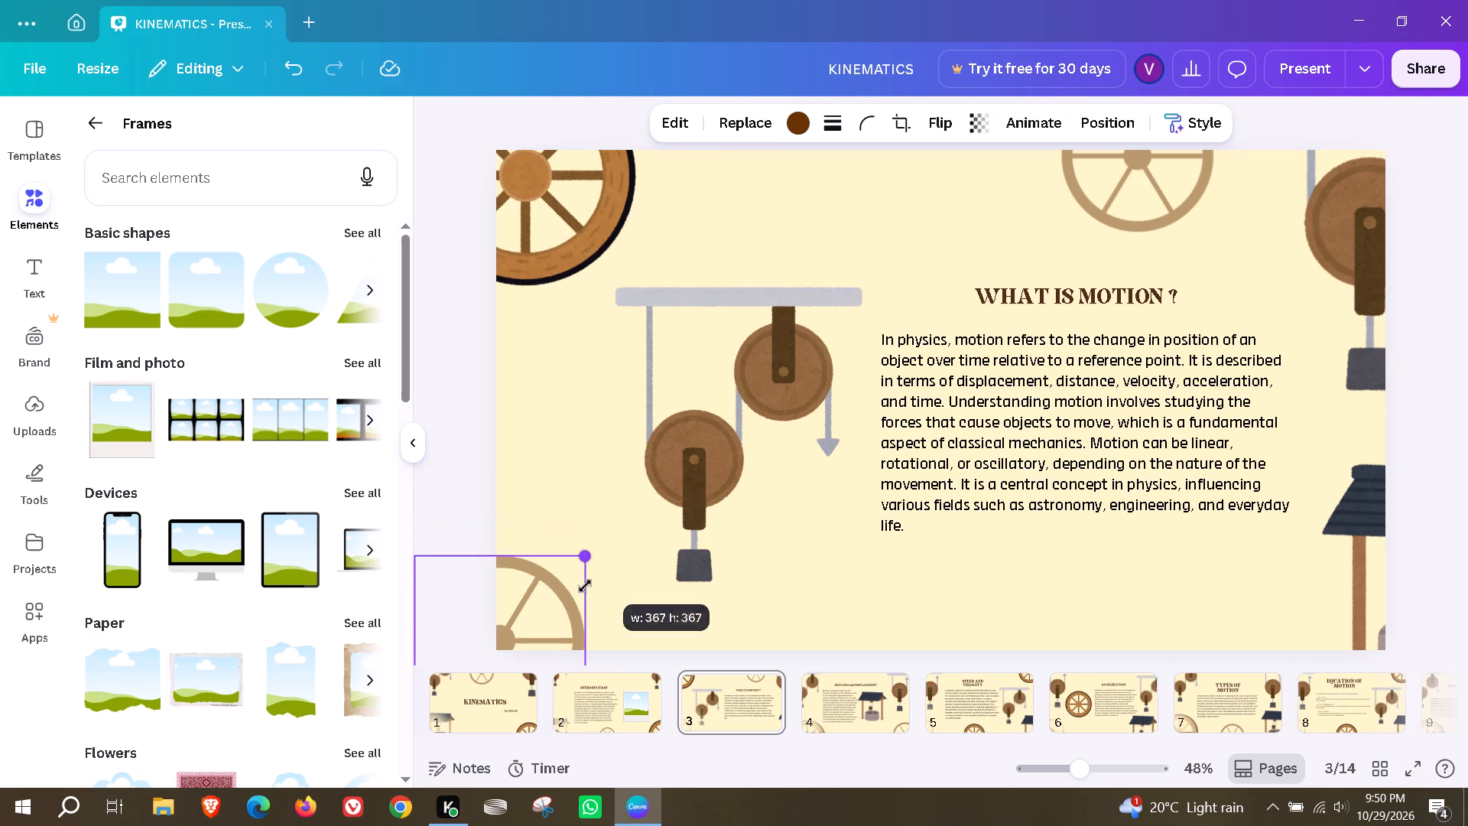
{"action": "left_click_drag", "start_coordinate": [585, 586], "coordinate": [581, 593]}
{"action": "left_click", "coordinate": [582, 233]}
{"action": "left_click_drag", "start_coordinate": [636, 287], "coordinate": [590, 232]}
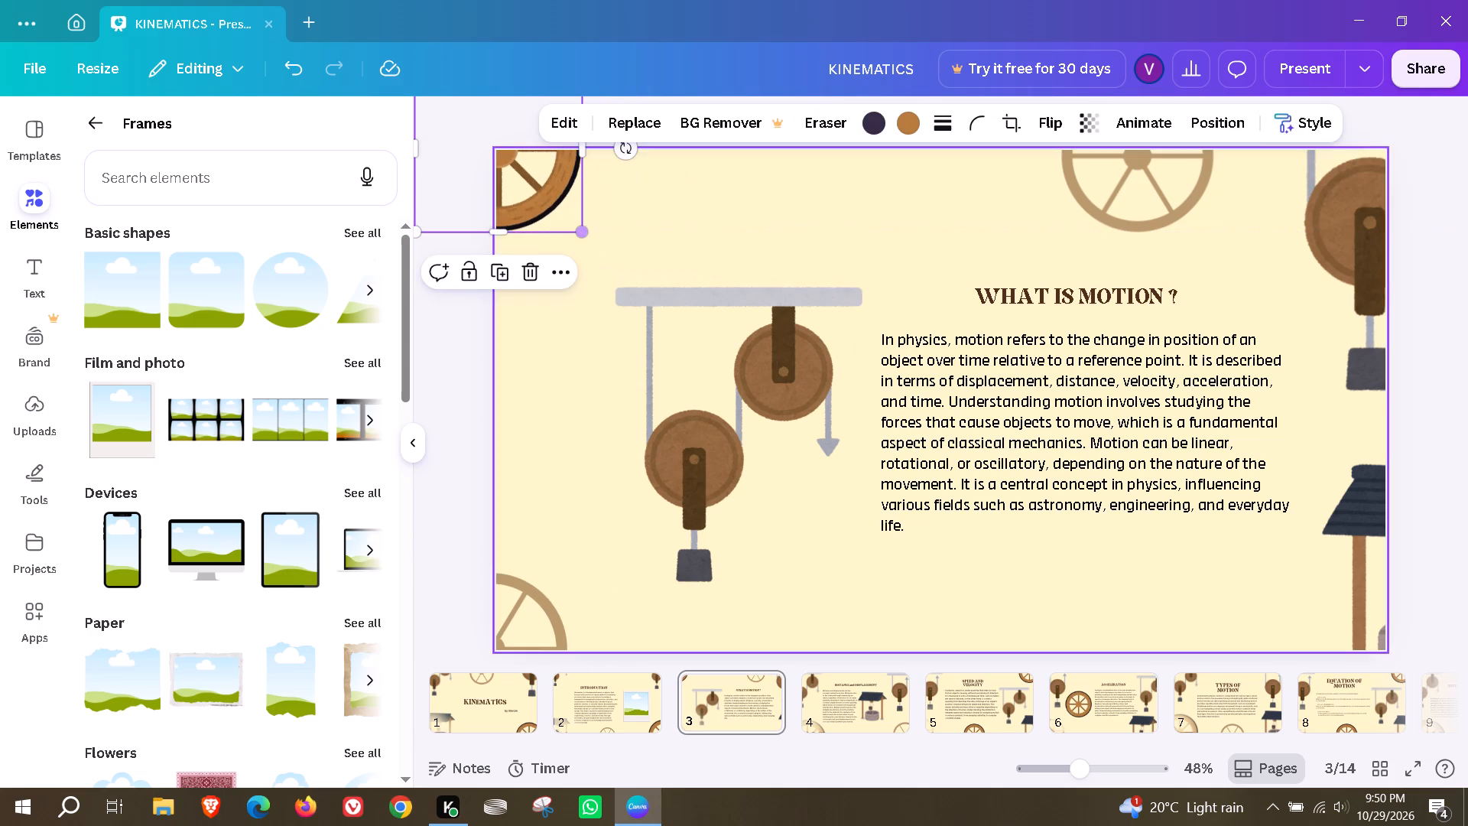
Shrink page 3's single pulley into the top-right page corner and reduce the pale wheel at the top edge.
{"action": "left_click", "coordinate": [1333, 227]}
{"action": "left_click_drag", "start_coordinate": [1261, 395], "coordinate": [1272, 236]}
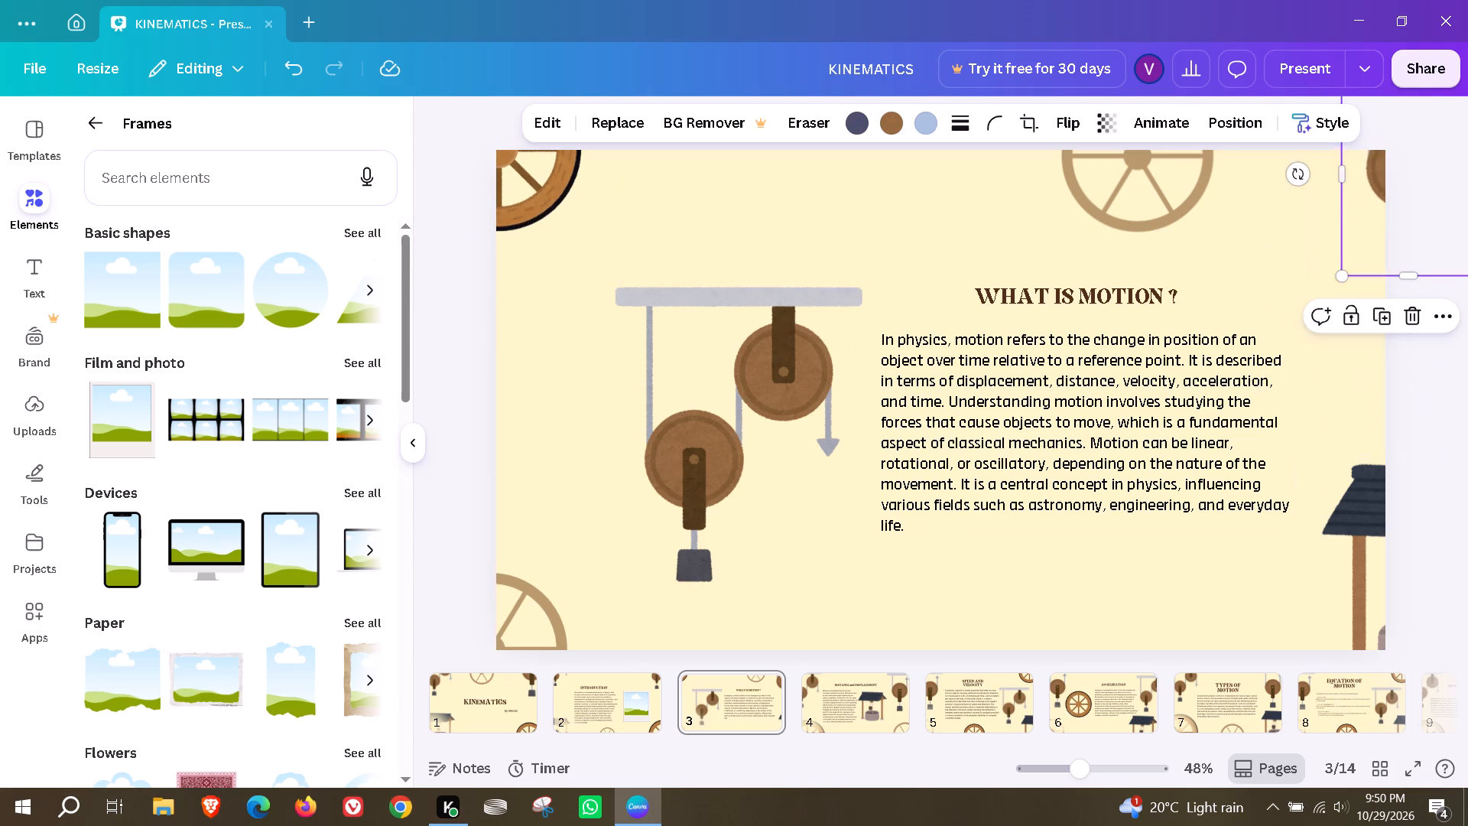
{"action": "left_click_drag", "start_coordinate": [1366, 215], "coordinate": [1315, 167]}
{"action": "left_click", "coordinate": [1163, 210]}
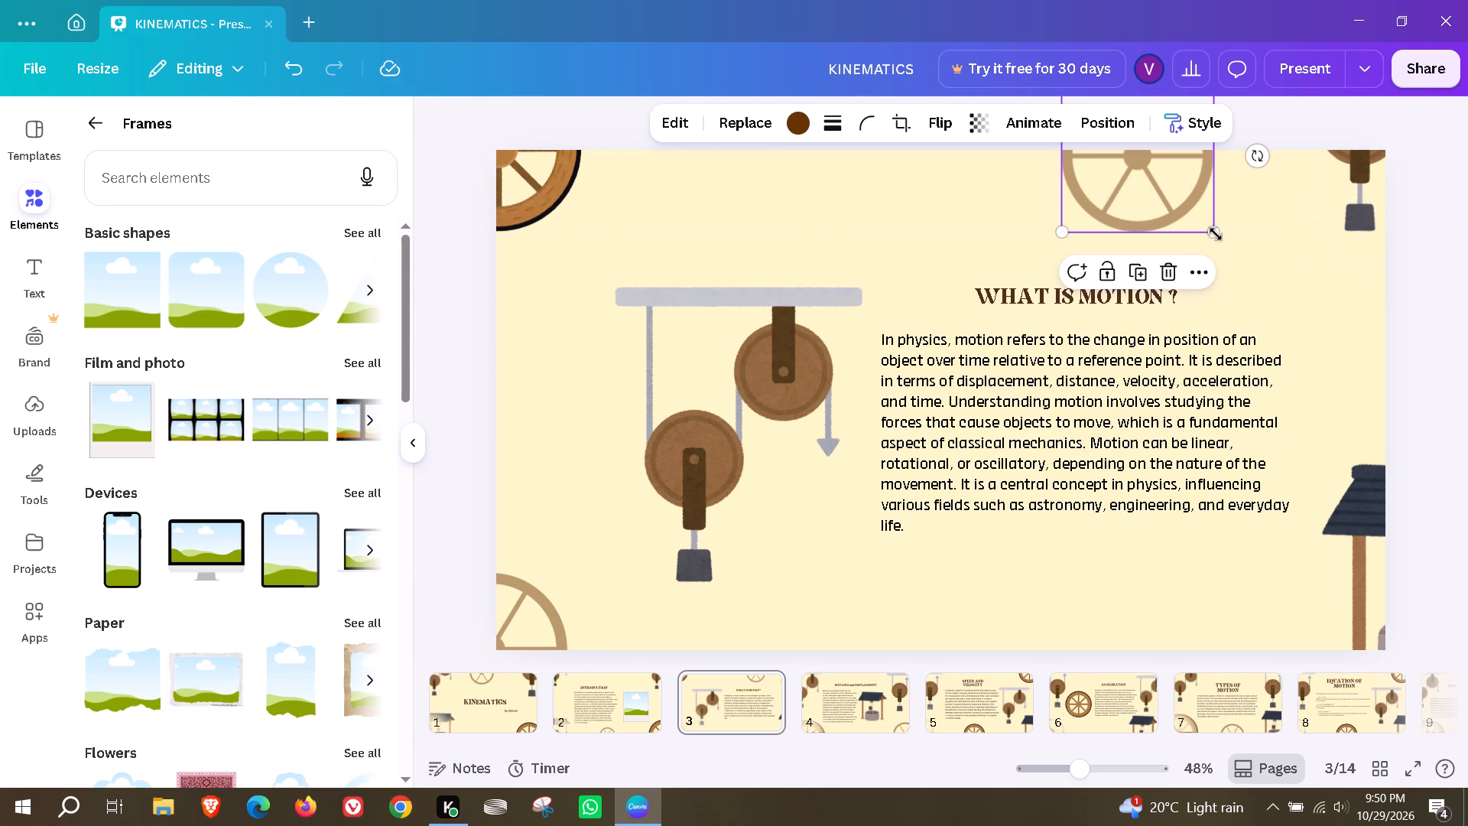
{"action": "left_click_drag", "start_coordinate": [1216, 234], "coordinate": [1170, 190]}
Shrink the well on page 3 and tuck it into the page's bottom-right corner.
{"action": "left_click", "coordinate": [1344, 508]}
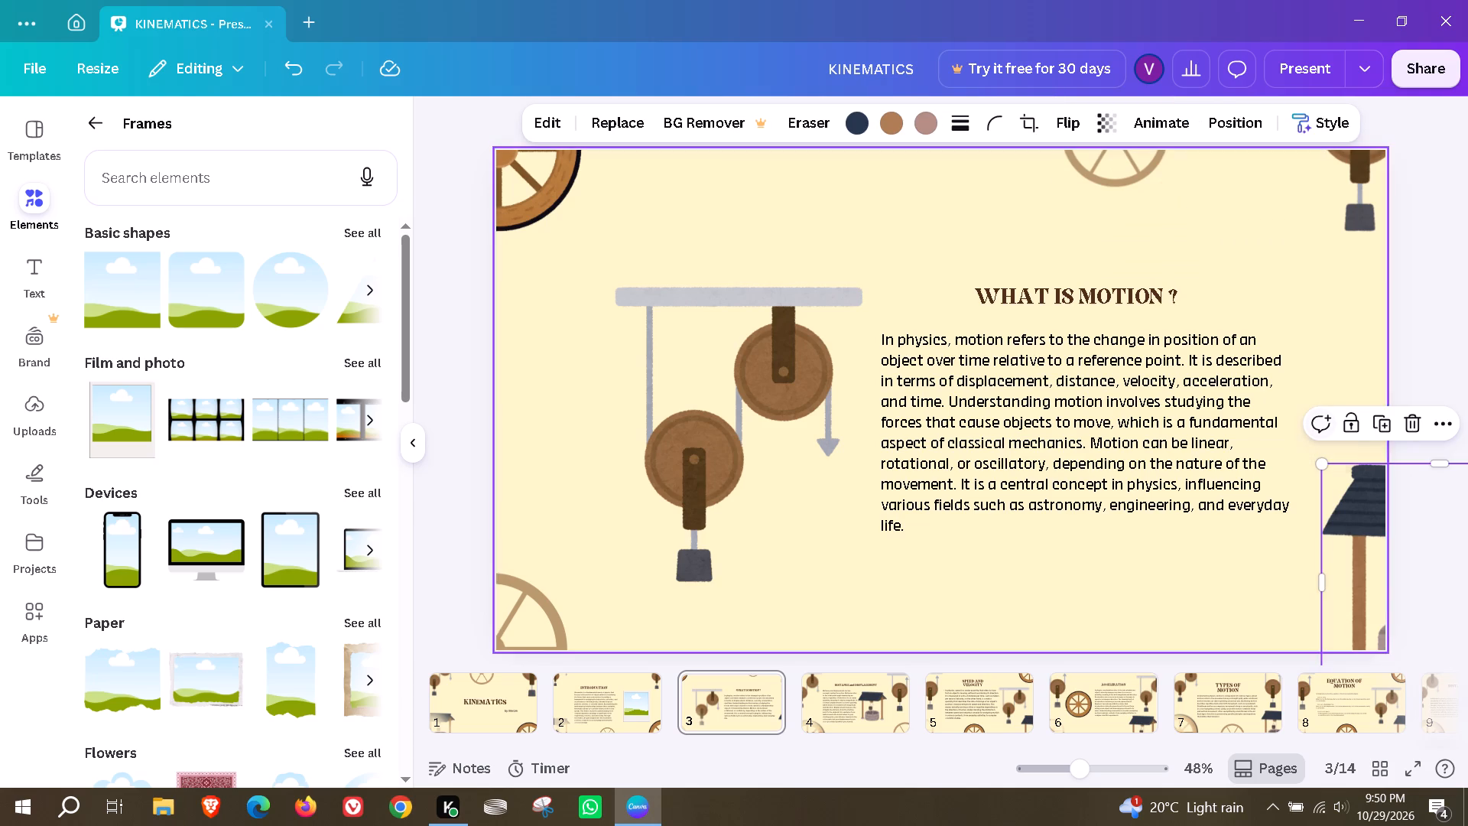
{"action": "left_click_drag", "start_coordinate": [1320, 453], "coordinate": [1328, 468]}
{"action": "left_click_drag", "start_coordinate": [1356, 515], "coordinate": [1232, 590]}
{"action": "left_click_drag", "start_coordinate": [1199, 538], "coordinate": [1211, 542]}
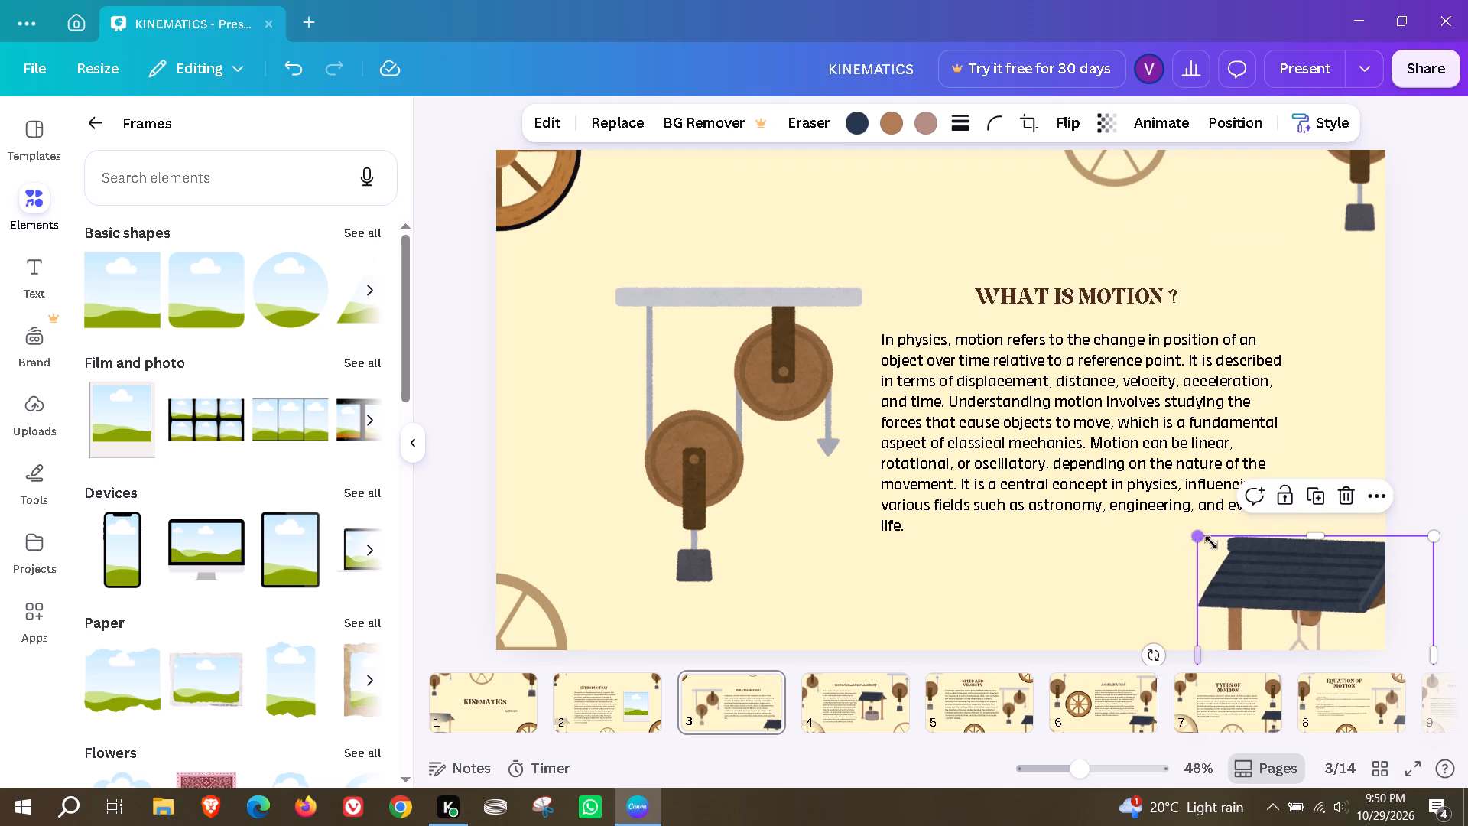
{"action": "left_click_drag", "start_coordinate": [1211, 542], "coordinate": [1264, 609]}
{"action": "left_click_drag", "start_coordinate": [1307, 628], "coordinate": [1330, 597]}
Move page 3's paragraph, WHAT IS MOTION ? heading and large double pulley lower on the page.
{"action": "left_click", "coordinate": [1005, 463]}
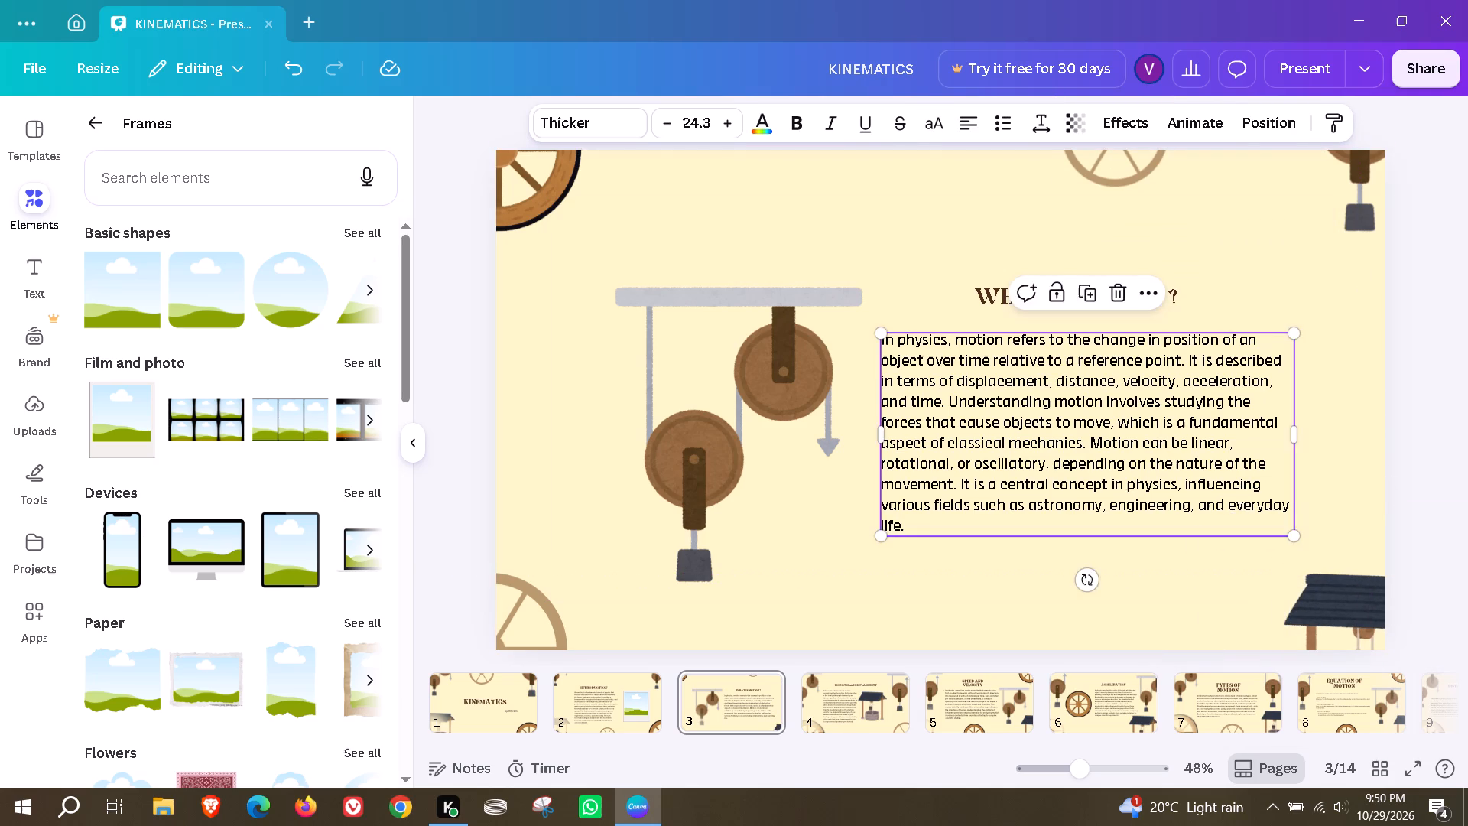
{"action": "left_click_drag", "start_coordinate": [1139, 480], "coordinate": [1157, 509]}
{"action": "left_click_drag", "start_coordinate": [1113, 294], "coordinate": [1119, 323]}
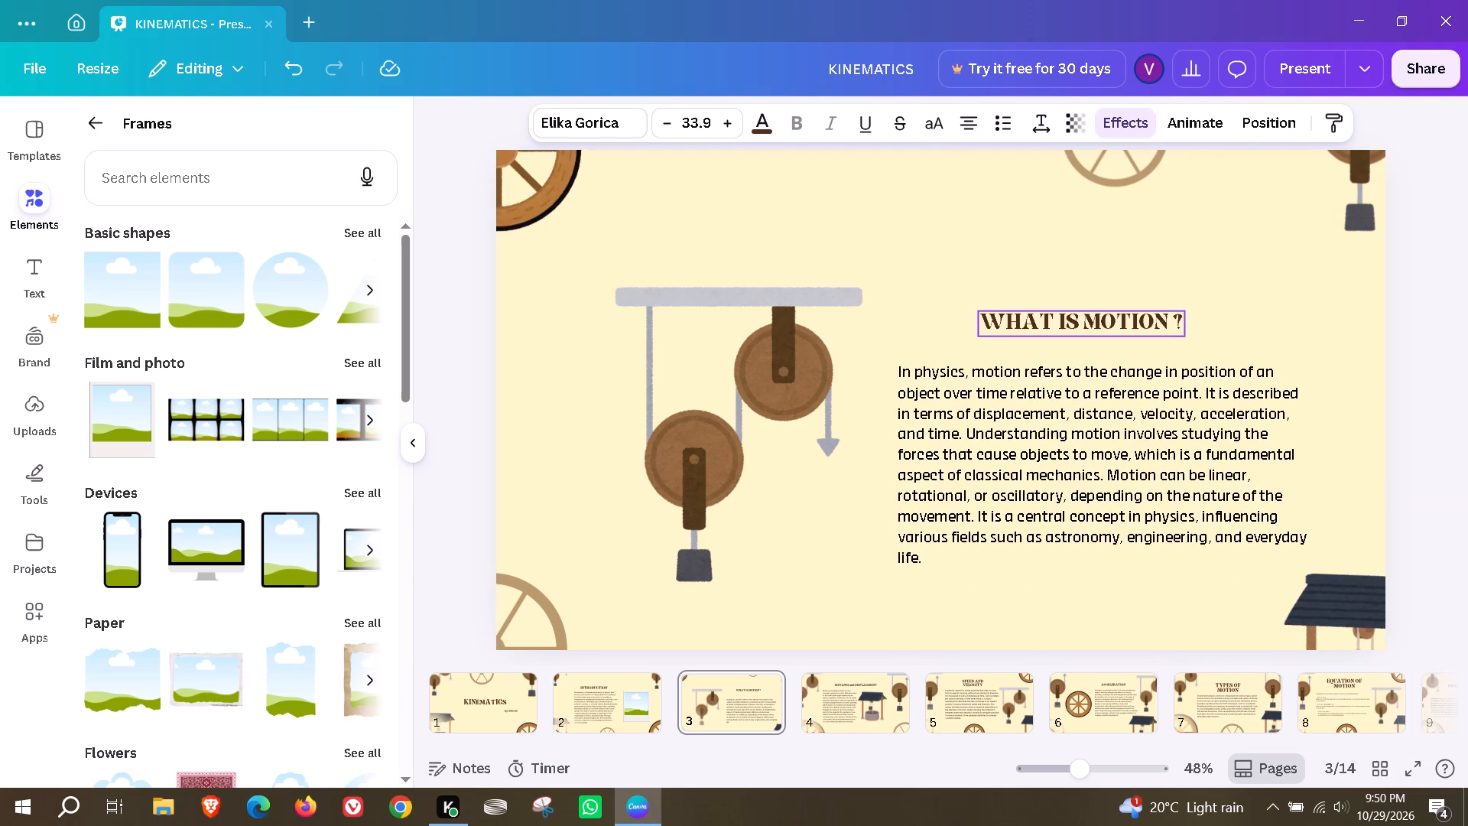
{"action": "left_click_drag", "start_coordinate": [1119, 323], "coordinate": [1122, 330]}
{"action": "left_click_drag", "start_coordinate": [746, 387], "coordinate": [742, 428]}
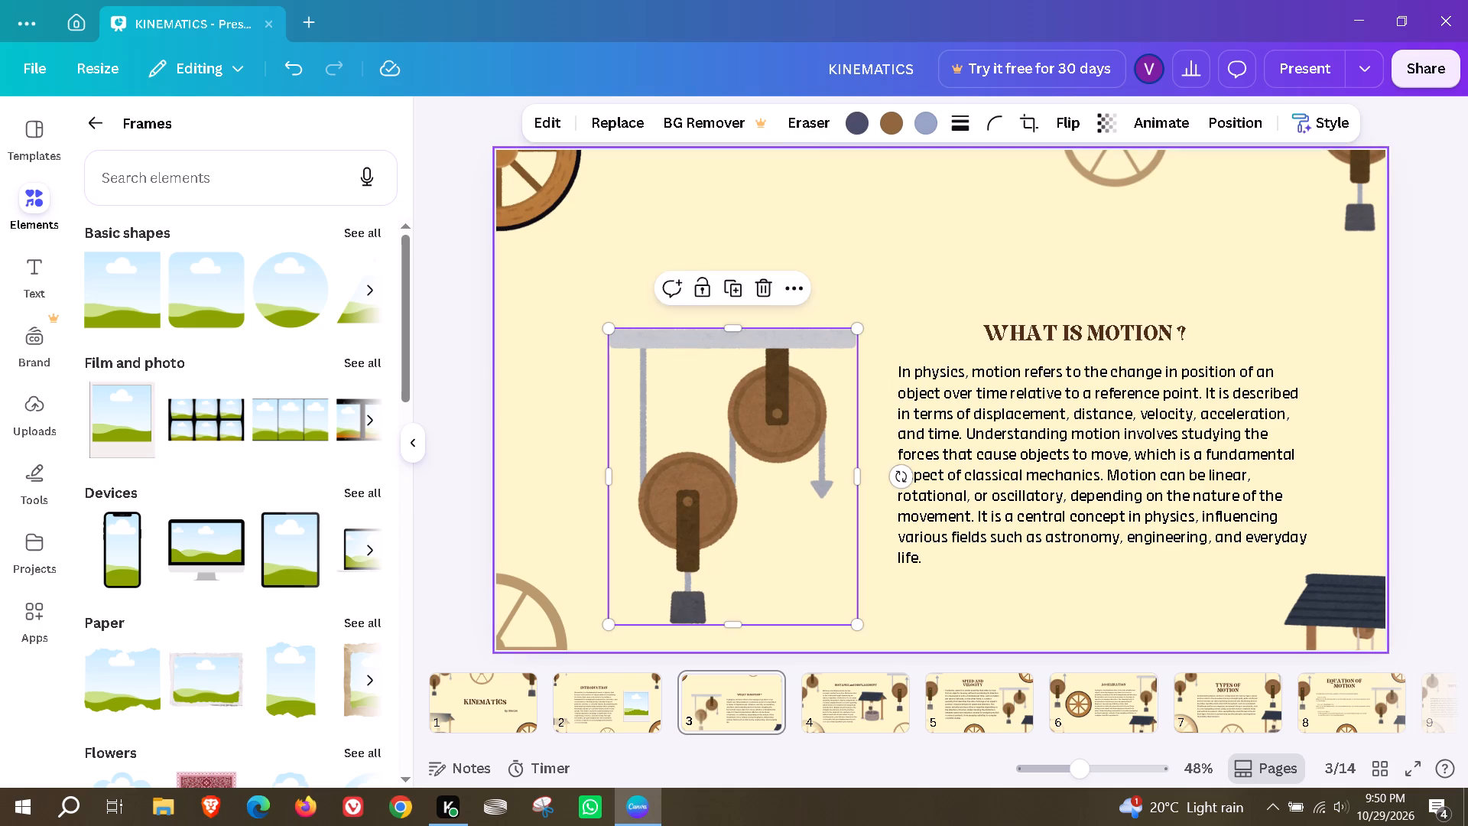
{"action": "left_click", "coordinate": [1015, 573]}
On page 4, shrink the double pulley and tuck it into the page's top-left corner.
{"action": "left_click", "coordinate": [833, 691]}
{"action": "left_click", "coordinate": [986, 265]}
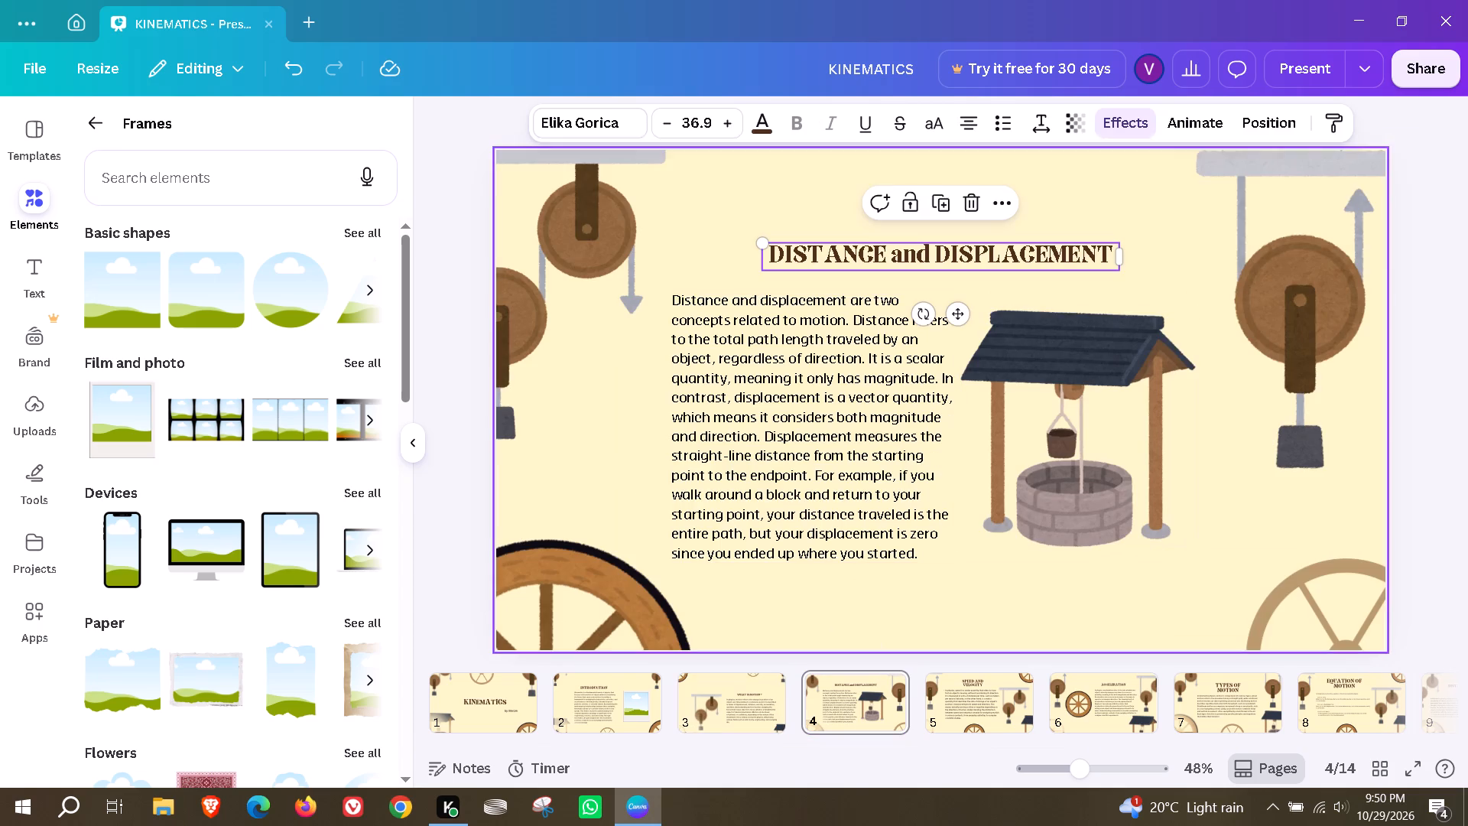
{"action": "left_click", "coordinate": [588, 263]}
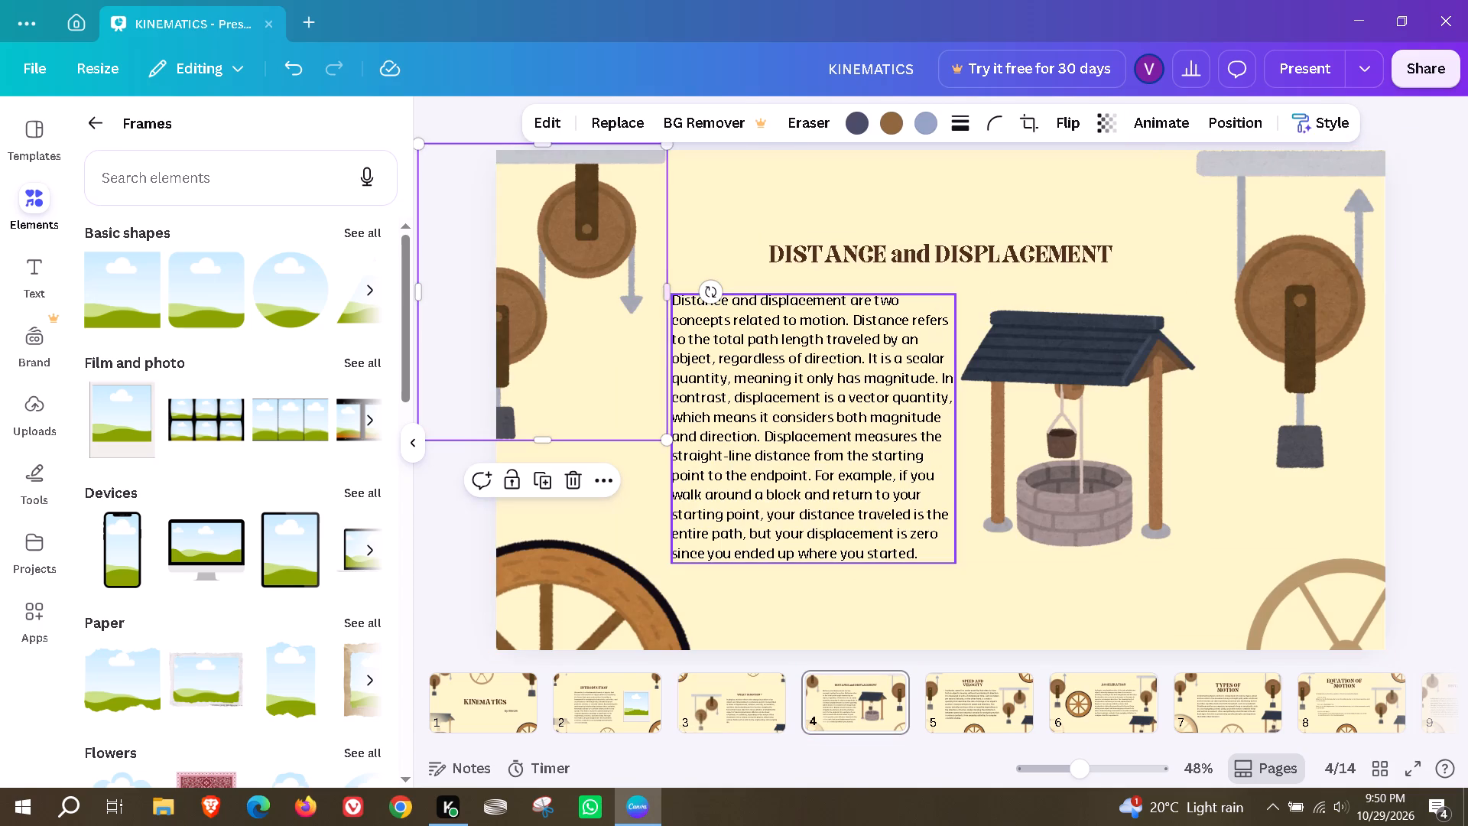
{"action": "left_click_drag", "start_coordinate": [667, 437], "coordinate": [575, 257]}
{"action": "left_click_drag", "start_coordinate": [542, 255], "coordinate": [561, 233]}
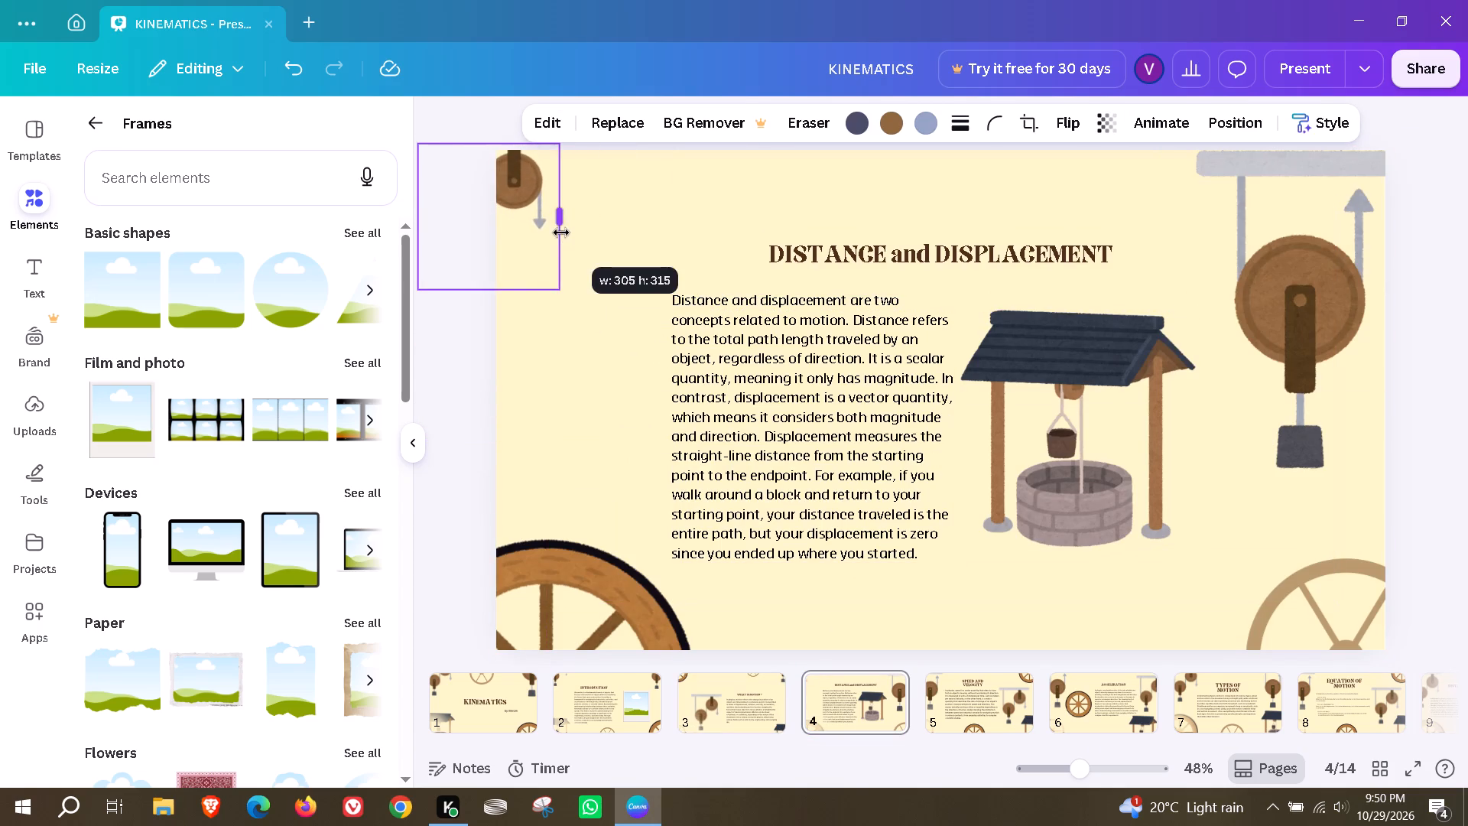
{"action": "left_click_drag", "start_coordinate": [561, 233], "coordinate": [561, 230]}
{"action": "left_click_drag", "start_coordinate": [527, 261], "coordinate": [561, 229]}
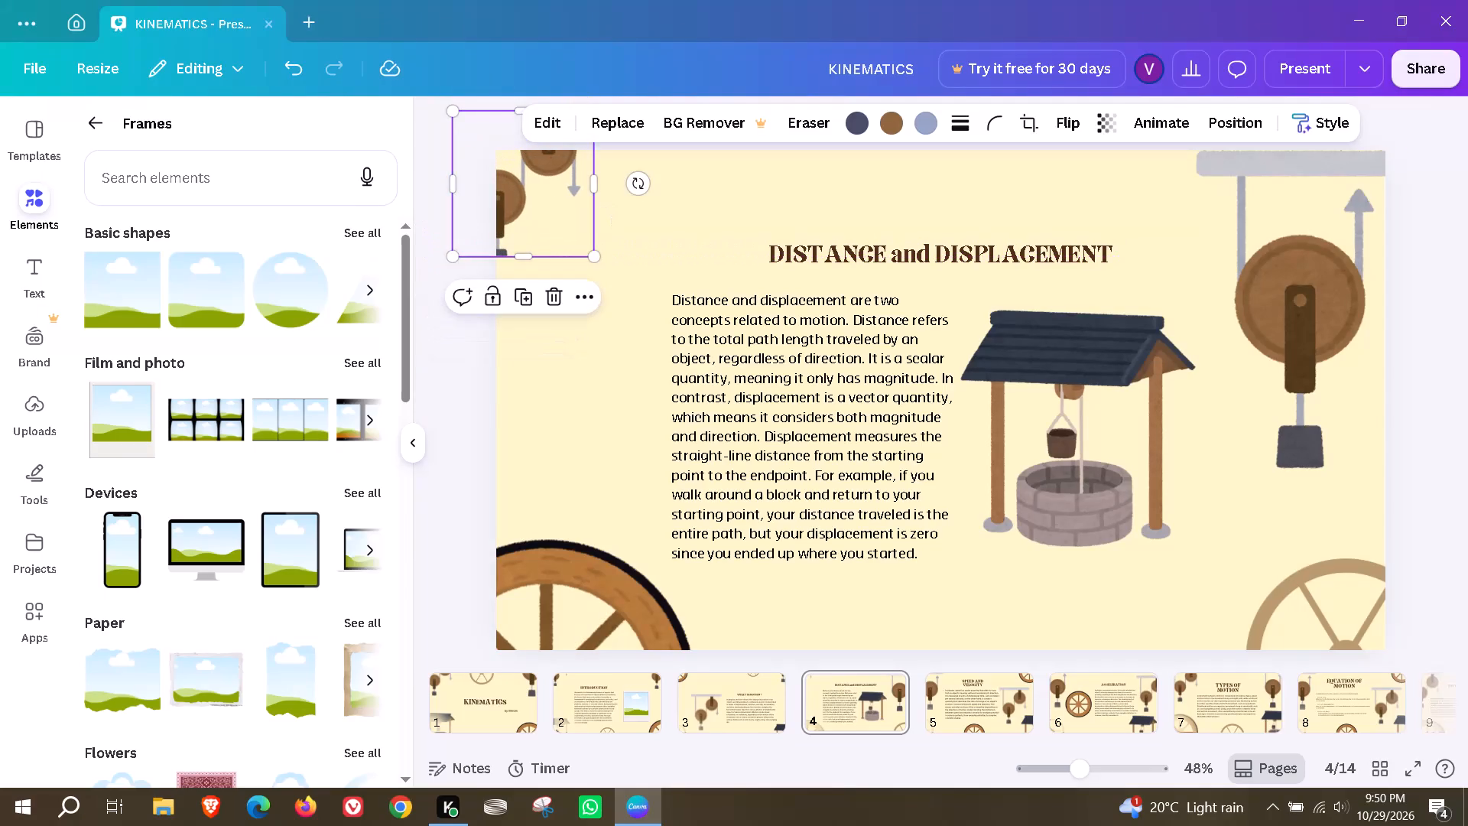
Shrink page 4's dark-rimmed bottom-left wheel and pale bottom-right wheel, placing them in their page corners.
{"action": "left_click", "coordinate": [599, 610]}
{"action": "left_click_drag", "start_coordinate": [699, 540], "coordinate": [586, 585]}
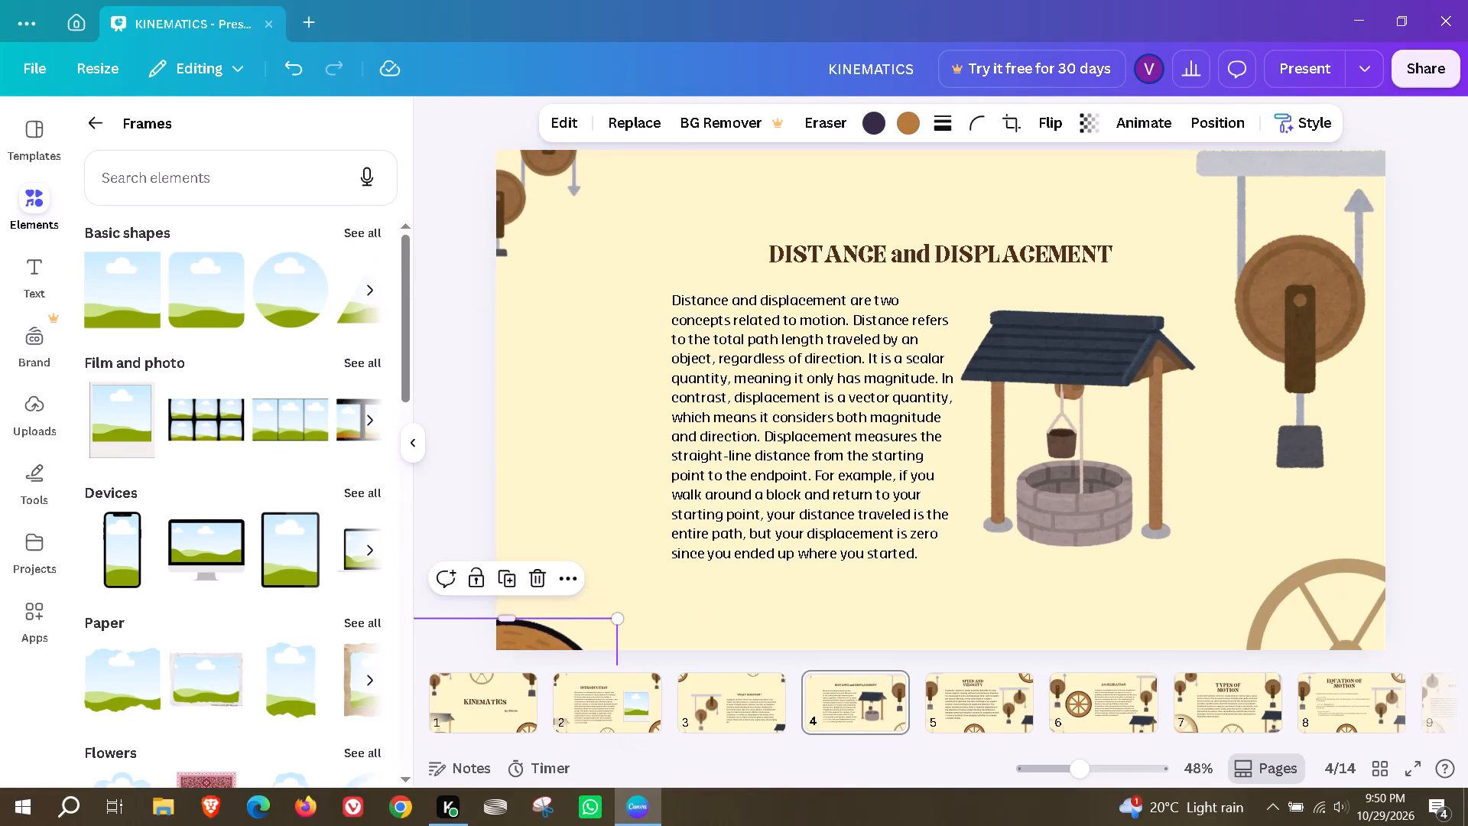
{"action": "left_click_drag", "start_coordinate": [556, 627], "coordinate": [554, 583]}
{"action": "left_click", "coordinate": [1334, 609]}
{"action": "left_click_drag", "start_coordinate": [1246, 561], "coordinate": [1307, 608]}
{"action": "left_click_drag", "start_coordinate": [1342, 623], "coordinate": [1346, 603]}
Shrink page 4's single pulley and place it in the page's top-right corner.
{"action": "left_click", "coordinate": [1324, 295]}
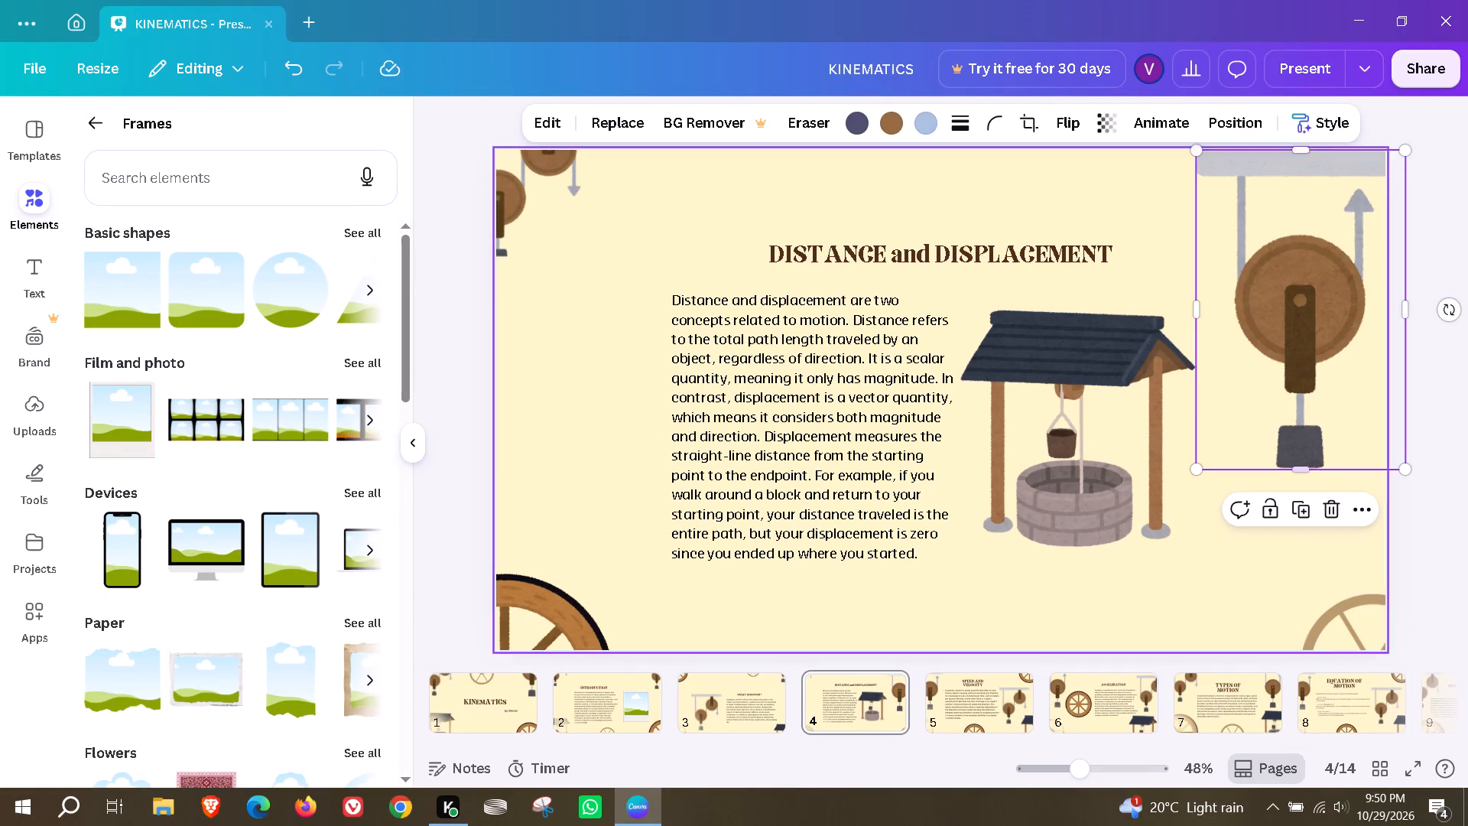
{"action": "left_click_drag", "start_coordinate": [1197, 467], "coordinate": [1288, 297]}
{"action": "left_click_drag", "start_coordinate": [1325, 259], "coordinate": [1334, 192]}
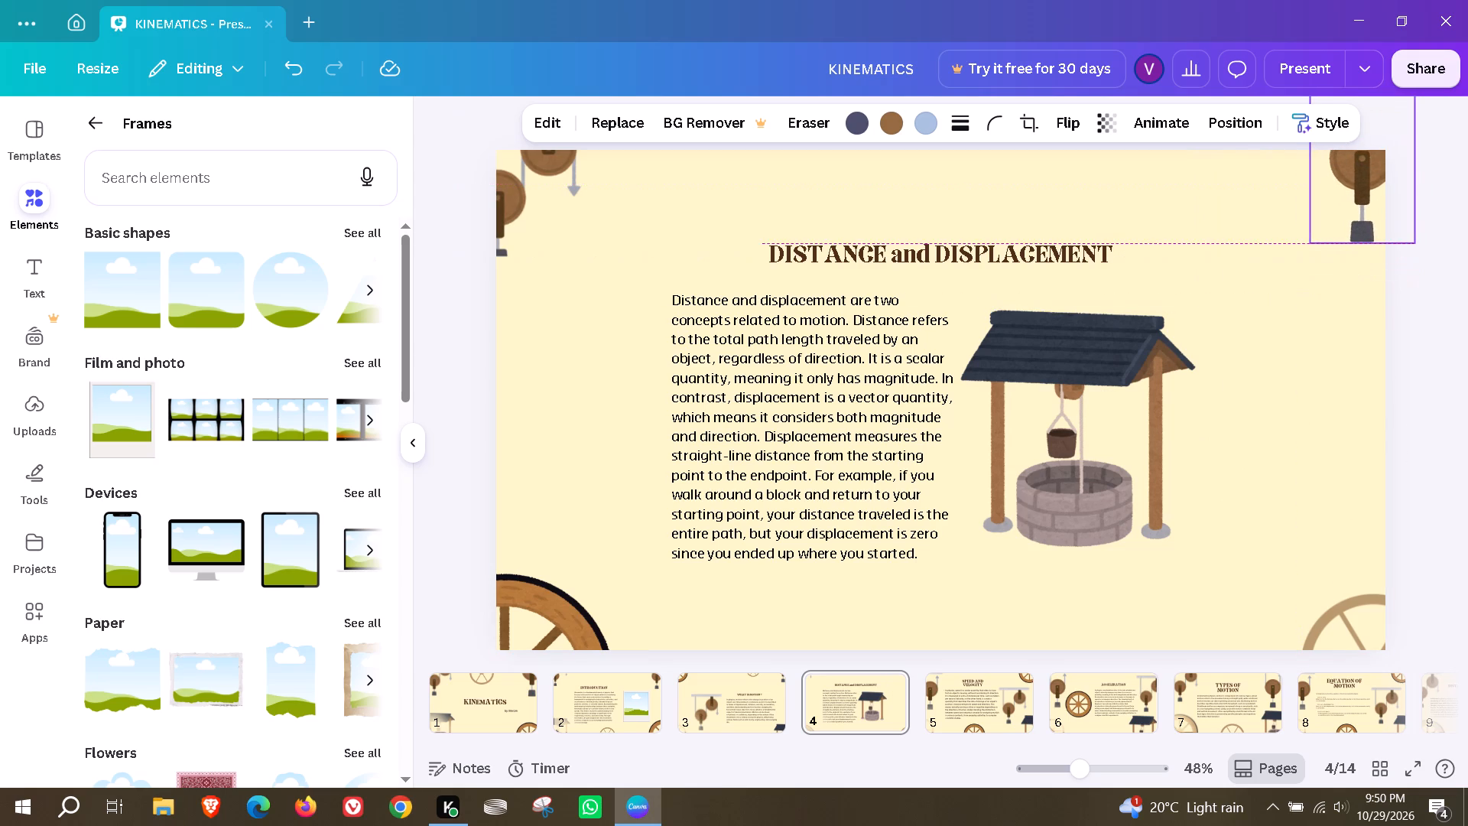
{"action": "left_click_drag", "start_coordinate": [1334, 192], "coordinate": [1338, 190]}
Move page 4's well farther right, lower the paragraph slightly, and wrap the DISTANCE and DISPLACEMENT heading onto two lines above it.
{"action": "left_click_drag", "start_coordinate": [1095, 443], "coordinate": [1227, 443]}
{"action": "left_click_drag", "start_coordinate": [802, 454], "coordinate": [802, 467]}
{"action": "left_click_drag", "start_coordinate": [1021, 263], "coordinate": [903, 278]}
{"action": "left_click_drag", "start_coordinate": [1011, 276], "coordinate": [905, 276]}
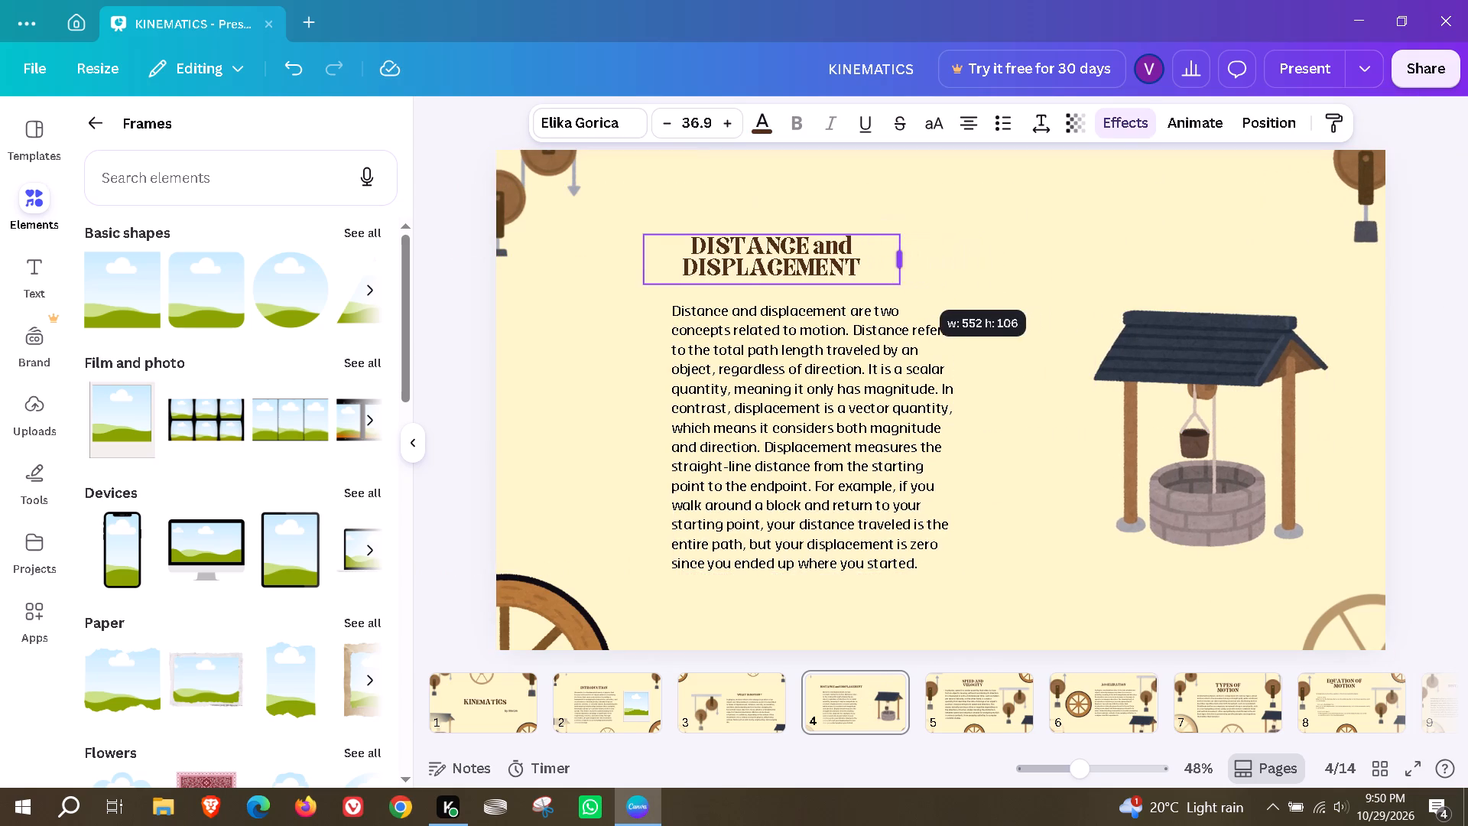
{"action": "left_click_drag", "start_coordinate": [905, 276], "coordinate": [904, 277]}
{"action": "left_click", "coordinate": [992, 266]}
{"action": "left_click_drag", "start_coordinate": [847, 265], "coordinate": [877, 276]}
{"action": "left_click", "coordinate": [1068, 386]}
{"action": "left_click_drag", "start_coordinate": [1176, 425], "coordinate": [1120, 424]}
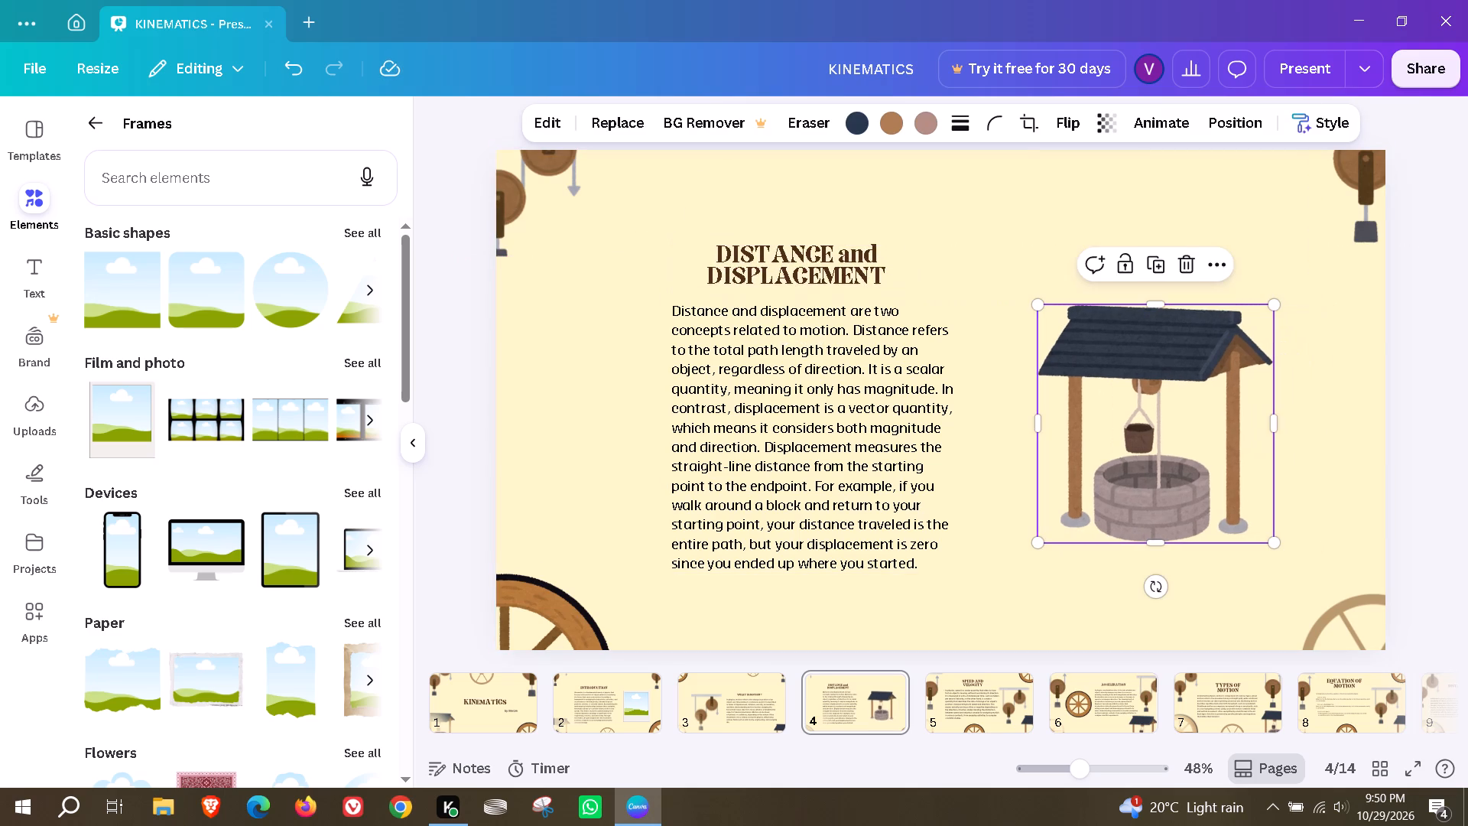
{"action": "left_click", "coordinate": [995, 602]}
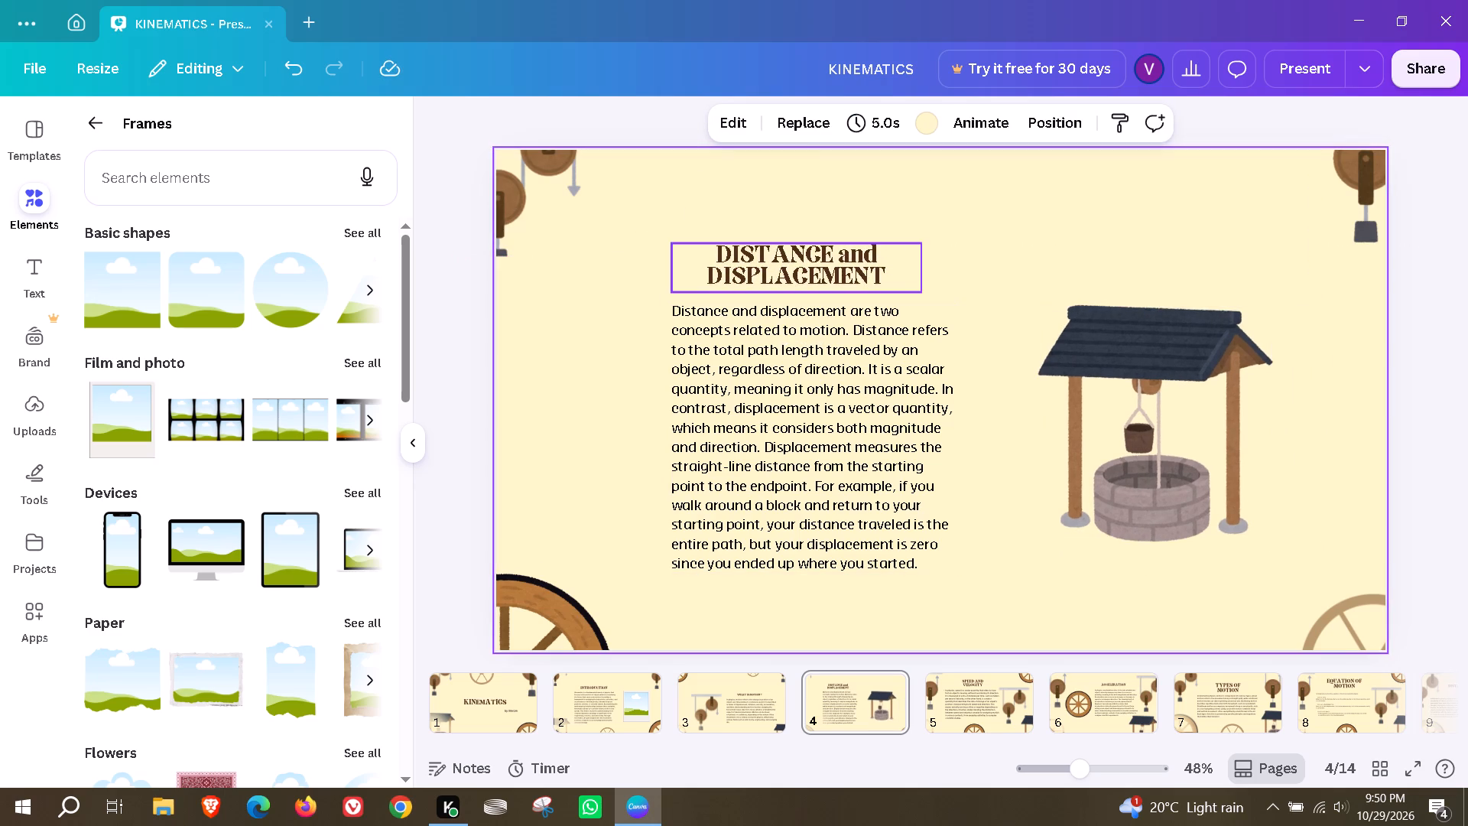
Shrink the well, place it at page 4's left edge, and shift the paragraph and heading slightly right.
{"action": "left_click", "coordinate": [1054, 384]}
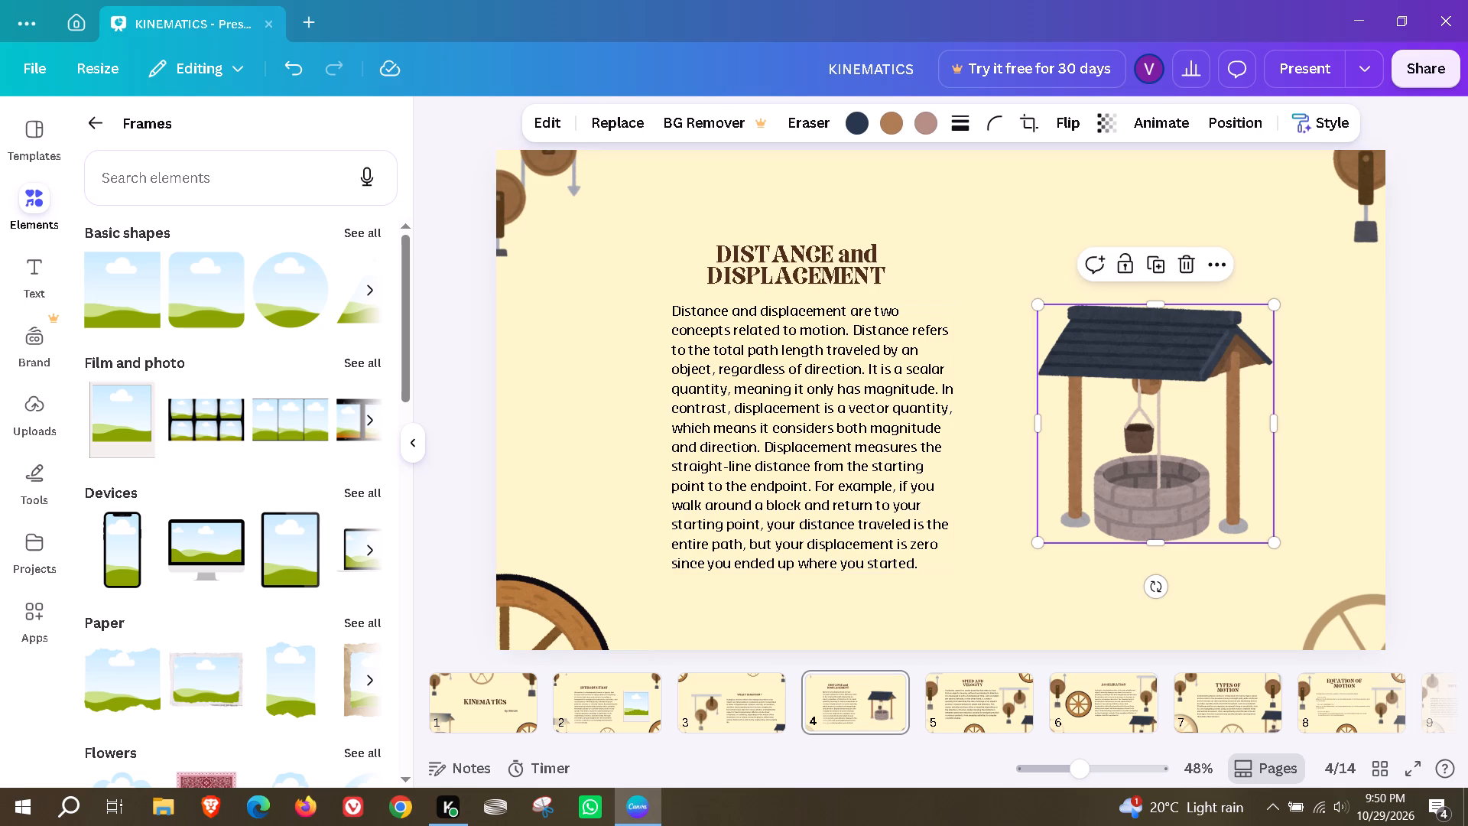
{"action": "left_click_drag", "start_coordinate": [1040, 307], "coordinate": [1118, 421]}
{"action": "left_click_drag", "start_coordinate": [1233, 514], "coordinate": [708, 493]}
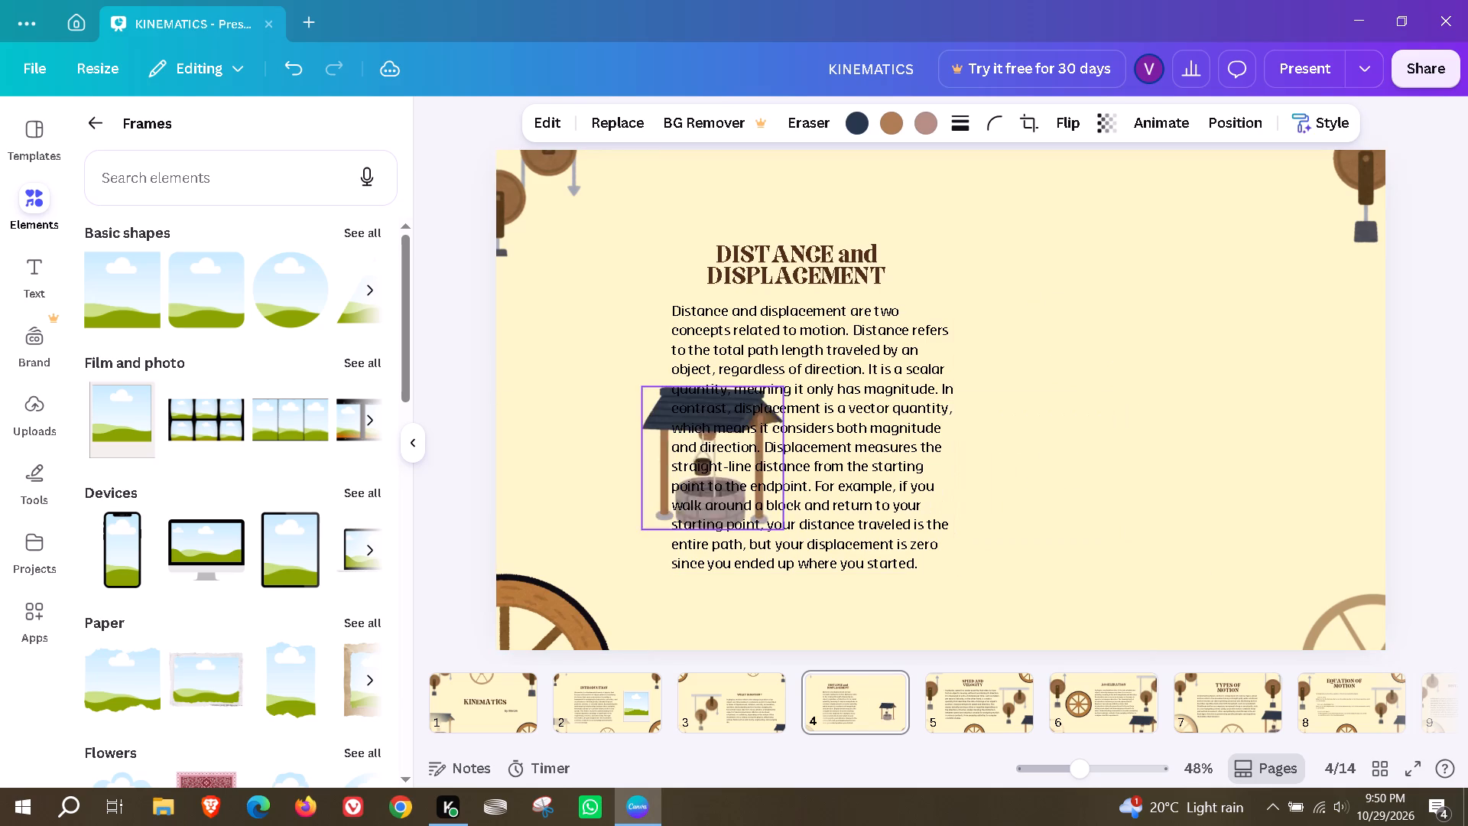
{"action": "left_click_drag", "start_coordinate": [708, 493], "coordinate": [607, 480]}
{"action": "left_click_drag", "start_coordinate": [841, 458], "coordinate": [874, 463]}
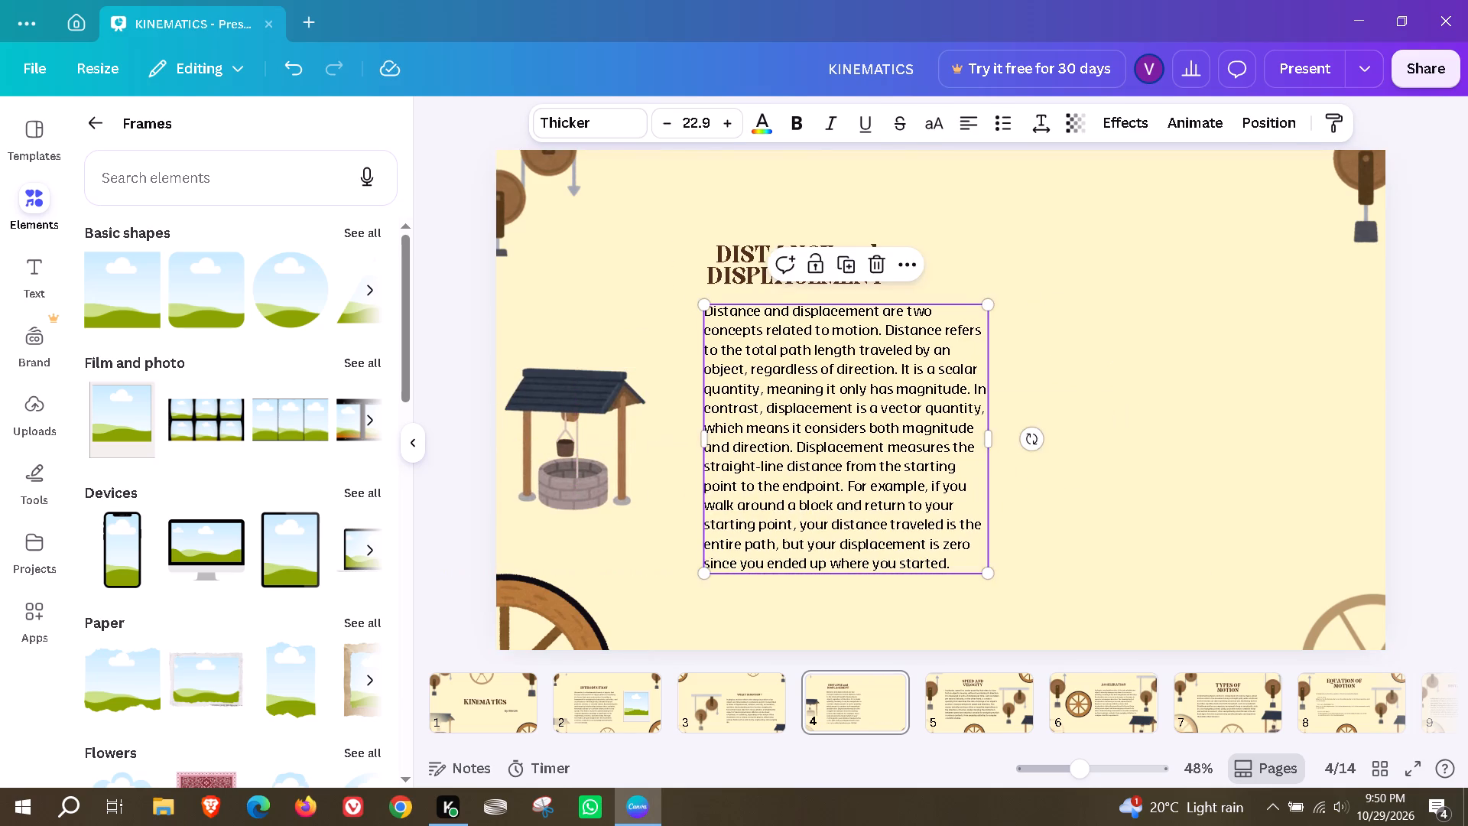
{"action": "left_click_drag", "start_coordinate": [762, 269], "coordinate": [796, 271]}
Add a polaroid-style photo frame to page 4, beside the paragraph on its right.
{"action": "left_click_drag", "start_coordinate": [142, 416], "coordinate": [1131, 347]}
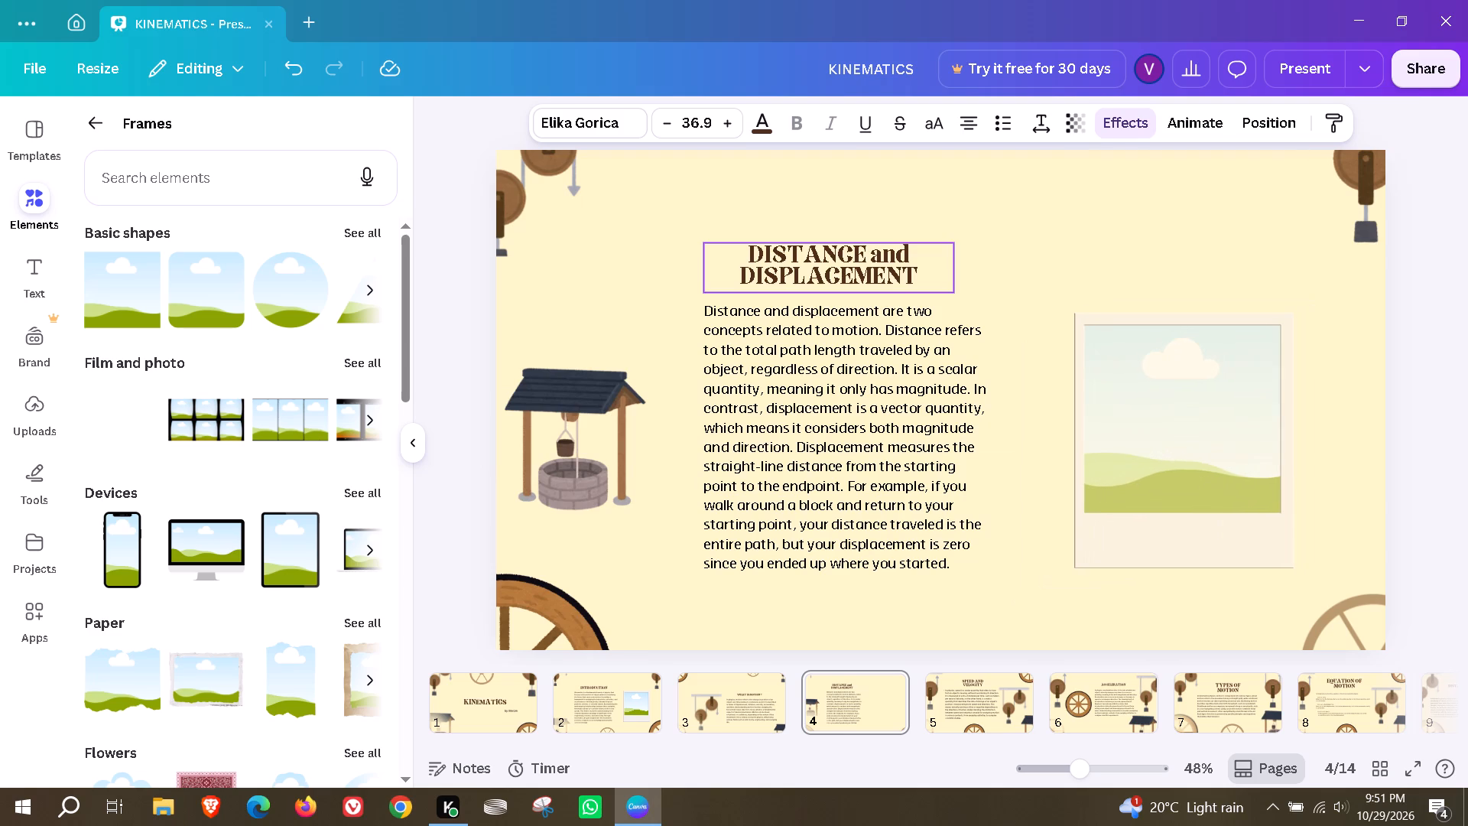
{"action": "left_click_drag", "start_coordinate": [1131, 347], "coordinate": [1129, 347]}
{"action": "left_click", "coordinate": [1013, 441]}
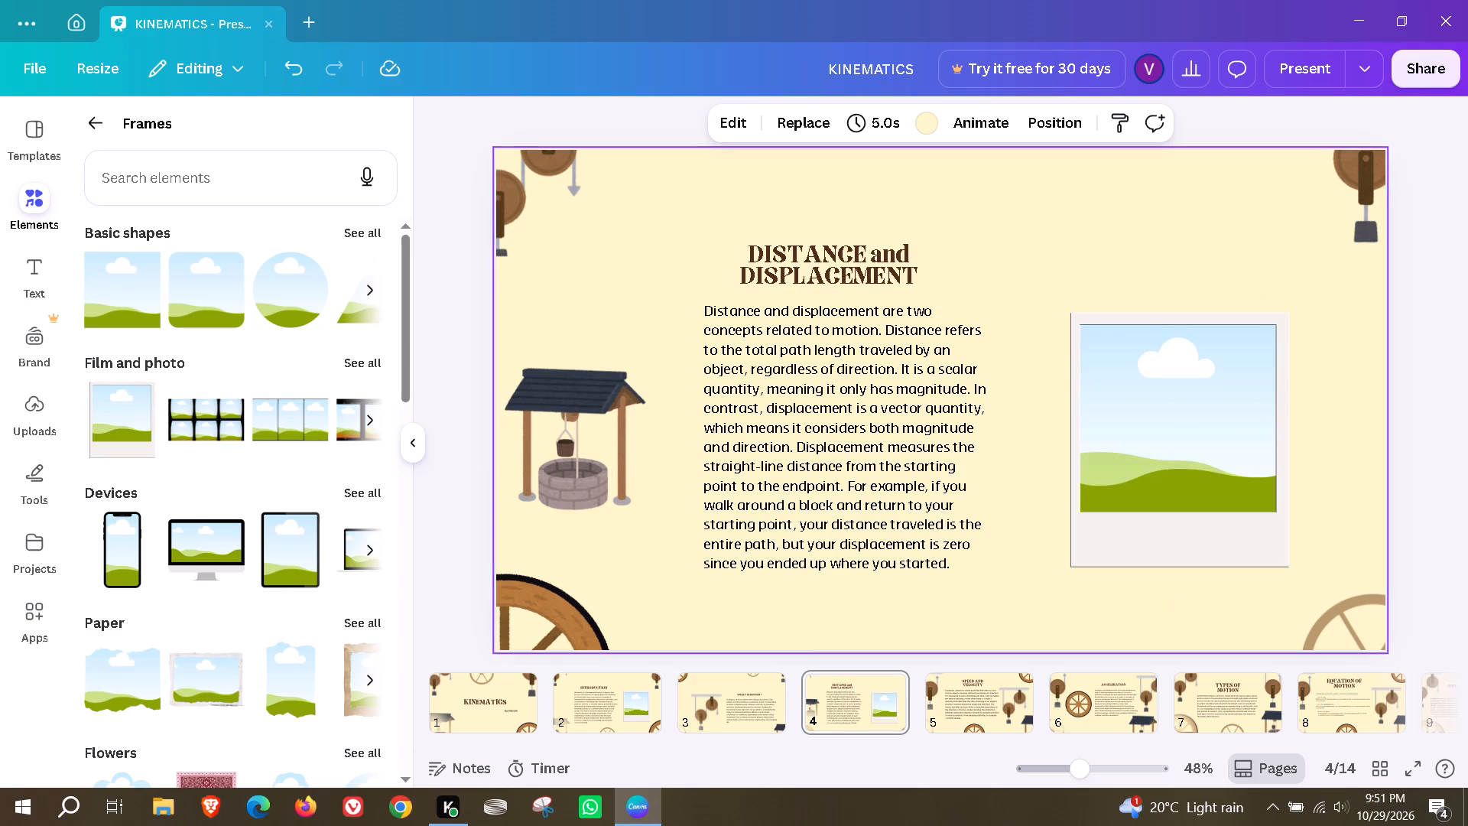
On page 5, shrink the SPEED AND VELOCITY heading and move it down closer to the paragraph.
{"action": "left_click", "coordinate": [978, 720]}
{"action": "left_click", "coordinate": [873, 243]}
{"action": "left_click_drag", "start_coordinate": [1002, 272], "coordinate": [940, 254]}
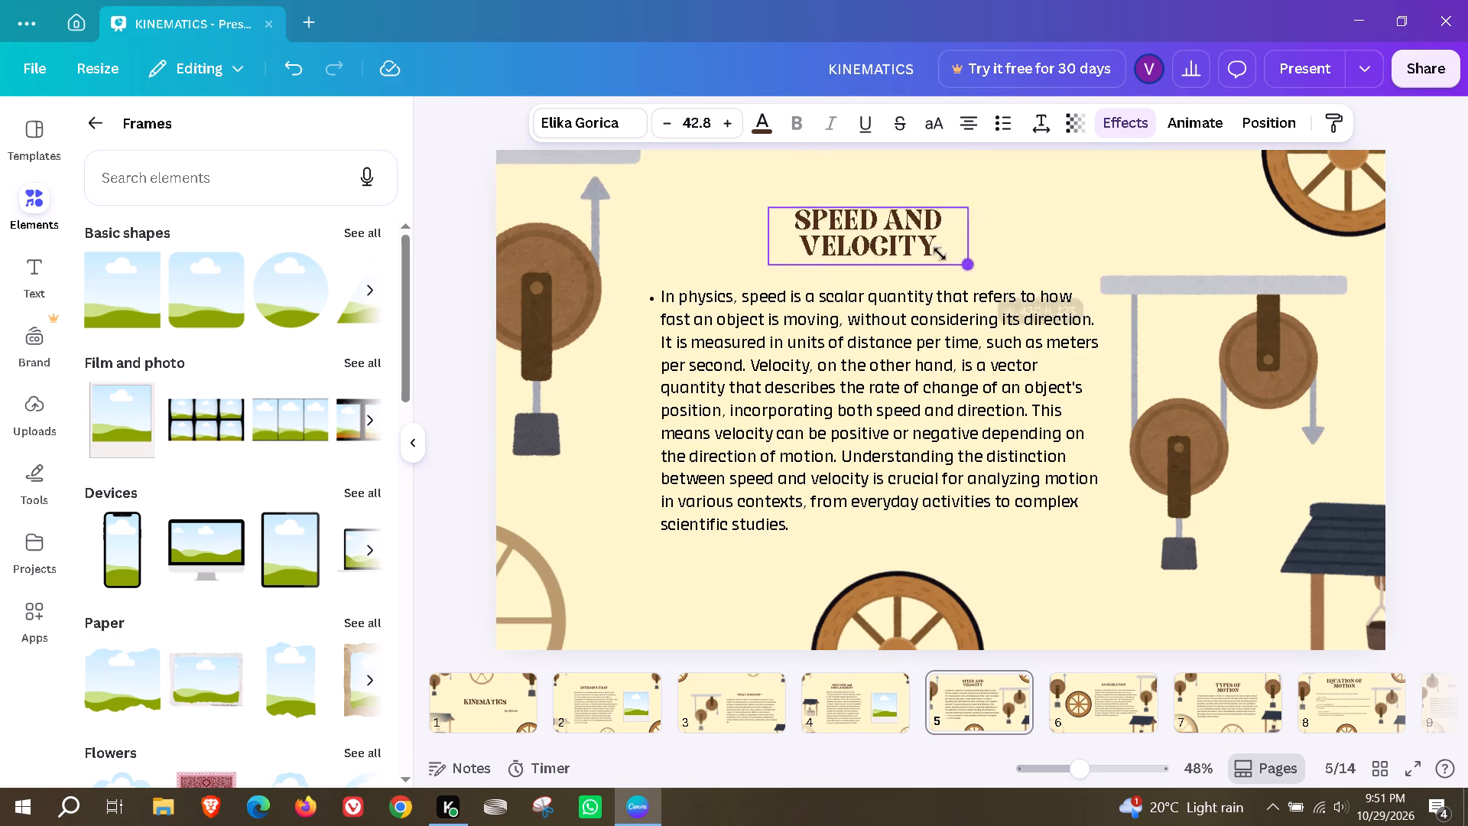
{"action": "left_click_drag", "start_coordinate": [940, 254], "coordinate": [917, 248]}
{"action": "left_click", "coordinate": [992, 244]}
{"action": "left_click_drag", "start_coordinate": [873, 232], "coordinate": [925, 259]}
Reduce page 5's paragraph to about size 24.6, narrow its text box, and place it just below the heading.
{"action": "left_click", "coordinate": [917, 388]}
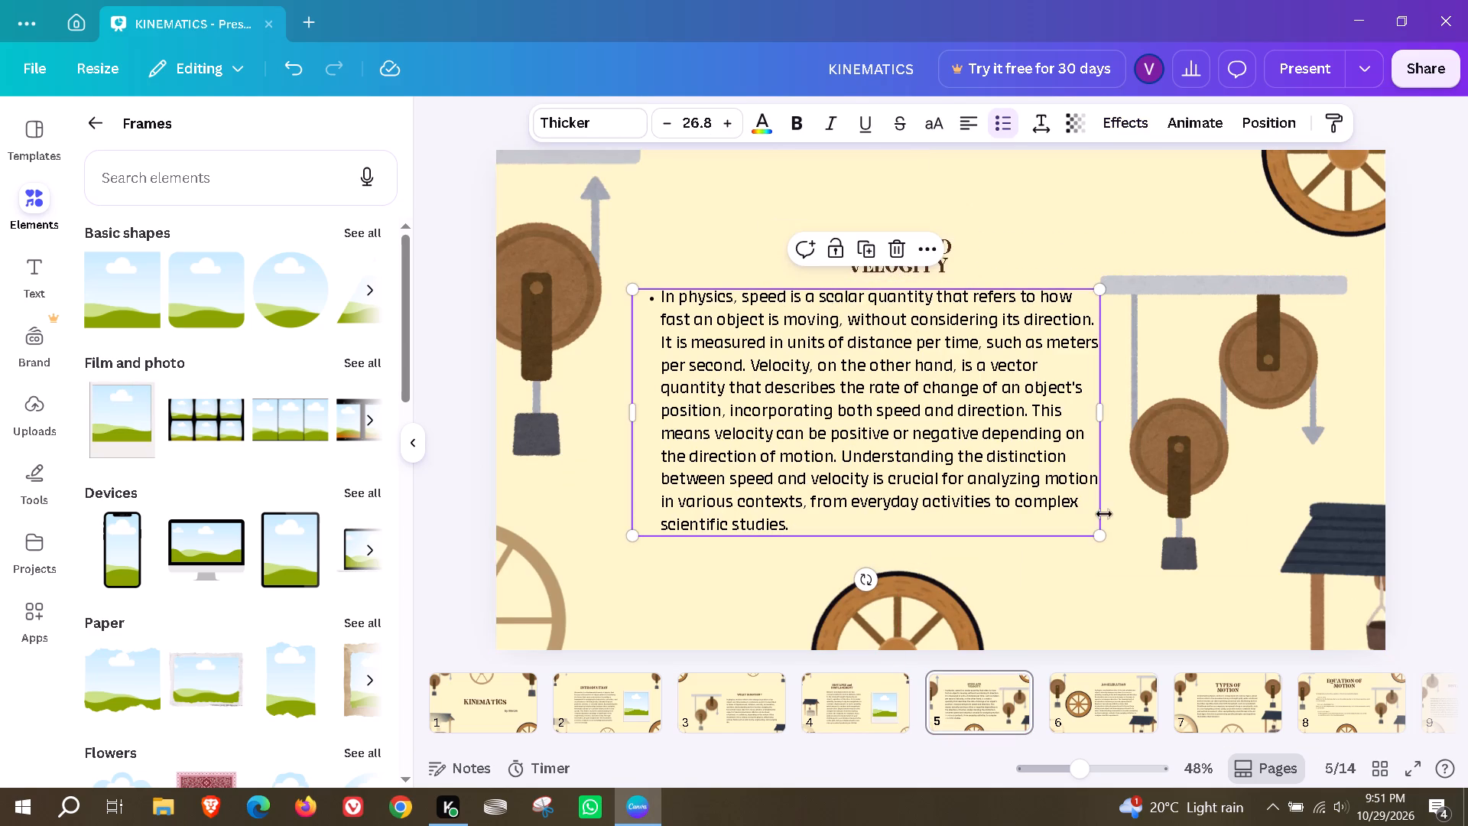
{"action": "left_click_drag", "start_coordinate": [1104, 532], "coordinate": [1035, 570]}
{"action": "left_click_drag", "start_coordinate": [933, 465], "coordinate": [936, 497]}
{"action": "left_click_drag", "start_coordinate": [1070, 434], "coordinate": [1051, 434]}
{"action": "left_click_drag", "start_coordinate": [898, 452], "coordinate": [892, 442]}
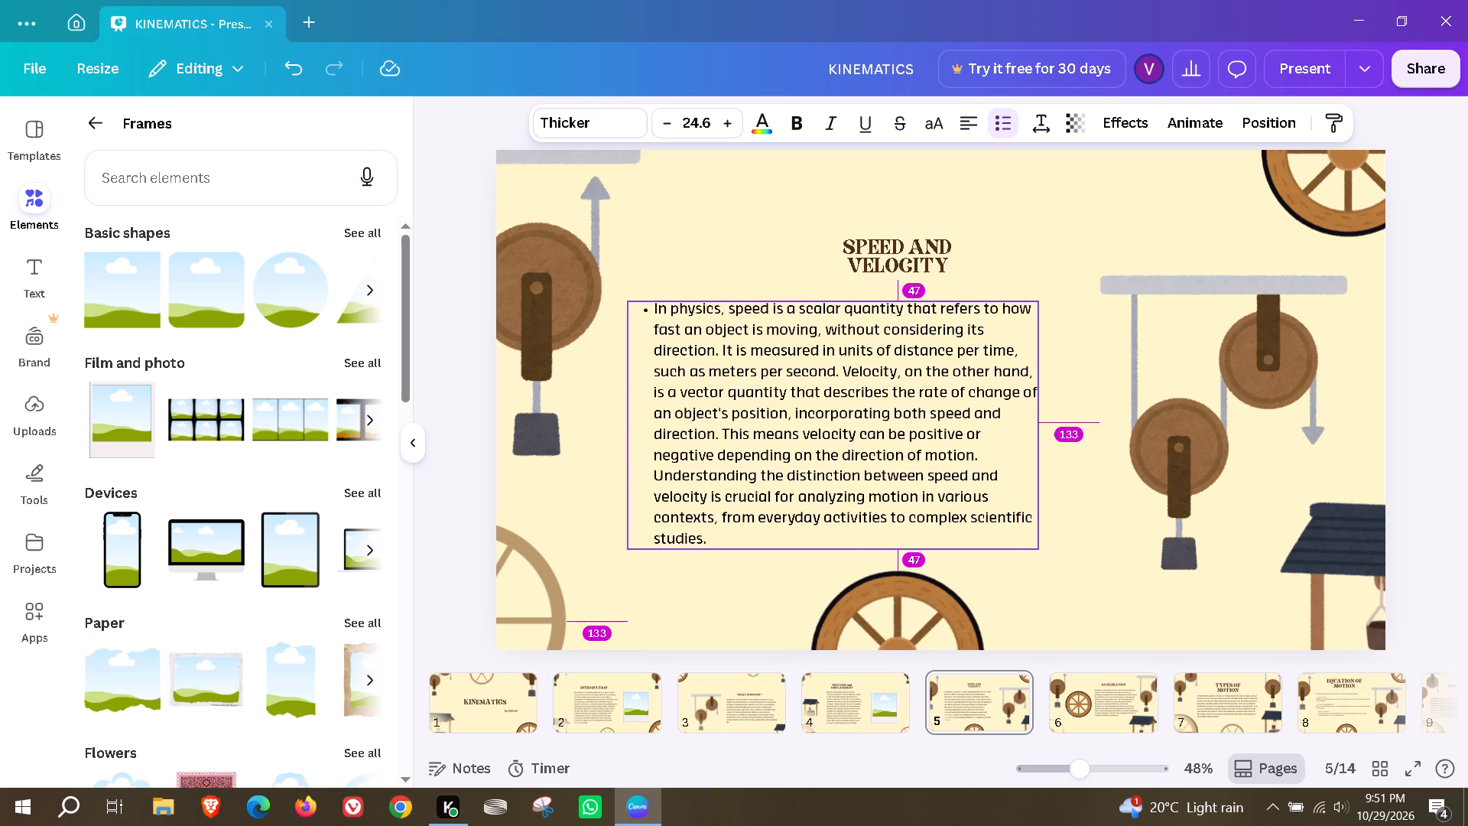
Shrink page 5's single pulley and pale wheel, tucking them into the page's top-left and bottom-left corners.
{"action": "left_click", "coordinate": [558, 366]}
{"action": "left_click_drag", "start_coordinate": [647, 458], "coordinate": [554, 316]}
{"action": "left_click_drag", "start_coordinate": [544, 278], "coordinate": [544, 270]}
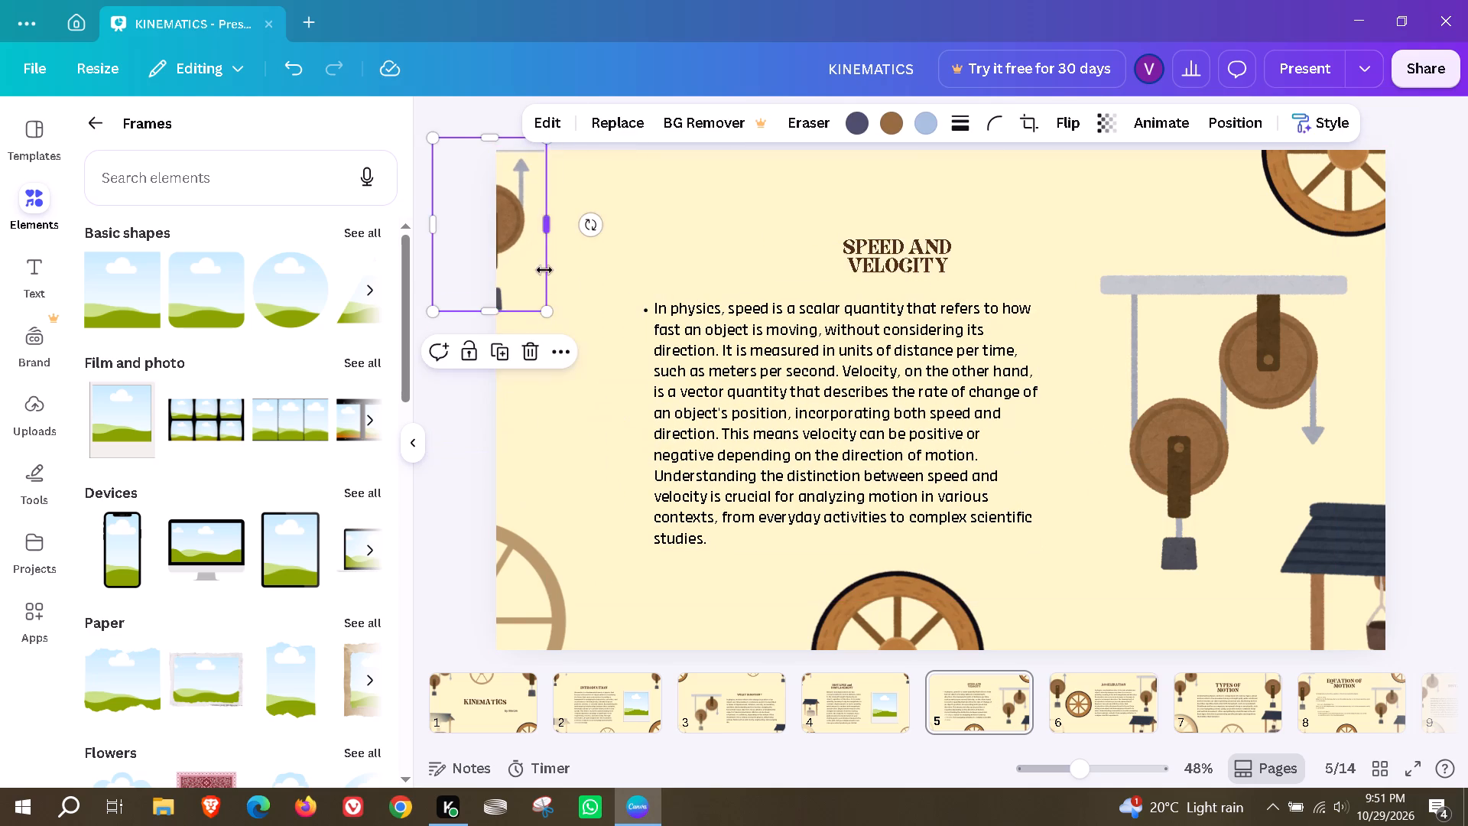
{"action": "left_click_drag", "start_coordinate": [544, 270], "coordinate": [550, 200]}
{"action": "left_click_drag", "start_coordinate": [512, 262], "coordinate": [545, 200]}
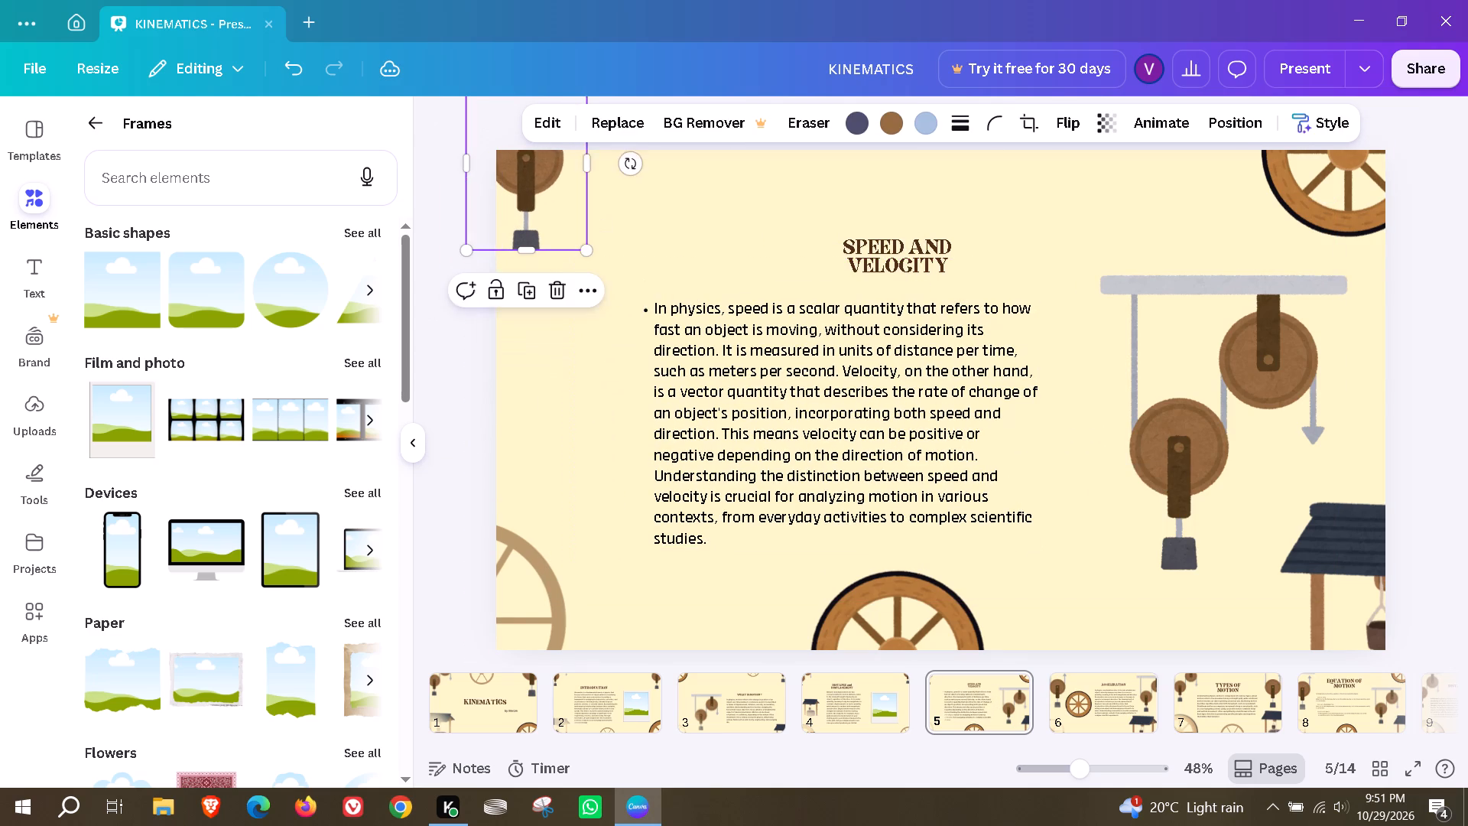
{"action": "left_click", "coordinate": [546, 566]}
{"action": "left_click_drag", "start_coordinate": [563, 519], "coordinate": [539, 585]}
{"action": "left_click_drag", "start_coordinate": [509, 611], "coordinate": [554, 611]}
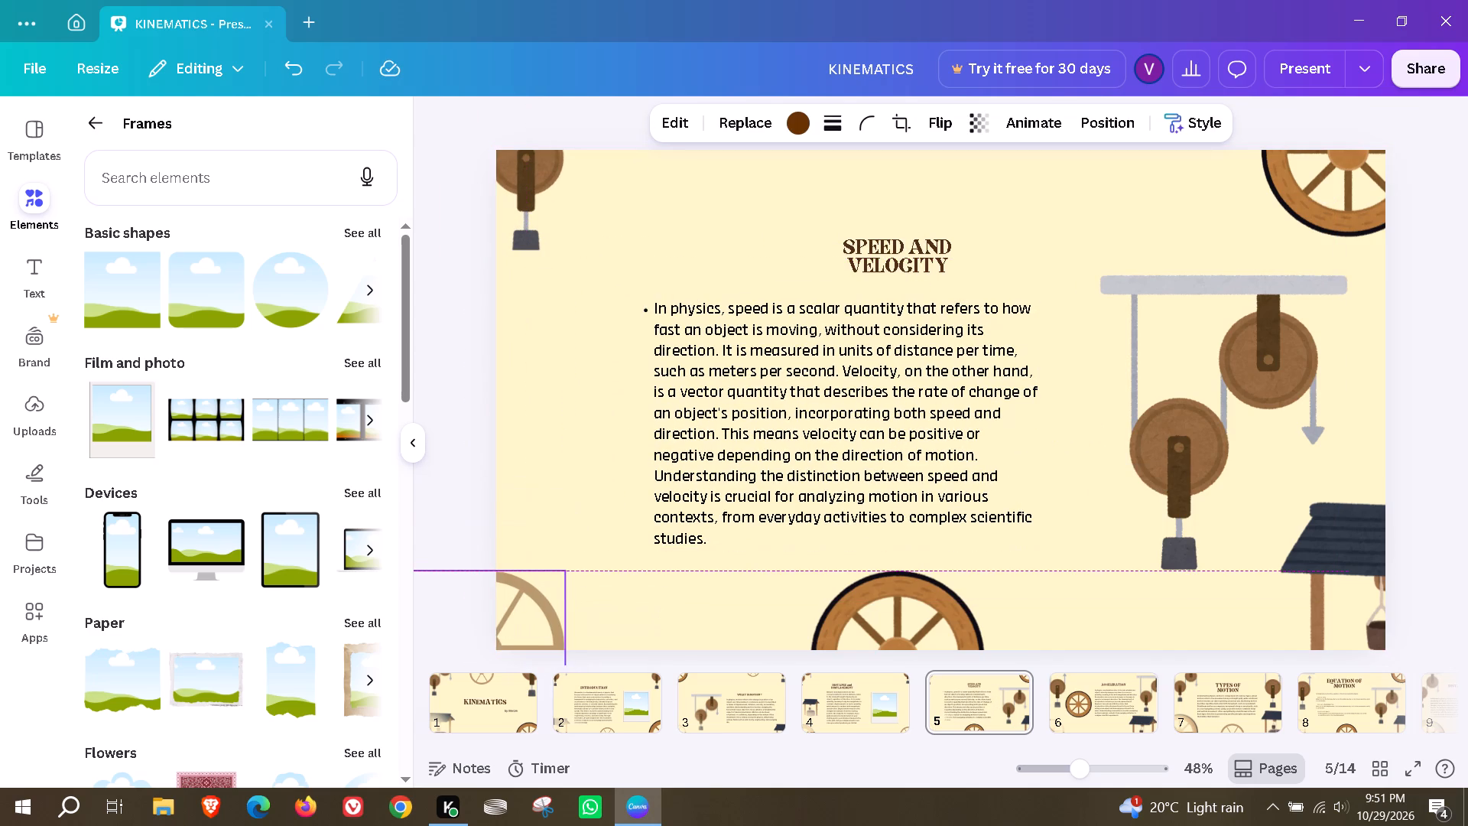
Shrink page 5's pale wheel further into the bottom-left corner, and shrink the brown wheel, keeping it centred on the bottom edge.
{"action": "left_click_drag", "start_coordinate": [554, 611], "coordinate": [560, 612]}
{"action": "left_click_drag", "start_coordinate": [577, 575], "coordinate": [556, 613]}
{"action": "left_click_drag", "start_coordinate": [519, 628], "coordinate": [529, 620]}
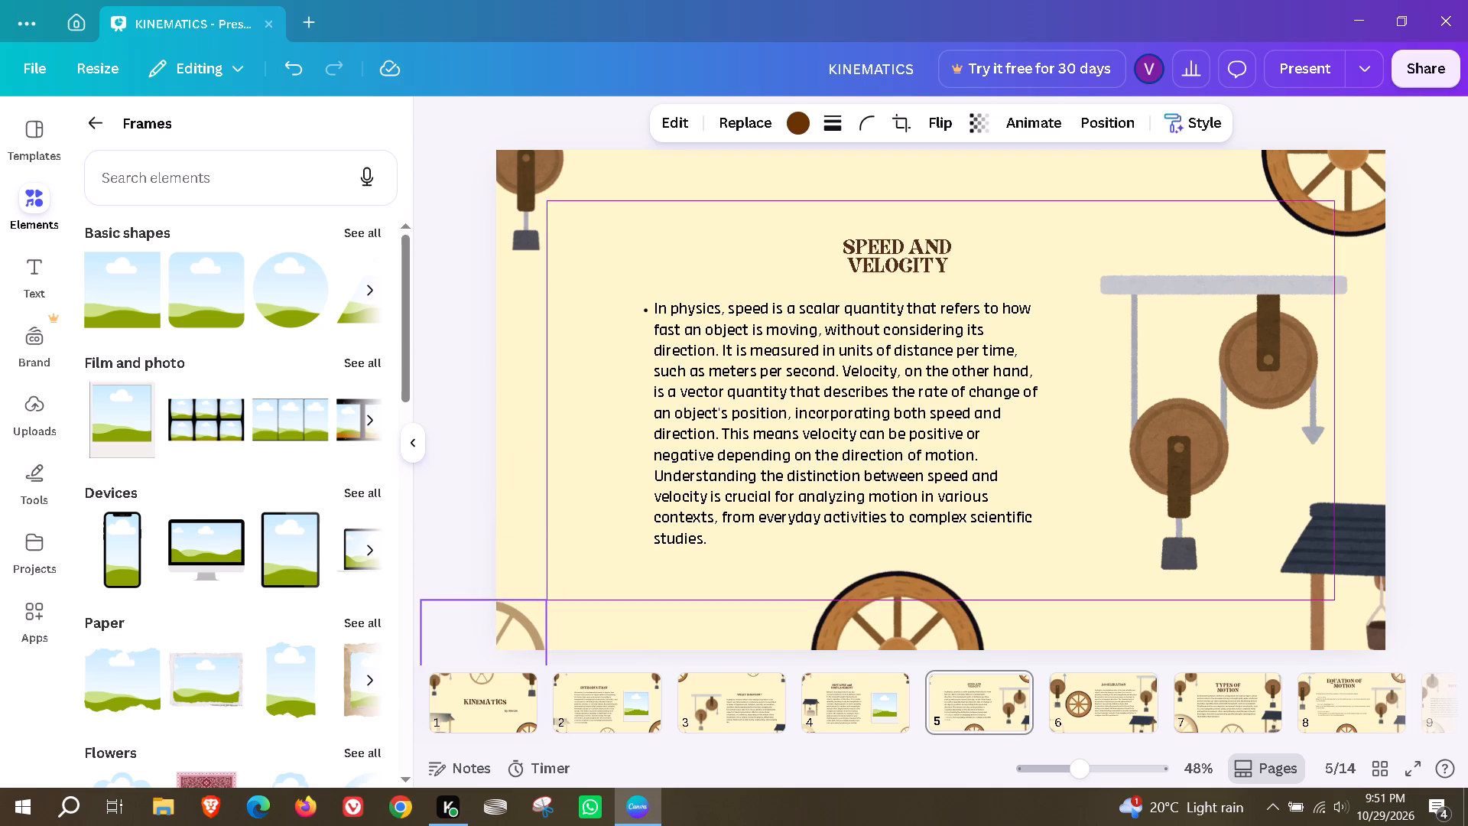
{"action": "left_click_drag", "start_coordinate": [529, 620], "coordinate": [529, 610]}
{"action": "left_click", "coordinate": [832, 628]}
{"action": "left_click_drag", "start_coordinate": [985, 573], "coordinate": [908, 631]}
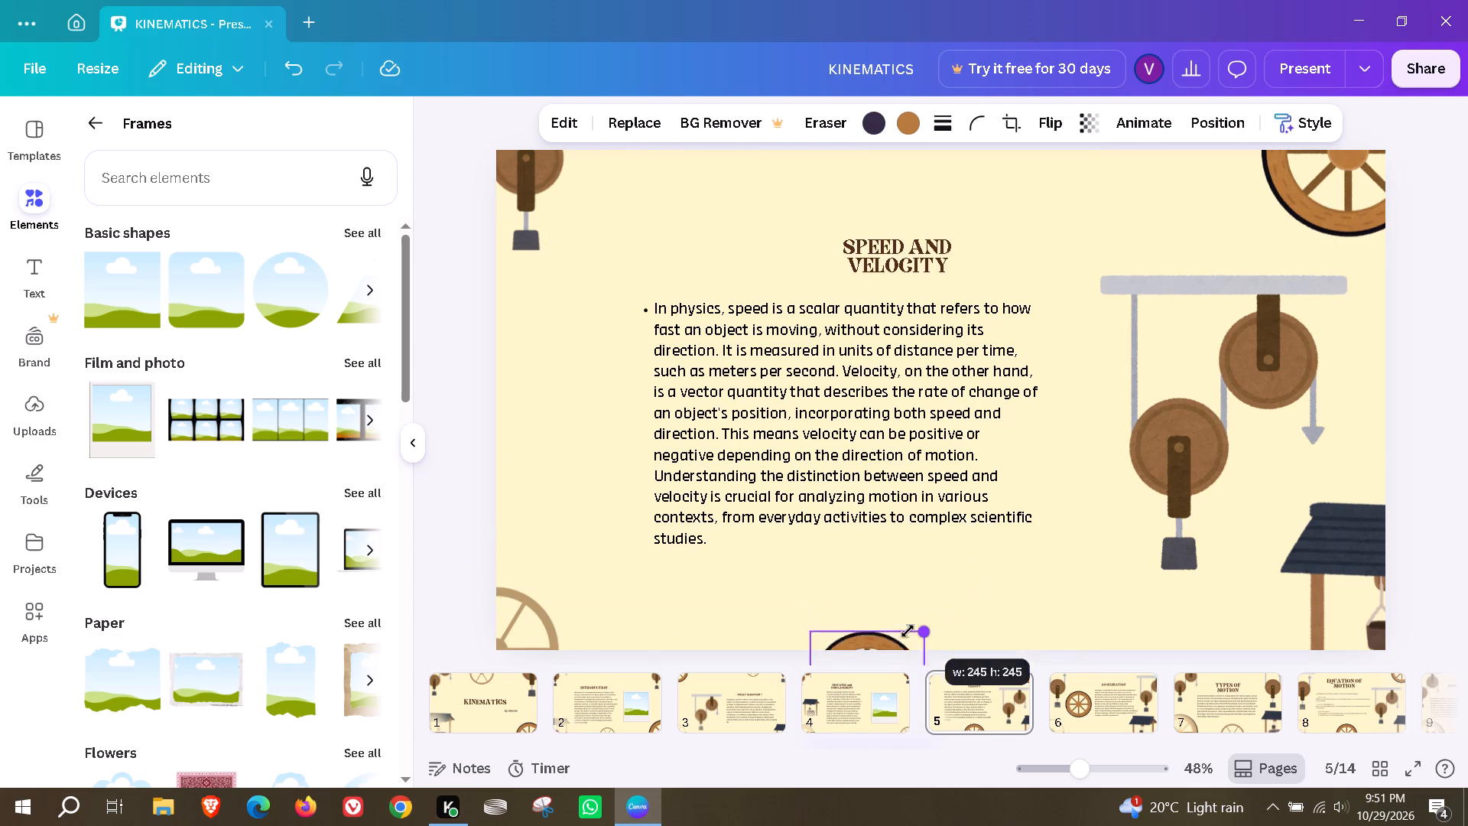
{"action": "left_click_drag", "start_coordinate": [908, 631], "coordinate": [925, 607]}
{"action": "left_click_drag", "start_coordinate": [898, 627], "coordinate": [920, 636]}
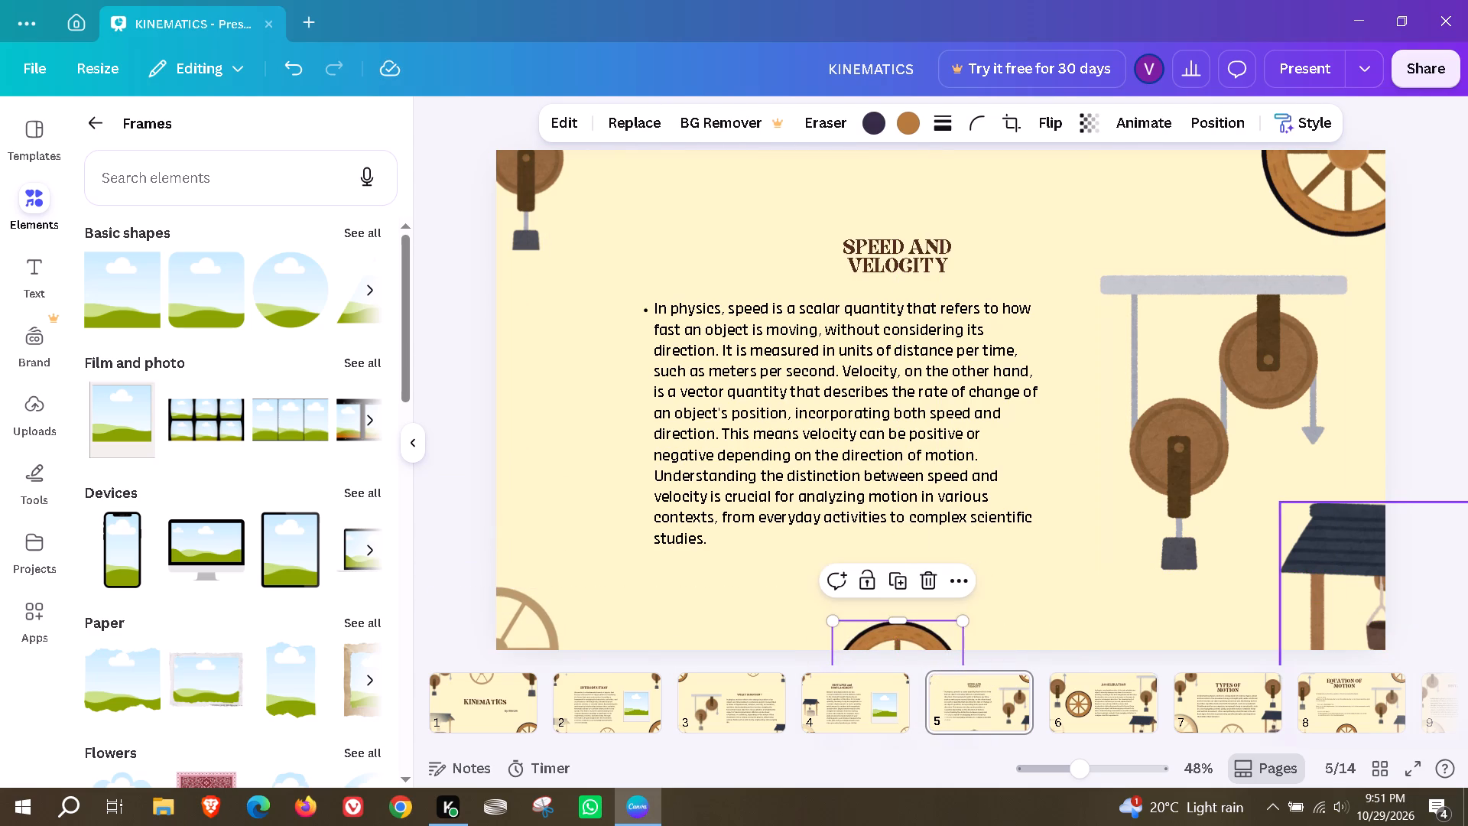
Shrink page 5's well and upper brown wheel, tucking them into the page's bottom-right and top-right corners.
{"action": "left_click", "coordinate": [1332, 547]}
{"action": "left_click_drag", "start_coordinate": [1279, 496], "coordinate": [1317, 600]}
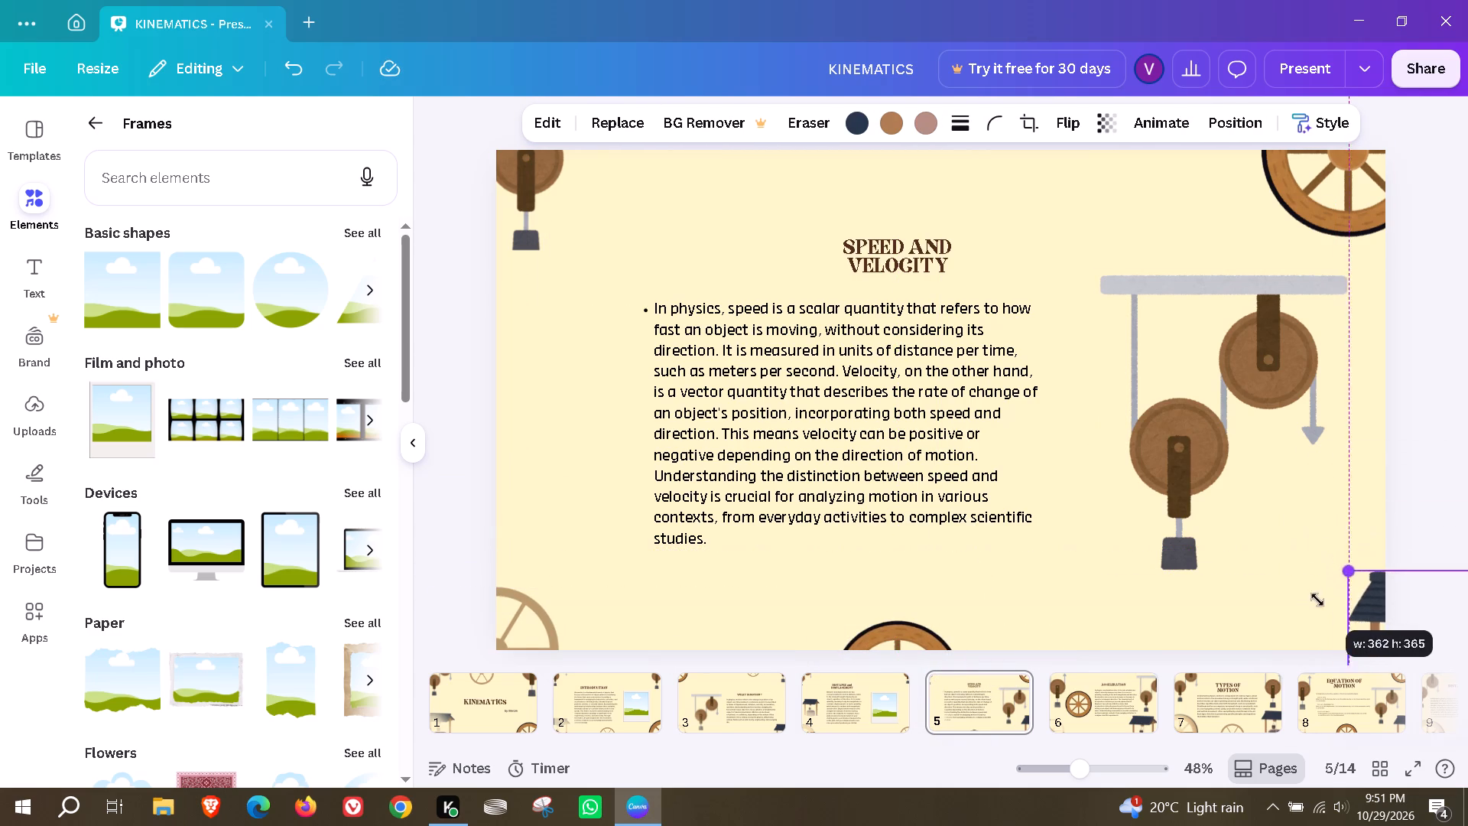
{"action": "left_click_drag", "start_coordinate": [1317, 600], "coordinate": [1323, 613]}
{"action": "left_click_drag", "start_coordinate": [1371, 609], "coordinate": [1317, 605]}
{"action": "left_click", "coordinate": [1332, 223]}
{"action": "left_click_drag", "start_coordinate": [1255, 242], "coordinate": [1284, 232]}
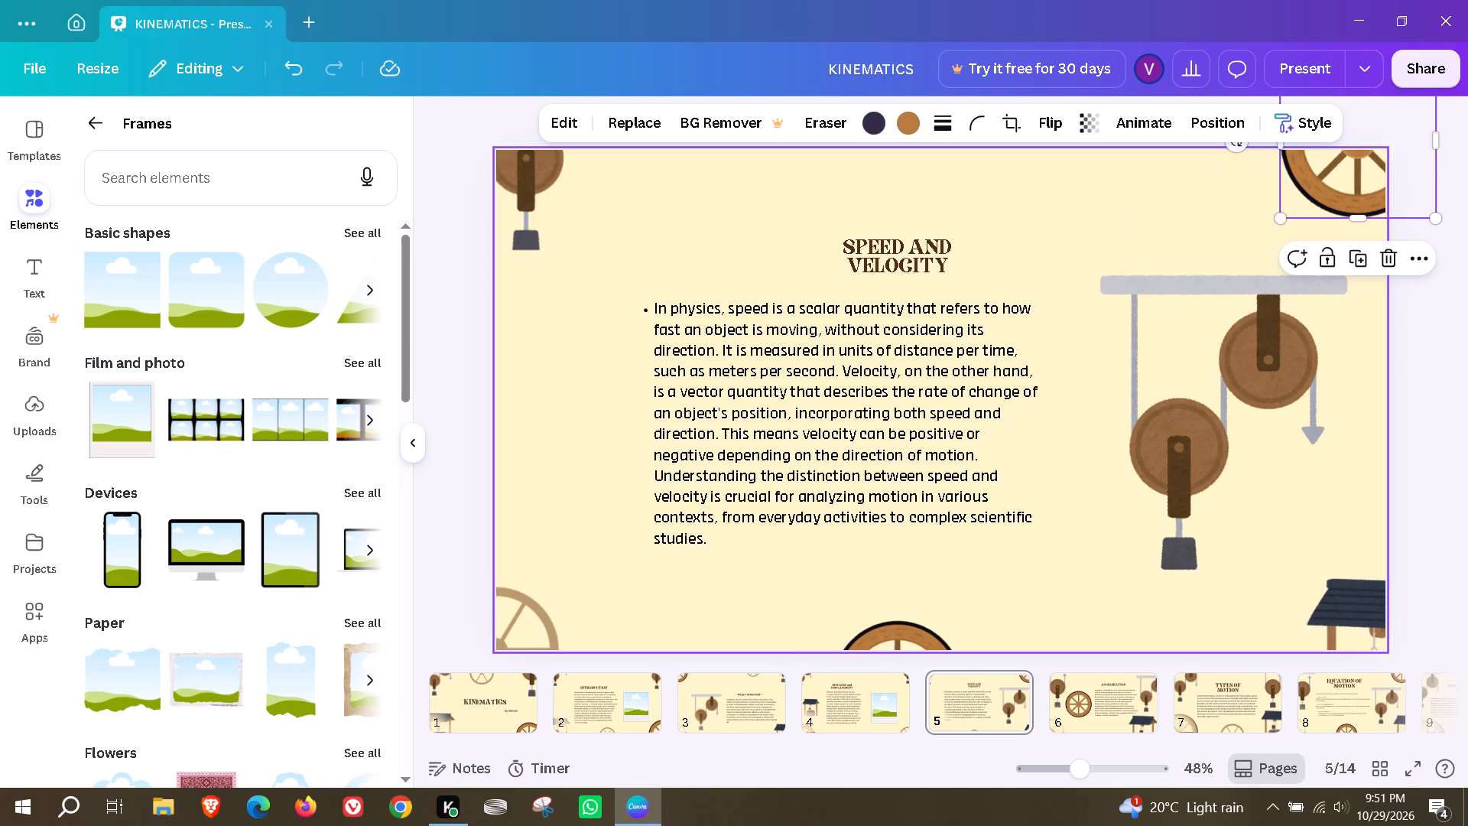
{"action": "left_click_drag", "start_coordinate": [1284, 224], "coordinate": [1314, 200]}
{"action": "left_click_drag", "start_coordinate": [1340, 187], "coordinate": [1353, 184]}
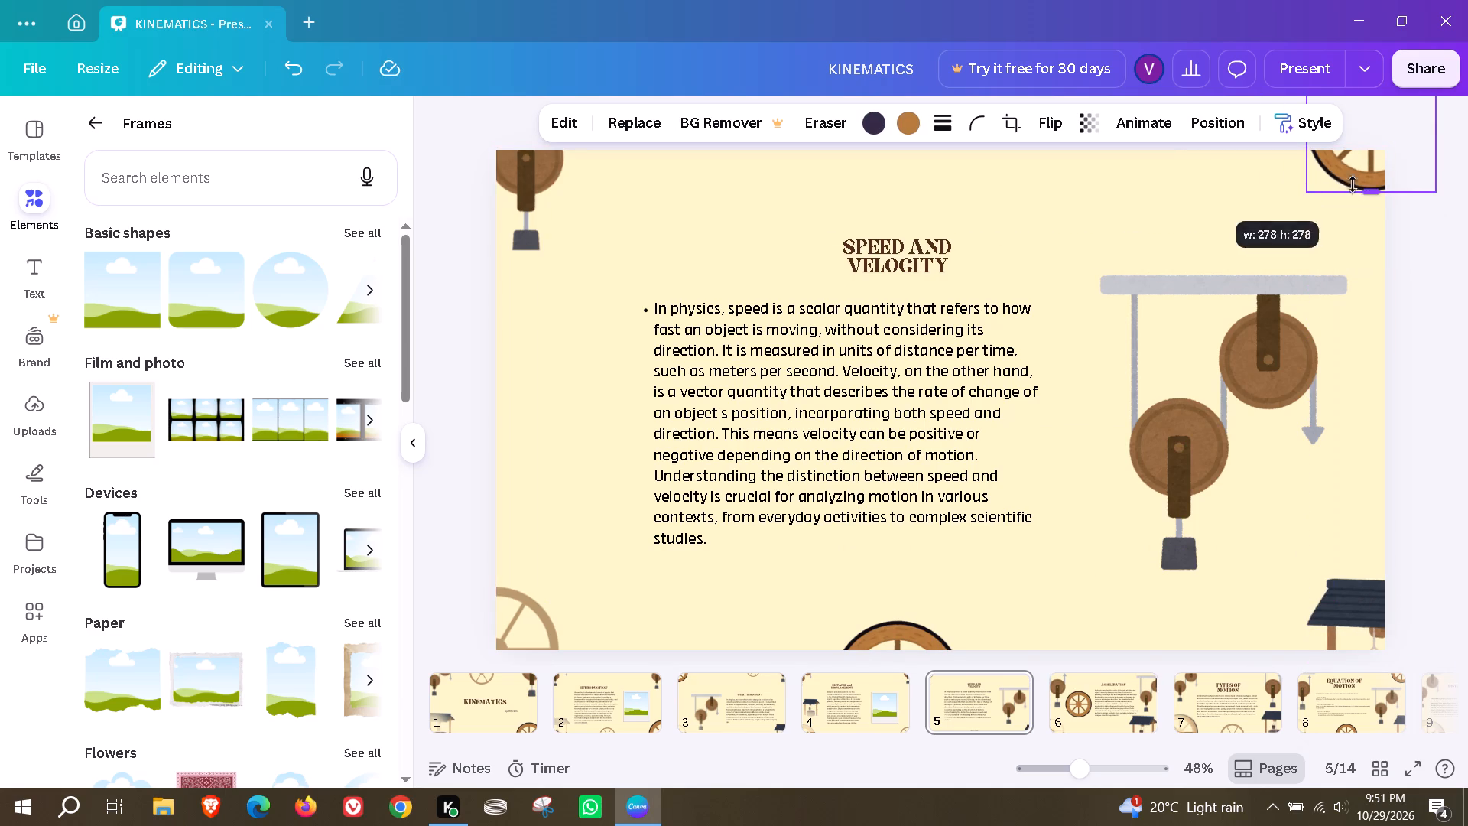
{"action": "left_click_drag", "start_coordinate": [1353, 184], "coordinate": [1357, 177]}
{"action": "left_click_drag", "start_coordinate": [1346, 171], "coordinate": [1355, 171]}
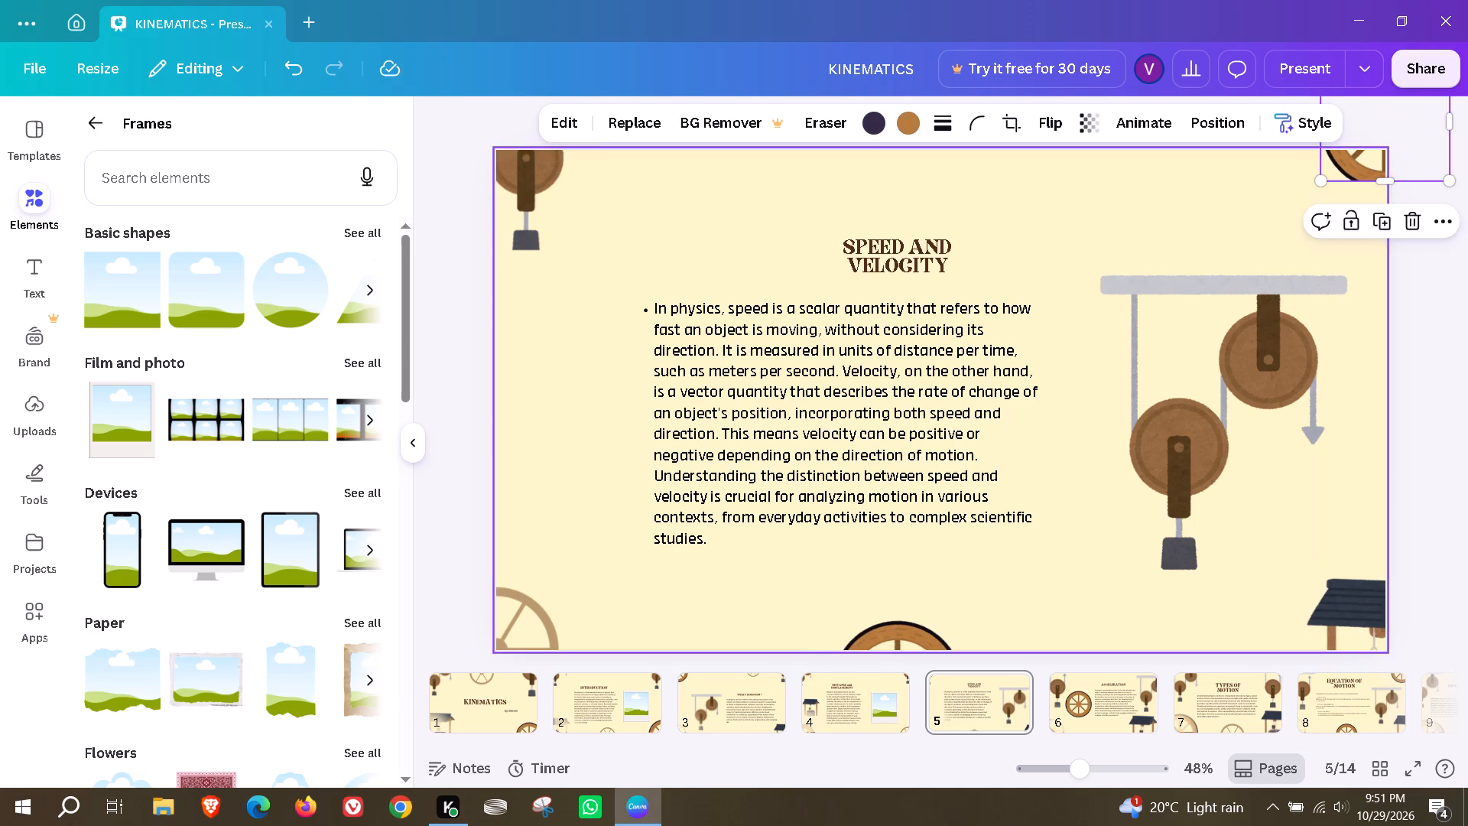
Shrink page 5's double pulley to about half size and move it to the left of the paragraph.
{"action": "left_click", "coordinate": [1234, 379]}
{"action": "left_click_drag", "start_coordinate": [1354, 567], "coordinate": [1166, 467]}
{"action": "left_click_drag", "start_coordinate": [1187, 379], "coordinate": [592, 462]}
{"action": "left_click", "coordinate": [1216, 483]}
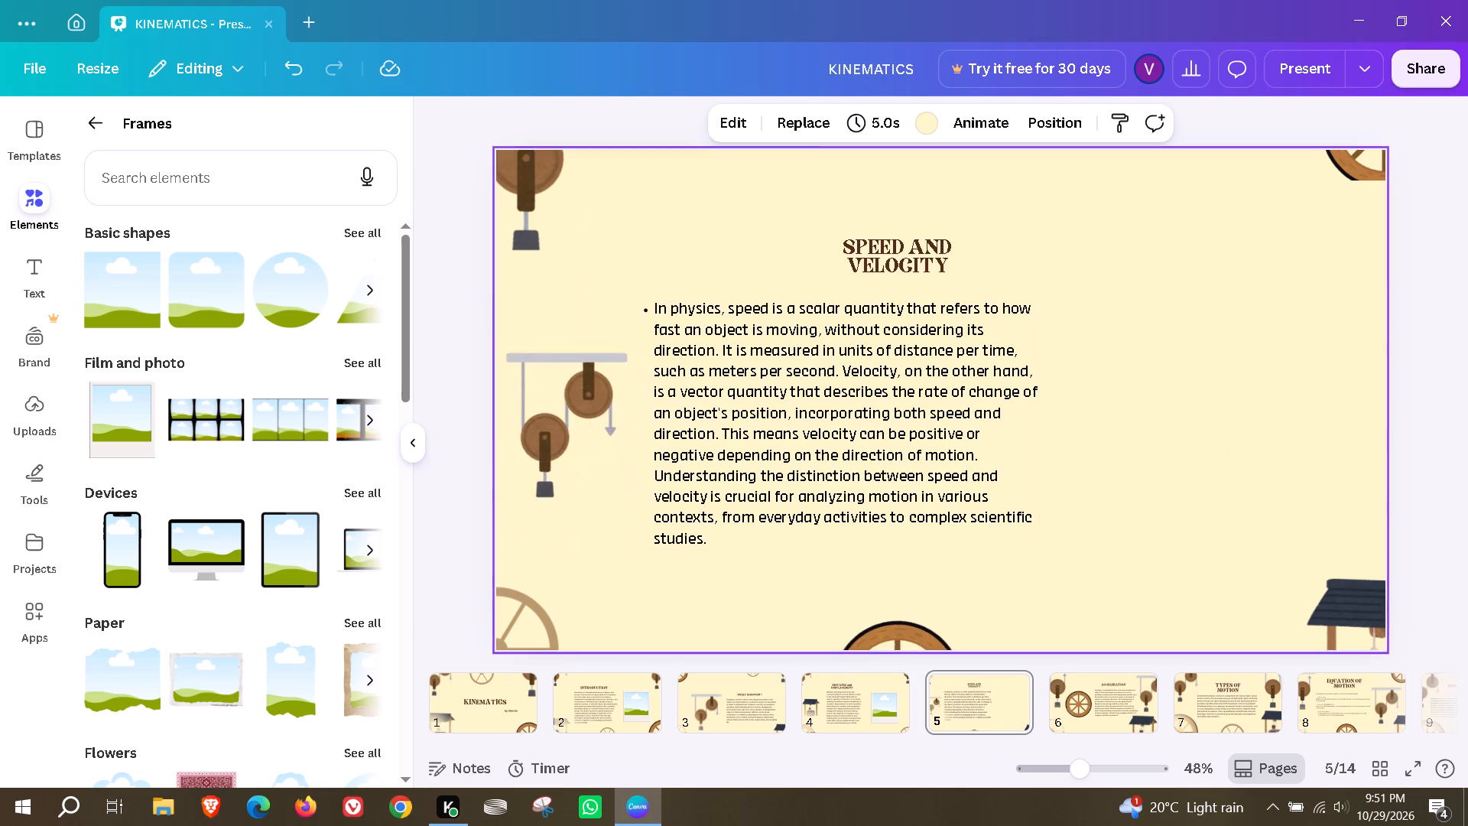
Add a polaroid-style photo frame to page 5, in the empty space to the right of the paragraph.
{"action": "left_click_drag", "start_coordinate": [129, 430], "coordinate": [1148, 341]}
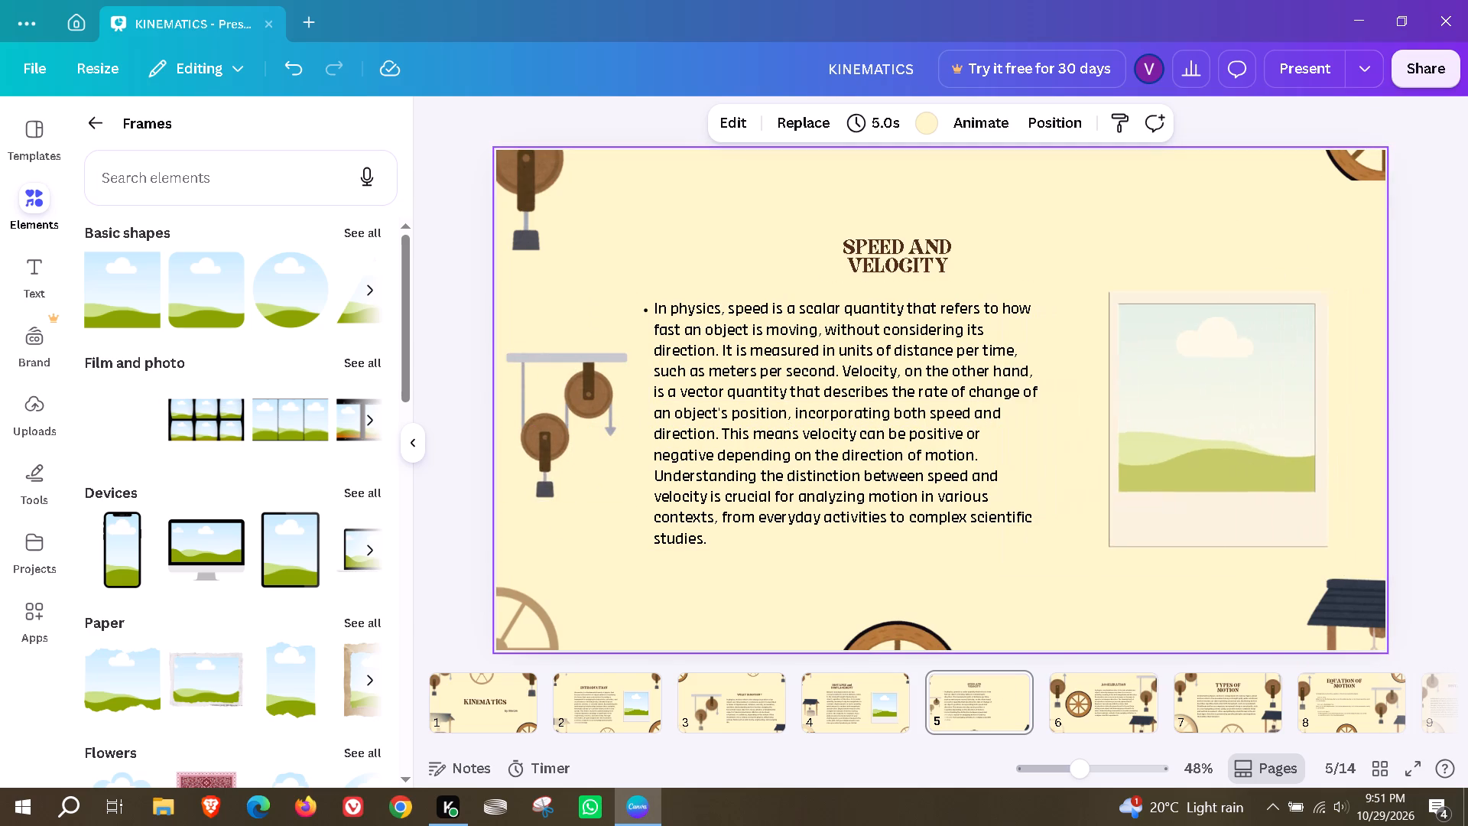
{"action": "left_click_drag", "start_coordinate": [1148, 341], "coordinate": [1135, 339]}
{"action": "left_click", "coordinate": [992, 569]}
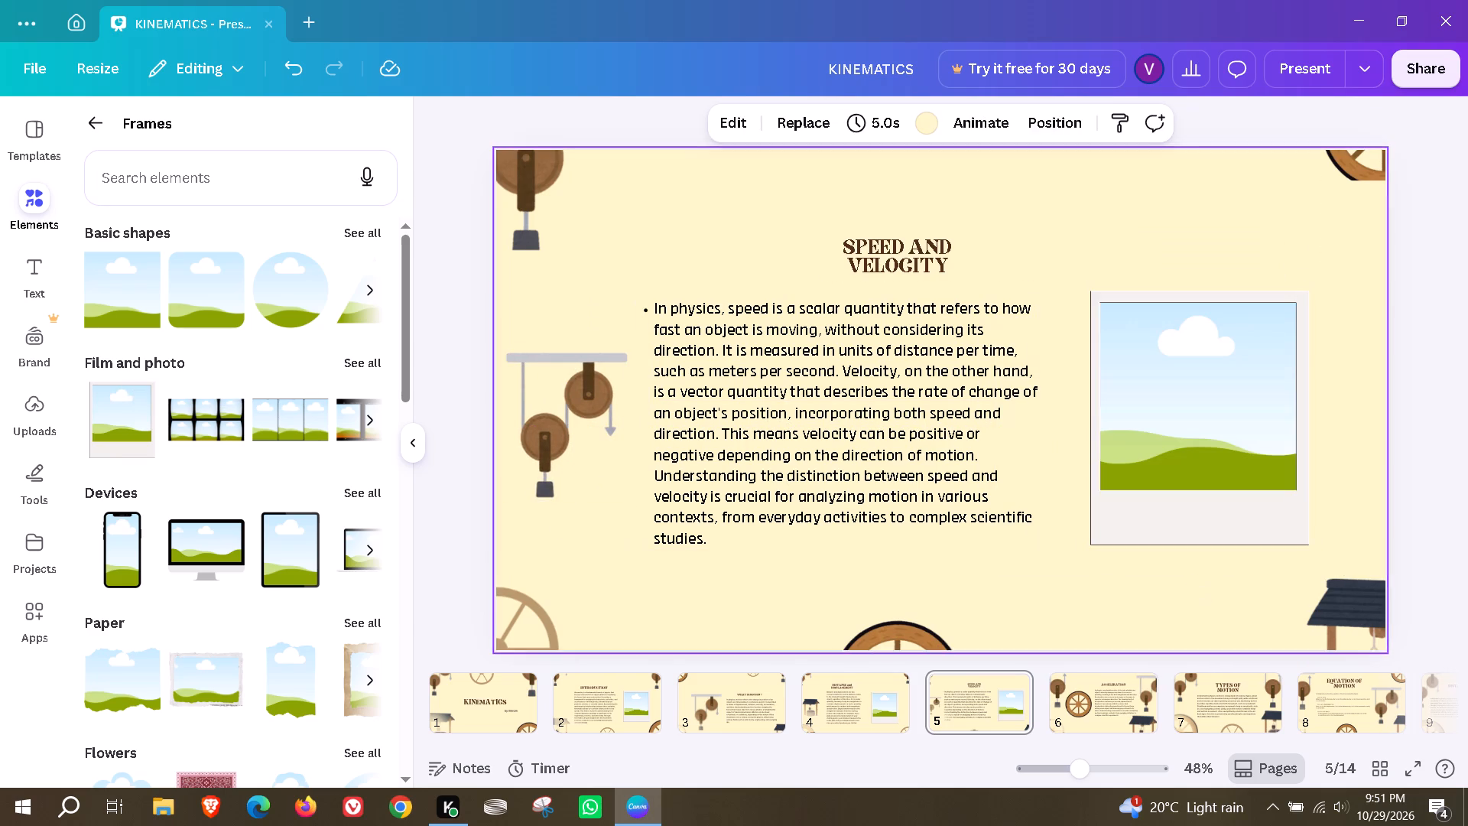
On page 6, move the ACCELERATION heading slightly down, closer to the paragraph.
{"action": "left_click", "coordinate": [1127, 708]}
{"action": "left_click", "coordinate": [1030, 278]}
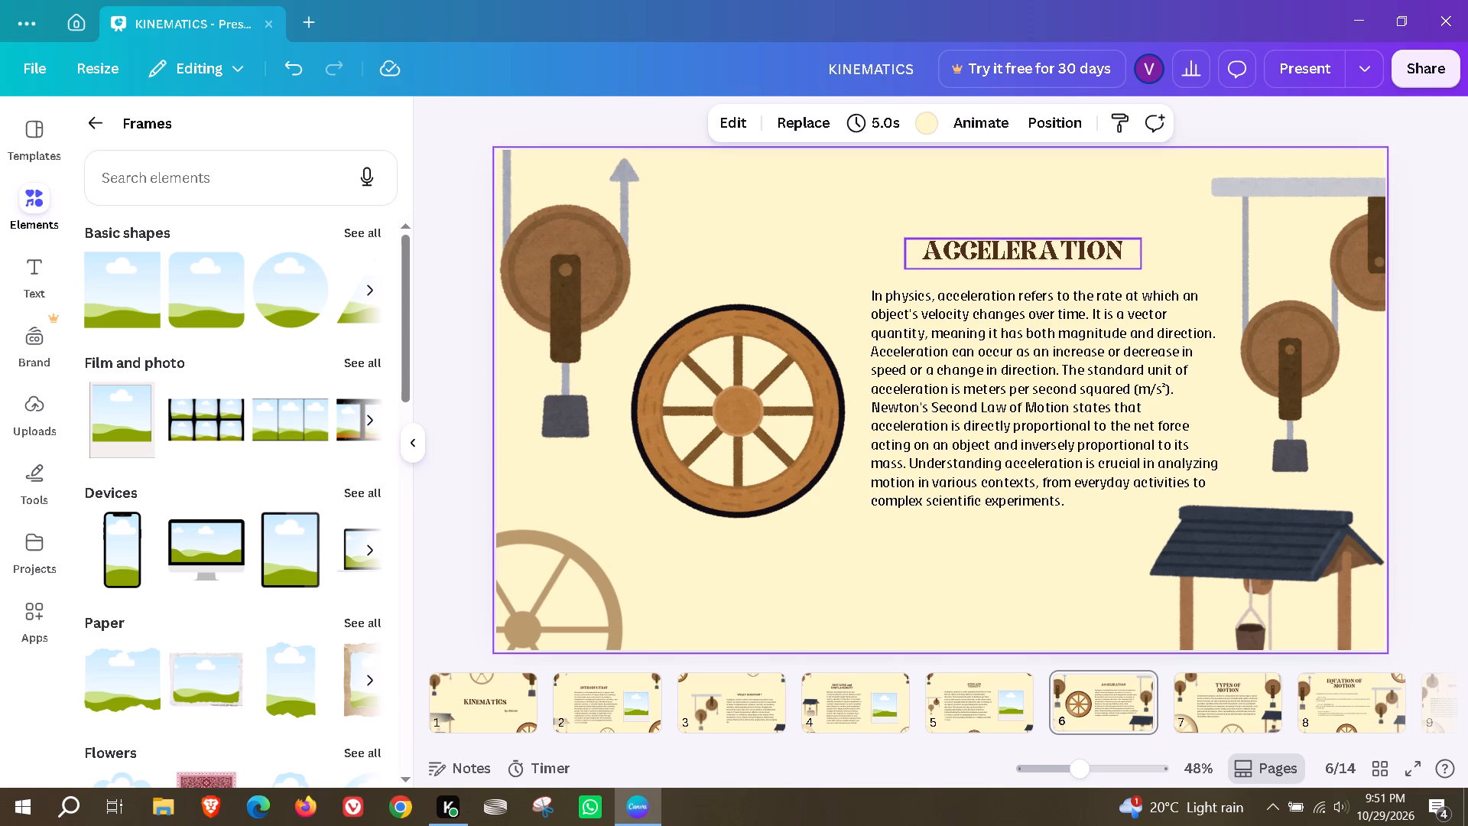
{"action": "left_click", "coordinate": [1116, 263]}
{"action": "left_click_drag", "start_coordinate": [1074, 262], "coordinate": [1089, 272]}
Shrink page 6's single pulley and pale wheel, tucking them into the page's top-left and bottom-left corners.
{"action": "left_click", "coordinate": [776, 417]}
{"action": "left_click", "coordinate": [565, 359]}
{"action": "left_click_drag", "start_coordinate": [666, 435], "coordinate": [598, 318]}
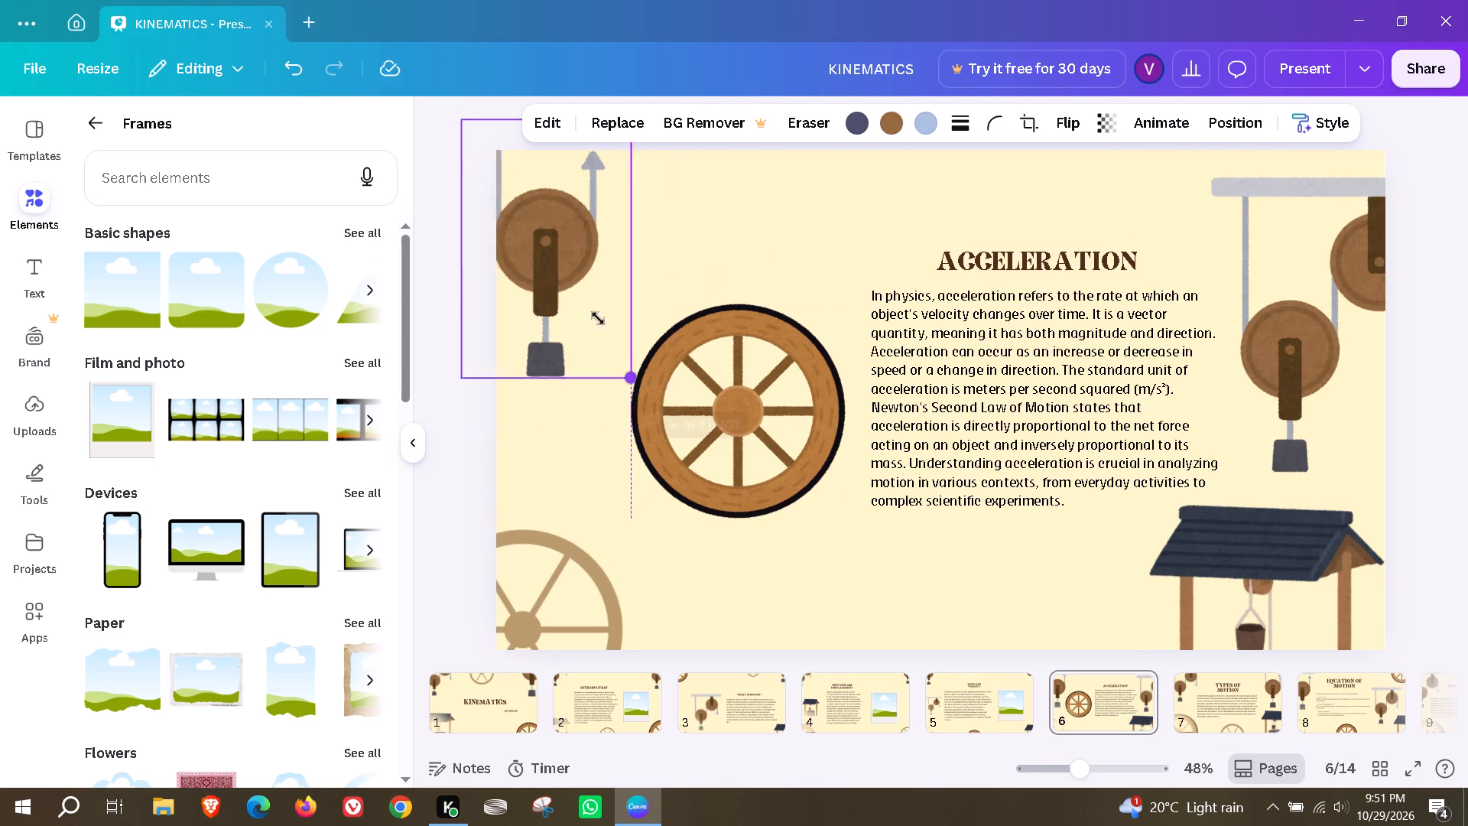
{"action": "left_click_drag", "start_coordinate": [598, 318], "coordinate": [584, 286]}
{"action": "left_click_drag", "start_coordinate": [552, 265], "coordinate": [552, 224]}
{"action": "left_click", "coordinate": [552, 571]}
{"action": "left_click_drag", "start_coordinate": [619, 533], "coordinate": [567, 575]}
Shrink page 6's large brown wheel to about half size and place it near the page's left edge, at mid-height.
{"action": "left_click", "coordinate": [703, 479]}
{"action": "left_click_drag", "start_coordinate": [713, 467], "coordinate": [607, 464]}
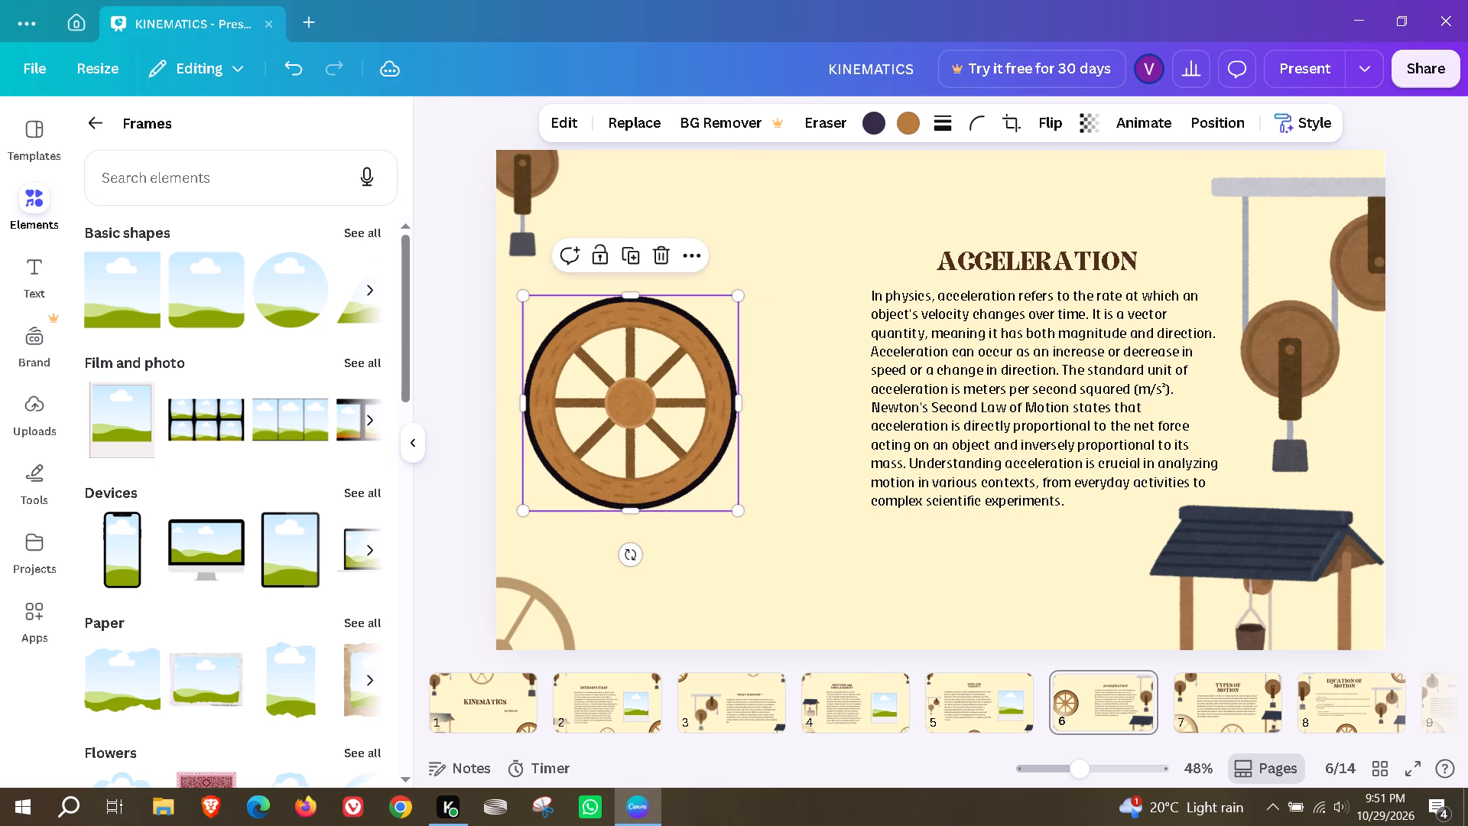
{"action": "left_click_drag", "start_coordinate": [738, 519], "coordinate": [681, 487]}
{"action": "left_click_drag", "start_coordinate": [734, 506], "coordinate": [596, 426]}
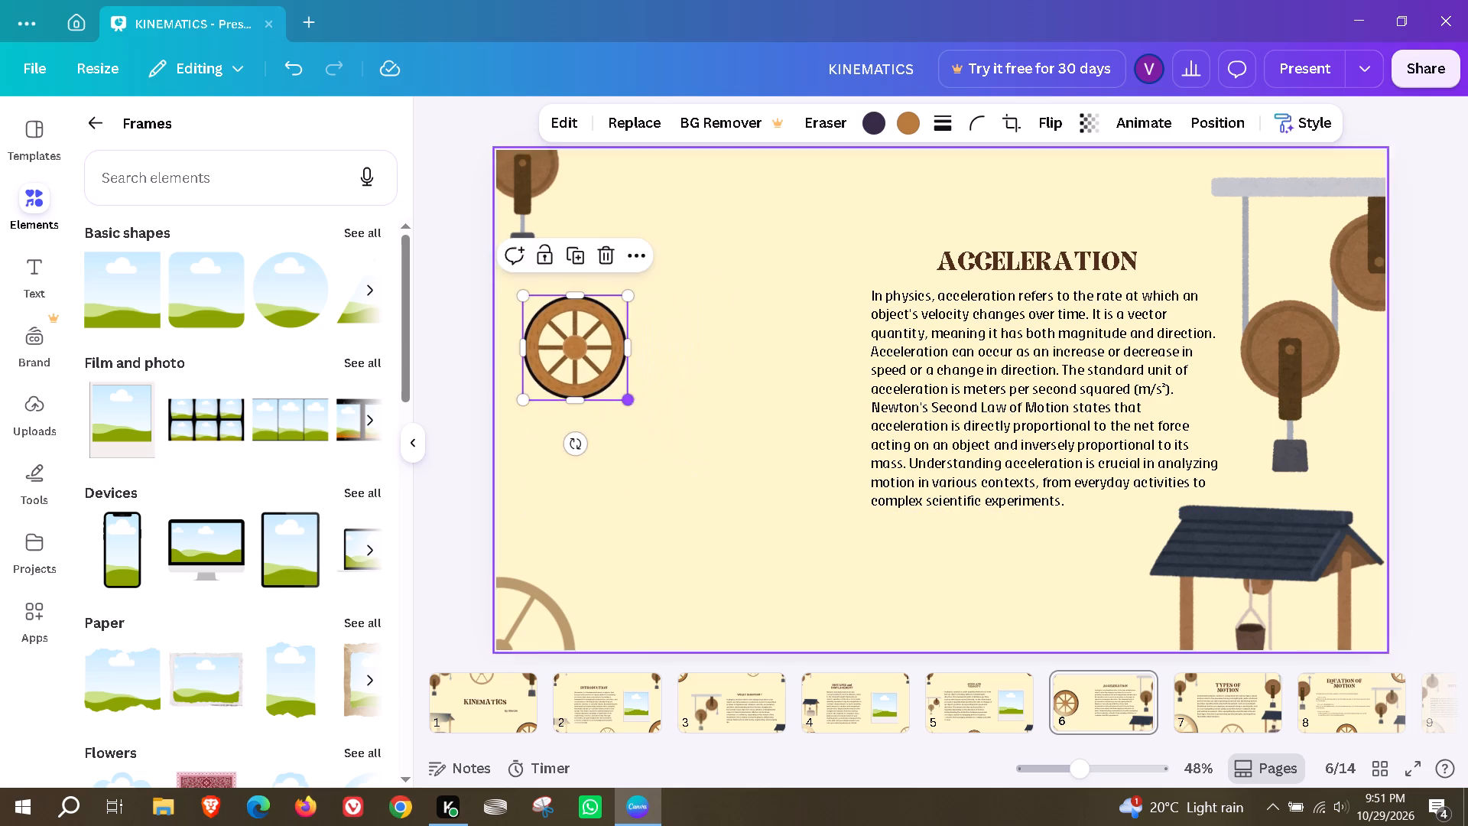
{"action": "left_click_drag", "start_coordinate": [589, 360], "coordinate": [611, 407]}
Shrink page 6's double pulley and well, tucking them into the page's top-right and bottom-right corners.
{"action": "left_click", "coordinate": [1269, 385]}
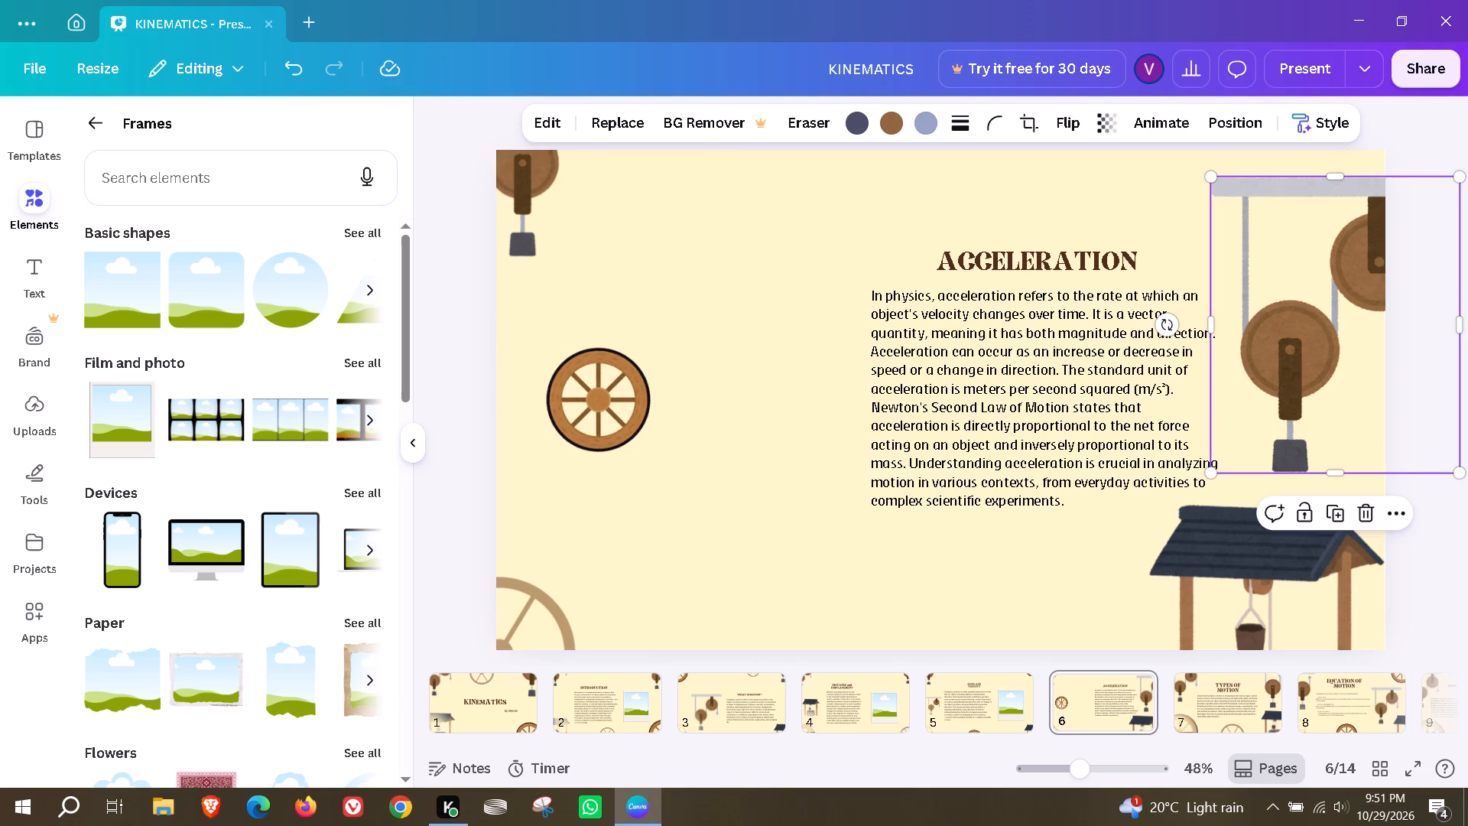
{"action": "left_click_drag", "start_coordinate": [1205, 470], "coordinate": [1263, 314]}
{"action": "left_click_drag", "start_coordinate": [1336, 296], "coordinate": [1339, 187]}
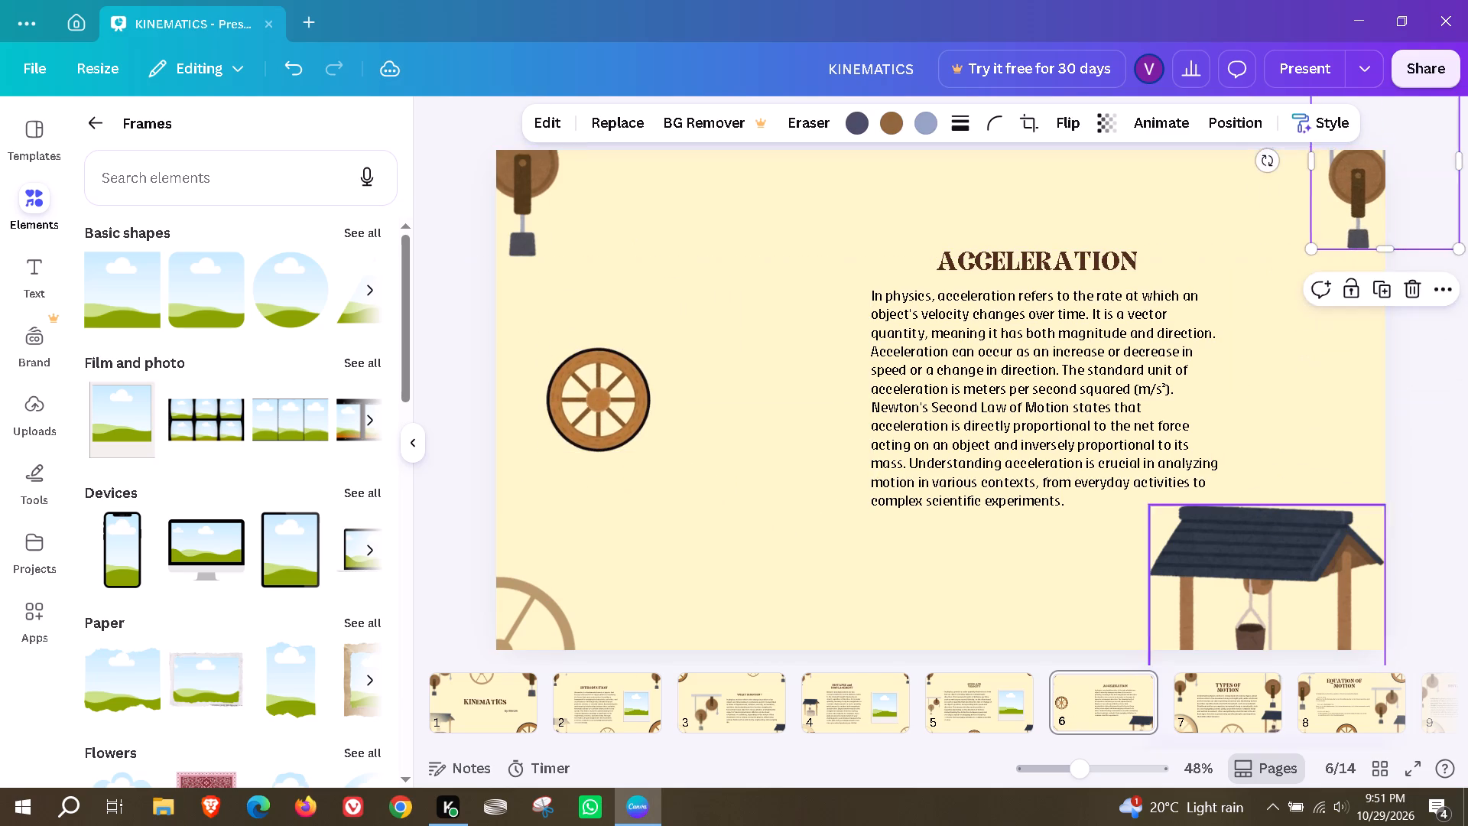
{"action": "left_click", "coordinate": [1297, 538]}
{"action": "left_click_drag", "start_coordinate": [1148, 508], "coordinate": [1272, 597]}
{"action": "left_click_drag", "start_coordinate": [1294, 619], "coordinate": [1330, 583]}
{"action": "left_click_drag", "start_coordinate": [1297, 619], "coordinate": [1298, 620]}
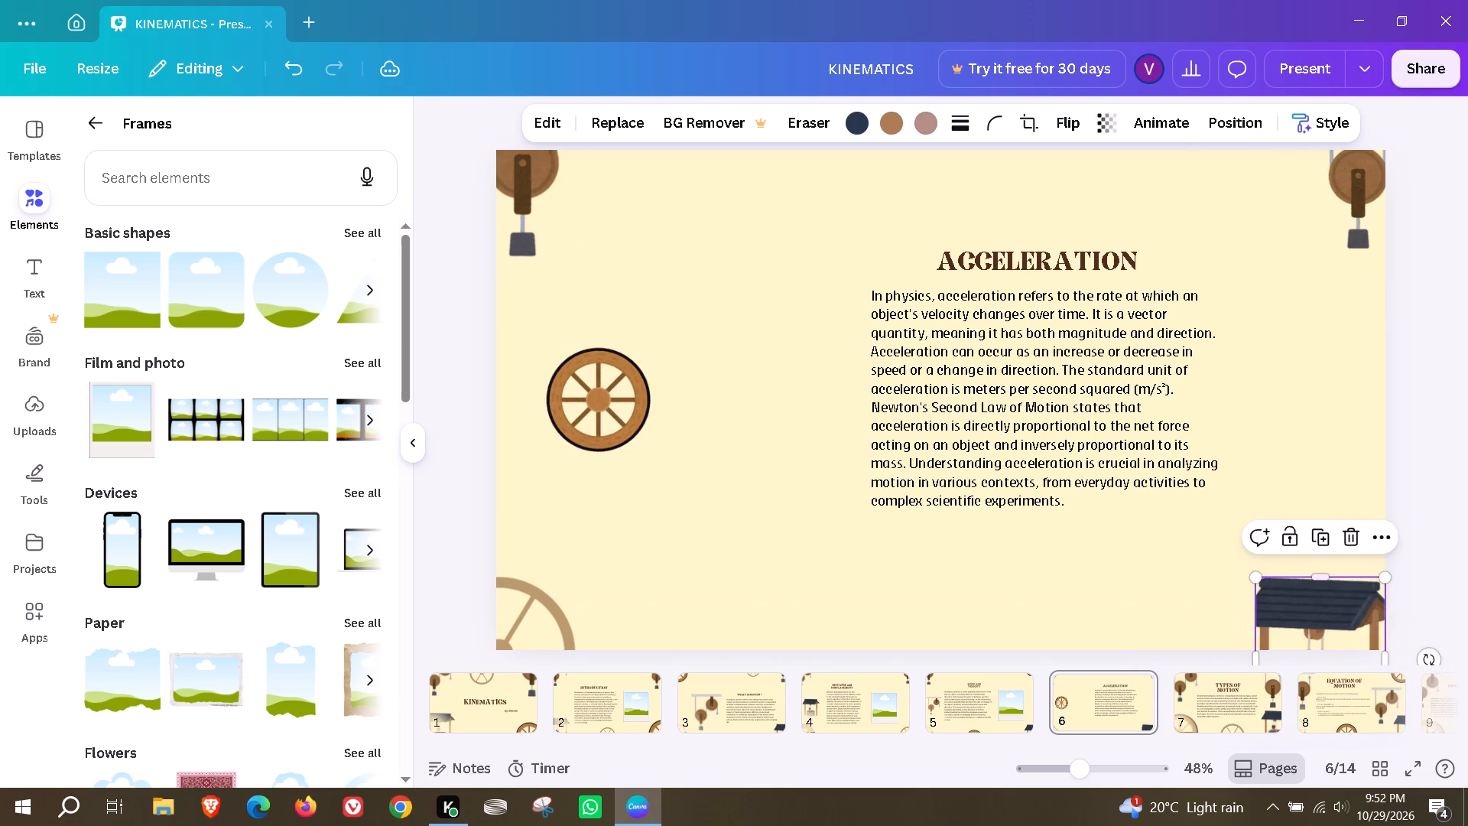
{"action": "left_click_drag", "start_coordinate": [1298, 620], "coordinate": [1345, 619]}
{"action": "left_click", "coordinate": [1147, 595]}
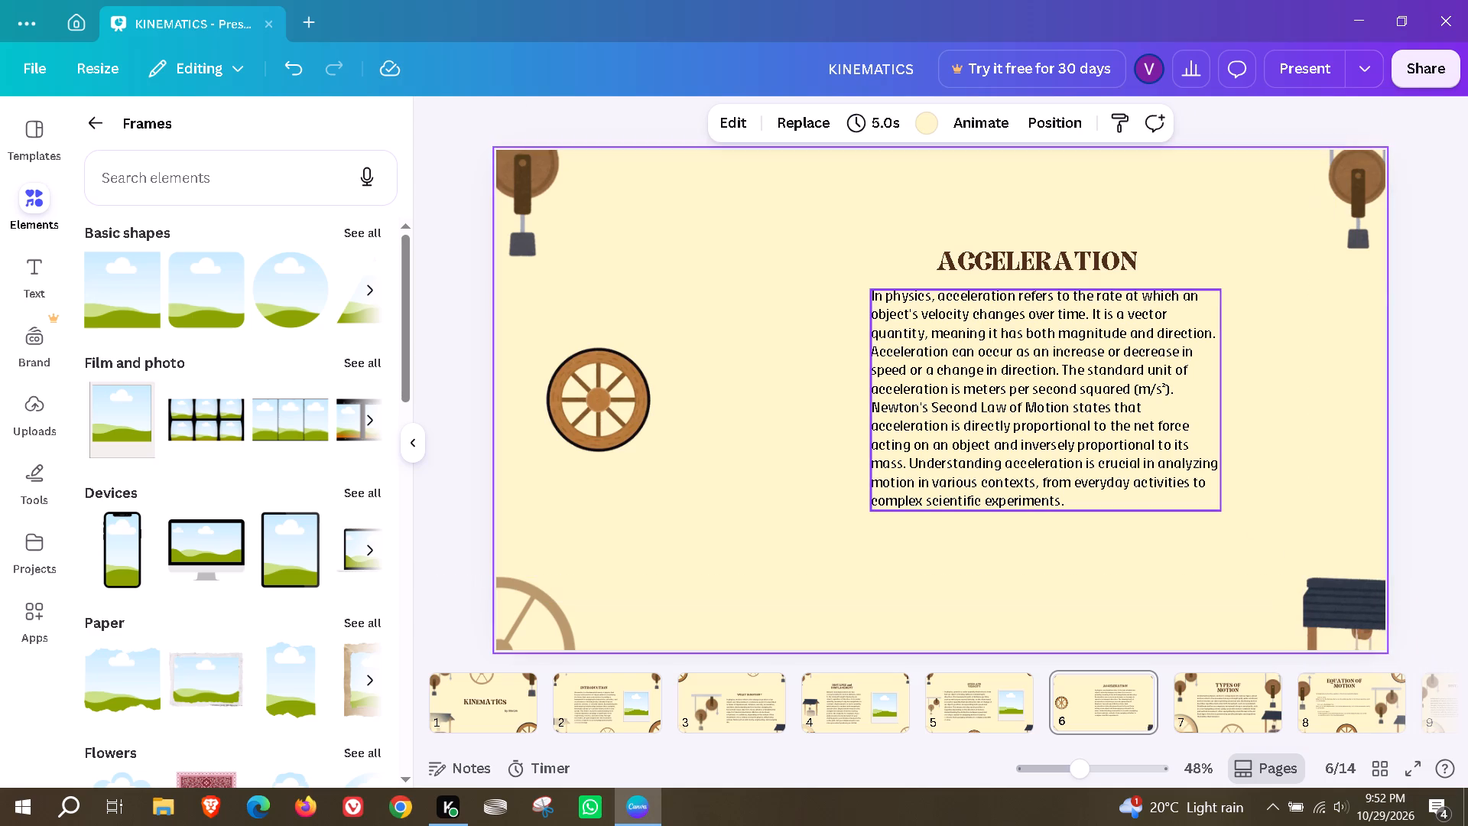
Move page 6's paragraph toward the centre, enlarge its text to about size 28.8, and centre the ACCELERATION heading above it.
{"action": "left_click_drag", "start_coordinate": [917, 433], "coordinate": [745, 463]}
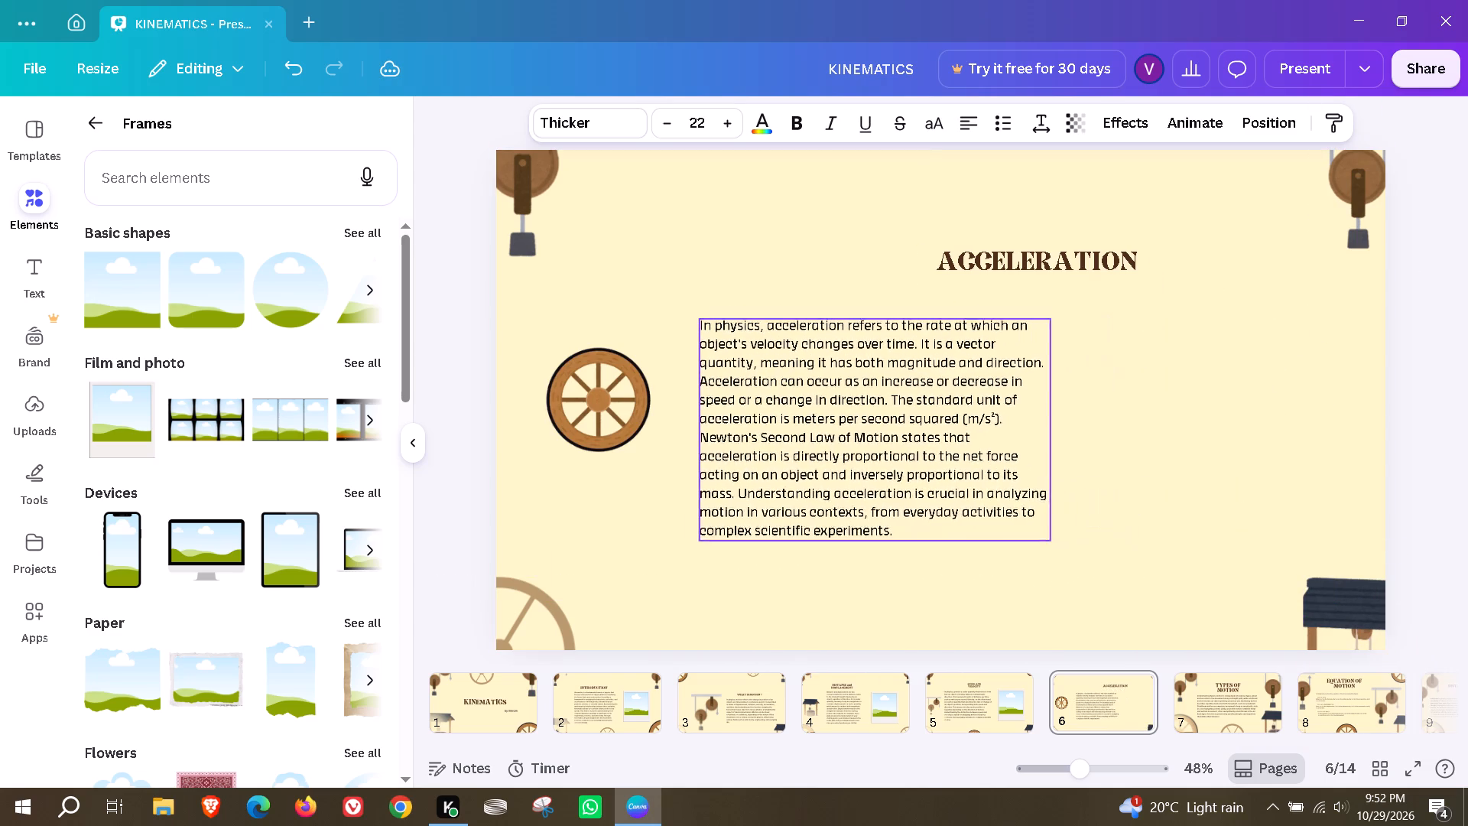
{"action": "left_click_drag", "start_coordinate": [745, 463], "coordinate": [819, 454]}
{"action": "left_click_drag", "start_coordinate": [1126, 528], "coordinate": [1232, 607]}
{"action": "left_click_drag", "start_coordinate": [1116, 532], "coordinate": [1072, 525]}
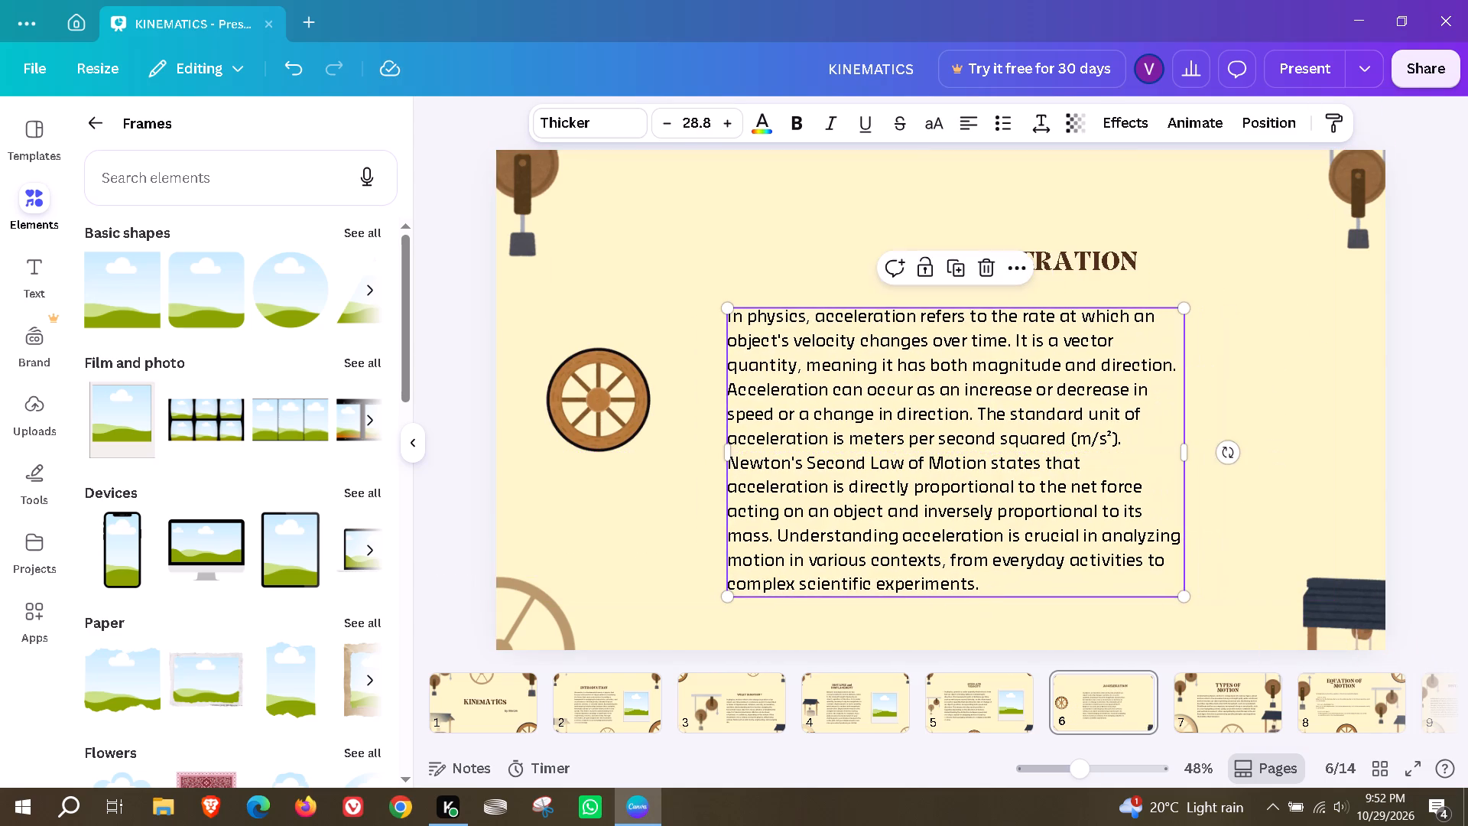
{"action": "left_click_drag", "start_coordinate": [1082, 270], "coordinate": [983, 282]}
{"action": "left_click", "coordinate": [1024, 430]}
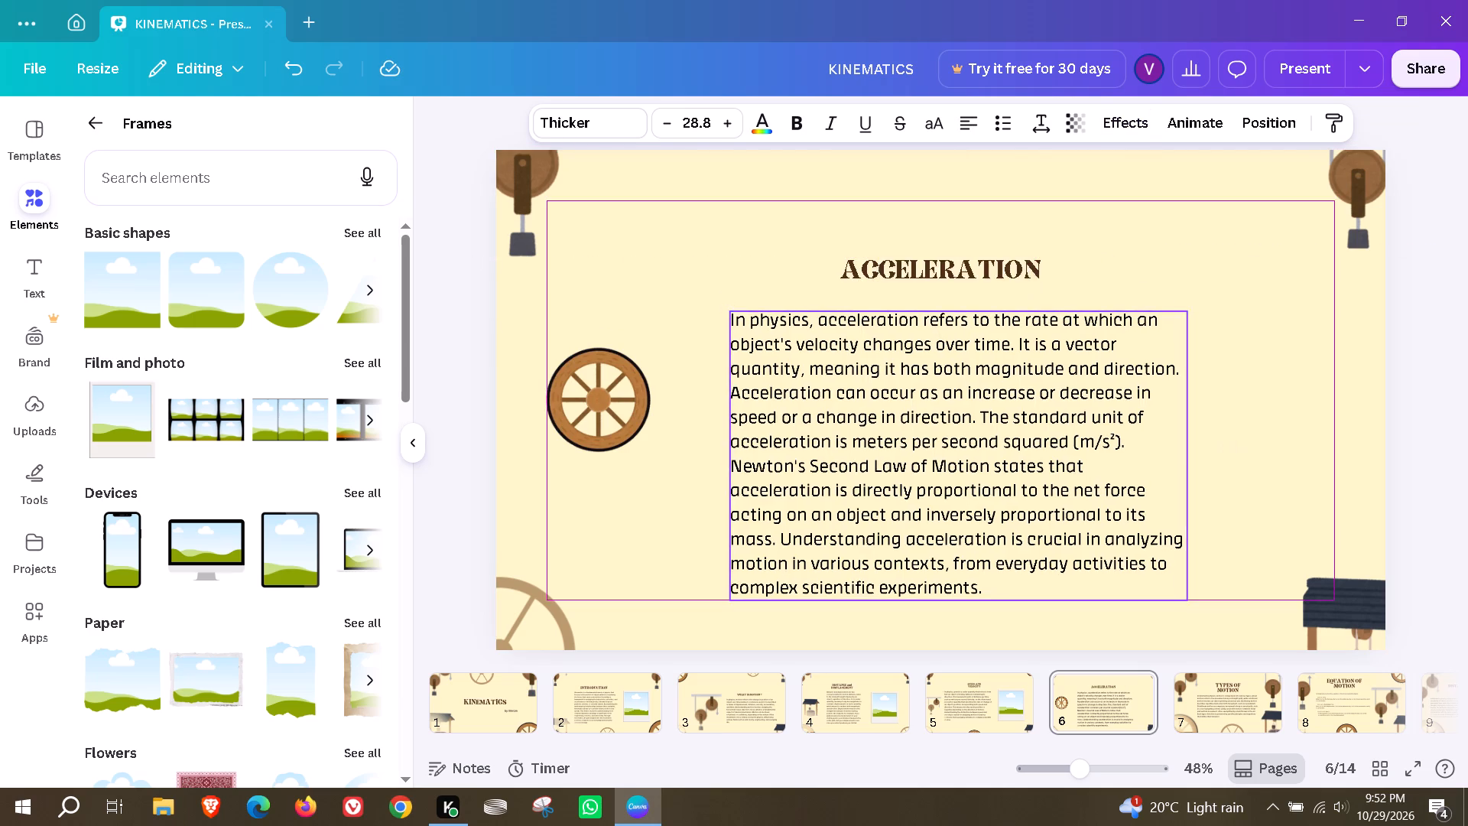
Move page 6's small brown wheel slightly down and closer to the paragraph's left side.
{"action": "left_click_drag", "start_coordinate": [626, 420], "coordinate": [649, 459]}
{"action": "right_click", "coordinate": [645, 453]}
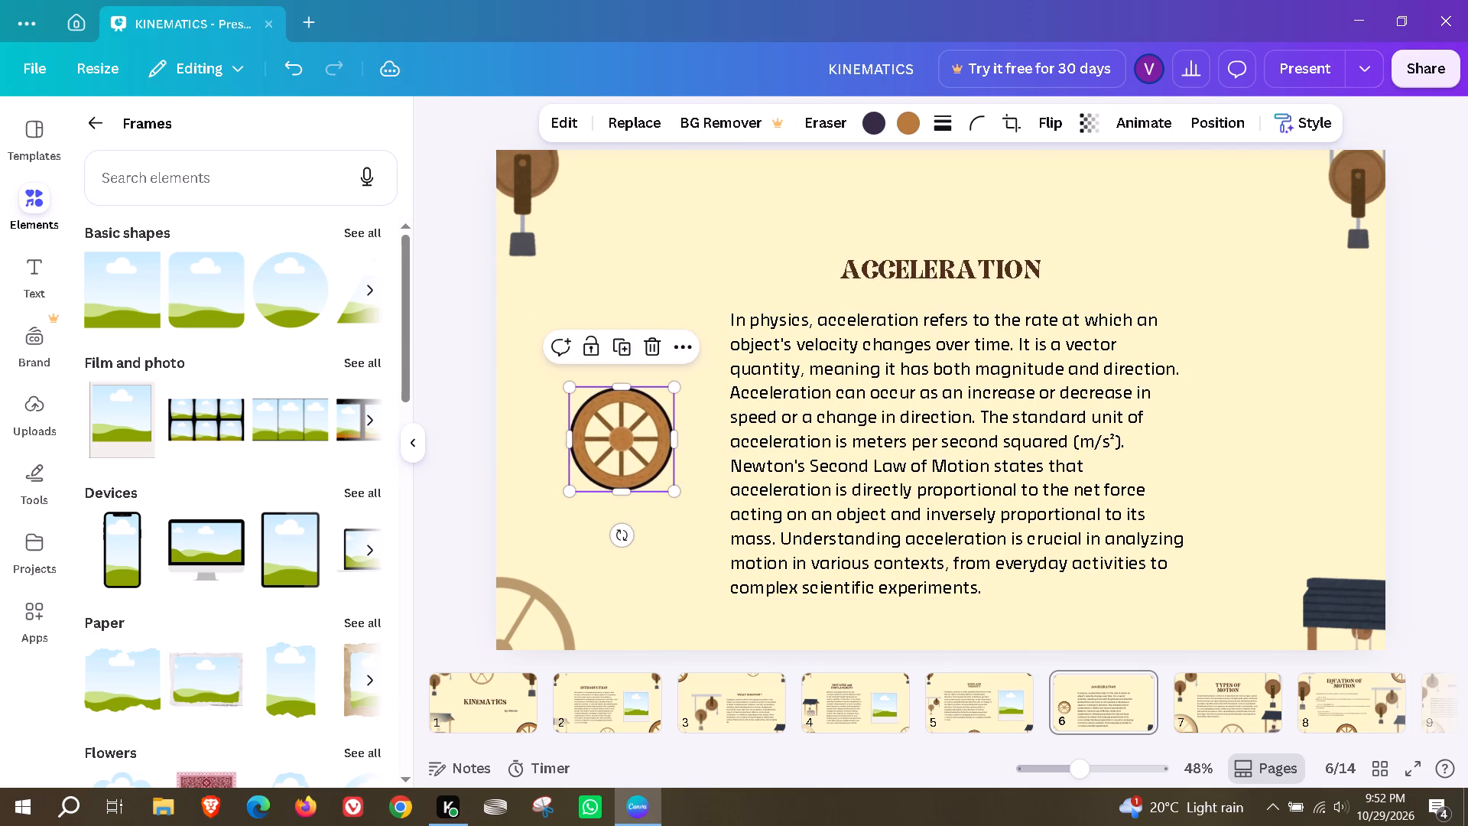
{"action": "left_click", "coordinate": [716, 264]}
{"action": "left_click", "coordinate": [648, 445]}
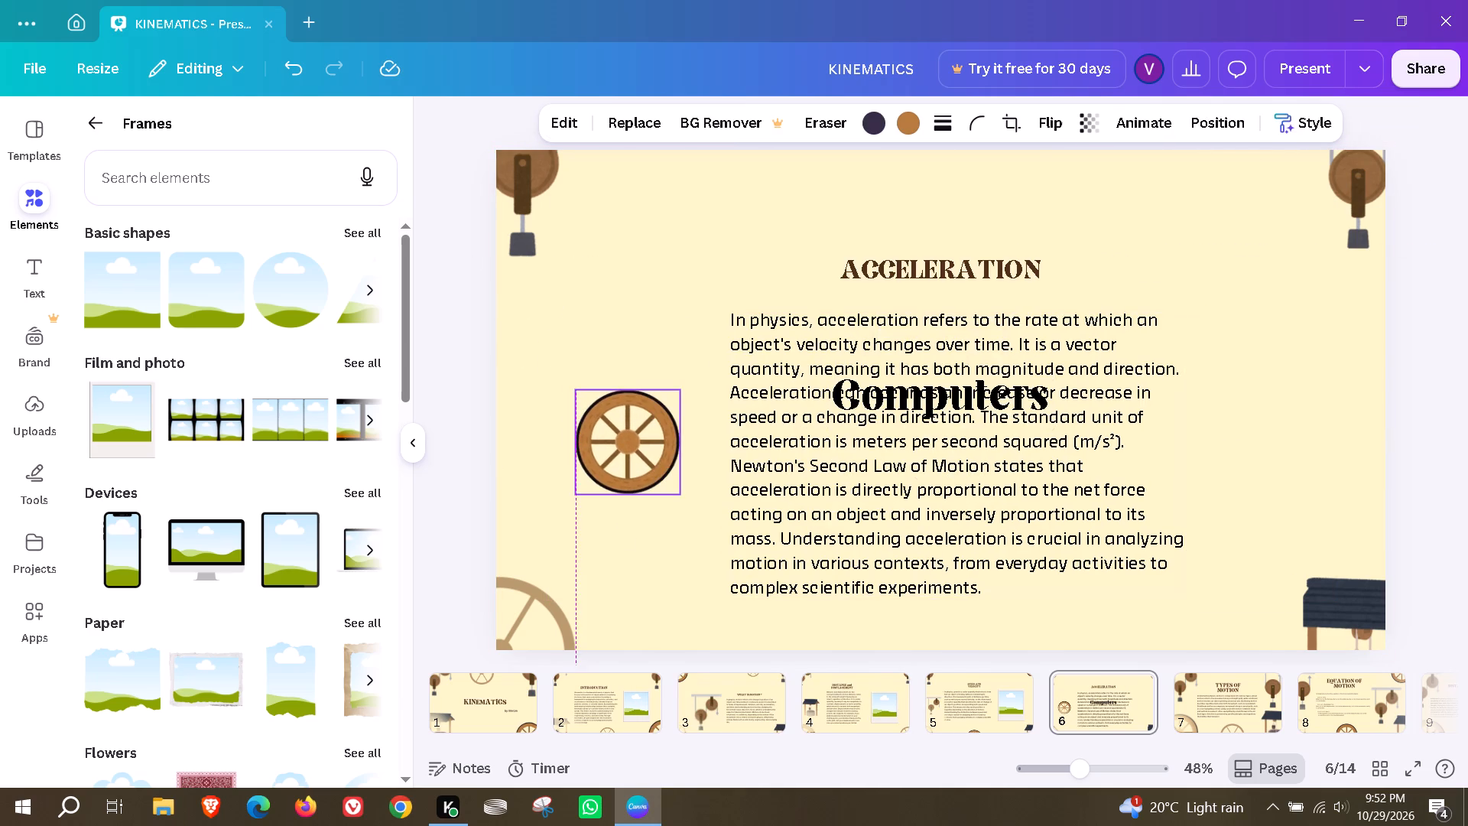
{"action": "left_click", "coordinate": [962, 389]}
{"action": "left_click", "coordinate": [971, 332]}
Copy page 6's small brown wheel and place the copy at the same height on the right side of the paragraph.
{"action": "right_click", "coordinate": [623, 462]}
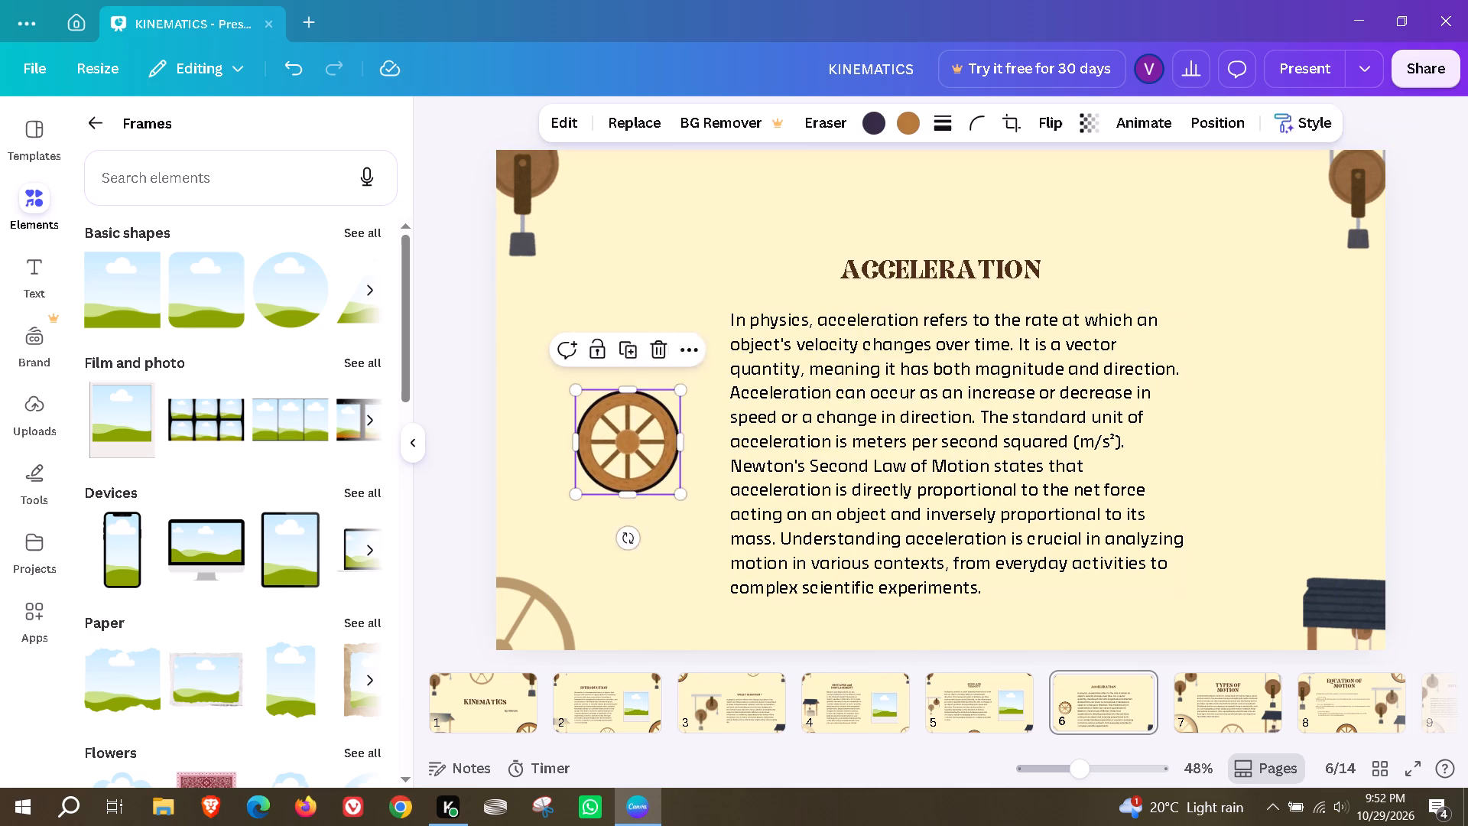
{"action": "left_click", "coordinate": [690, 213]}
{"action": "right_click", "coordinate": [1261, 450]}
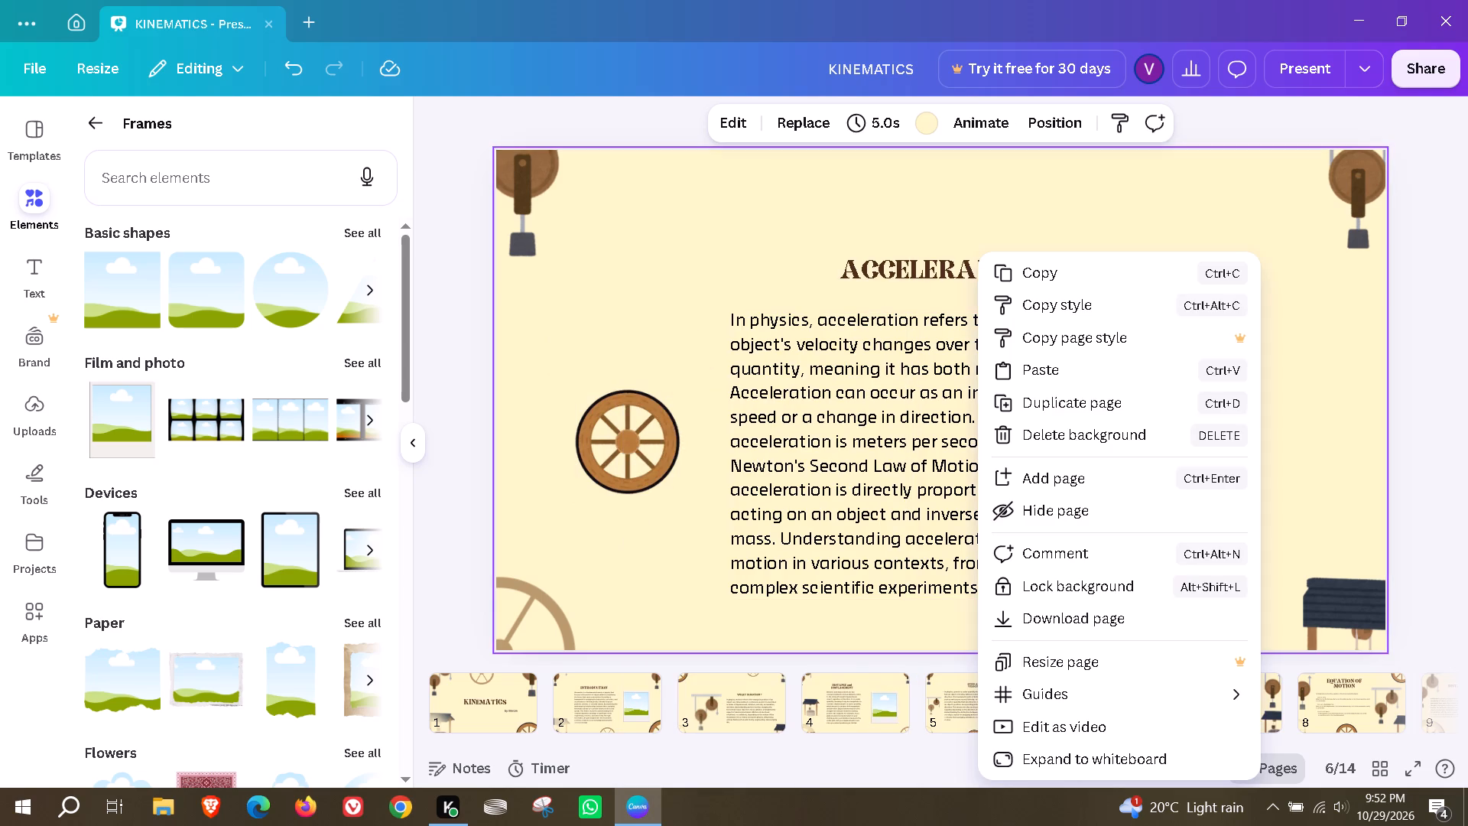
{"action": "left_click", "coordinate": [1074, 360]}
{"action": "left_click_drag", "start_coordinate": [657, 462], "coordinate": [1291, 441]}
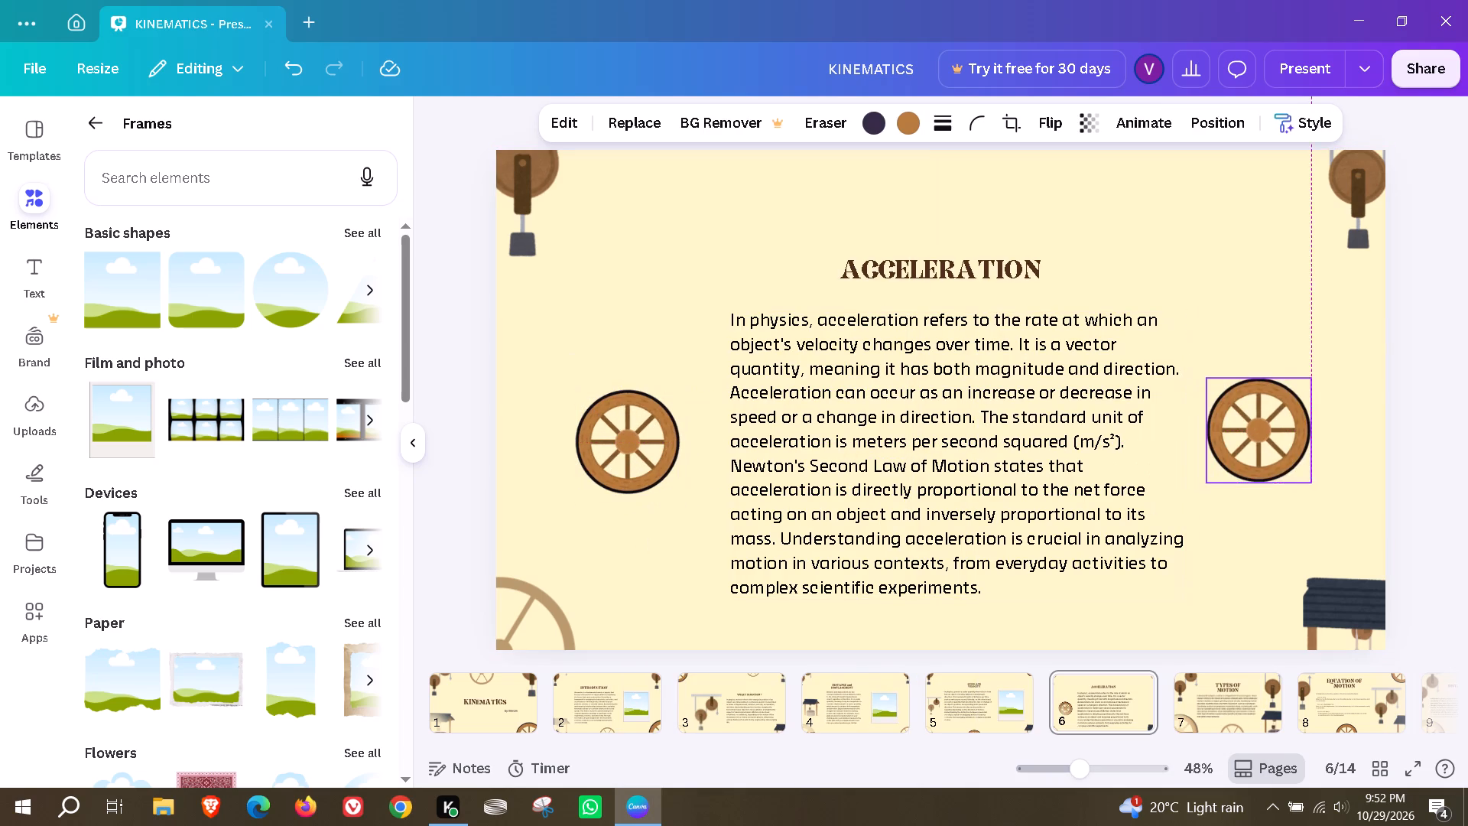
{"action": "left_click_drag", "start_coordinate": [1291, 441], "coordinate": [1306, 452]}
{"action": "left_click", "coordinate": [1258, 544]}
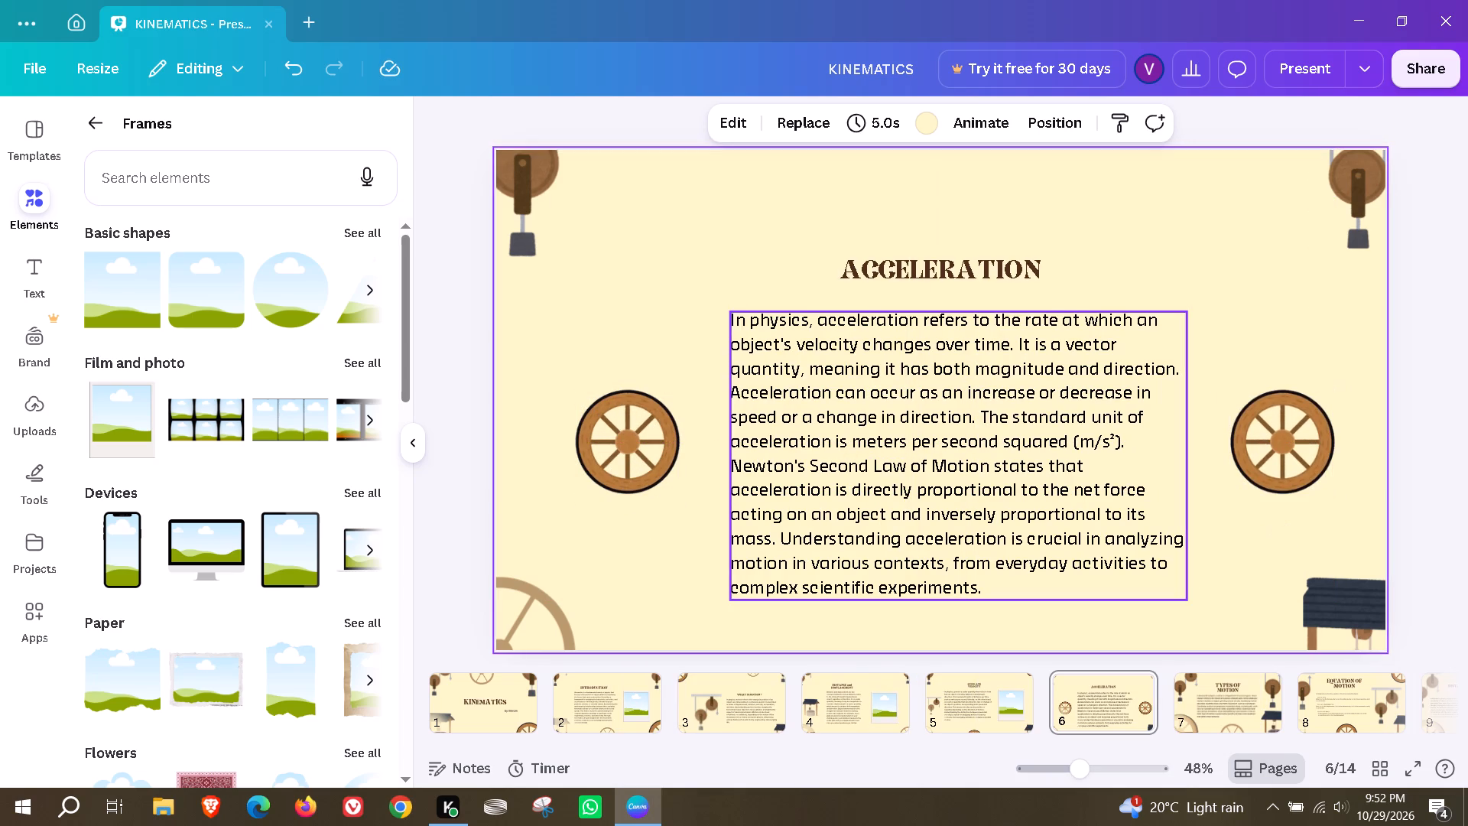
Move page 6's paragraph and ACCELERATION heading slightly down, keeping both centred between the two wheels.
{"action": "left_click_drag", "start_coordinate": [992, 424], "coordinate": [984, 441]}
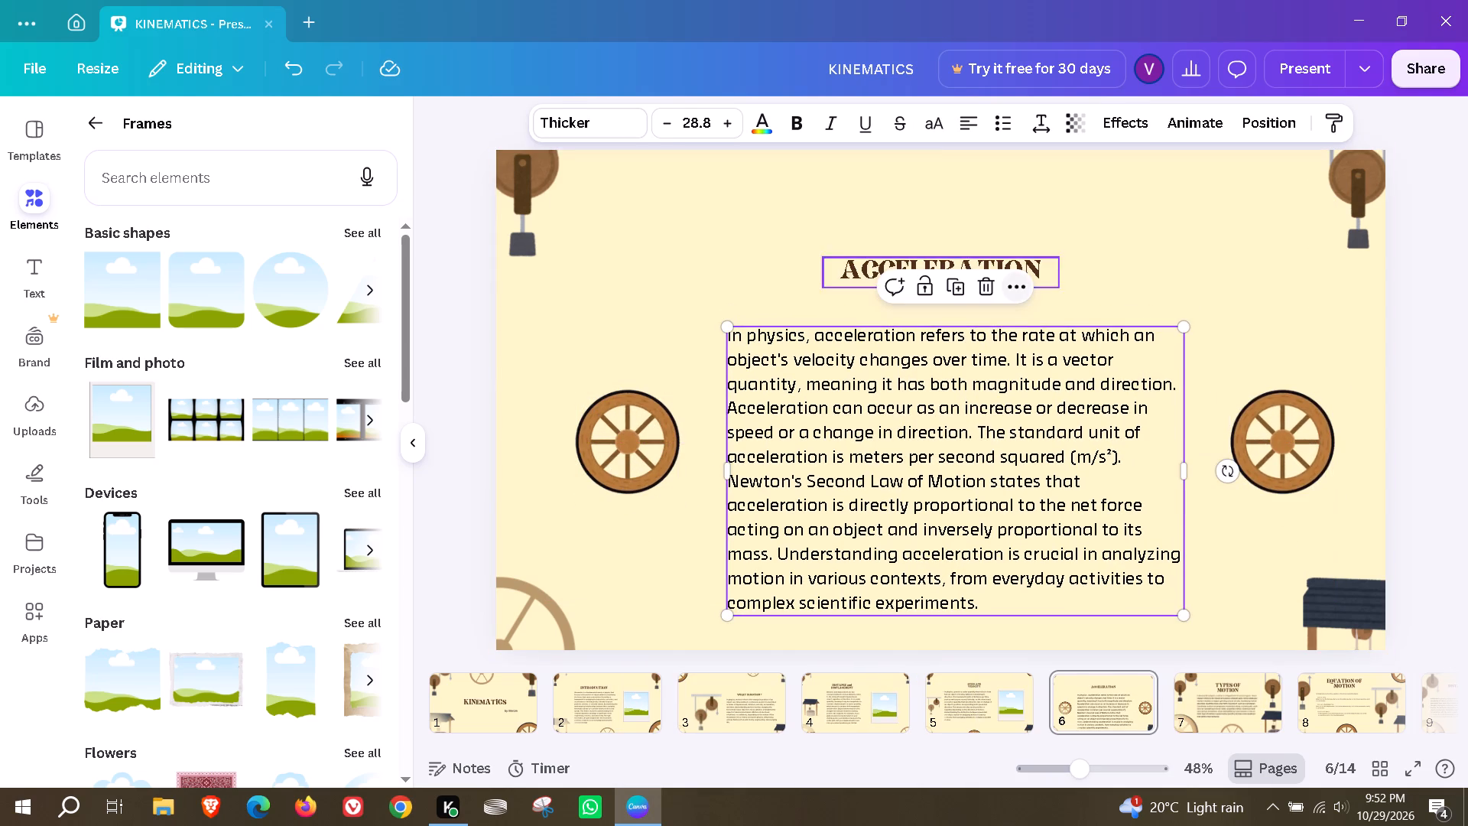
{"action": "left_click_drag", "start_coordinate": [1031, 266], "coordinate": [1034, 292]}
On page 7, reduce the TYPES OF MOTION heading to about size 33.1, centre it, and move the paragraph slightly down.
{"action": "left_click", "coordinate": [1191, 703]}
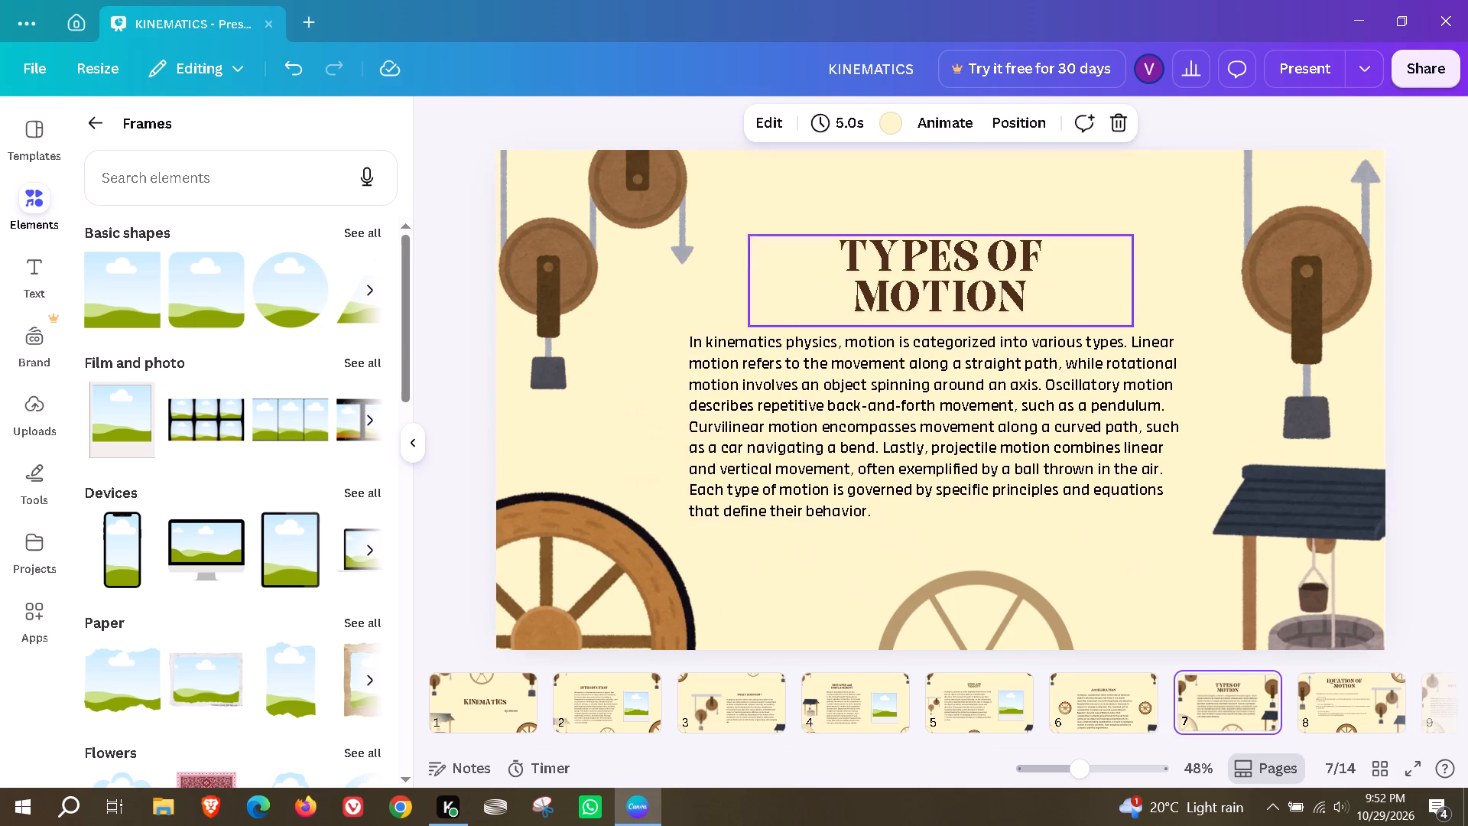
{"action": "left_click", "coordinate": [916, 301]}
{"action": "left_click_drag", "start_coordinate": [1135, 324], "coordinate": [940, 262]}
{"action": "left_click_drag", "start_coordinate": [872, 257], "coordinate": [956, 295]}
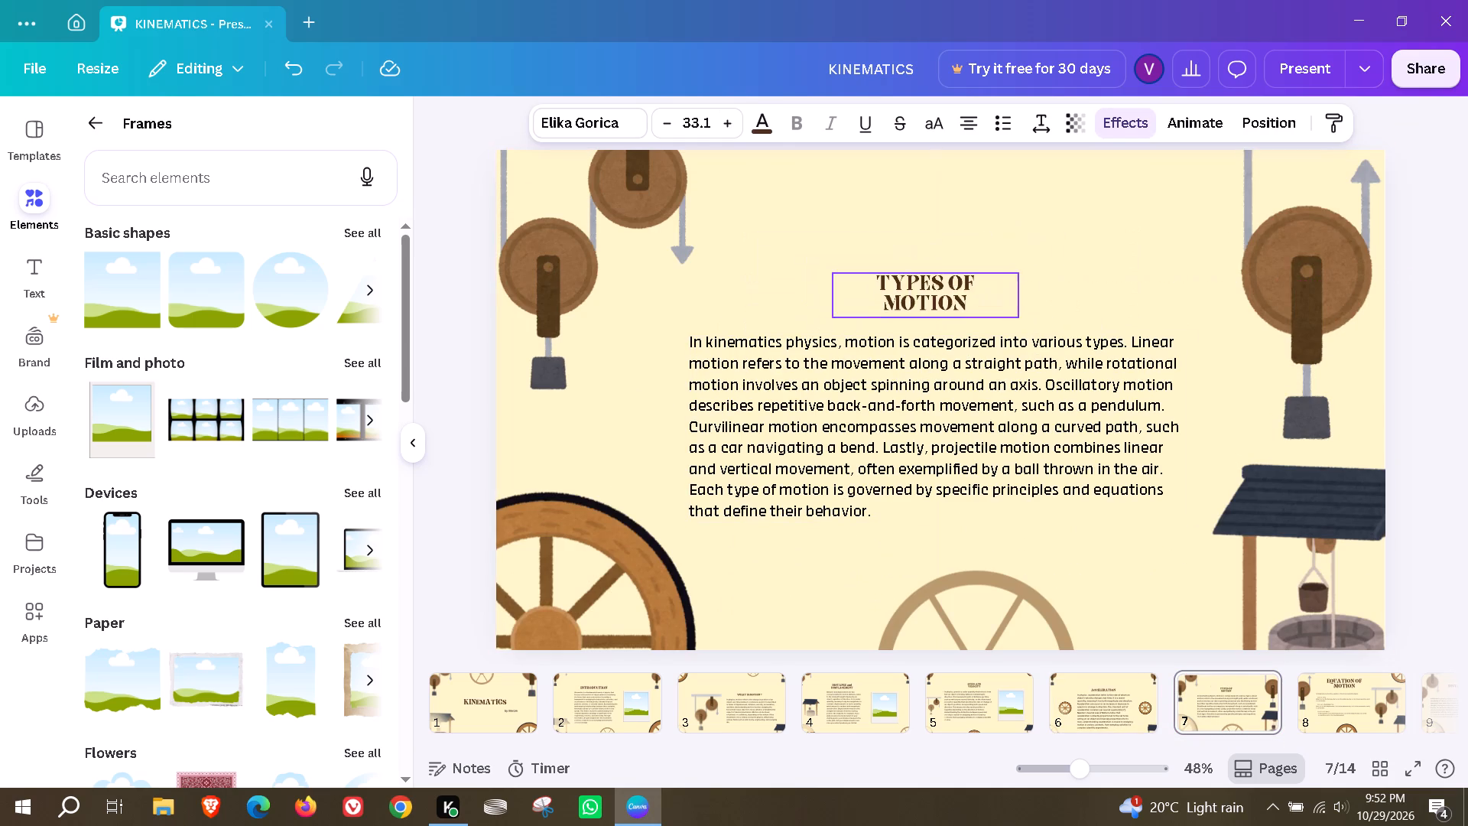
{"action": "left_click_drag", "start_coordinate": [956, 295], "coordinate": [973, 299]}
{"action": "left_click", "coordinate": [993, 421]}
{"action": "left_click_drag", "start_coordinate": [1008, 439], "coordinate": [1006, 467]}
Shrink page 7's brown wheel and double pulley into the page's bottom-left and top-left corners.
{"action": "left_click", "coordinate": [657, 563]}
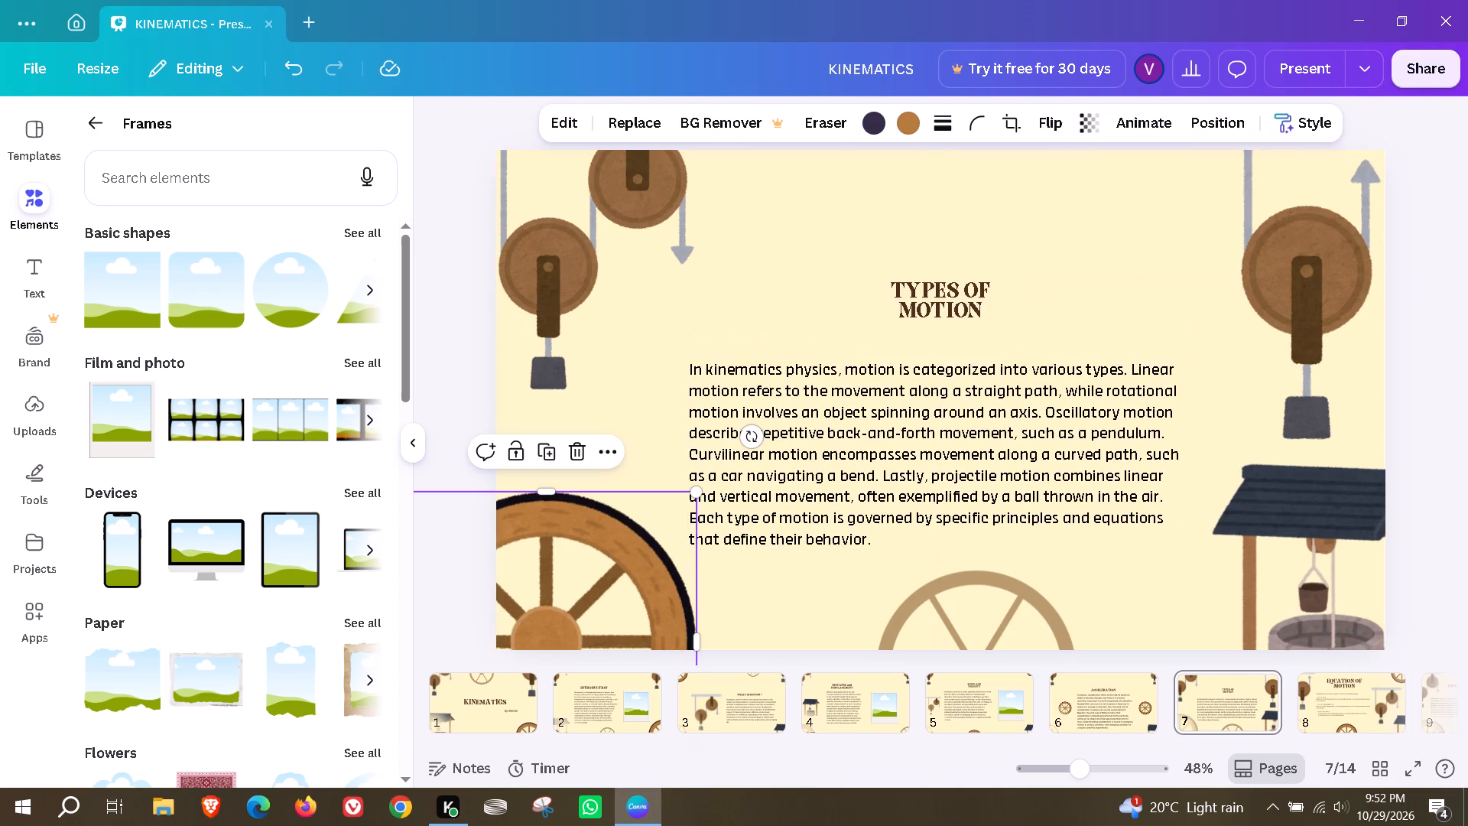
{"action": "left_click_drag", "start_coordinate": [699, 493], "coordinate": [588, 578]}
{"action": "left_click", "coordinate": [577, 291]}
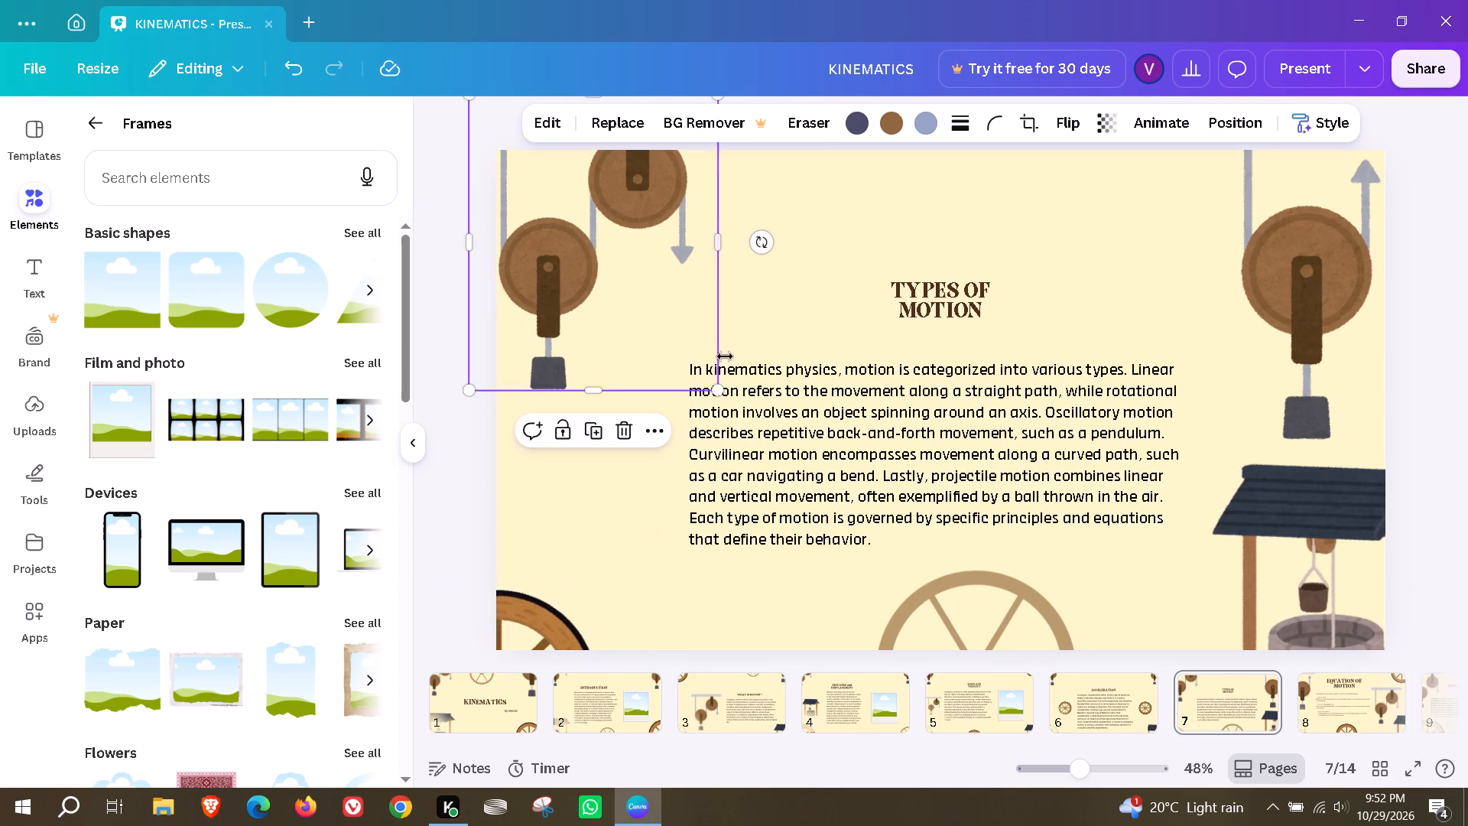
{"action": "left_click_drag", "start_coordinate": [713, 388], "coordinate": [569, 255]}
Shrink page 7's pale wheel along the bottom edge and its well into the bottom-right corner.
{"action": "left_click", "coordinate": [969, 603]}
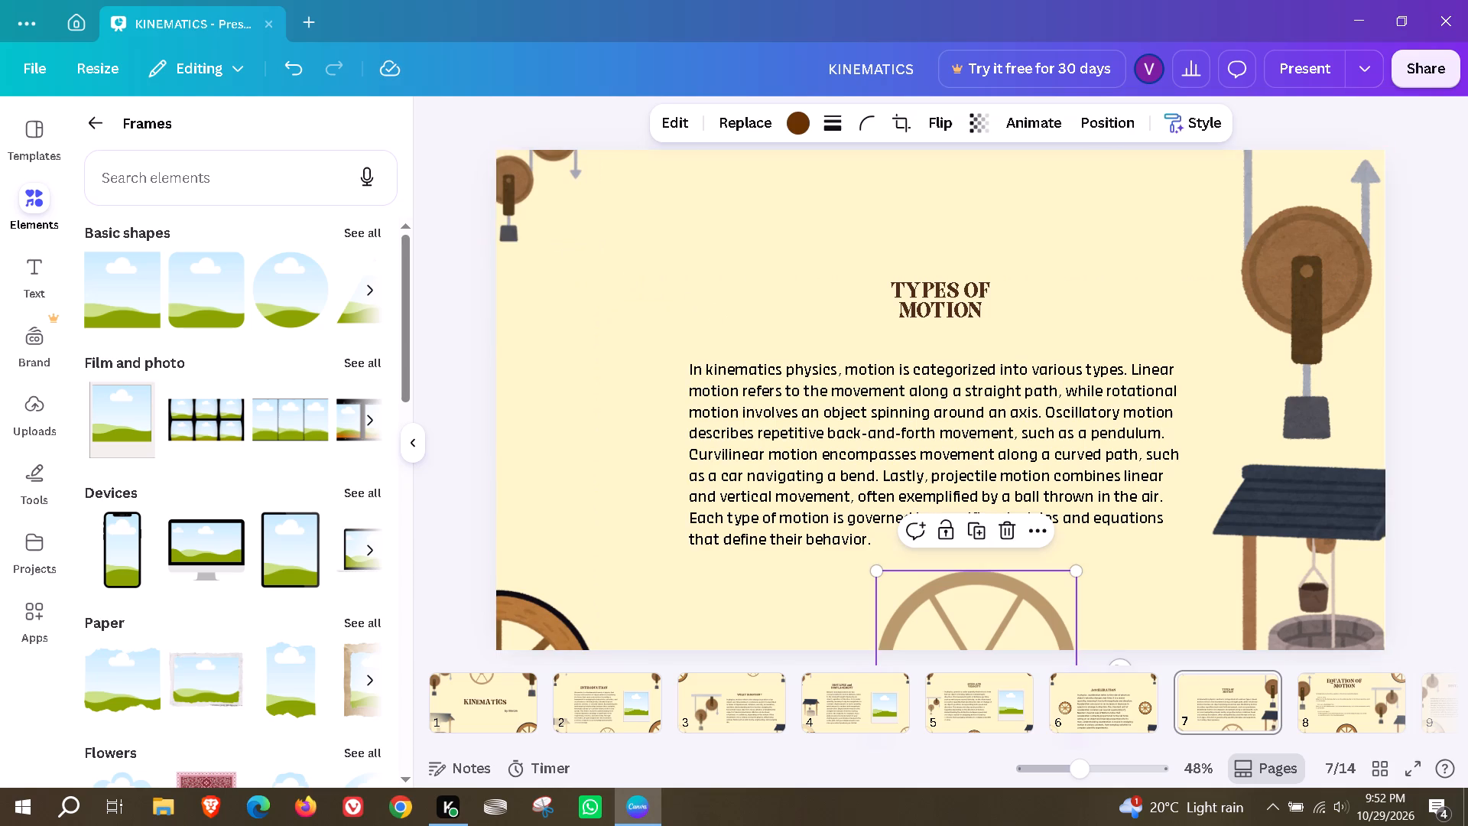
{"action": "left_click_drag", "start_coordinate": [1077, 567], "coordinate": [1049, 619]}
{"action": "left_click", "coordinate": [1246, 558]}
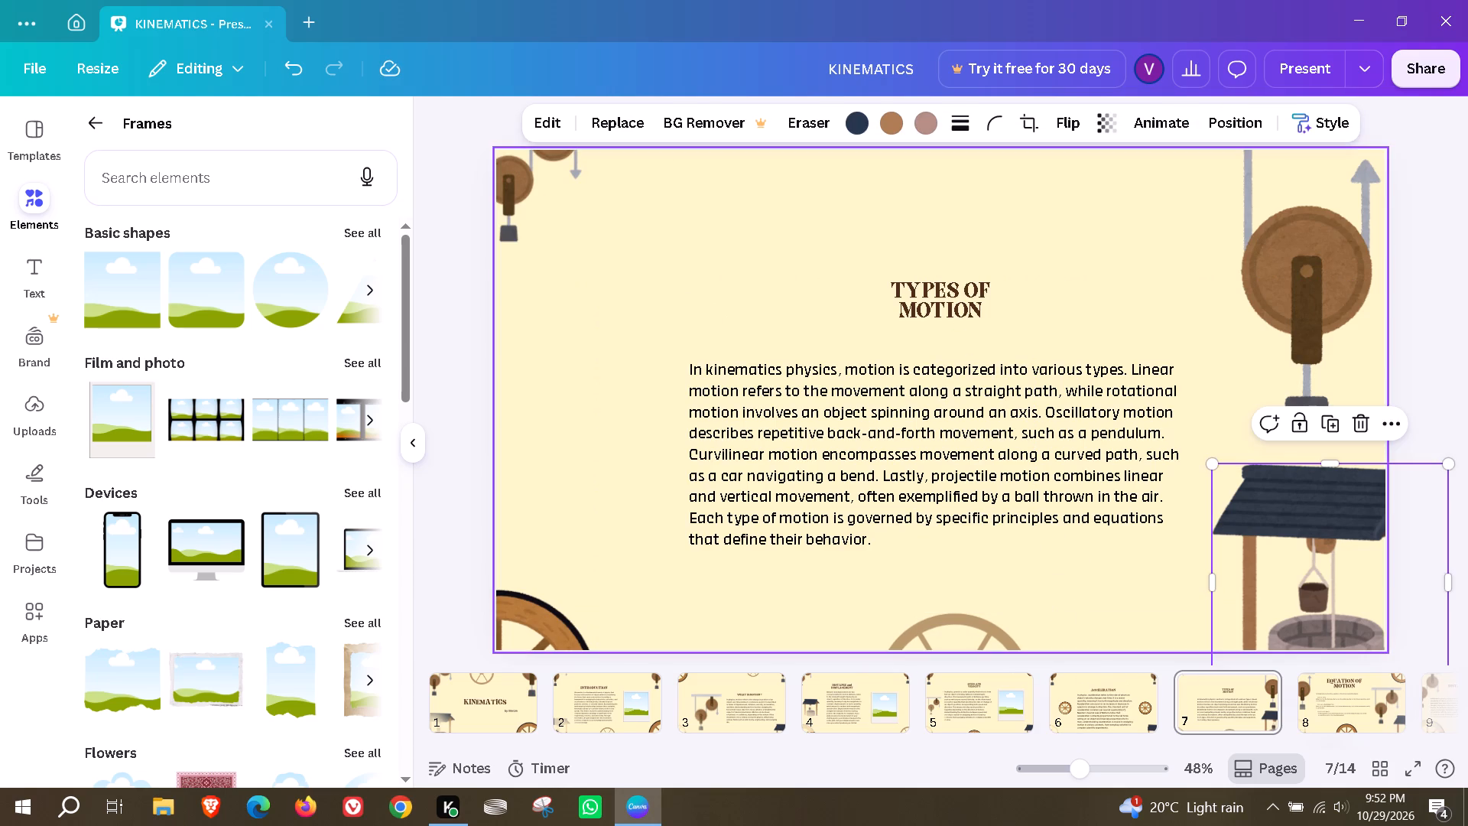
{"action": "left_click_drag", "start_coordinate": [1210, 467], "coordinate": [1273, 615]}
Shrink page 7's large single pulley into the page's top-right corner.
{"action": "left_click", "coordinate": [1314, 309]}
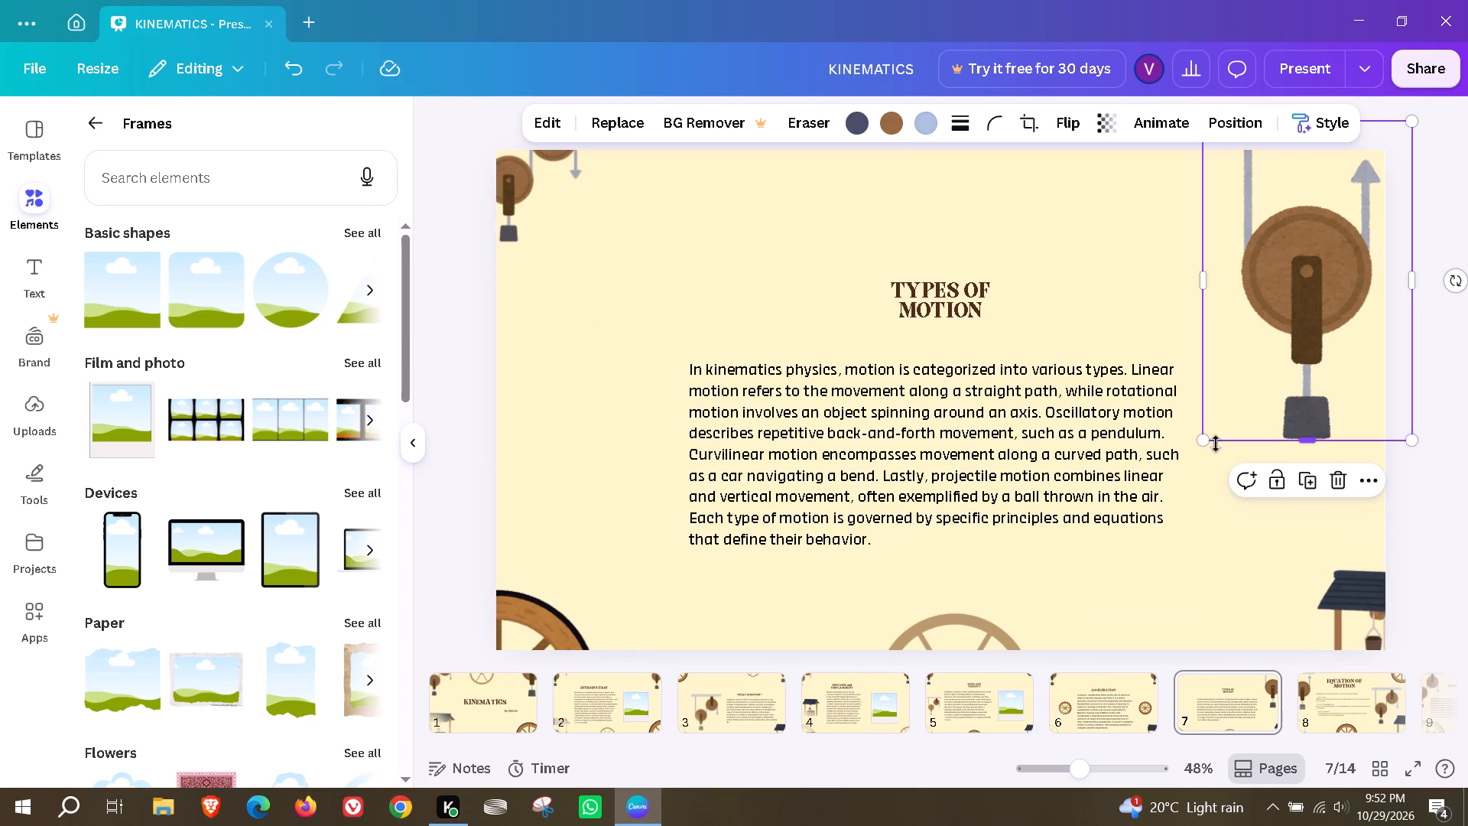
{"action": "left_click_drag", "start_coordinate": [1203, 444], "coordinate": [1303, 236]}
{"action": "left_click_drag", "start_coordinate": [1336, 236], "coordinate": [1341, 224]}
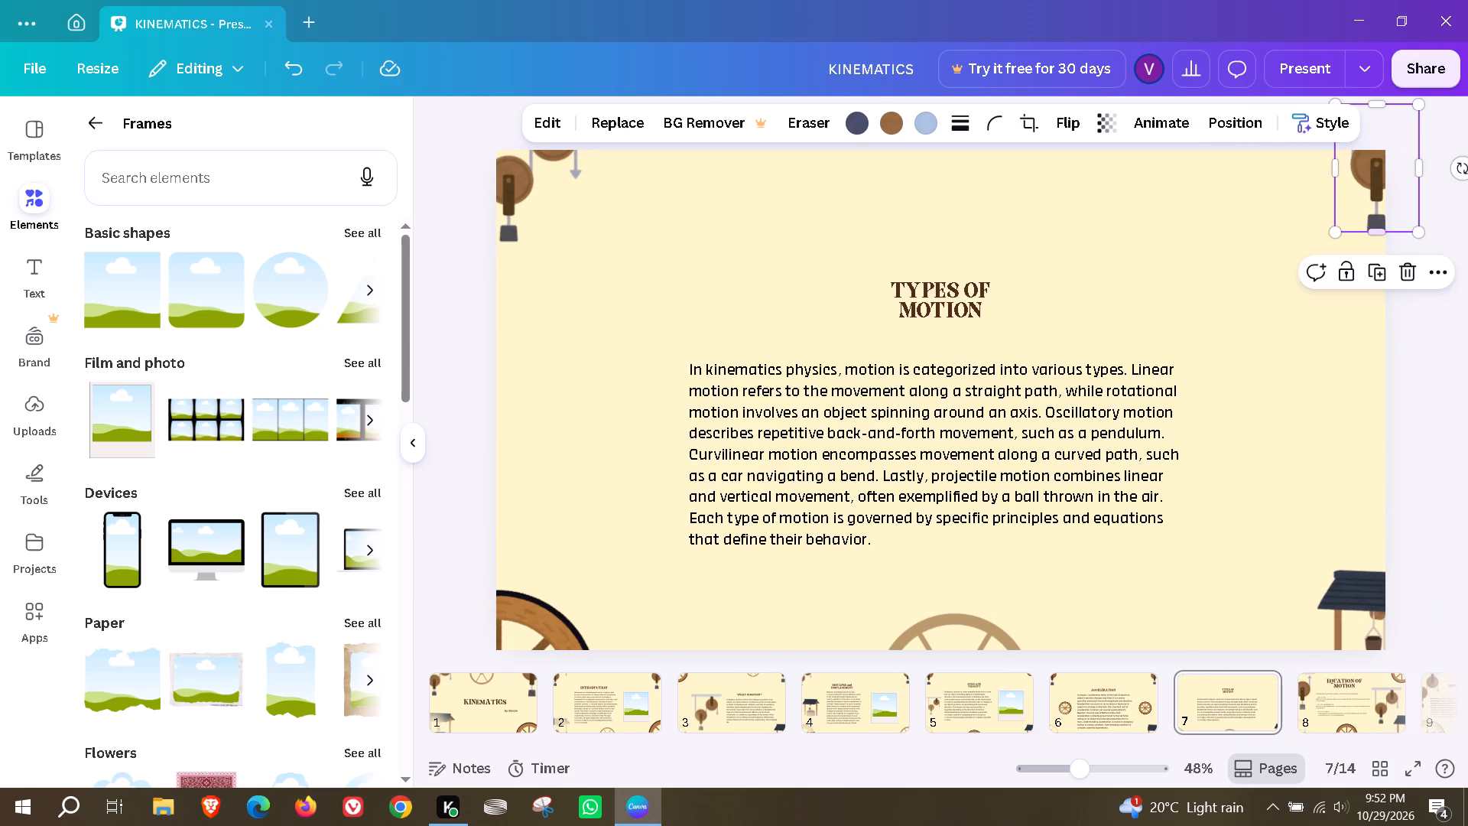
{"action": "left_click_drag", "start_coordinate": [1362, 216], "coordinate": [1359, 203]}
{"action": "left_click", "coordinate": [1305, 321]}
Move page 7's heading and paragraph into the left half, narrowing the paragraph and reducing its text to about size 21.8.
{"action": "left_click_drag", "start_coordinate": [940, 316], "coordinate": [733, 282]}
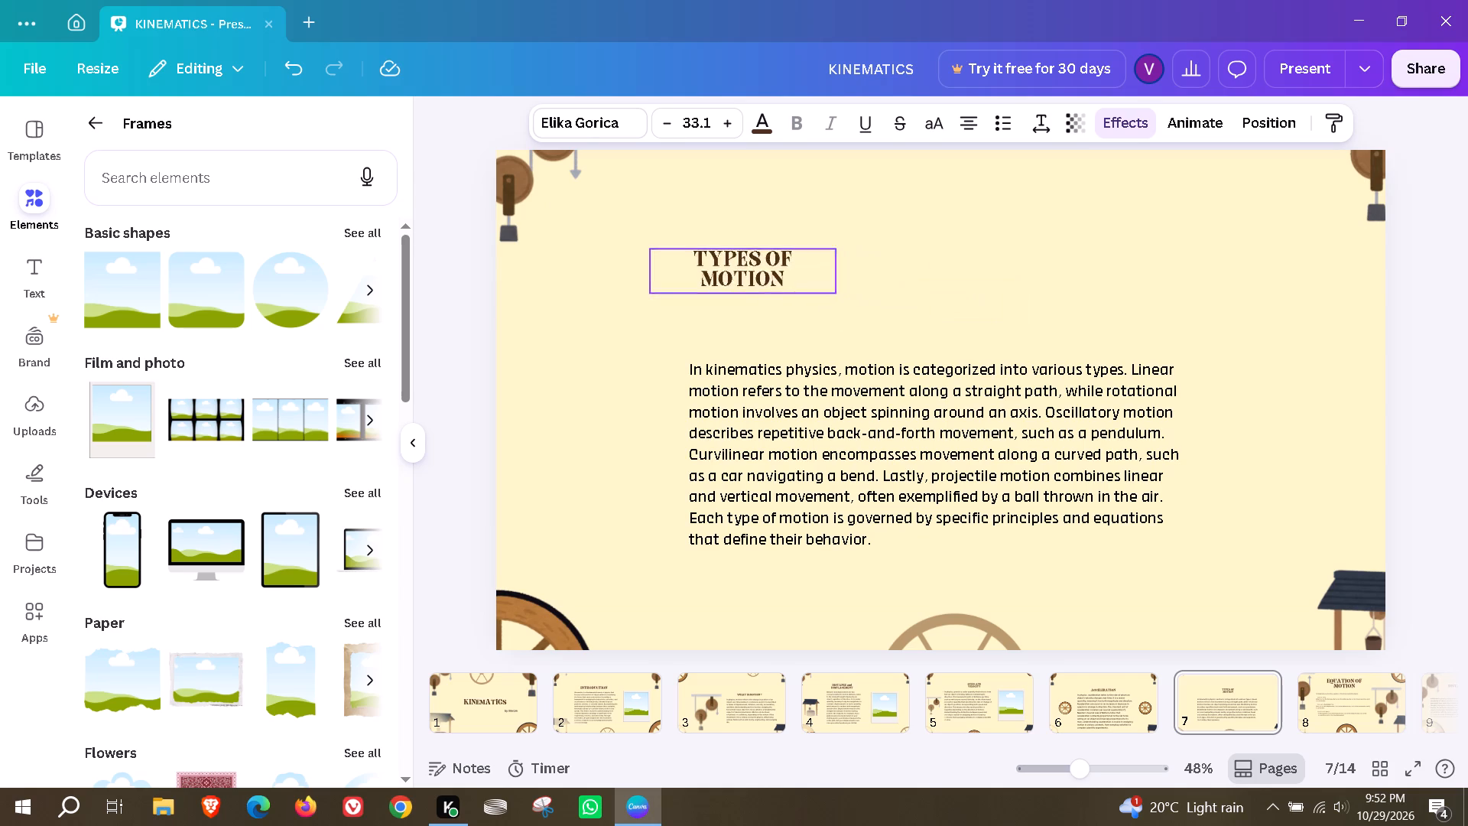
{"action": "left_click_drag", "start_coordinate": [733, 282], "coordinate": [727, 282]}
{"action": "left_click_drag", "start_coordinate": [812, 453], "coordinate": [733, 422]}
{"action": "left_click", "coordinate": [1112, 424]}
{"action": "left_click_drag", "start_coordinate": [1122, 425], "coordinate": [971, 441]}
{"action": "left_click_drag", "start_coordinate": [975, 293], "coordinate": [929, 327]}
{"action": "left_click_drag", "start_coordinate": [788, 454], "coordinate": [741, 449]}
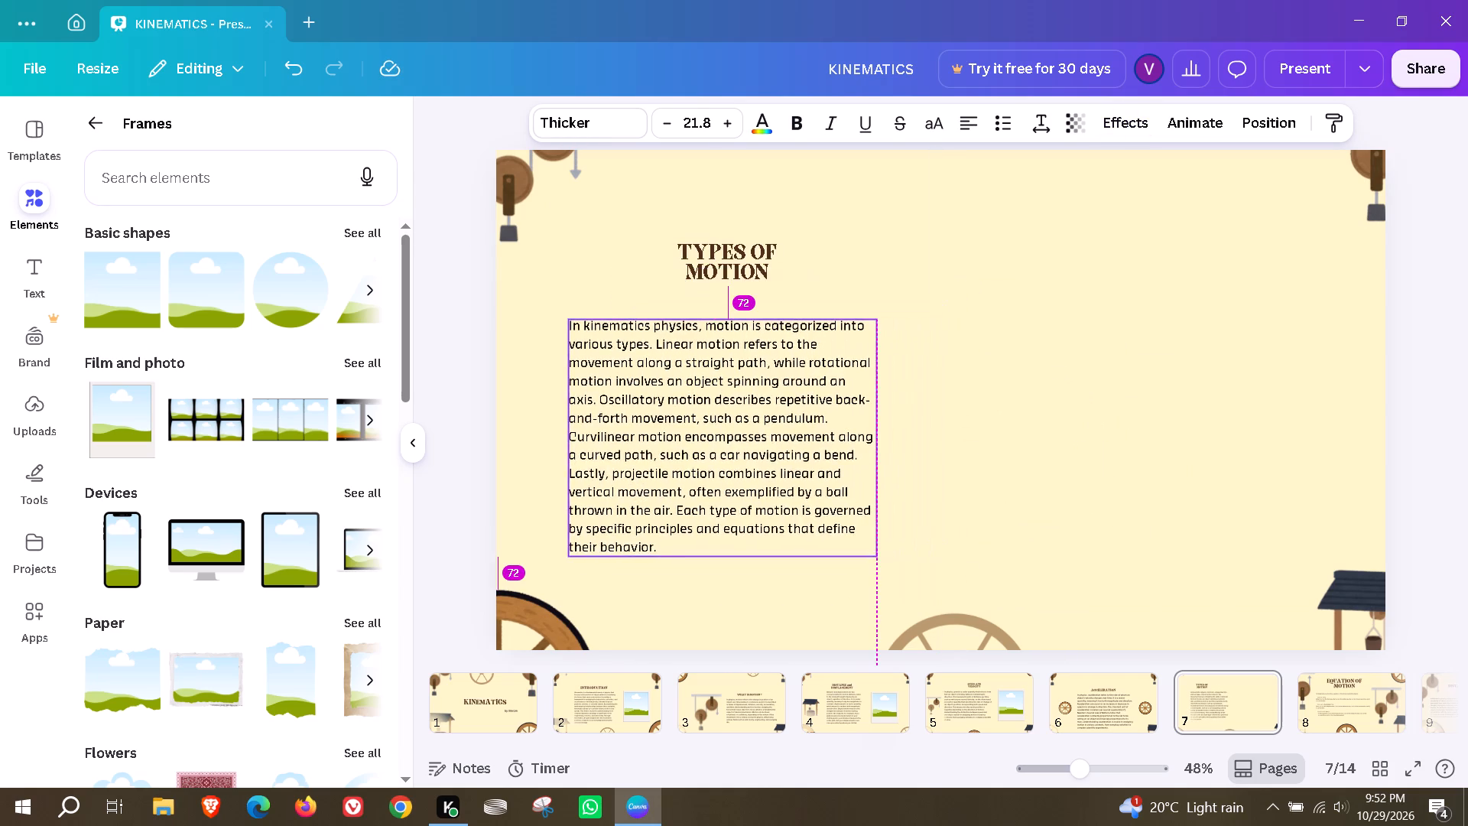
{"action": "left_click_drag", "start_coordinate": [741, 449], "coordinate": [795, 448]}
{"action": "left_click_drag", "start_coordinate": [719, 242], "coordinate": [761, 252]}
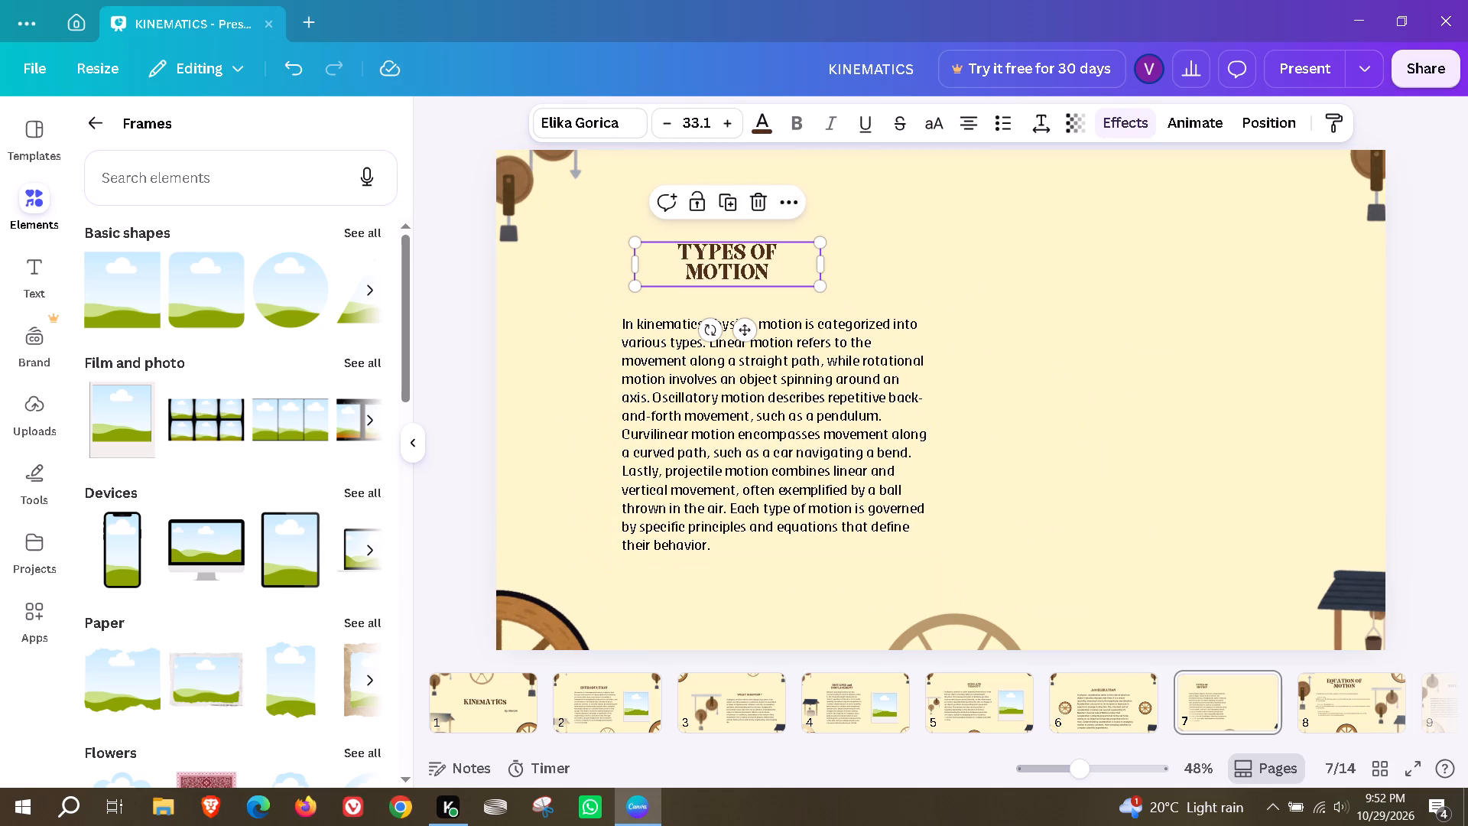
{"action": "left_click_drag", "start_coordinate": [761, 252], "coordinate": [776, 259]}
{"action": "left_click_drag", "start_coordinate": [758, 261], "coordinate": [791, 275]}
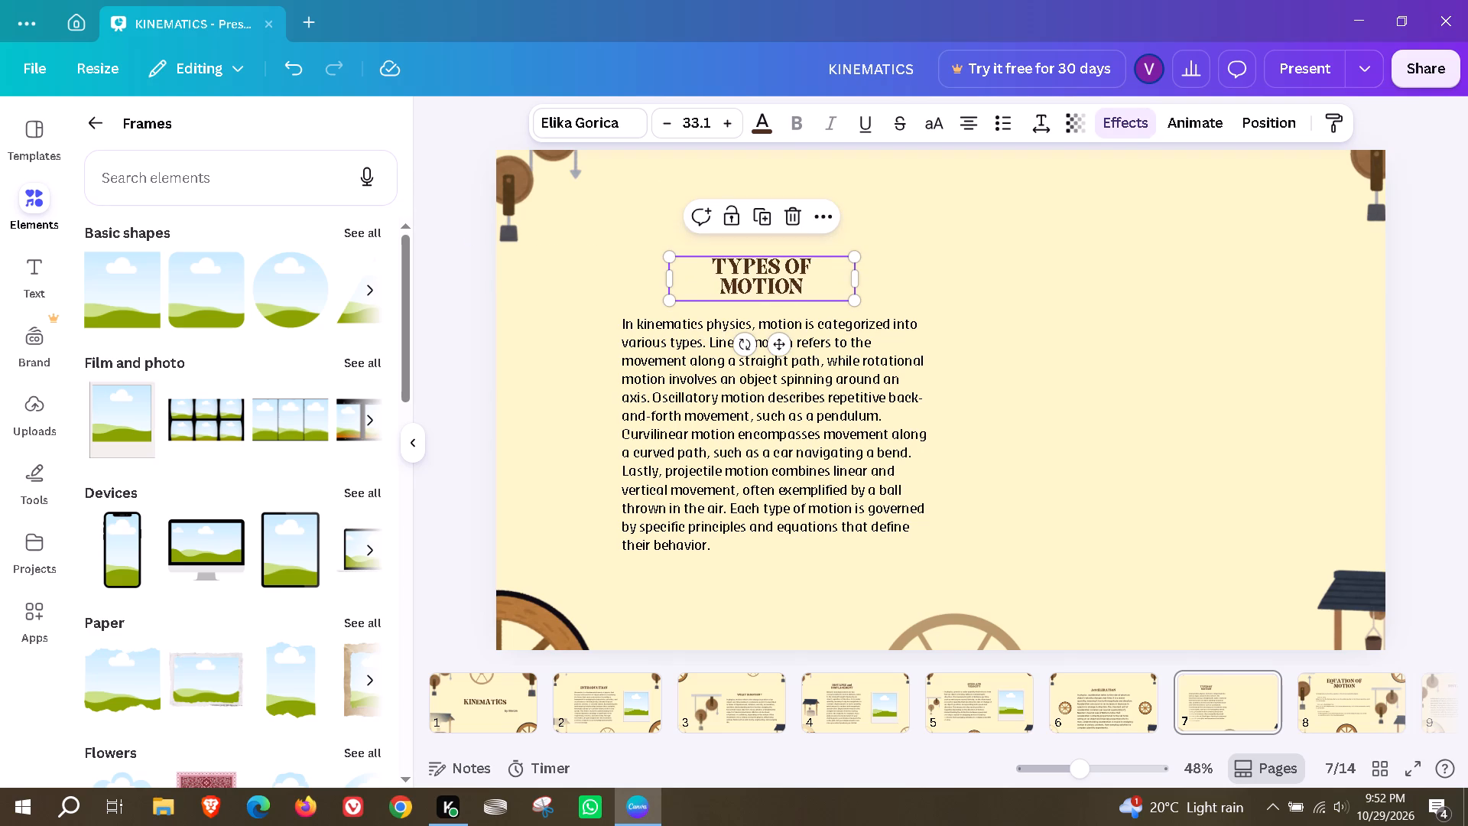
Add a polaroid-style photo frame in the right half of page 7.
{"action": "left_click_drag", "start_coordinate": [129, 421], "coordinate": [1091, 331]}
Shift page 7's paragraph slightly right and widen the TYPES OF MOTION heading onto one line centred above it.
{"action": "left_click_drag", "start_coordinate": [827, 408], "coordinate": [856, 415]}
{"action": "left_click_drag", "start_coordinate": [726, 252], "coordinate": [752, 261]}
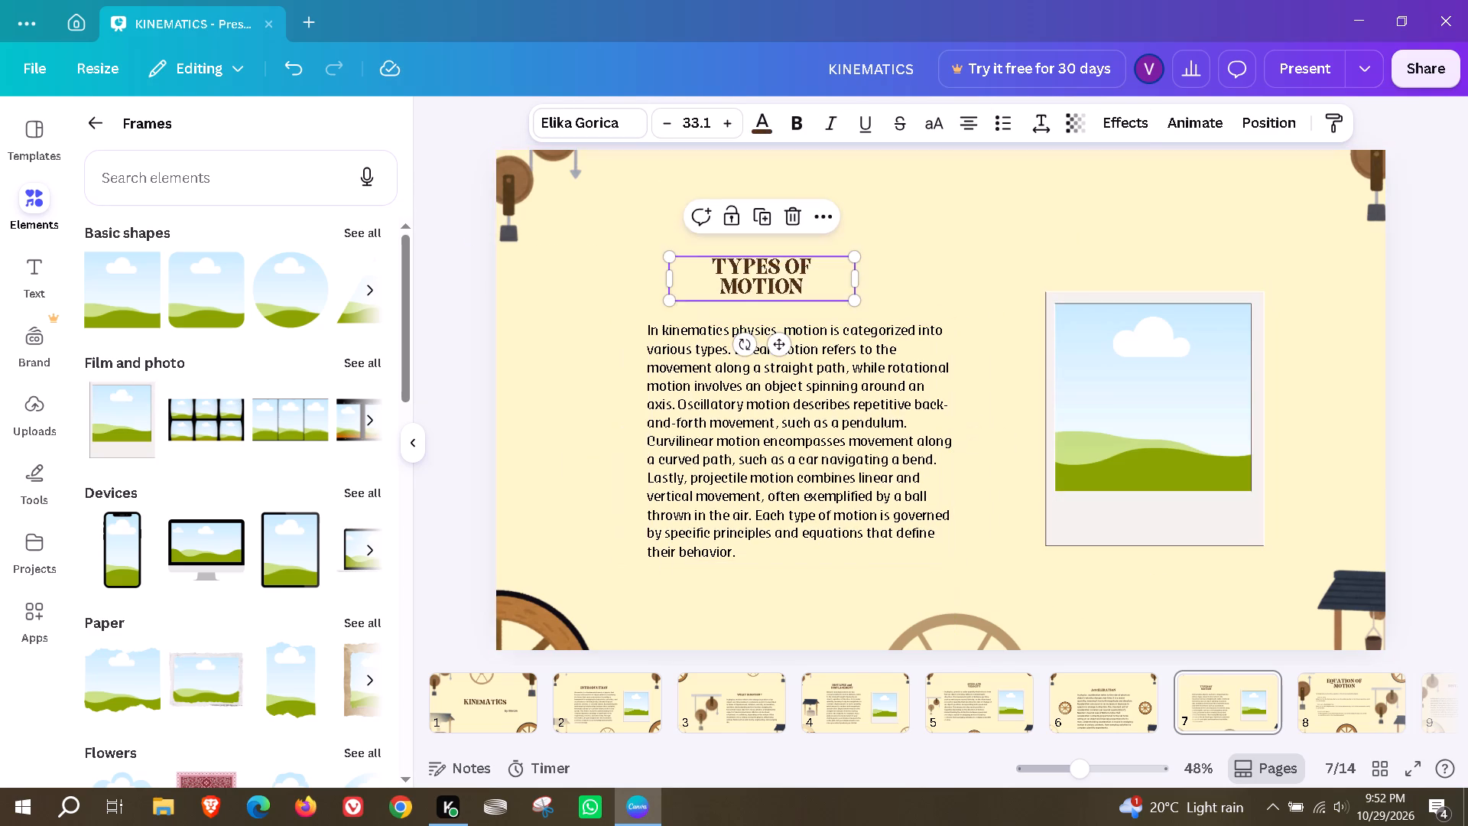
{"action": "left_click_drag", "start_coordinate": [767, 261], "coordinate": [809, 267]}
{"action": "left_click_drag", "start_coordinate": [892, 283], "coordinate": [937, 290]}
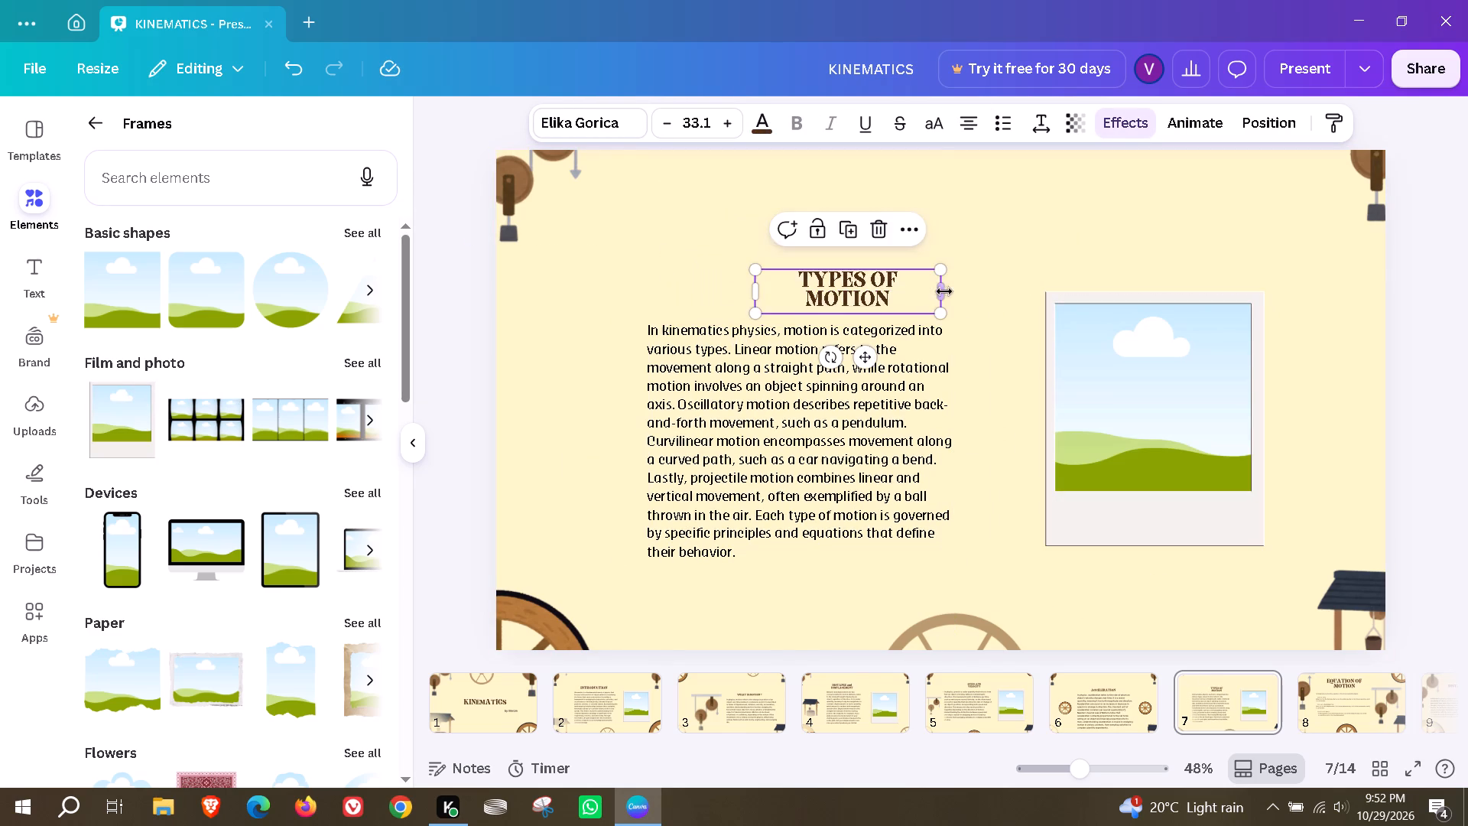
{"action": "left_click_drag", "start_coordinate": [944, 291], "coordinate": [989, 291]}
{"action": "left_click_drag", "start_coordinate": [928, 303], "coordinate": [859, 303]}
{"action": "left_click", "coordinate": [985, 444]}
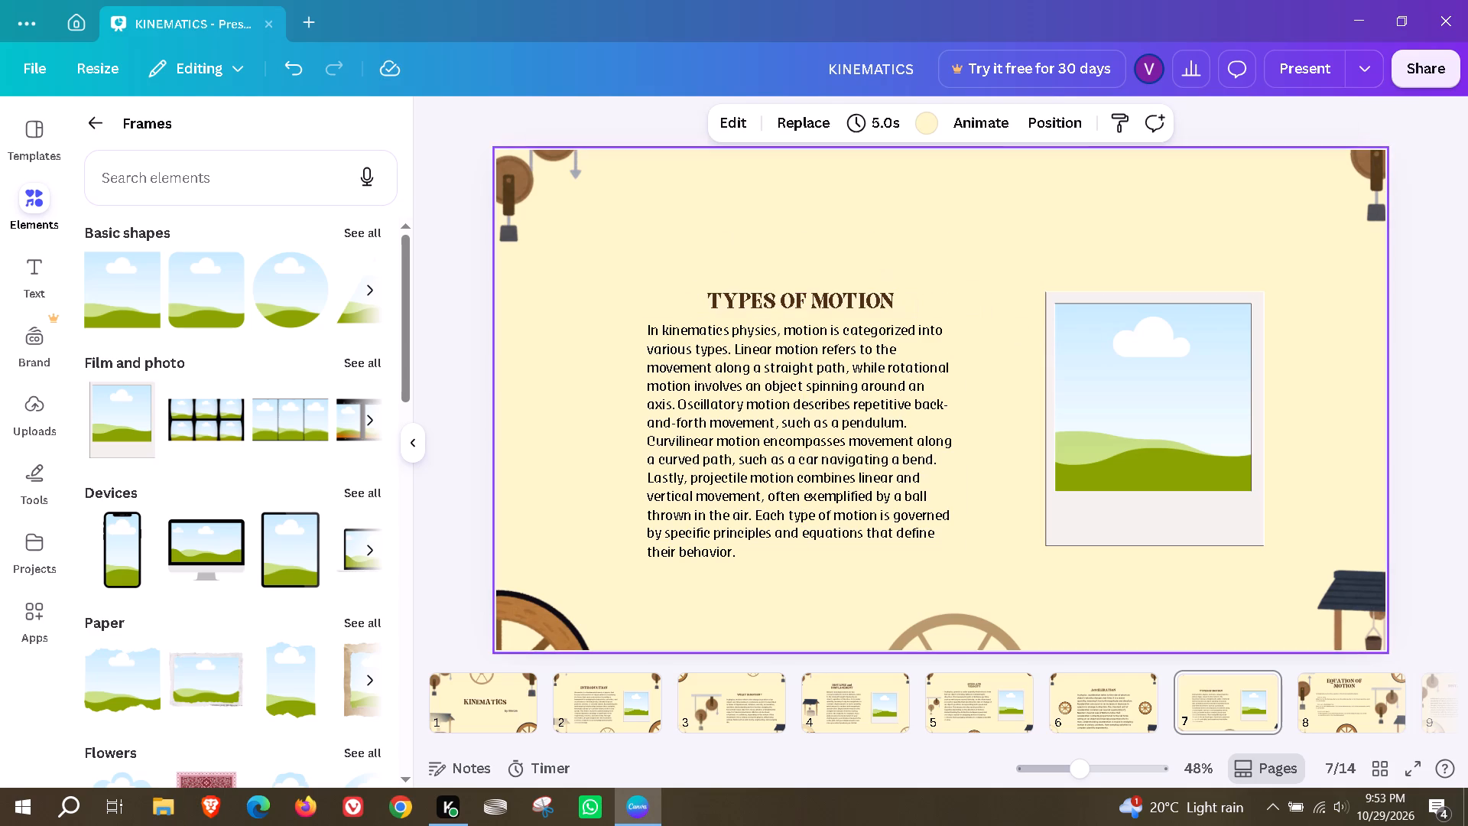
On page 8, reduce the EQUATION OF MOTION heading to about size 53.3 and move the equations text slightly down and left.
{"action": "scroll", "coordinate": [1077, 682], "scroll_direction": "down", "scroll_amount": 3}
{"action": "left_click", "coordinate": [1075, 716]}
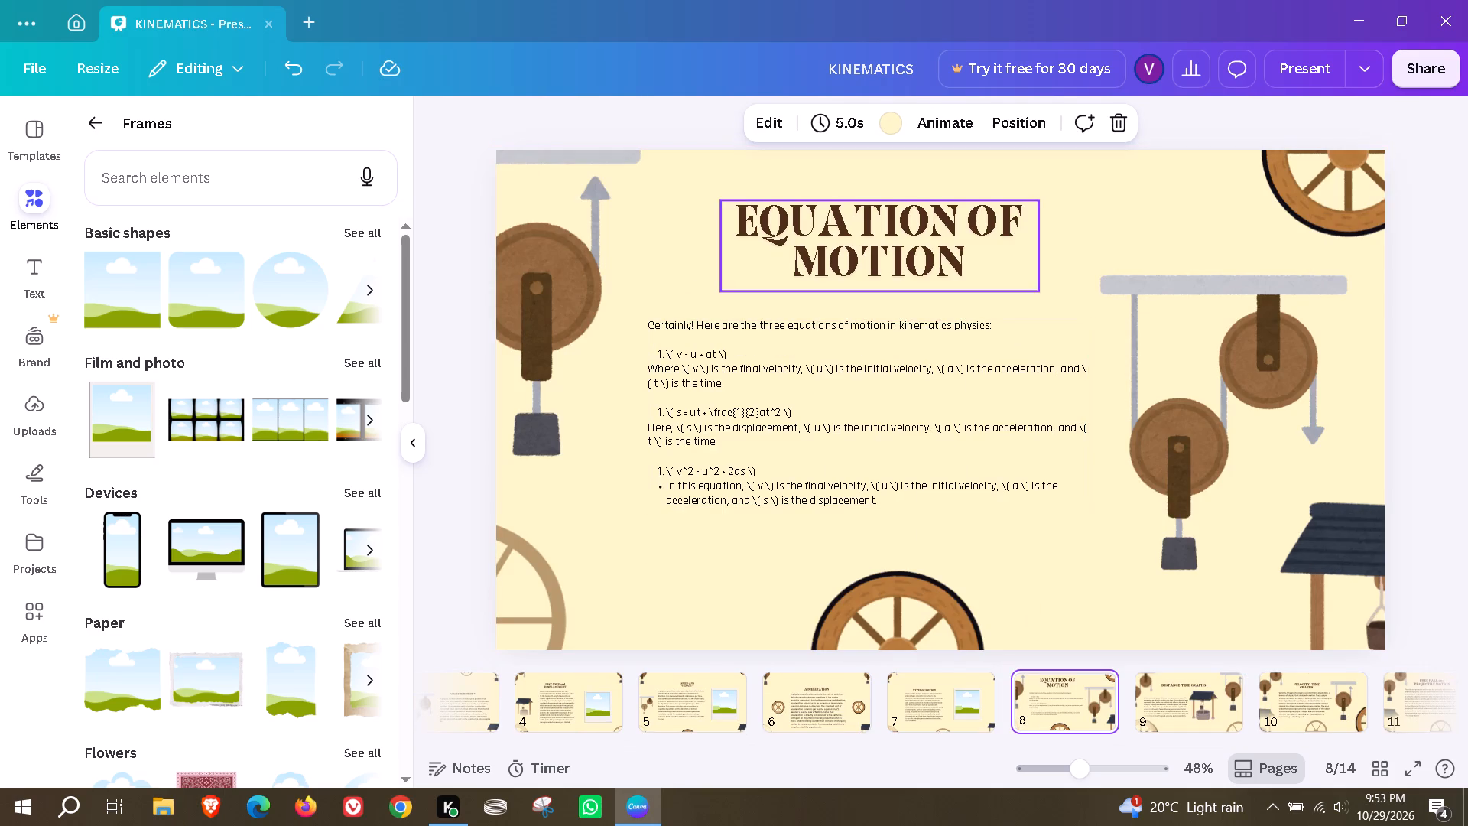
{"action": "left_click", "coordinate": [886, 251]}
{"action": "left_click_drag", "start_coordinate": [1047, 294], "coordinate": [976, 278]}
{"action": "left_click_drag", "start_coordinate": [886, 248], "coordinate": [896, 269]}
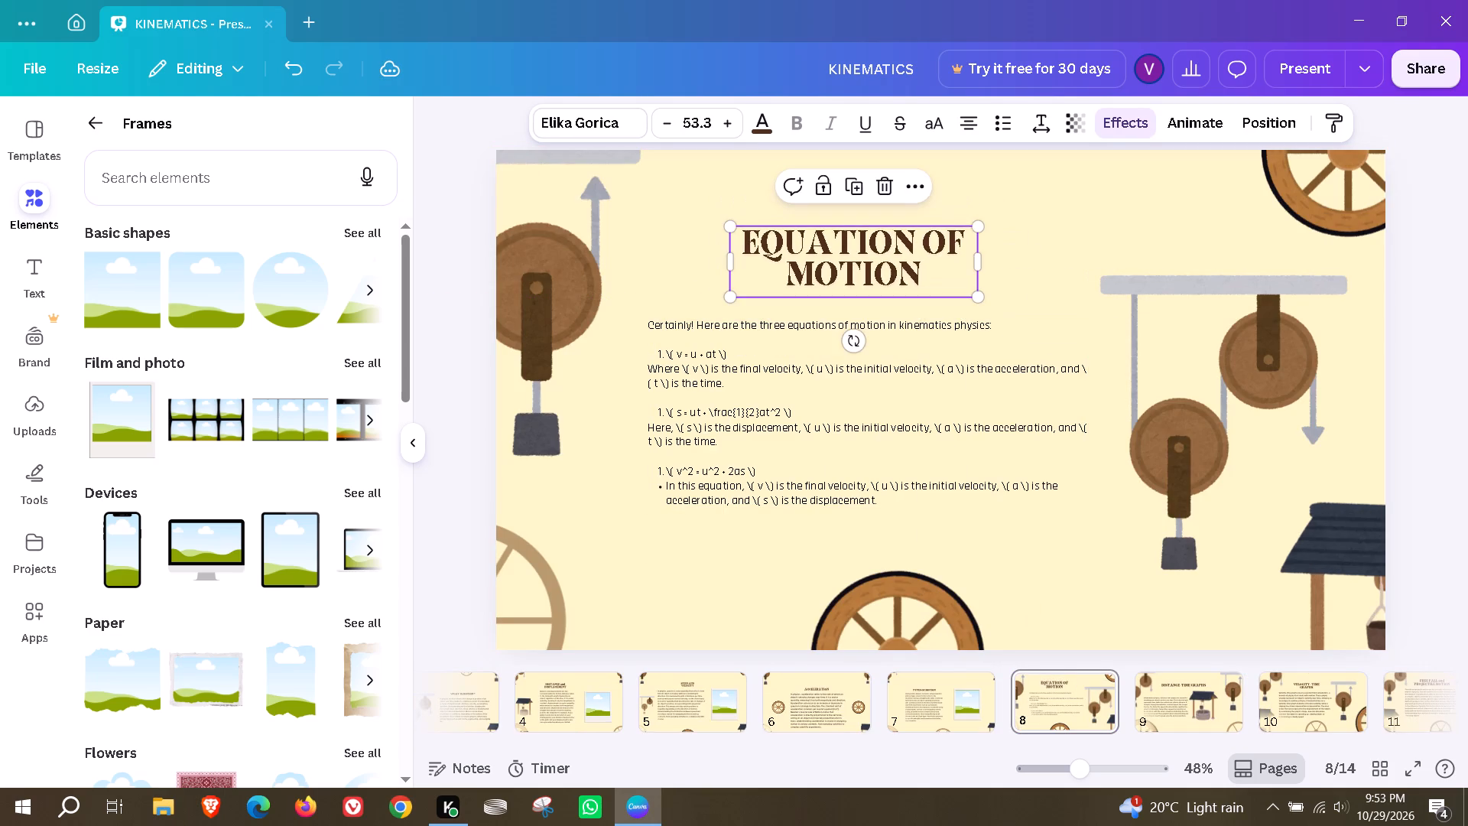
{"action": "left_click", "coordinate": [825, 406]}
{"action": "left_click_drag", "start_coordinate": [927, 423], "coordinate": [894, 446]}
{"action": "left_click", "coordinate": [905, 435]}
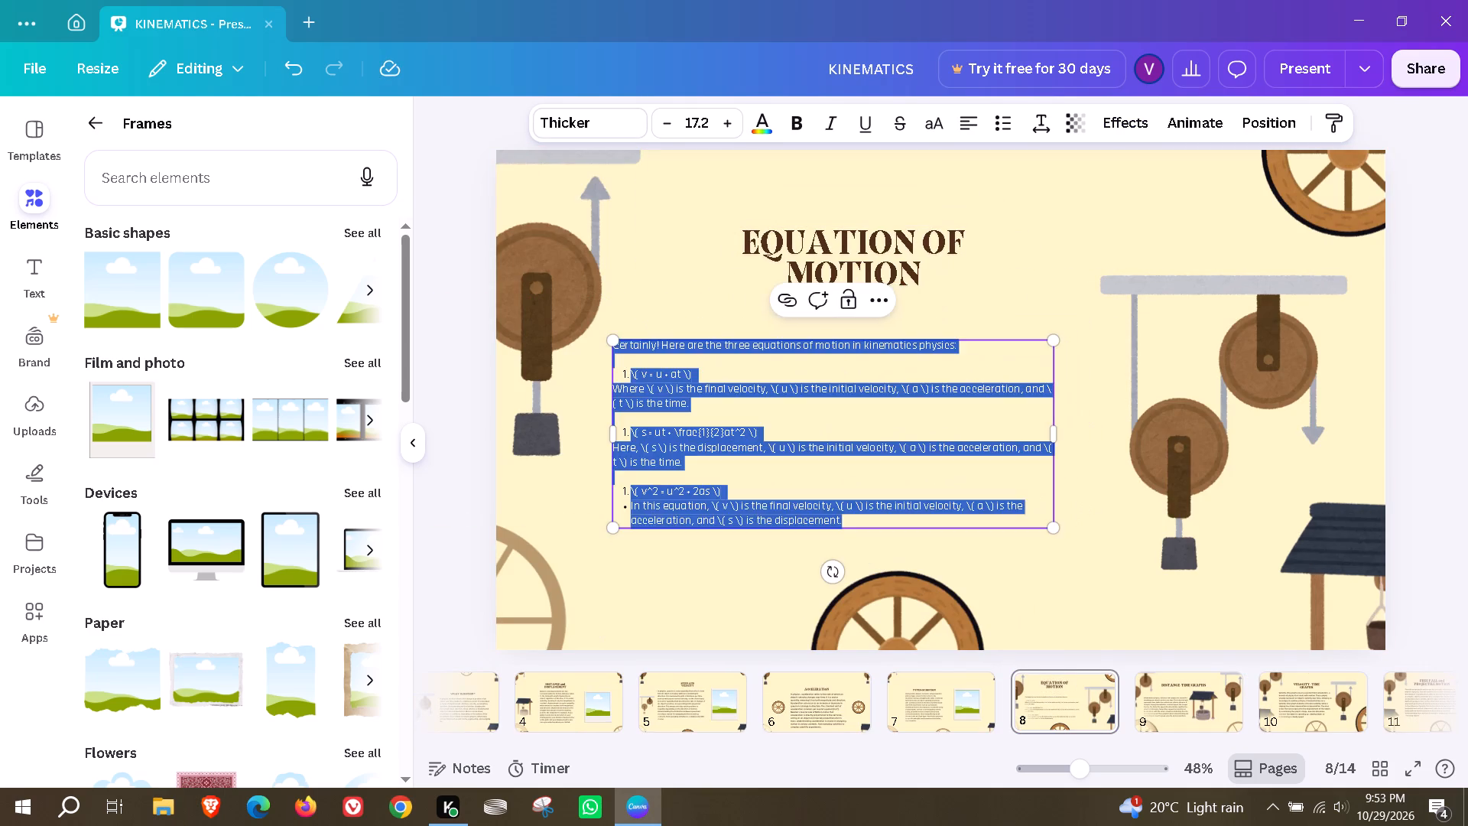
Shrink page 8's brown wheel on the bottom edge and pale wheel in the bottom-left corner.
{"action": "left_click", "coordinate": [938, 598]}
{"action": "left_click_drag", "start_coordinate": [980, 574], "coordinate": [941, 603]}
{"action": "left_click", "coordinate": [513, 573]}
{"action": "left_click_drag", "start_coordinate": [560, 522], "coordinate": [547, 548]}
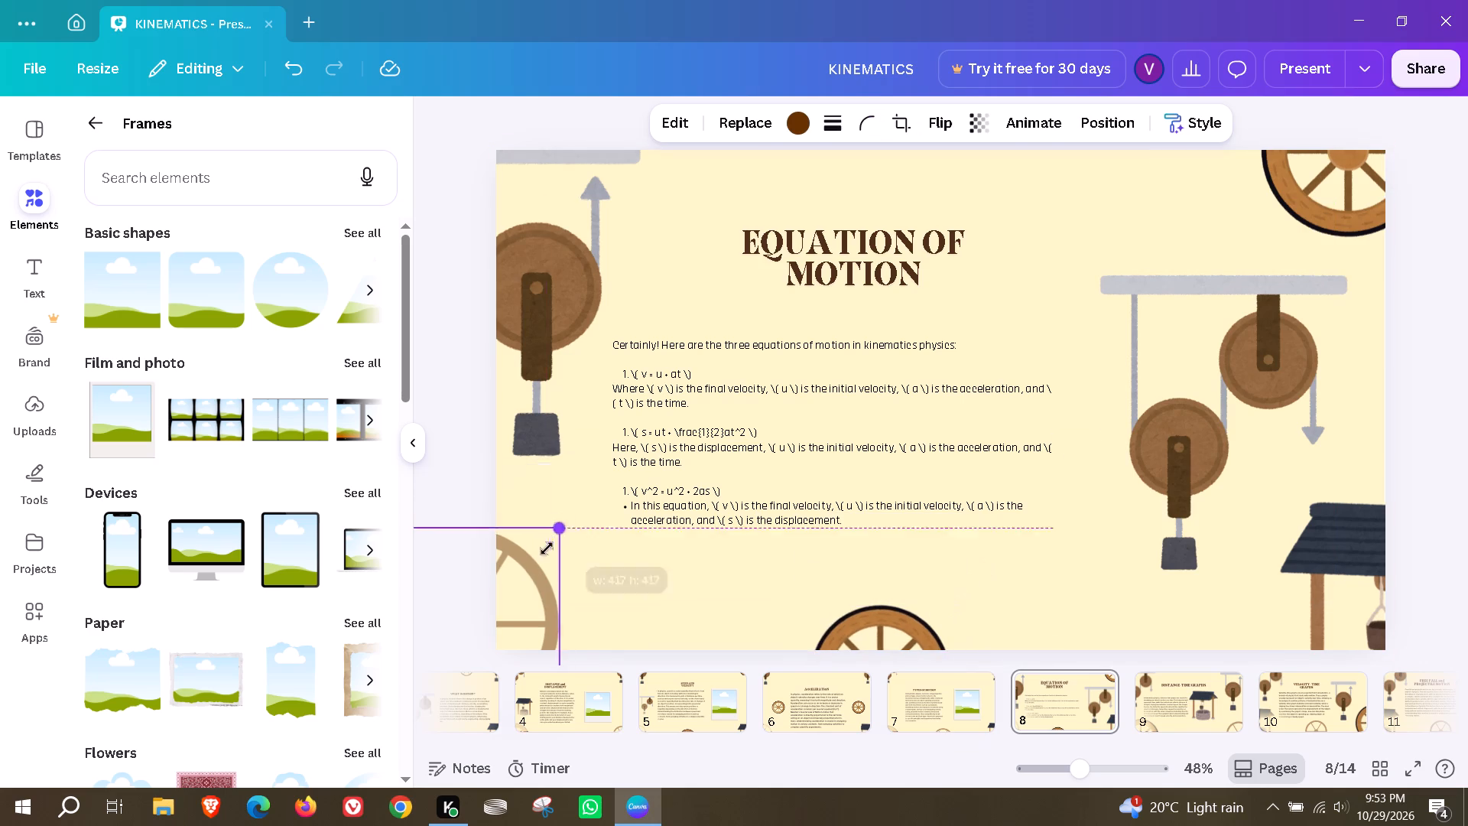
{"action": "left_click_drag", "start_coordinate": [547, 548], "coordinate": [538, 571]}
Shrink page 8's single pulley into the page's top-left corner.
{"action": "left_click", "coordinate": [567, 304]}
{"action": "left_click_drag", "start_coordinate": [646, 457], "coordinate": [605, 267]}
{"action": "left_click_drag", "start_coordinate": [533, 266], "coordinate": [542, 223]}
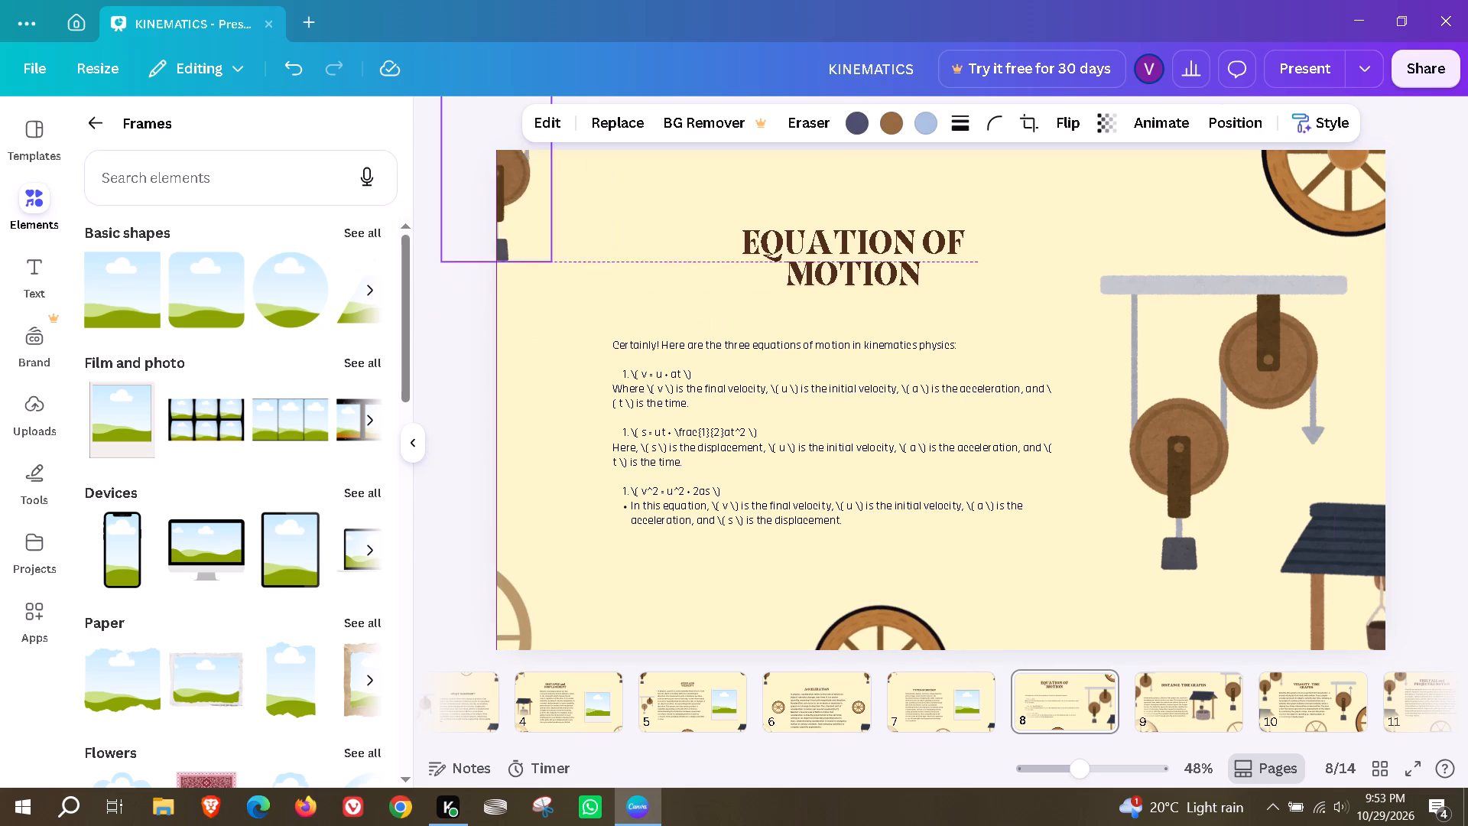
{"action": "left_click_drag", "start_coordinate": [542, 223], "coordinate": [554, 210]}
Shrink page 8's brown wheel in the page's top-right corner and tuck the well lower into the bottom-right corner.
{"action": "left_click", "coordinate": [1244, 361]}
{"action": "left_click", "coordinate": [1328, 193]}
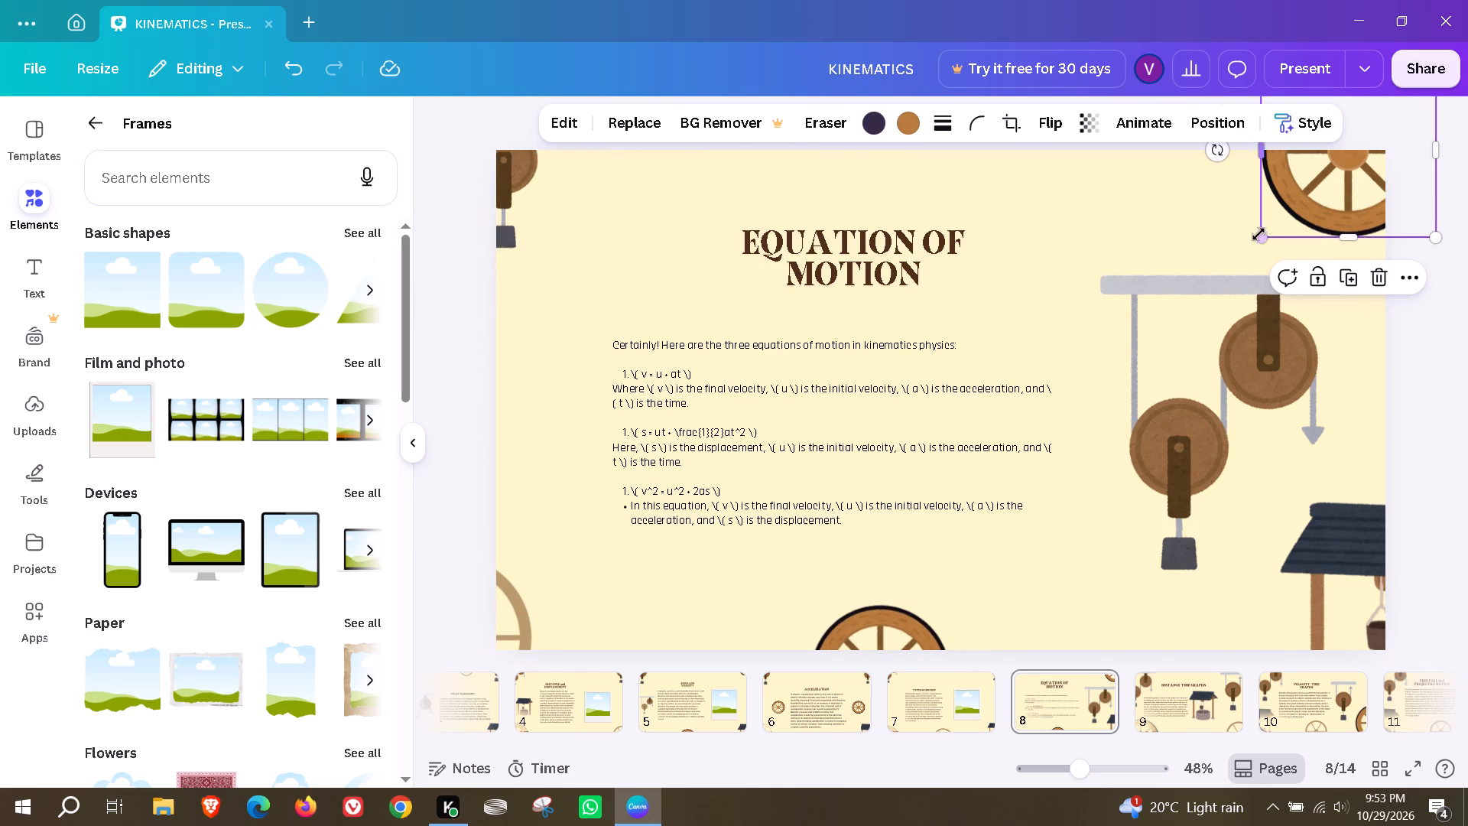
{"action": "left_click_drag", "start_coordinate": [1258, 235], "coordinate": [1290, 207]}
{"action": "left_click", "coordinate": [1349, 508]}
{"action": "left_click_drag", "start_coordinate": [1281, 507], "coordinate": [1297, 575]}
{"action": "left_click_drag", "start_coordinate": [1340, 611], "coordinate": [1298, 638]}
Shrink page 8's double pulley to about half size and place it just right of the equations text.
{"action": "left_click", "coordinate": [1228, 441]}
{"action": "left_click_drag", "start_coordinate": [1102, 573], "coordinate": [1145, 535]}
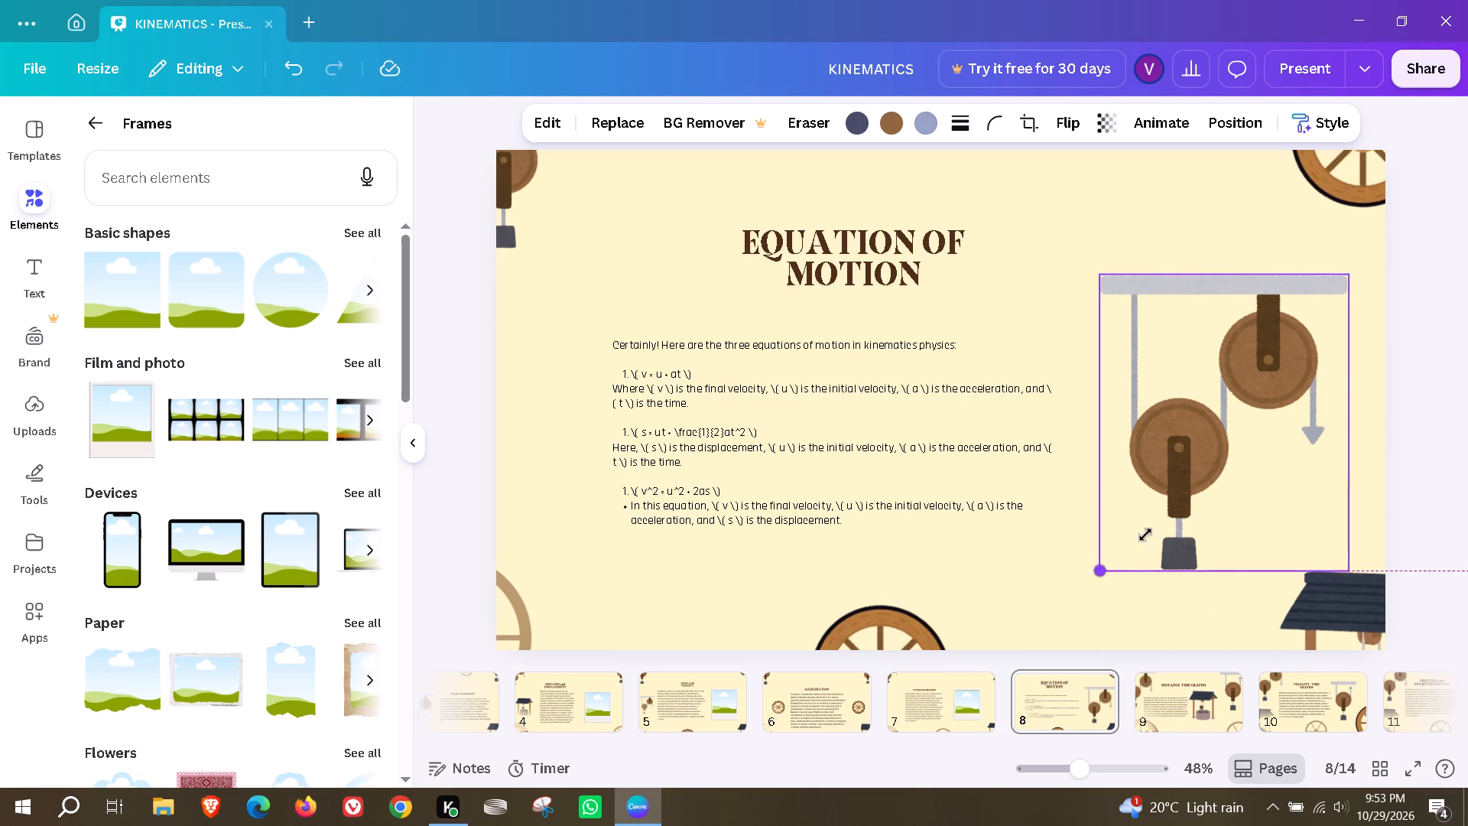
{"action": "left_click_drag", "start_coordinate": [1145, 535], "coordinate": [1203, 423]}
{"action": "left_click_drag", "start_coordinate": [1300, 357], "coordinate": [1209, 428]}
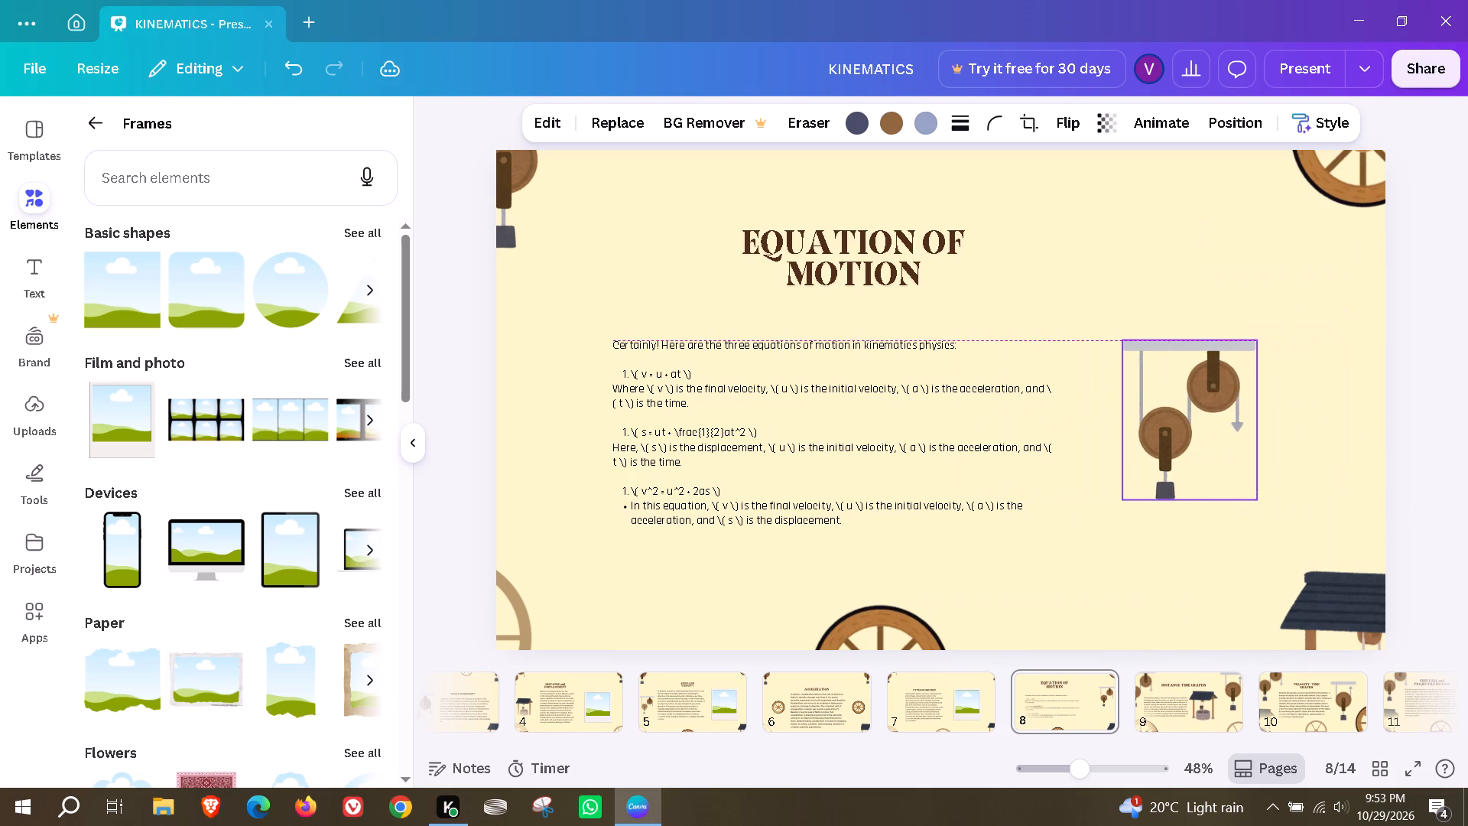
{"action": "left_click_drag", "start_coordinate": [1209, 428], "coordinate": [1211, 428]}
Move page 8's heading slightly down and left, above the equations text.
{"action": "left_click_drag", "start_coordinate": [862, 280], "coordinate": [817, 294]}
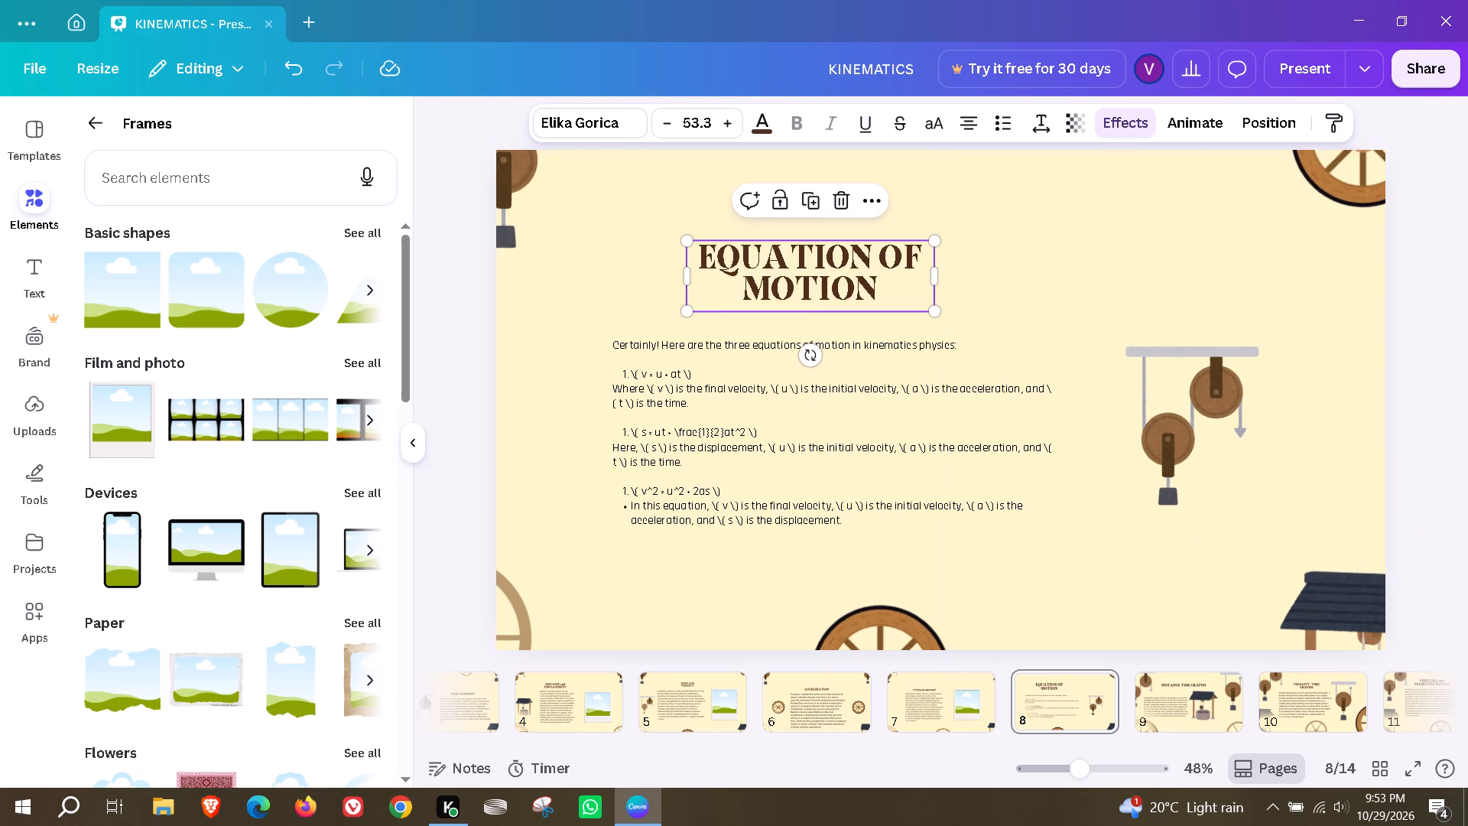
On page 9, reduce the DISTANCE-TIME GRAPHS heading to about size 31.4 and place it just above the paragraph.
{"action": "scroll", "coordinate": [1181, 677], "scroll_direction": "down", "scroll_amount": 1}
{"action": "left_click", "coordinate": [1109, 701]}
{"action": "left_click", "coordinate": [905, 266]}
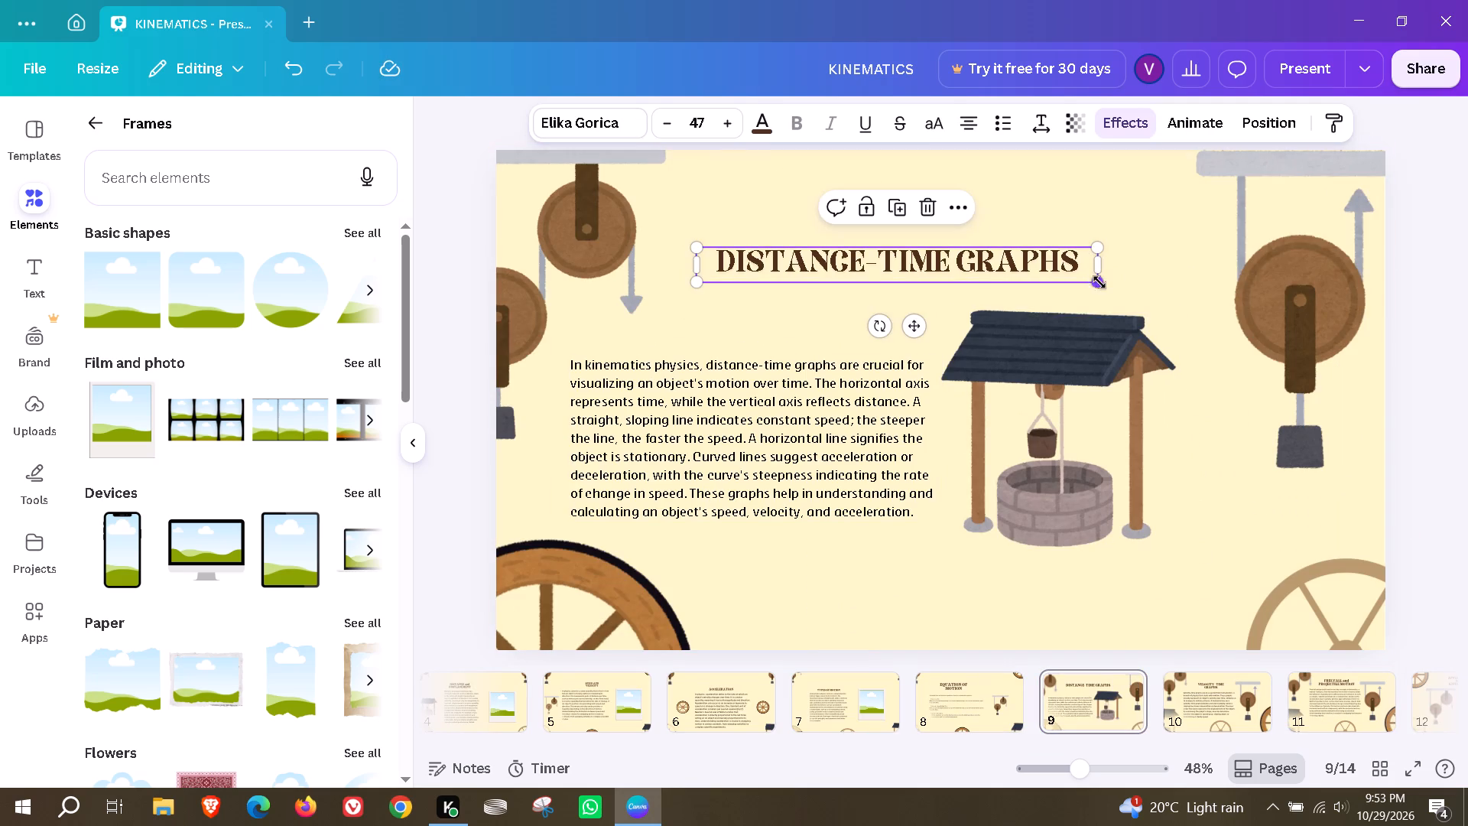
{"action": "left_click_drag", "start_coordinate": [1099, 282], "coordinate": [966, 269]}
{"action": "left_click_drag", "start_coordinate": [876, 255], "coordinate": [806, 330]}
Shrink page 9's double pulley into the page's top-left corner and its brown wheel into the bottom-left corner.
{"action": "left_click", "coordinate": [657, 273]}
{"action": "left_click_drag", "start_coordinate": [667, 444], "coordinate": [583, 285]}
{"action": "left_click_drag", "start_coordinate": [531, 255], "coordinate": [580, 194]}
{"action": "left_click", "coordinate": [560, 522]}
{"action": "left_click", "coordinate": [603, 562]}
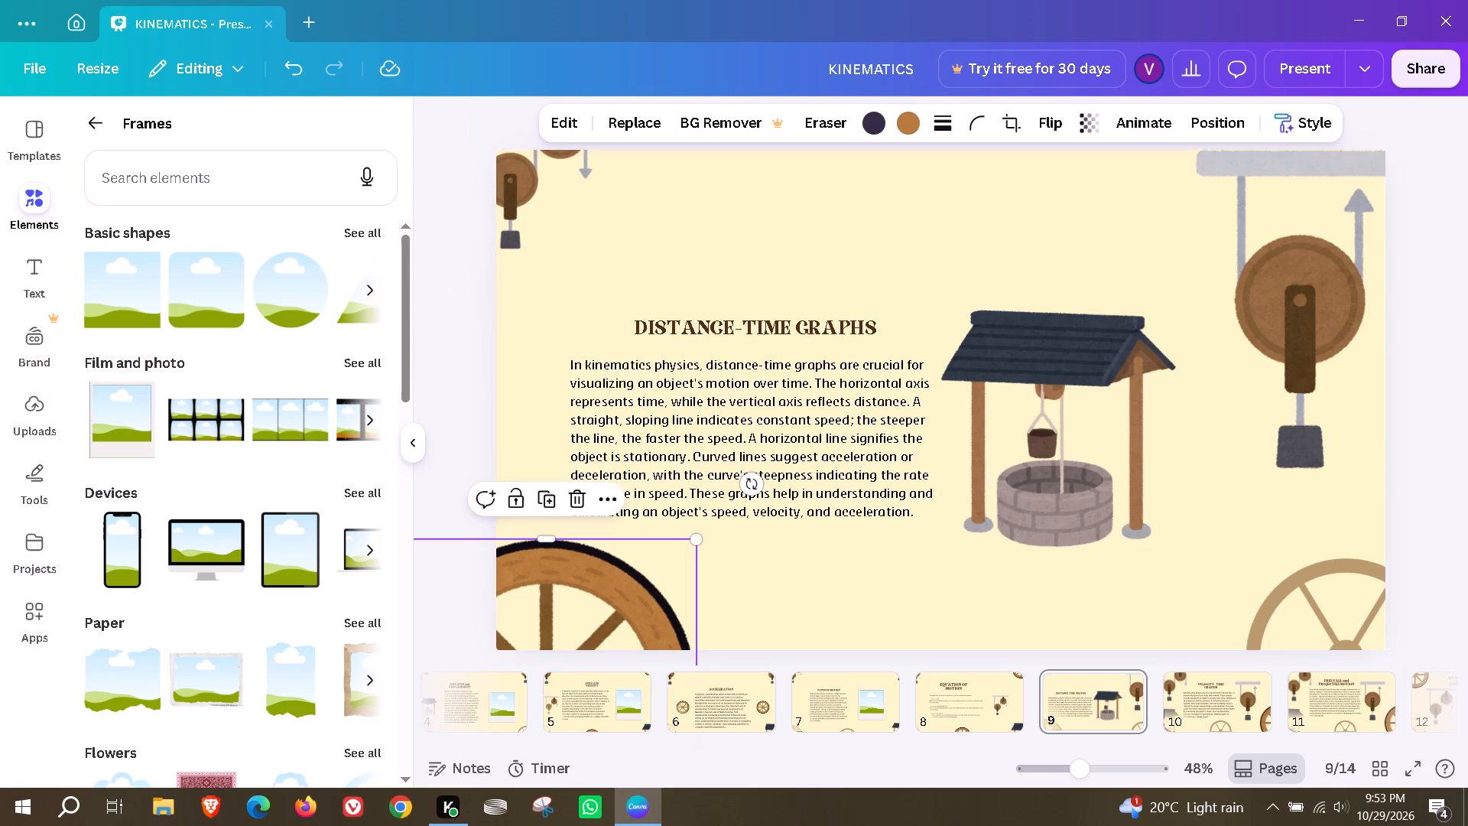
{"action": "left_click_drag", "start_coordinate": [697, 541], "coordinate": [616, 569]}
{"action": "left_click_drag", "start_coordinate": [570, 623], "coordinate": [538, 601]}
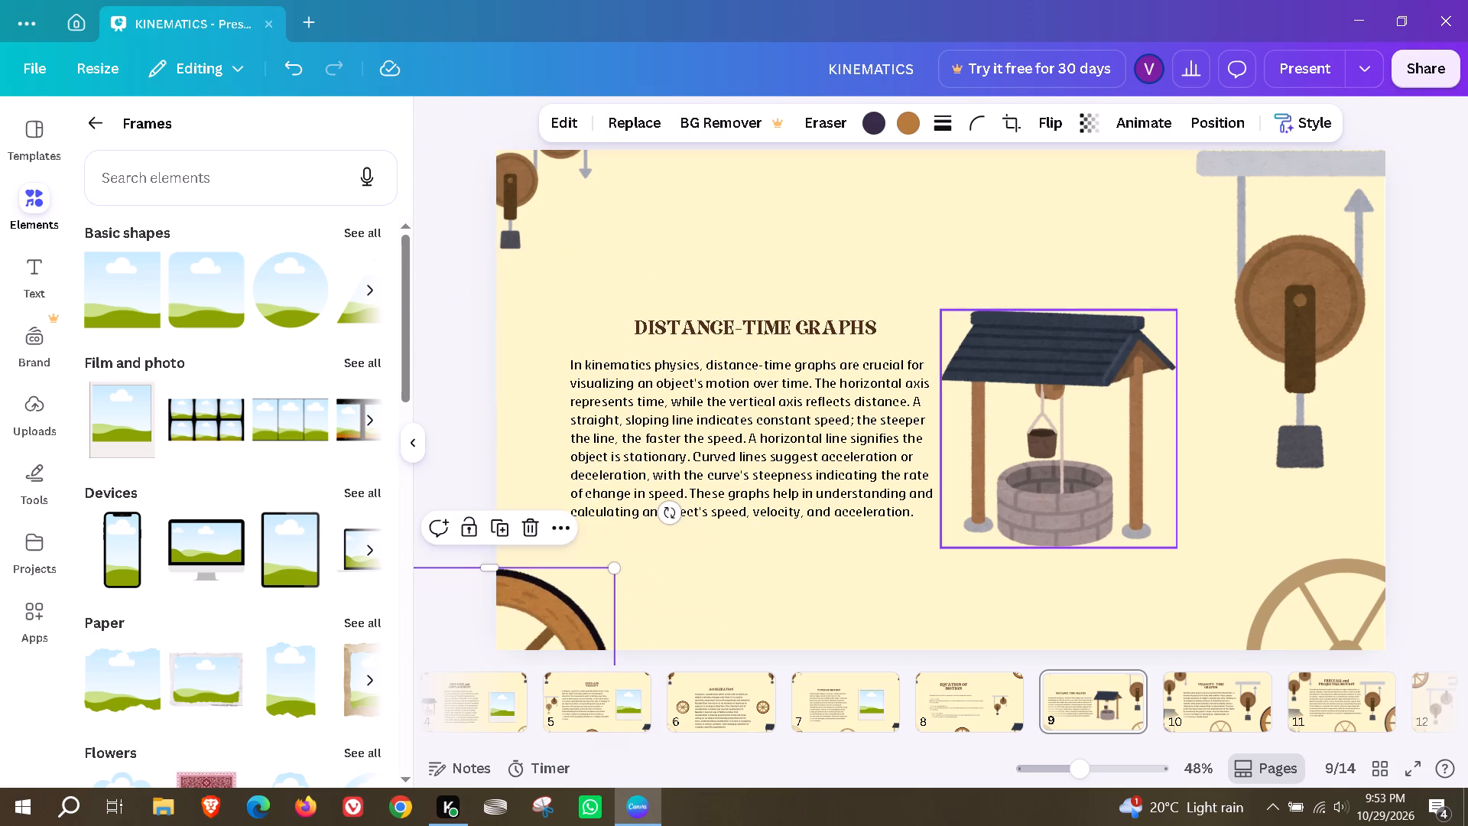
Shrink page 9's well to a small graphic and place it below the paragraph.
{"action": "left_click", "coordinate": [1058, 480]}
{"action": "left_click_drag", "start_coordinate": [940, 312], "coordinate": [1019, 433]}
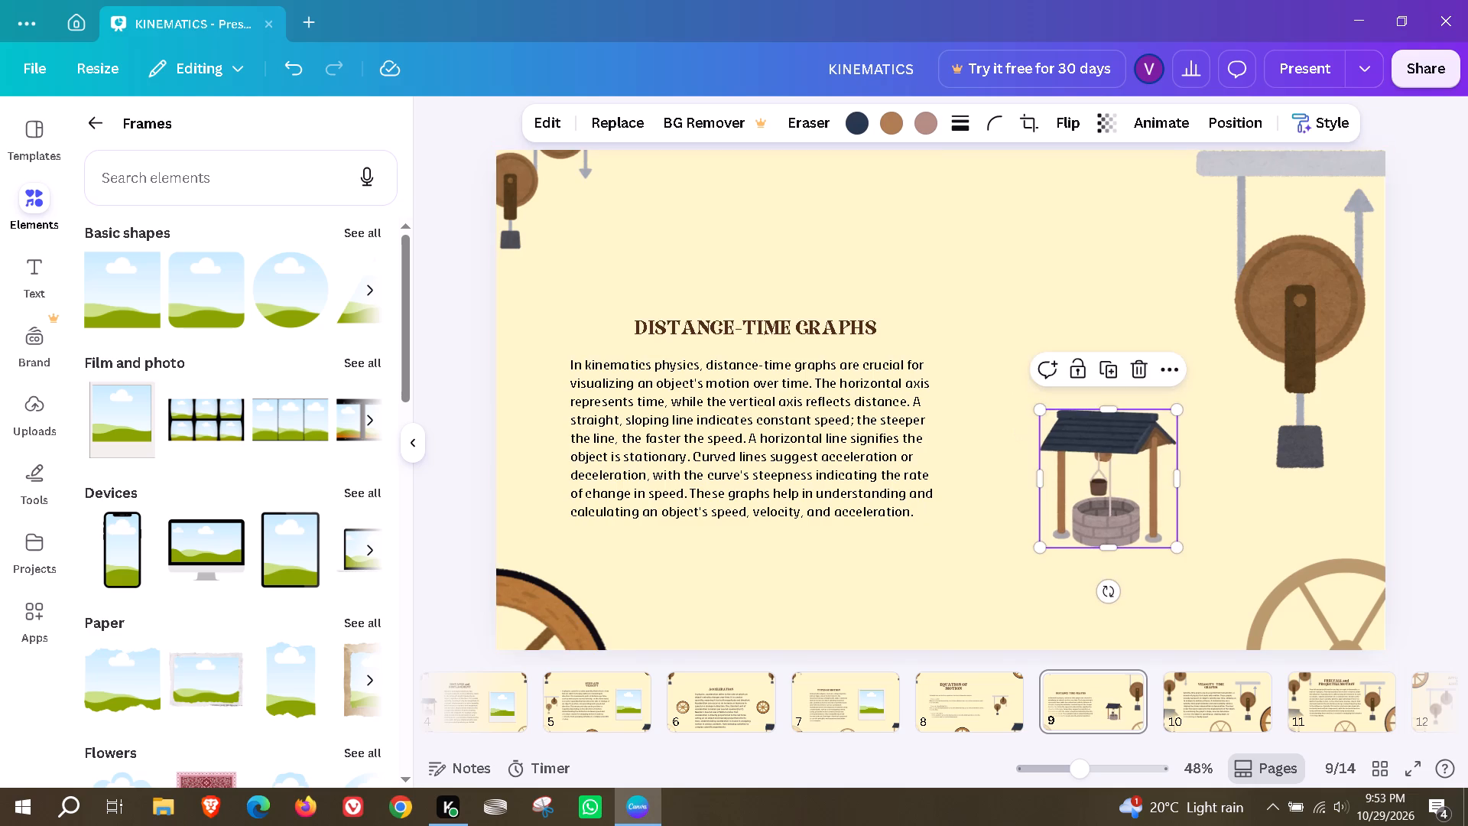
{"action": "left_click_drag", "start_coordinate": [1124, 513], "coordinate": [964, 611]}
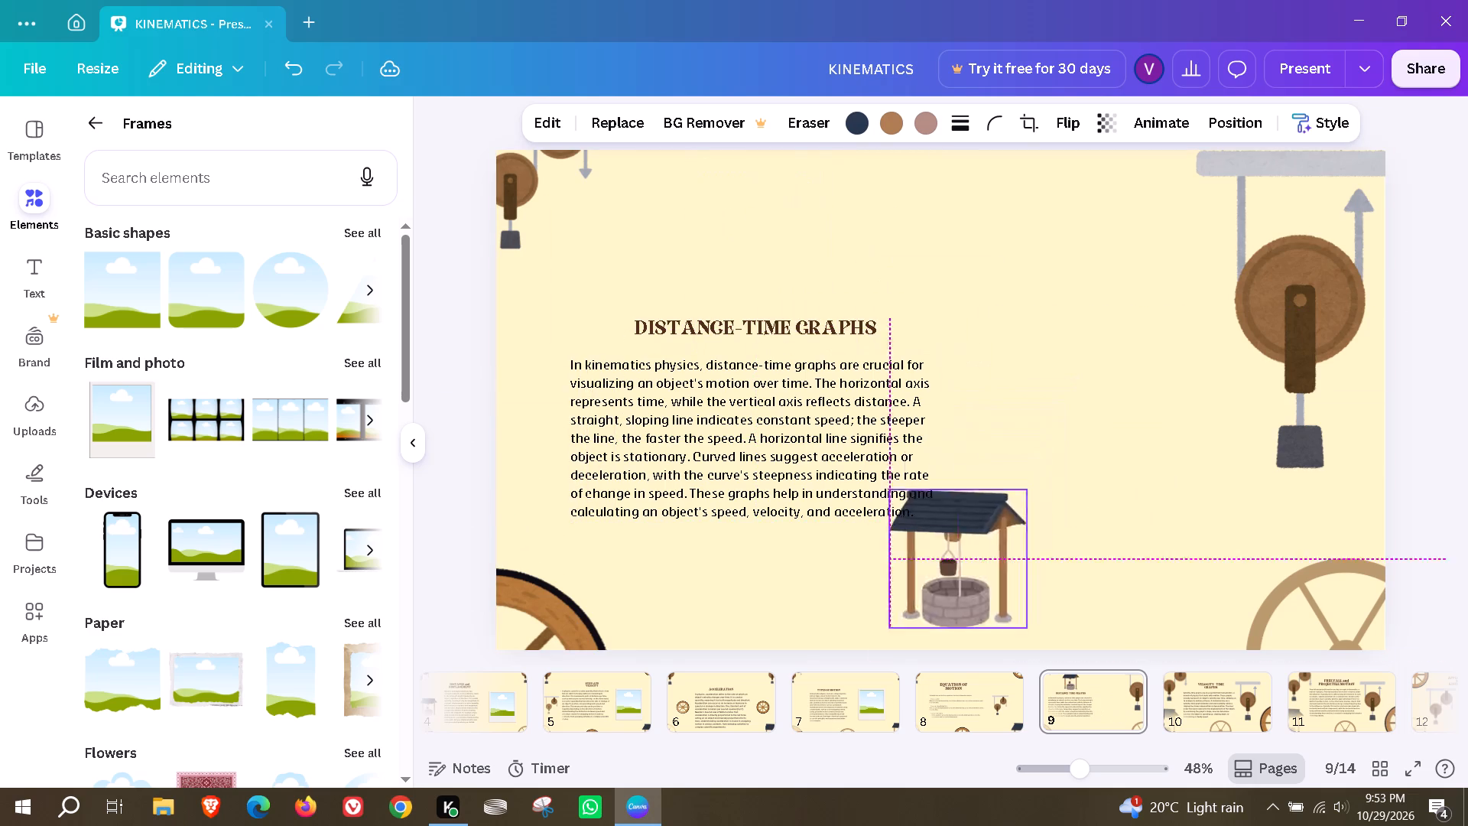
{"action": "left_click_drag", "start_coordinate": [964, 611], "coordinate": [805, 575]}
{"action": "left_click_drag", "start_coordinate": [861, 466], "coordinate": [822, 547]}
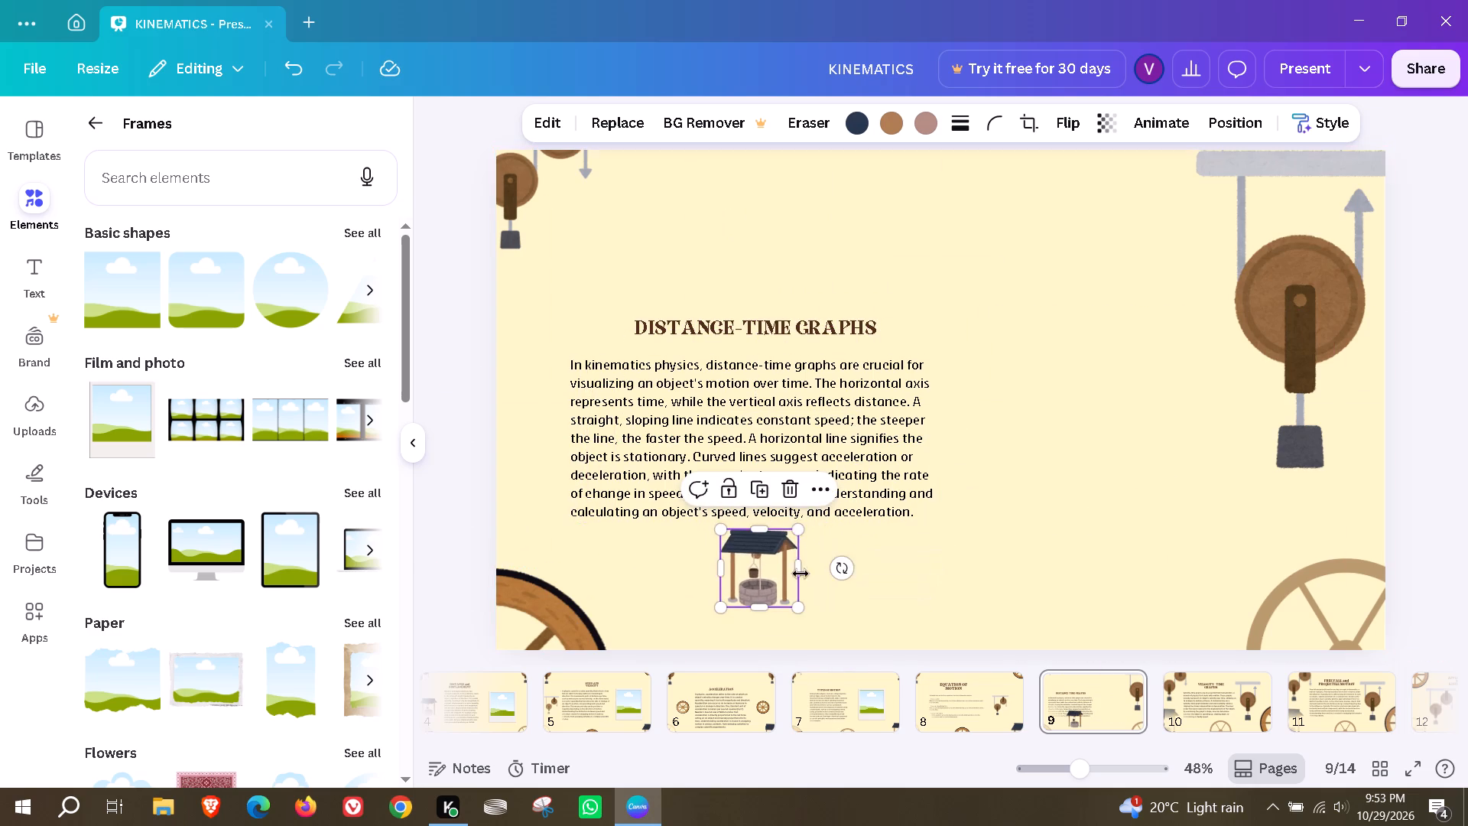
{"action": "left_click_drag", "start_coordinate": [789, 579], "coordinate": [757, 597]}
Shrink page 9's single pulley into the page's top-right corner and its pale wheel into the bottom-right corner.
{"action": "left_click", "coordinate": [1025, 565]}
{"action": "left_click", "coordinate": [1259, 358]}
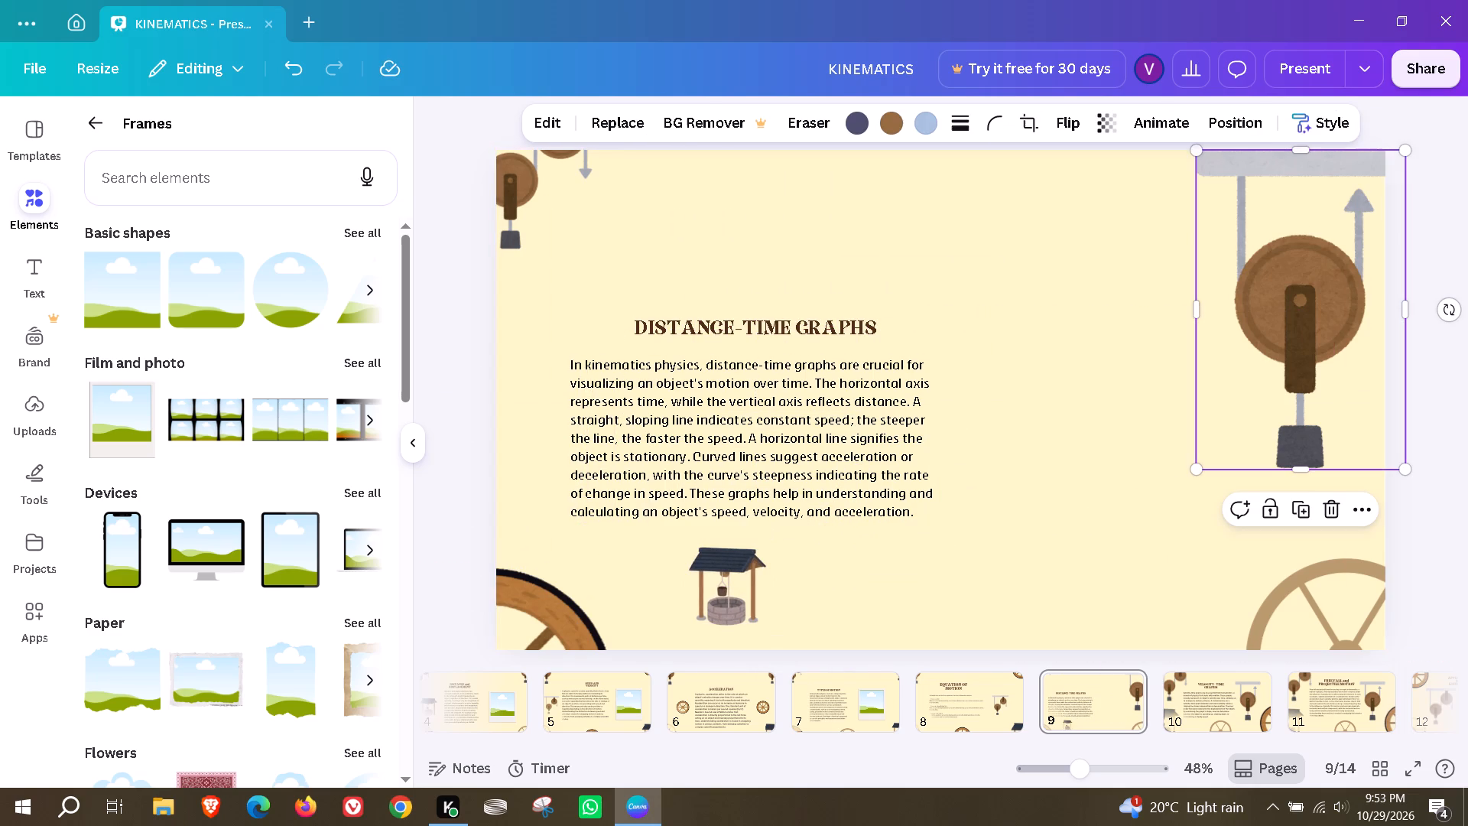
{"action": "left_click_drag", "start_coordinate": [1203, 467], "coordinate": [1255, 396]}
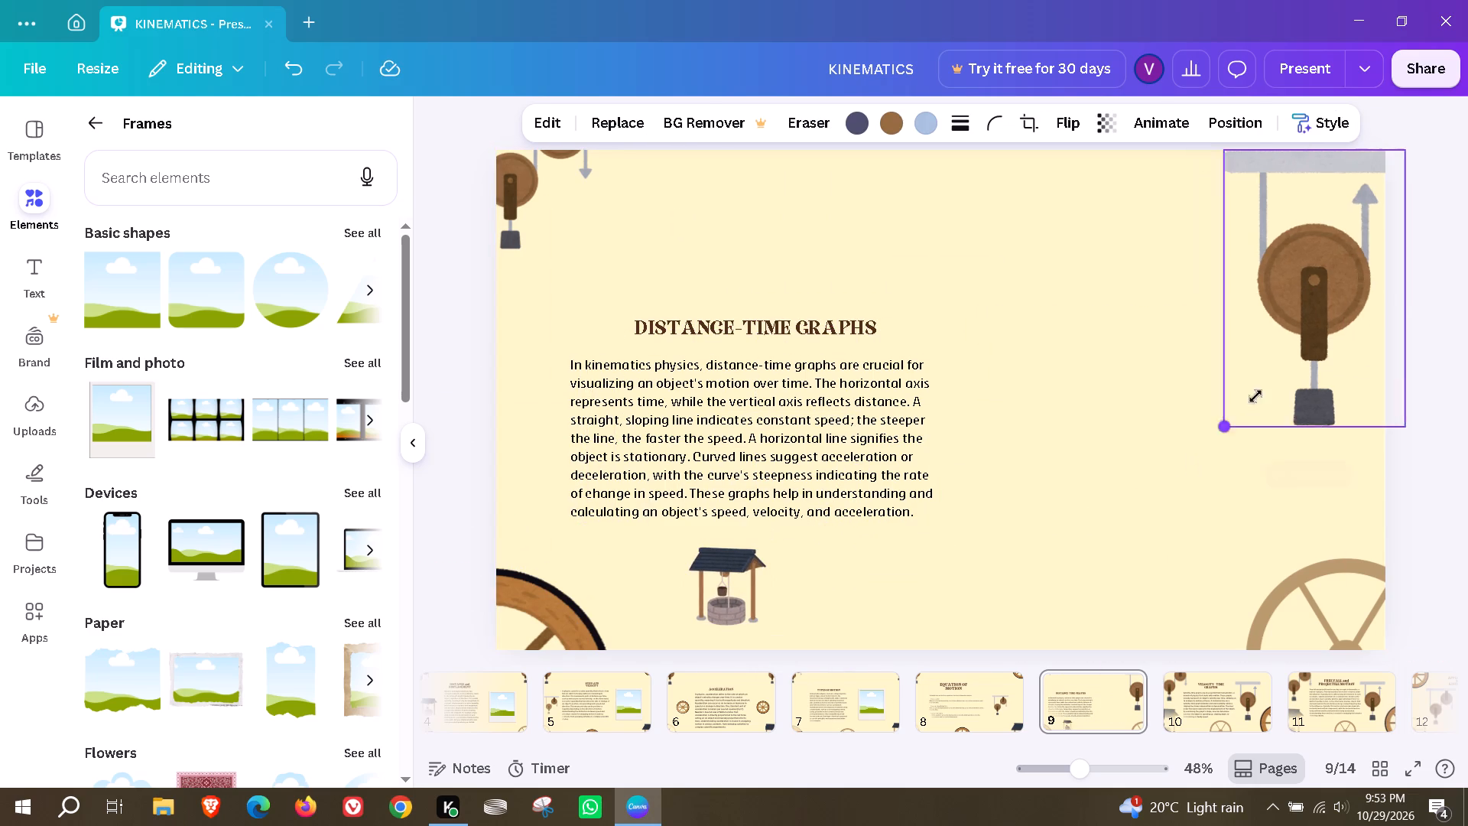
{"action": "left_click_drag", "start_coordinate": [1255, 396], "coordinate": [1291, 250]}
{"action": "left_click_drag", "start_coordinate": [1357, 244], "coordinate": [1354, 198]}
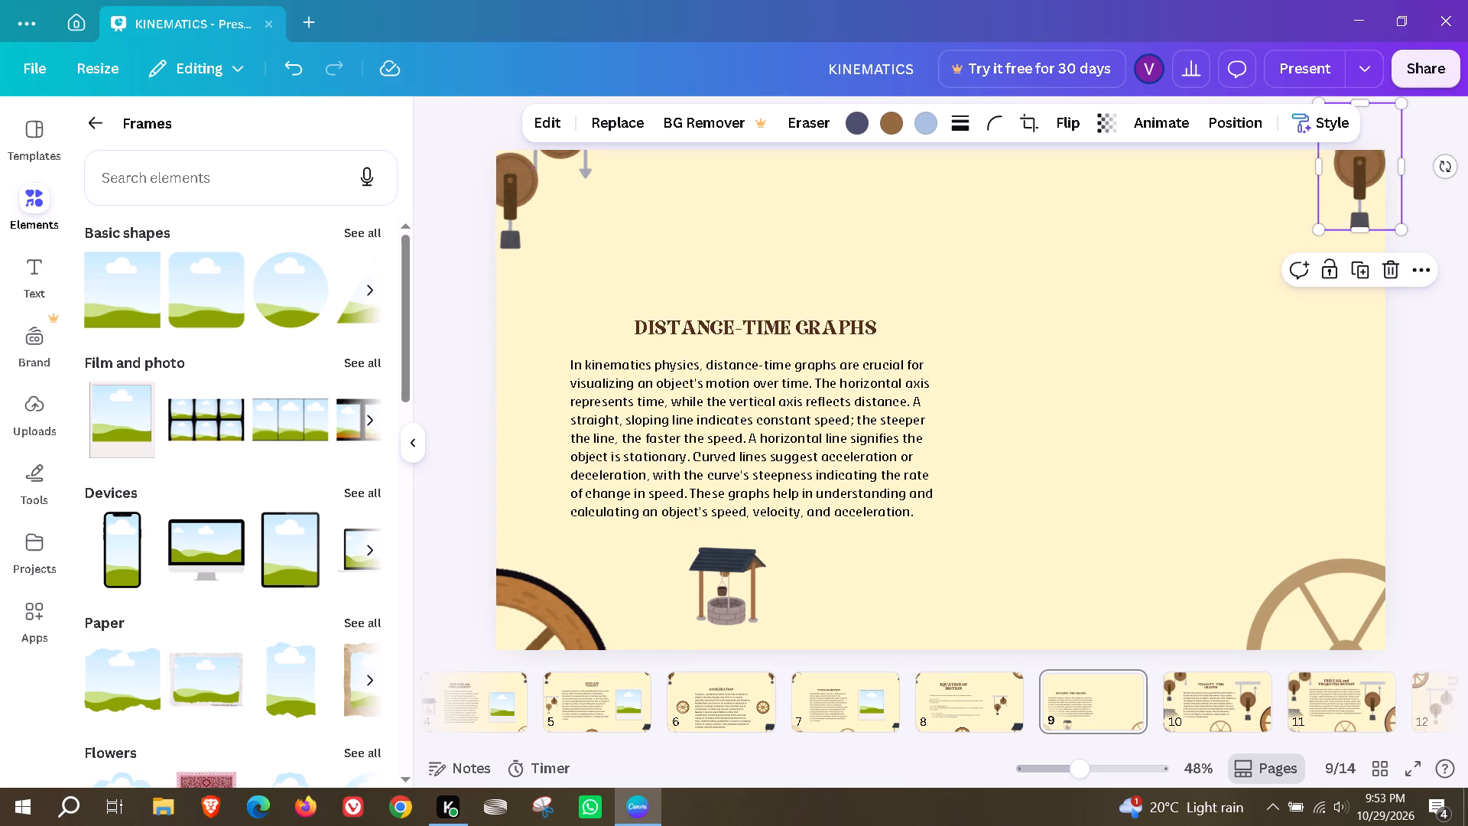
{"action": "left_click", "coordinate": [1356, 592]}
{"action": "left_click_drag", "start_coordinate": [1247, 558], "coordinate": [1296, 603]}
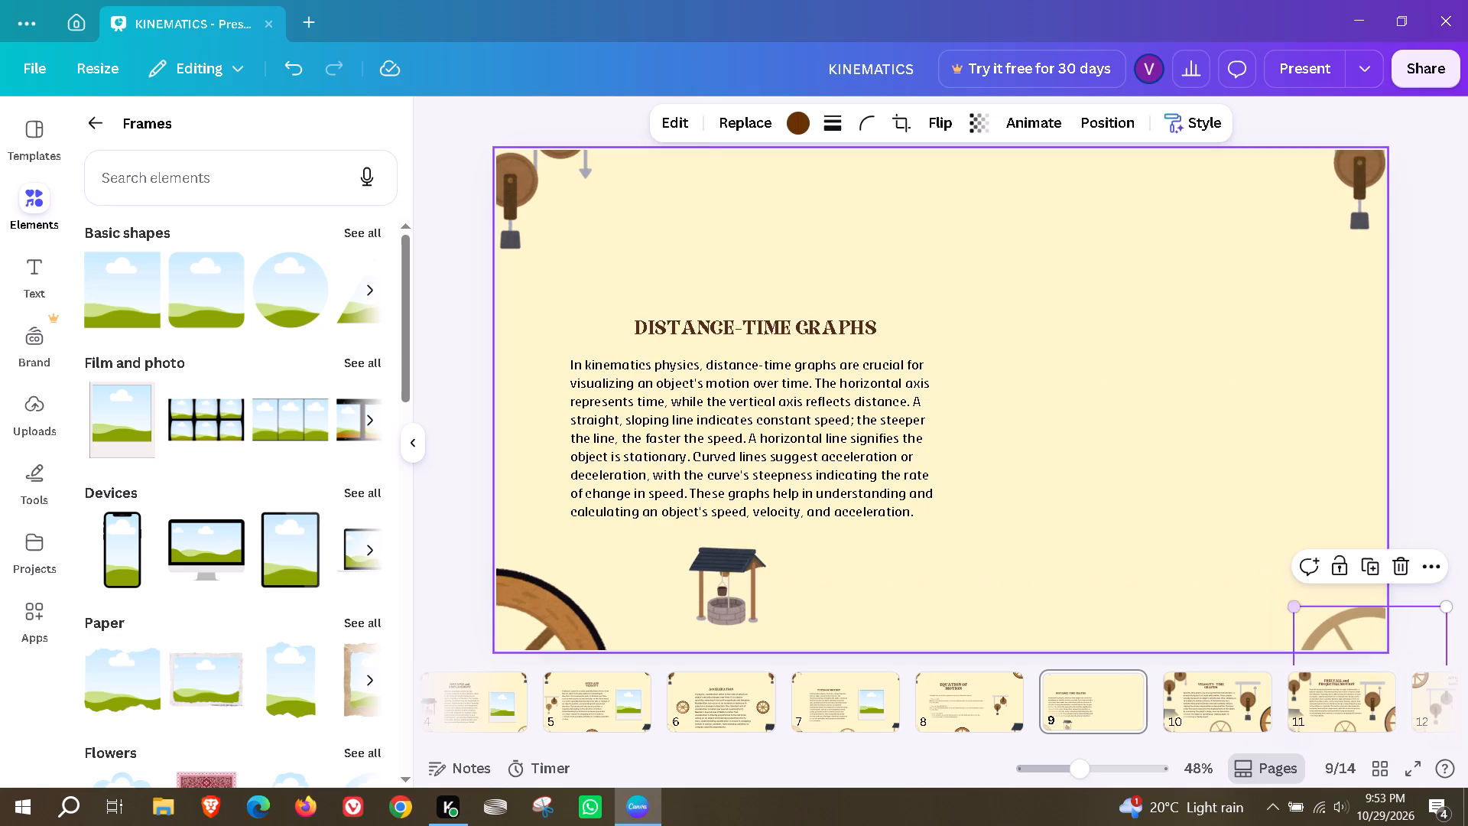
Shift page 9's paragraph and heading slightly right.
{"action": "left_click", "coordinate": [1119, 515]}
{"action": "left_click_drag", "start_coordinate": [849, 445], "coordinate": [887, 445]}
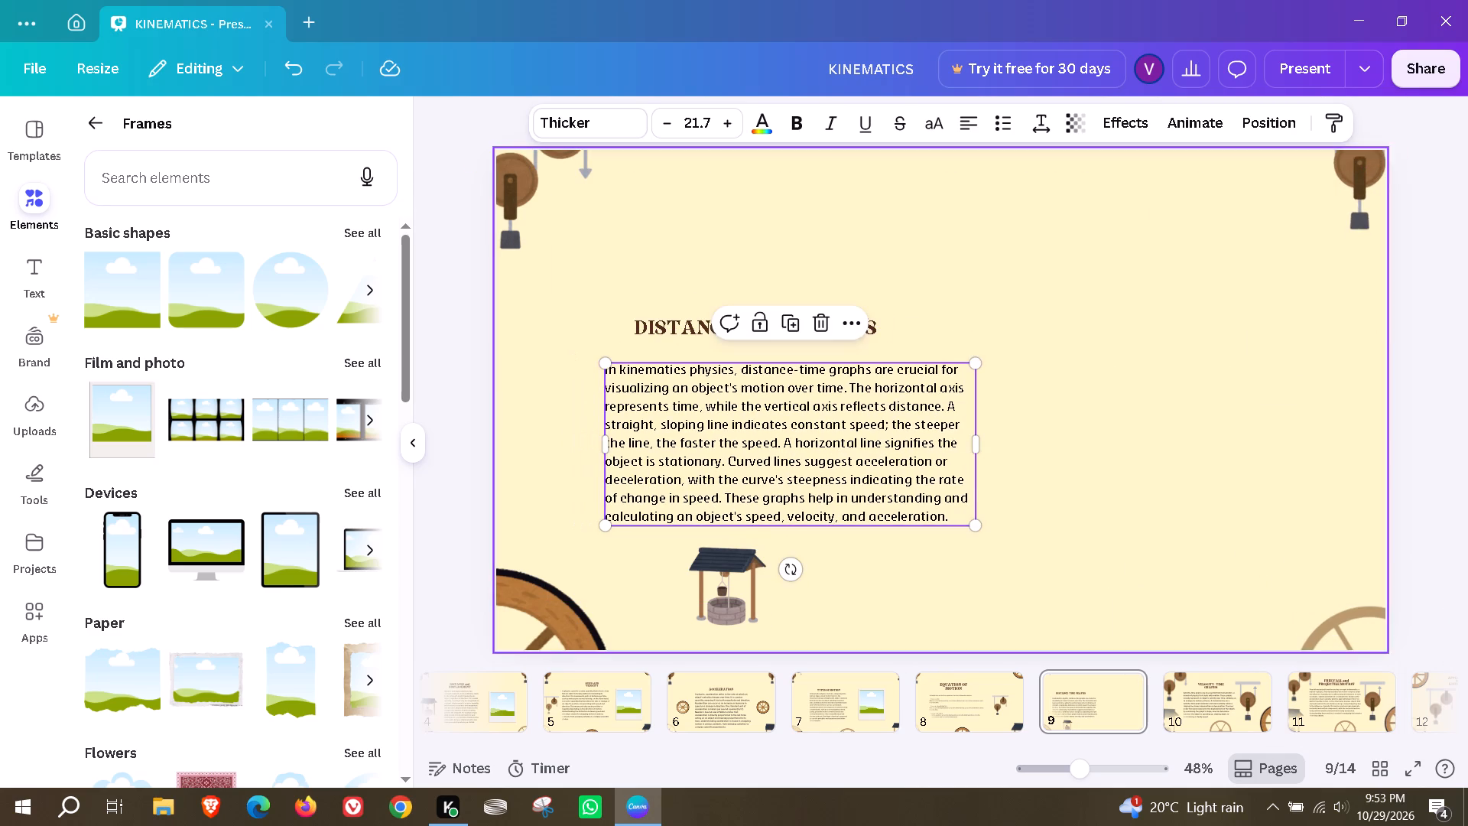
{"action": "left_click_drag", "start_coordinate": [879, 326], "coordinate": [895, 324]}
Add a polaroid-style photo frame to the right of page 9's paragraph.
{"action": "left_click_drag", "start_coordinate": [112, 416], "coordinate": [1070, 362]}
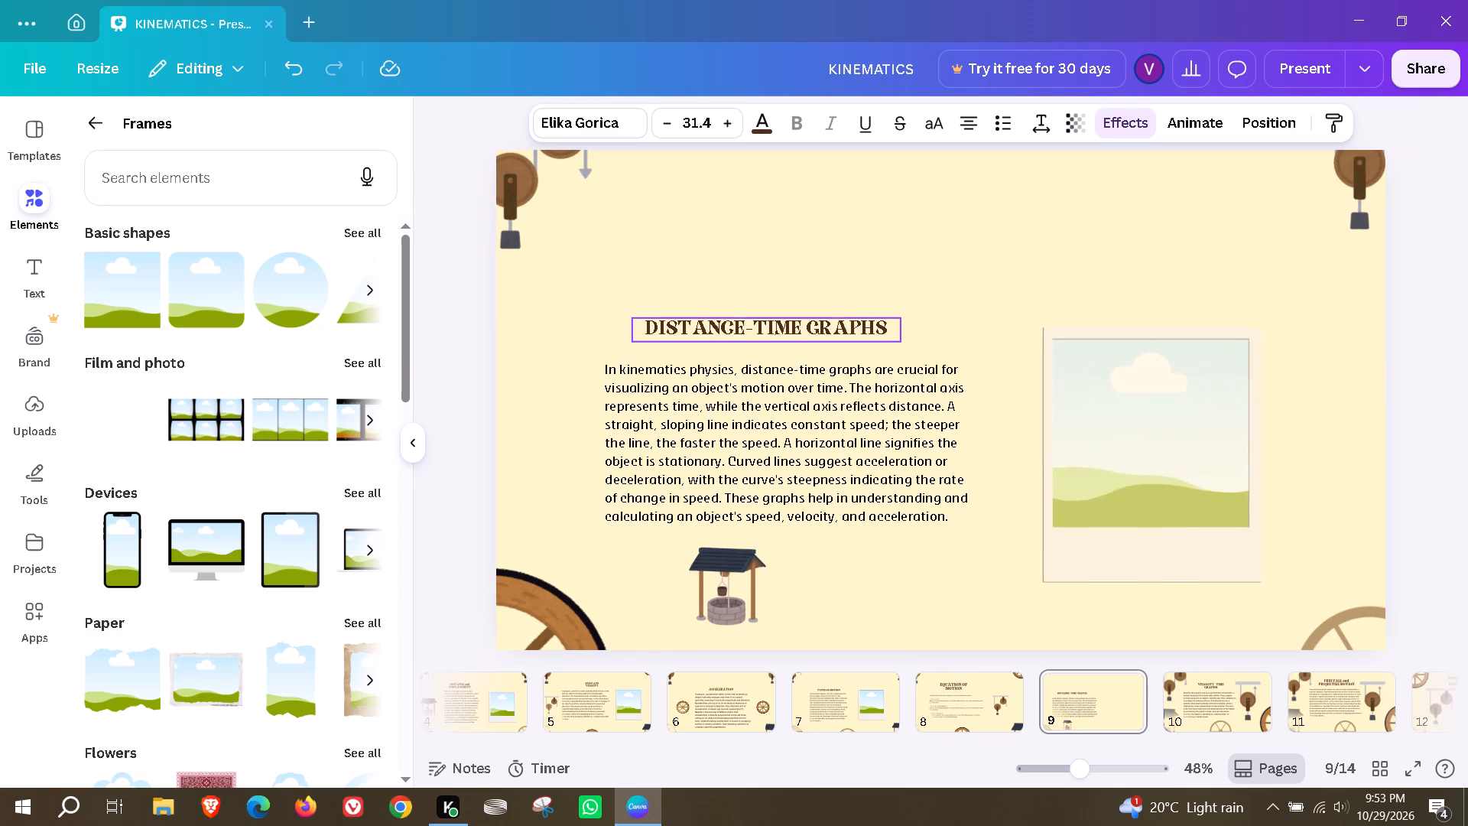
{"action": "left_click_drag", "start_coordinate": [1070, 362], "coordinate": [1078, 347]}
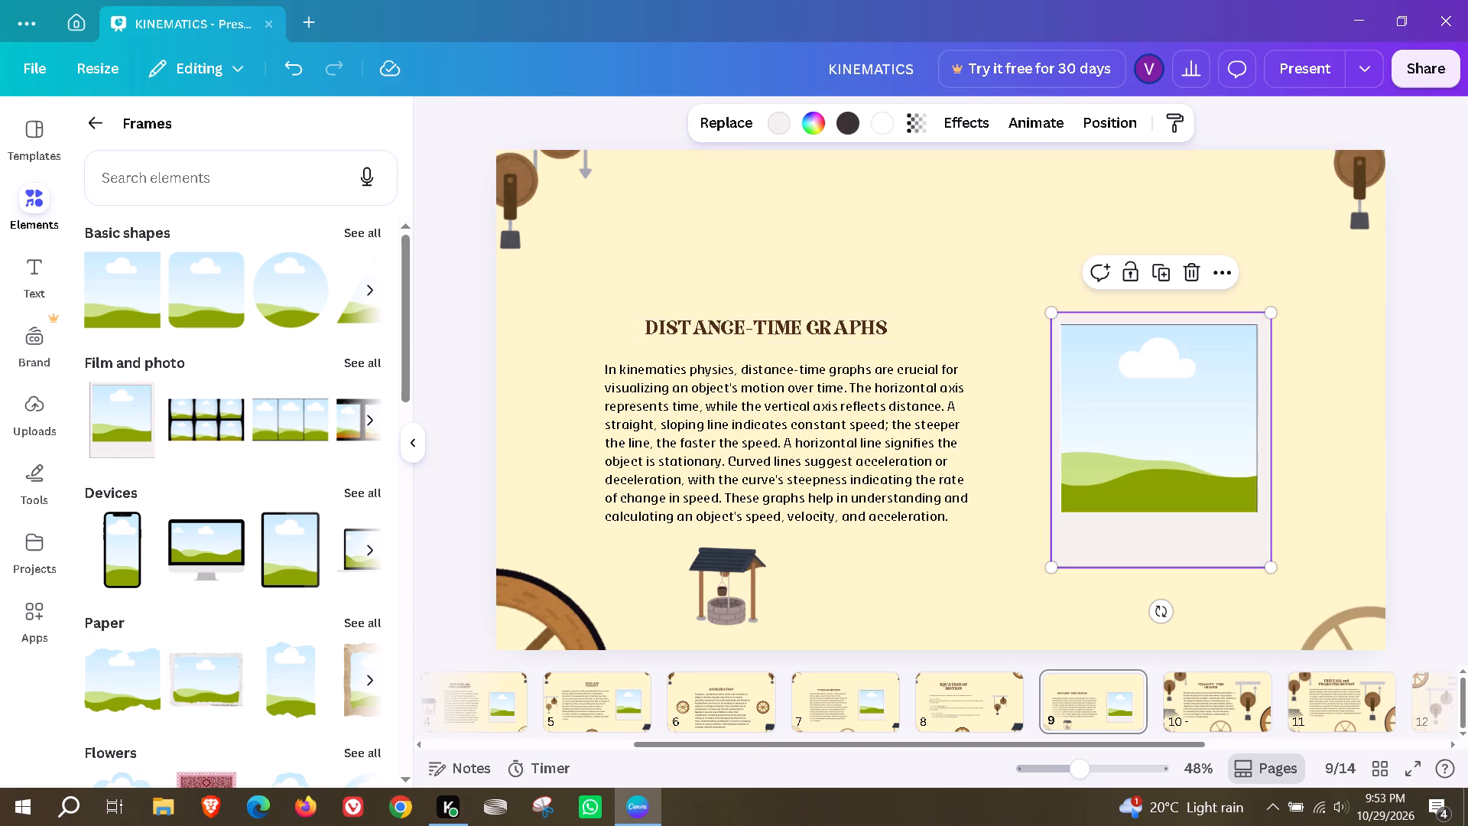
On page 10, shrink the VELOCITY-TIME GRAPHS heading and move it slightly down, closer to the paragraph.
{"action": "left_click", "coordinate": [1242, 691]}
{"action": "left_click", "coordinate": [891, 289]}
{"action": "left_click_drag", "start_coordinate": [1032, 295], "coordinate": [983, 285]}
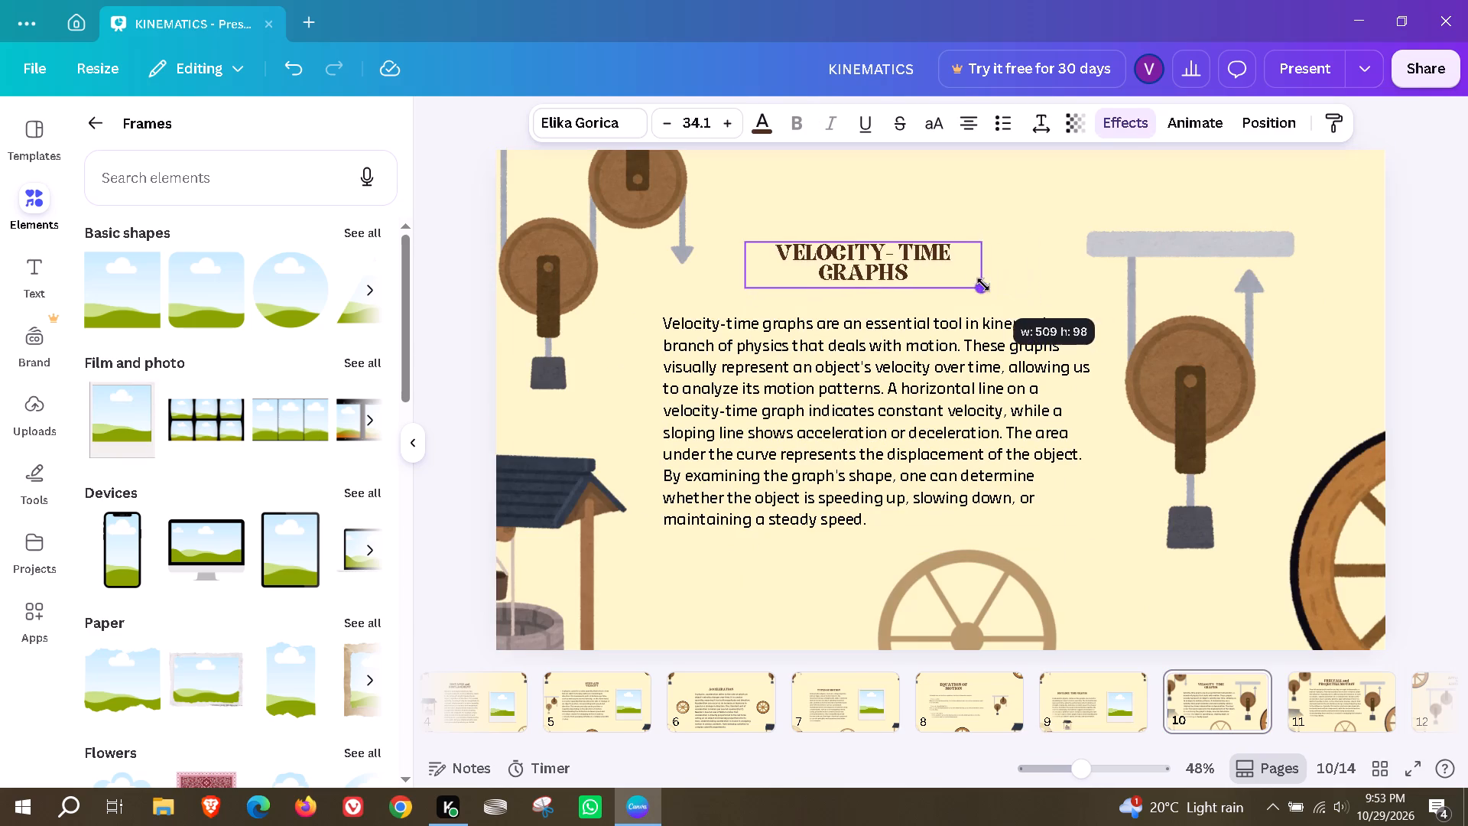
{"action": "left_click_drag", "start_coordinate": [983, 285], "coordinate": [941, 267]}
{"action": "left_click_drag", "start_coordinate": [863, 254], "coordinate": [889, 272]}
Reduce the text size of page 10's paragraph and narrow its text box.
{"action": "left_click", "coordinate": [888, 385]}
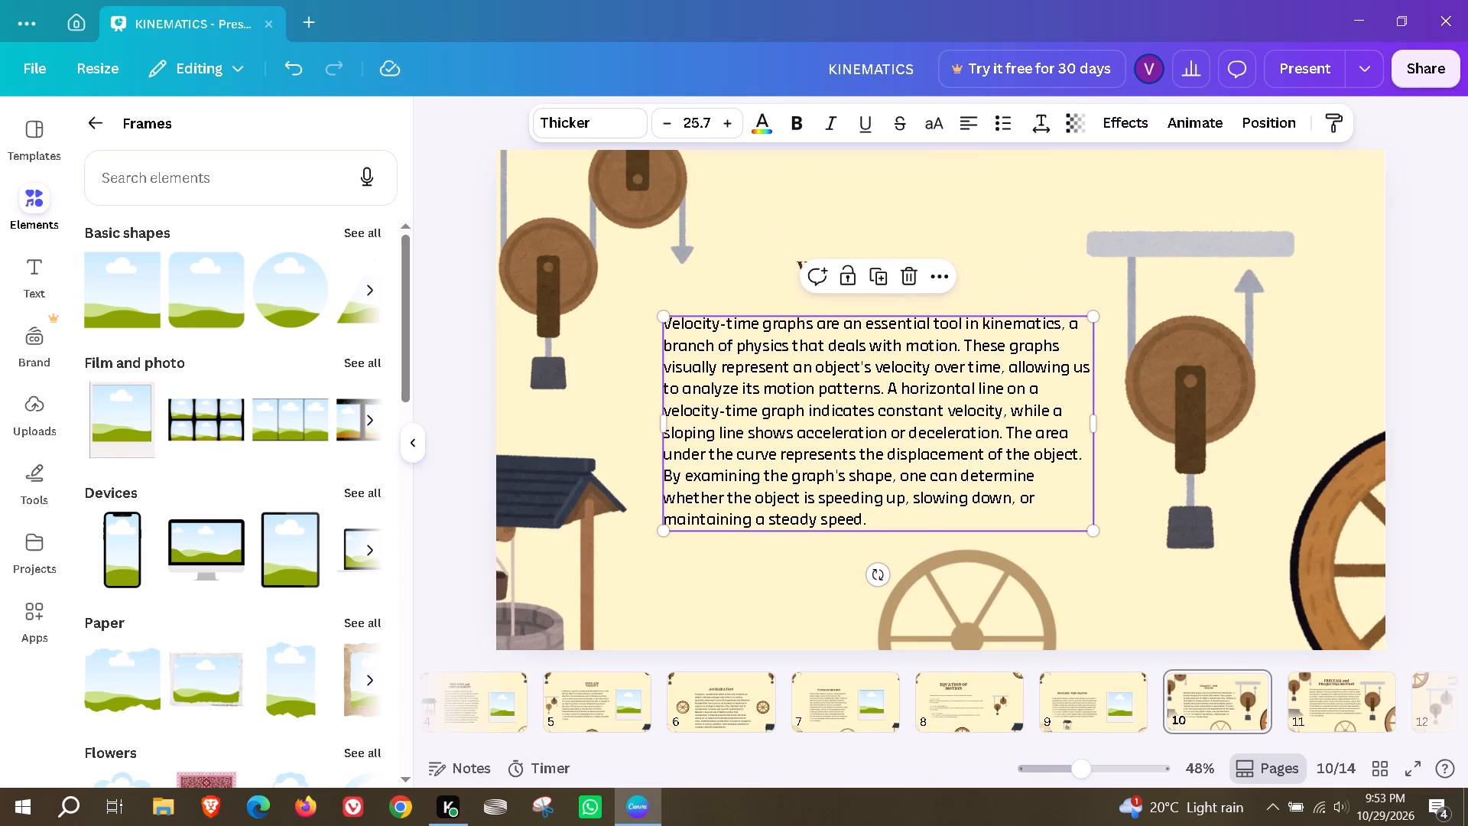
{"action": "left_click_drag", "start_coordinate": [1100, 532], "coordinate": [1031, 554]}
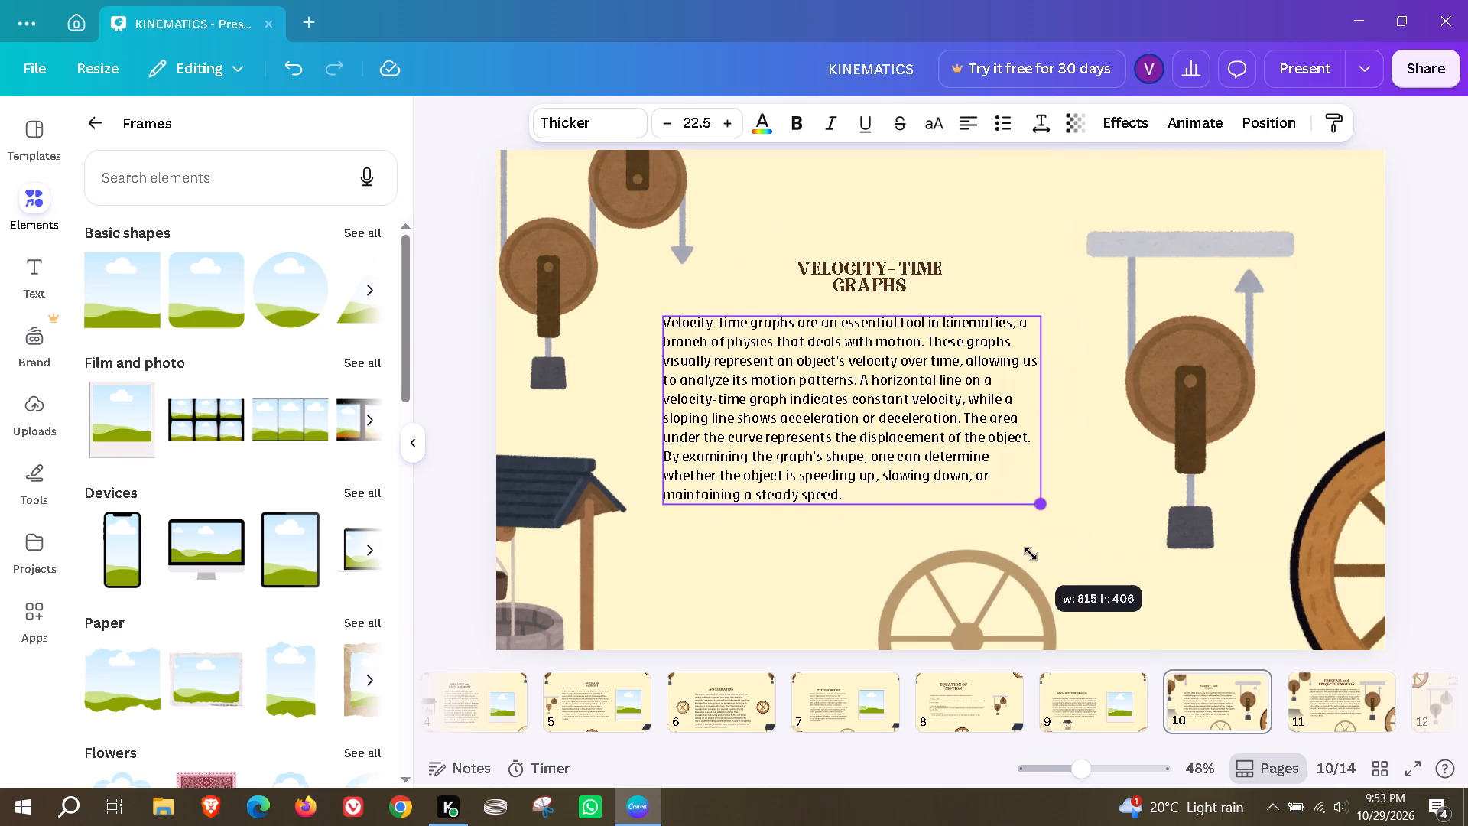
{"action": "left_click_drag", "start_coordinate": [1031, 554], "coordinate": [1031, 554]}
{"action": "left_click_drag", "start_coordinate": [1051, 425], "coordinate": [1016, 422]}
{"action": "left_click", "coordinate": [1089, 478]}
Shrink page 10's light wheel at the bottom edge and the well, tucking the well into the bottom-left corner.
{"action": "left_click", "coordinate": [1014, 559]}
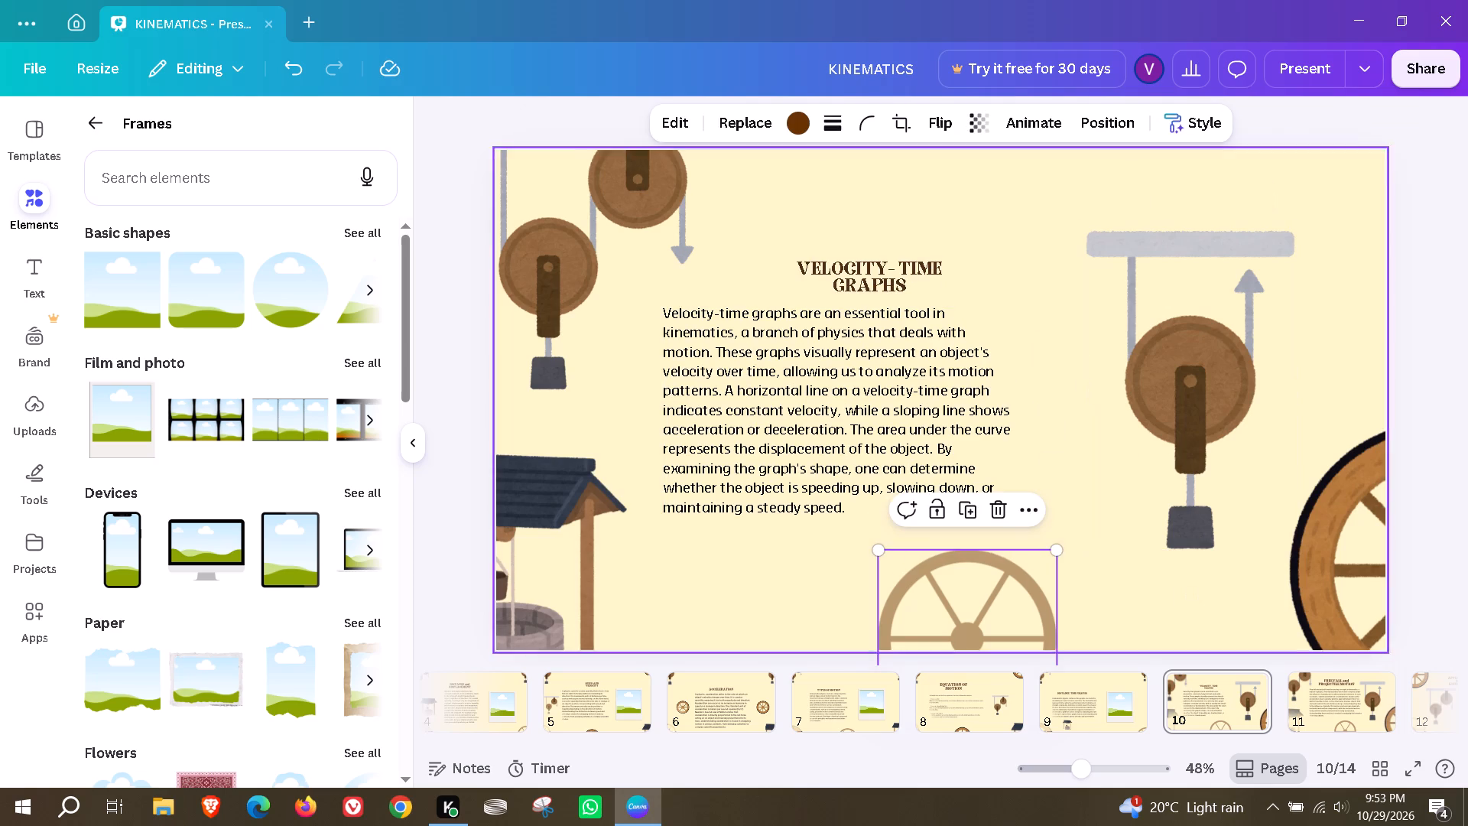
{"action": "left_click_drag", "start_coordinate": [1057, 551], "coordinate": [995, 619]}
{"action": "left_click", "coordinate": [533, 548]}
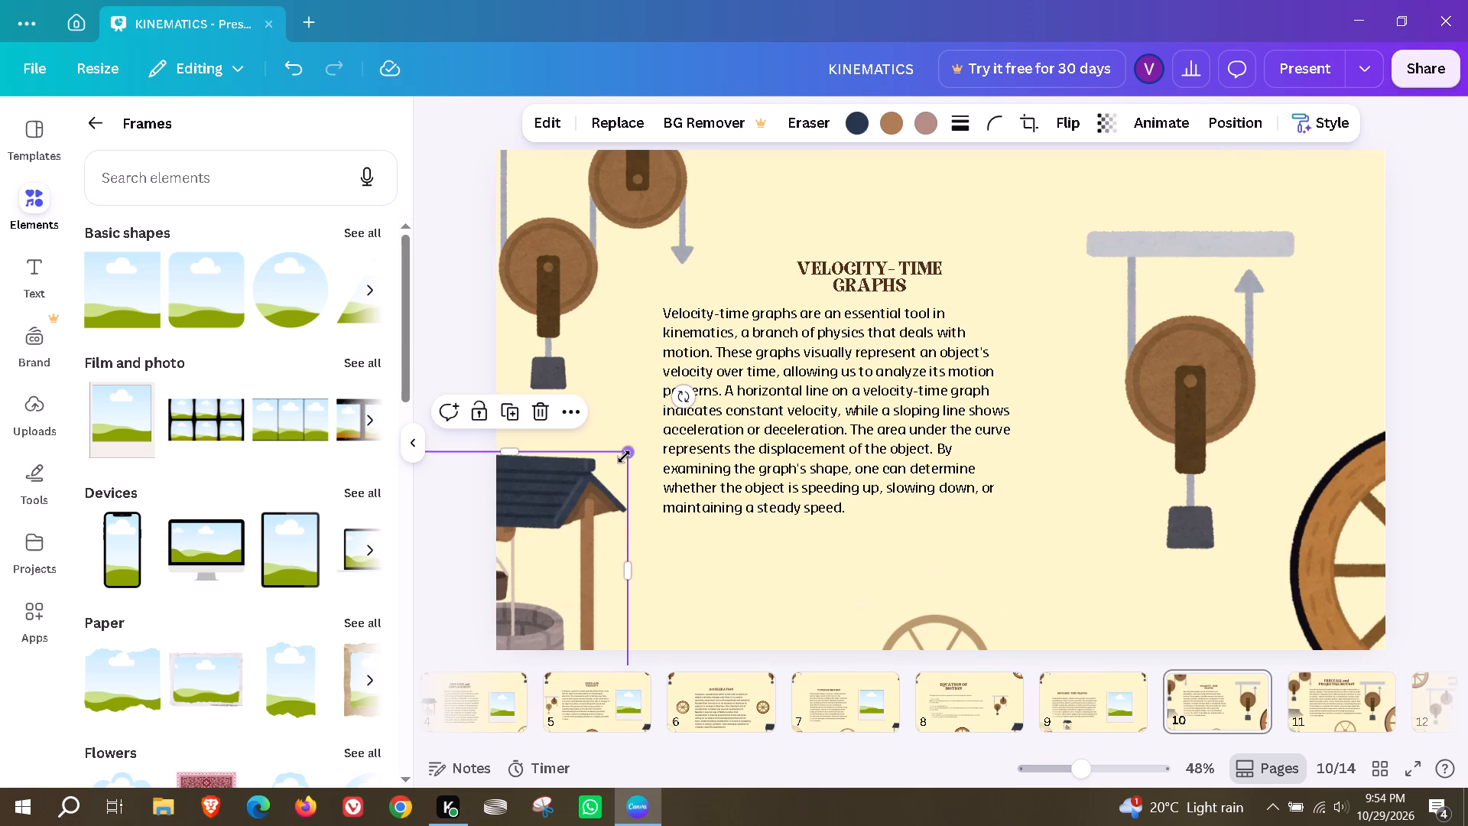
{"action": "left_click_drag", "start_coordinate": [624, 457], "coordinate": [576, 611]}
{"action": "left_click_drag", "start_coordinate": [492, 588], "coordinate": [538, 628]}
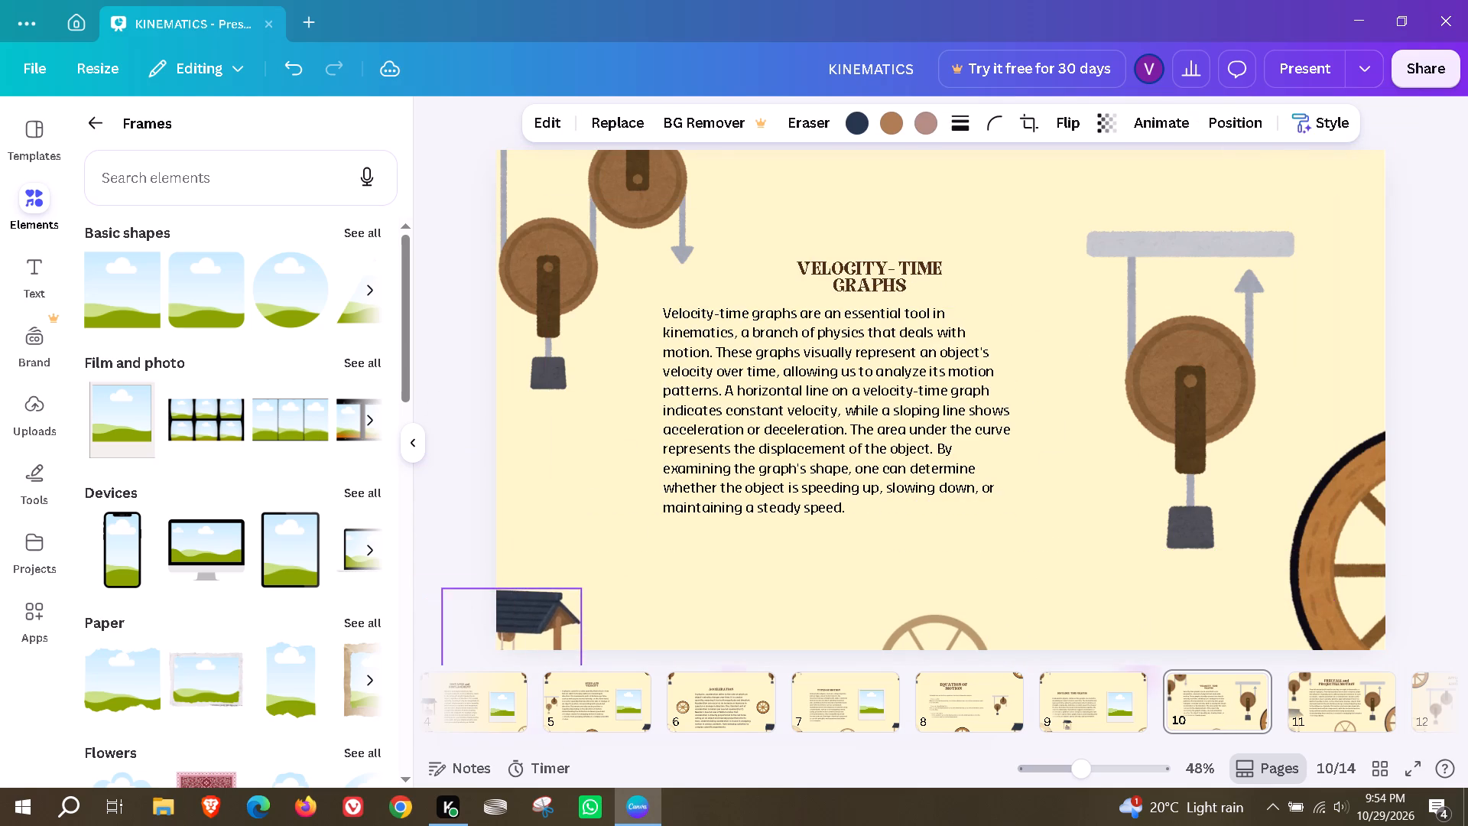
{"action": "left_click_drag", "start_coordinate": [538, 628], "coordinate": [538, 626]}
Shrink page 10's two pulley graphics and move the single pulley into the page's top-right corner.
{"action": "left_click", "coordinate": [579, 278]}
{"action": "left_click_drag", "start_coordinate": [720, 384], "coordinate": [607, 214]}
{"action": "left_click", "coordinate": [1216, 376]}
{"action": "left_click_drag", "start_coordinate": [1297, 554], "coordinate": [1155, 392]}
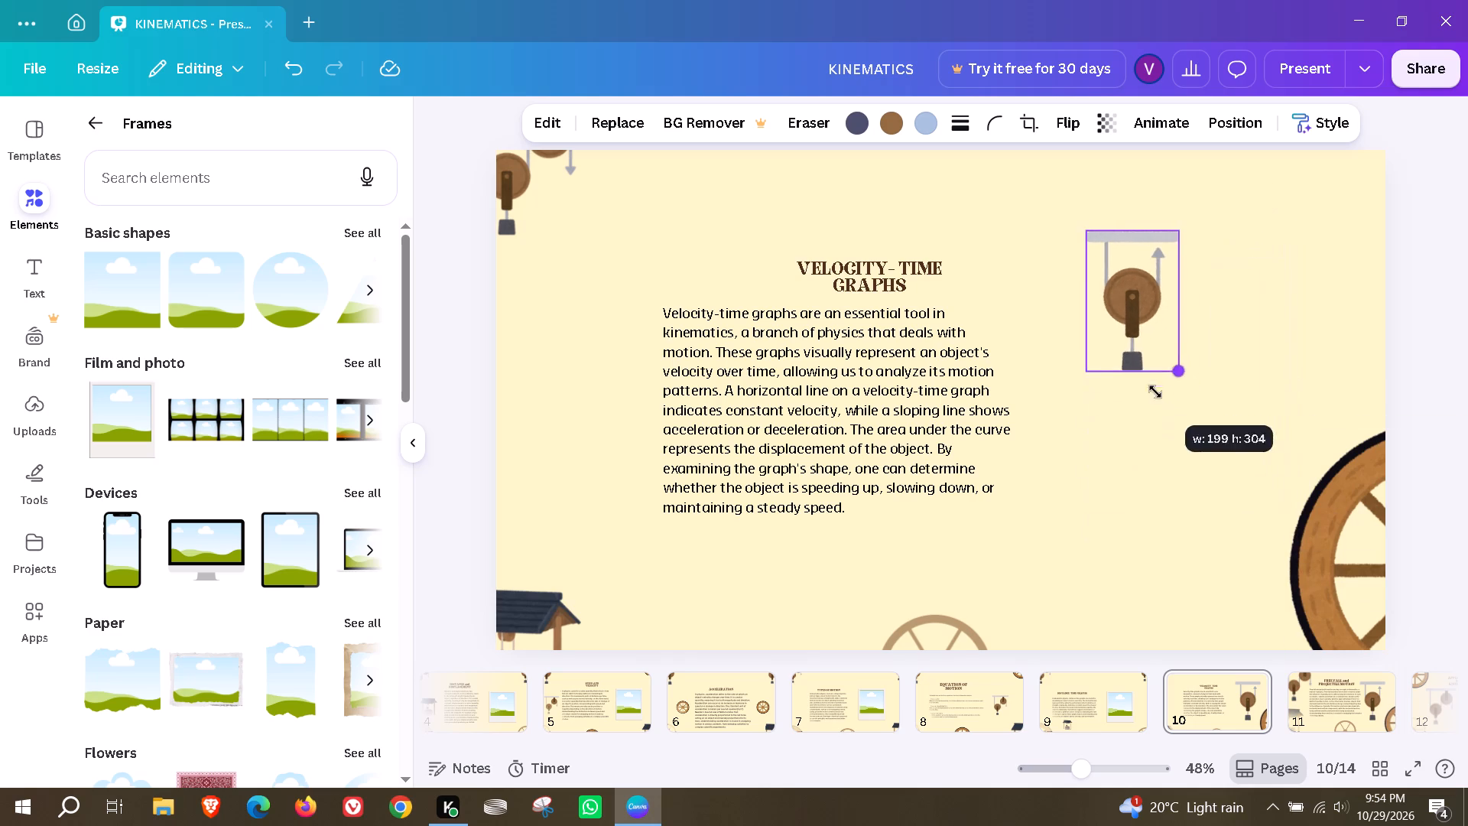
{"action": "left_click_drag", "start_coordinate": [1155, 392], "coordinate": [1164, 405]}
{"action": "left_click_drag", "start_coordinate": [1118, 339], "coordinate": [1342, 196]}
Shrink page 10's large brown wheel and tuck it into the page's bottom-right corner.
{"action": "left_click", "coordinate": [1340, 524]}
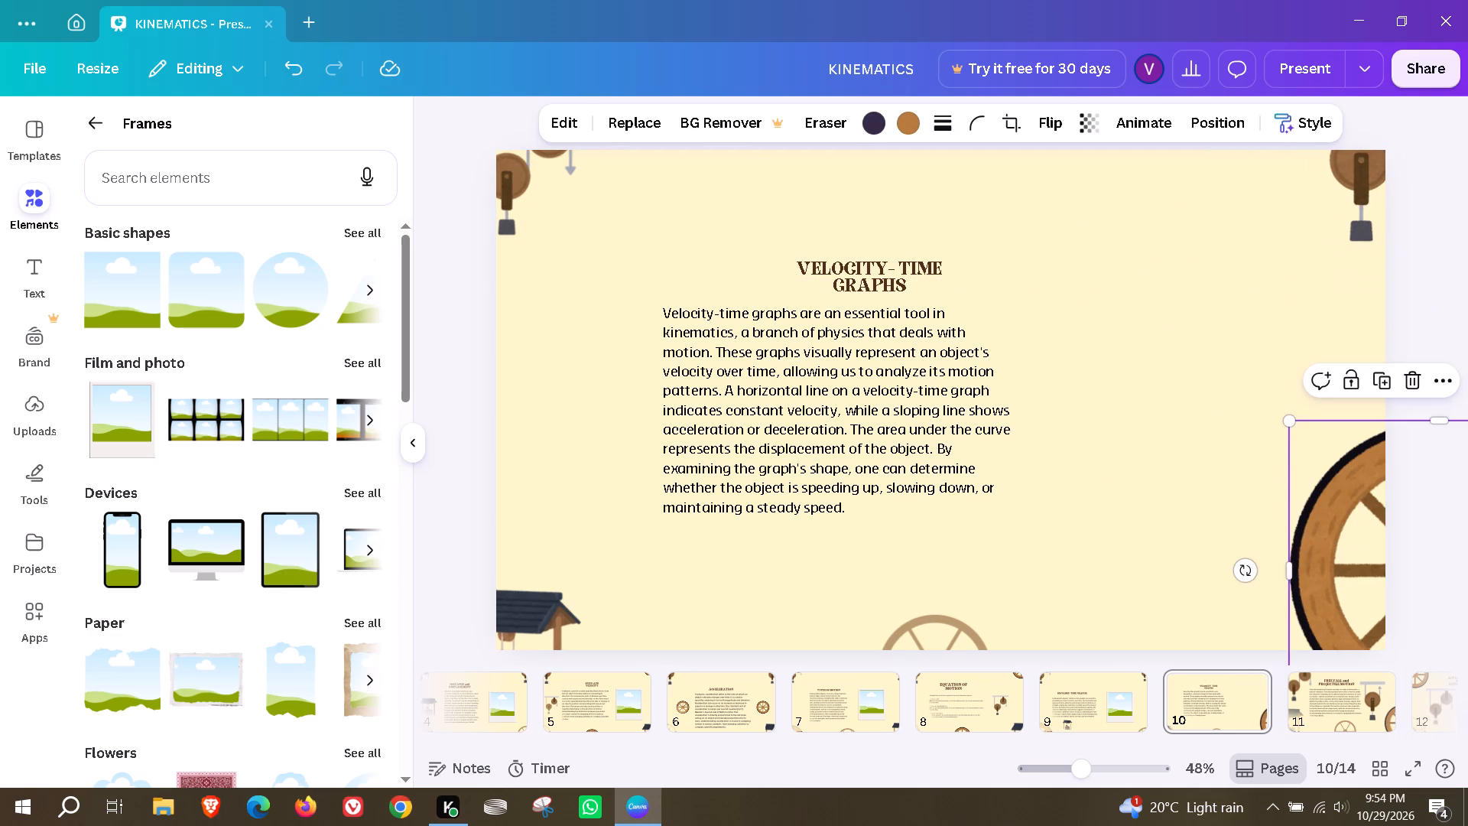
{"action": "left_click_drag", "start_coordinate": [1294, 428], "coordinate": [1359, 558]}
{"action": "left_click_drag", "start_coordinate": [1384, 522], "coordinate": [1307, 499]}
{"action": "left_click_drag", "start_coordinate": [1360, 570], "coordinate": [1277, 648]}
{"action": "left_click_drag", "start_coordinate": [1252, 546], "coordinate": [1265, 563]}
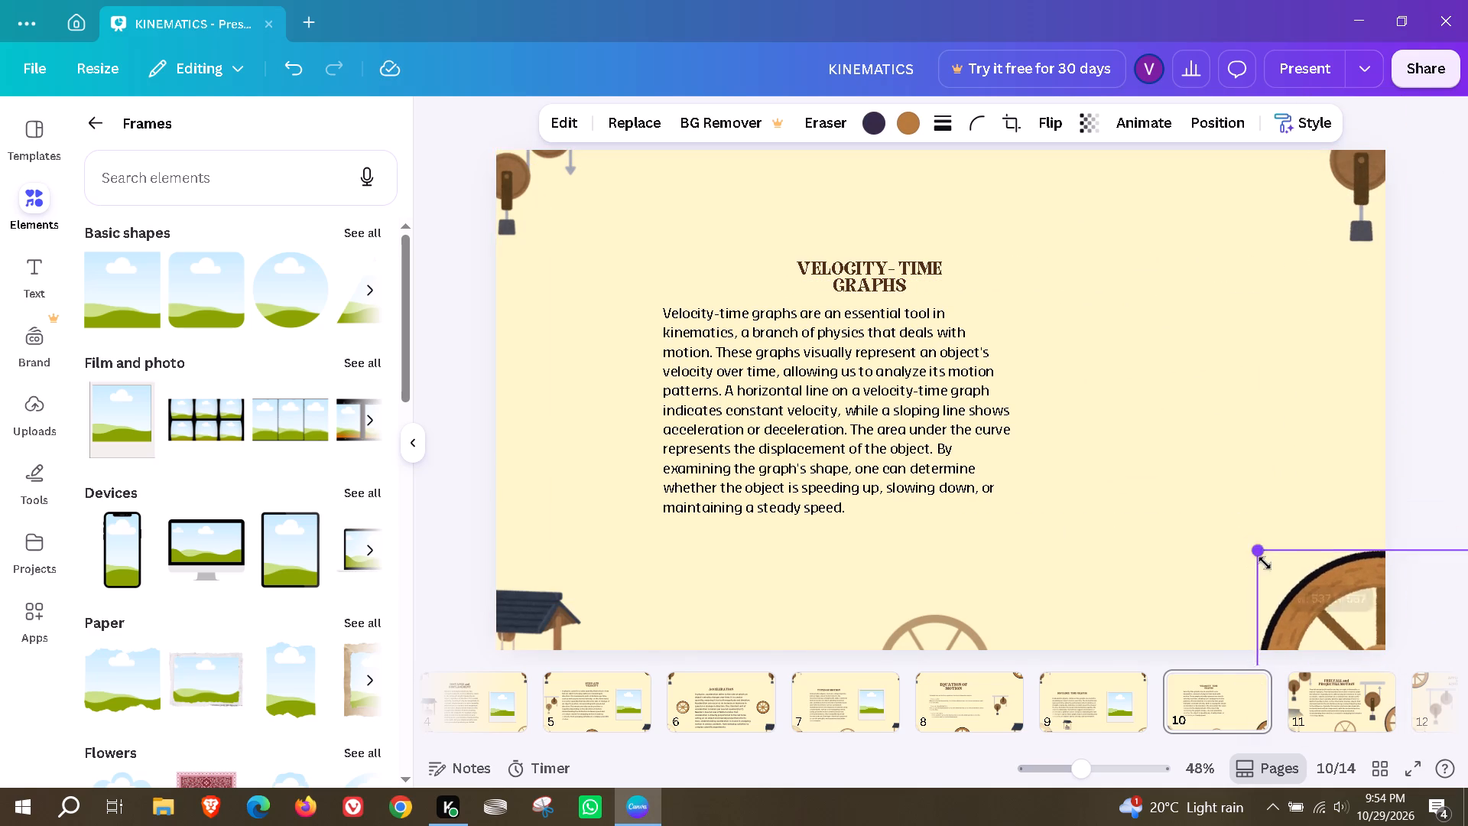
{"action": "left_click_drag", "start_coordinate": [1265, 563], "coordinate": [1288, 593]}
{"action": "left_click", "coordinate": [1188, 504]}
Move the VELOCITY-TIME GRAPHS heading slightly left and up above the paragraph.
{"action": "left_click_drag", "start_coordinate": [840, 280], "coordinate": [768, 280]}
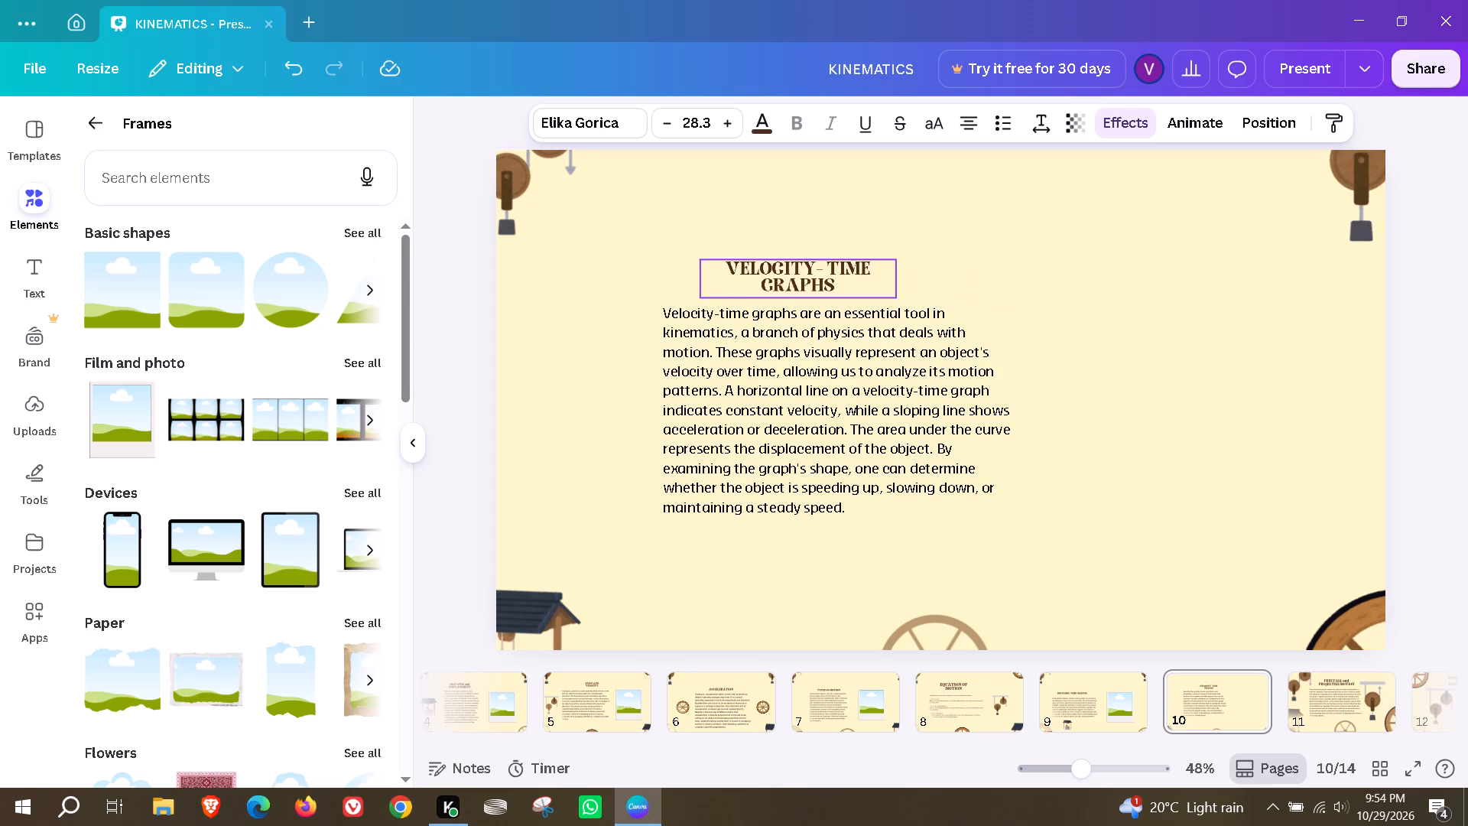
{"action": "left_click_drag", "start_coordinate": [768, 280], "coordinate": [785, 273]}
Add a polaroid-style photo frame to the right of page 10's paragraph.
{"action": "left_click_drag", "start_coordinate": [111, 403], "coordinate": [1089, 364]}
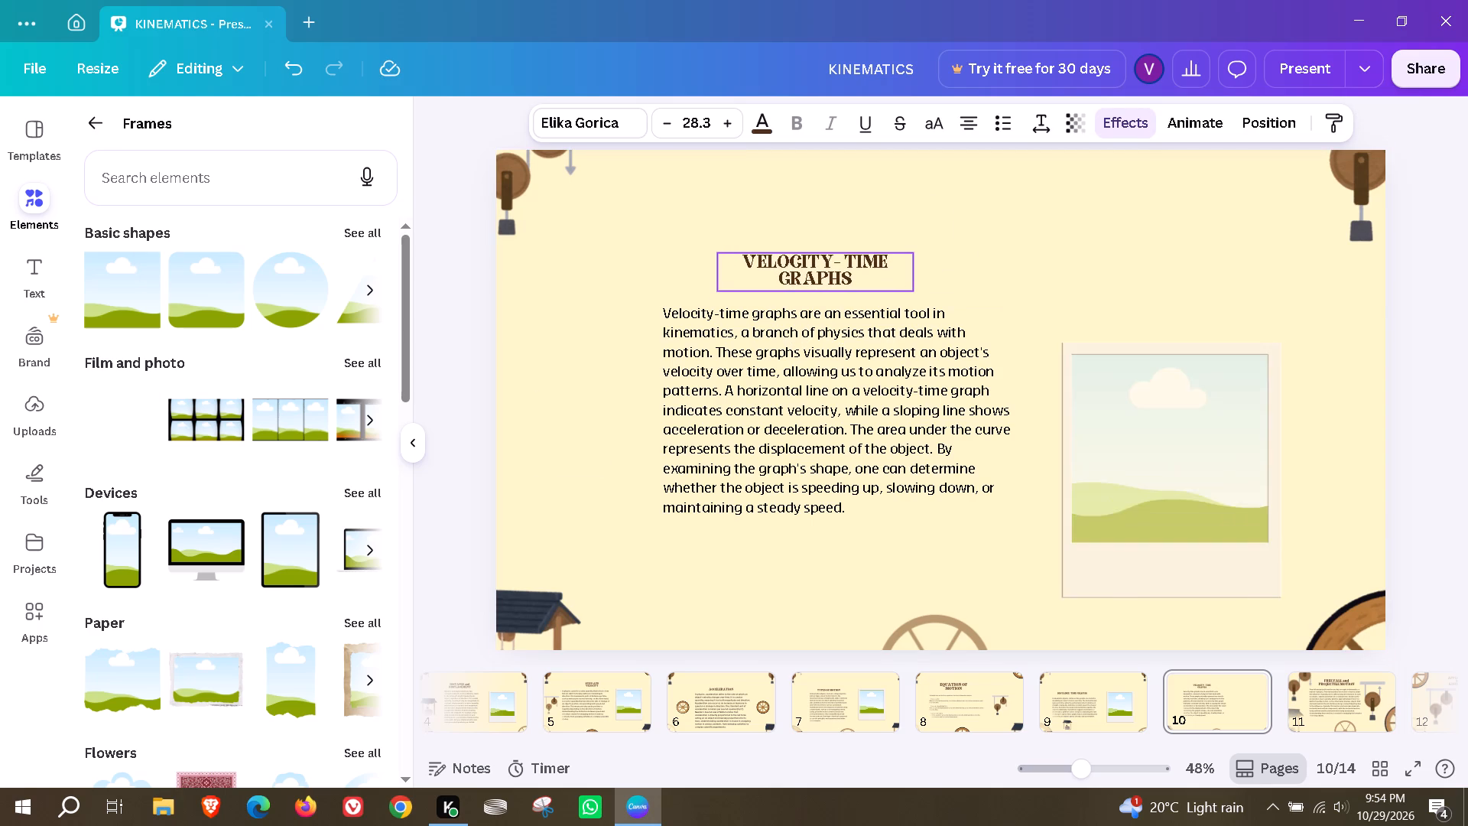
{"action": "left_click_drag", "start_coordinate": [1089, 364], "coordinate": [1086, 276]}
On page 11, shrink the FREE FALL and PROJECTILE MOTION heading to about size 34, recentre it, and nudge the paragraph down.
{"action": "scroll", "coordinate": [1280, 720], "scroll_direction": "down", "scroll_amount": 2}
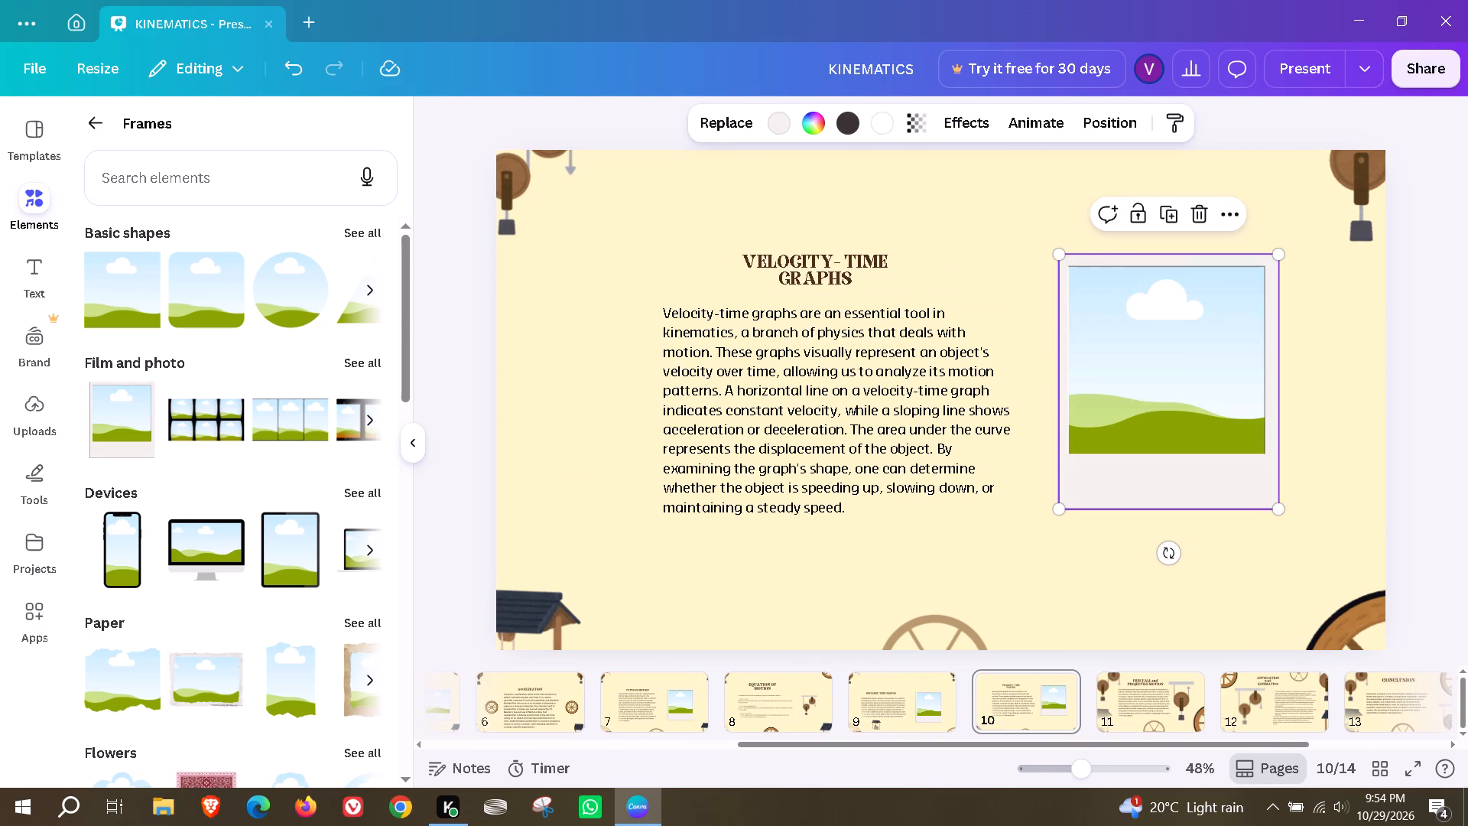
{"action": "left_click", "coordinate": [1135, 682]}
{"action": "left_click", "coordinate": [919, 242]}
{"action": "left_click_drag", "start_coordinate": [1051, 269], "coordinate": [978, 244]}
{"action": "left_click_drag", "start_coordinate": [895, 229], "coordinate": [924, 254]}
{"action": "left_click_drag", "start_coordinate": [917, 402], "coordinate": [918, 424]}
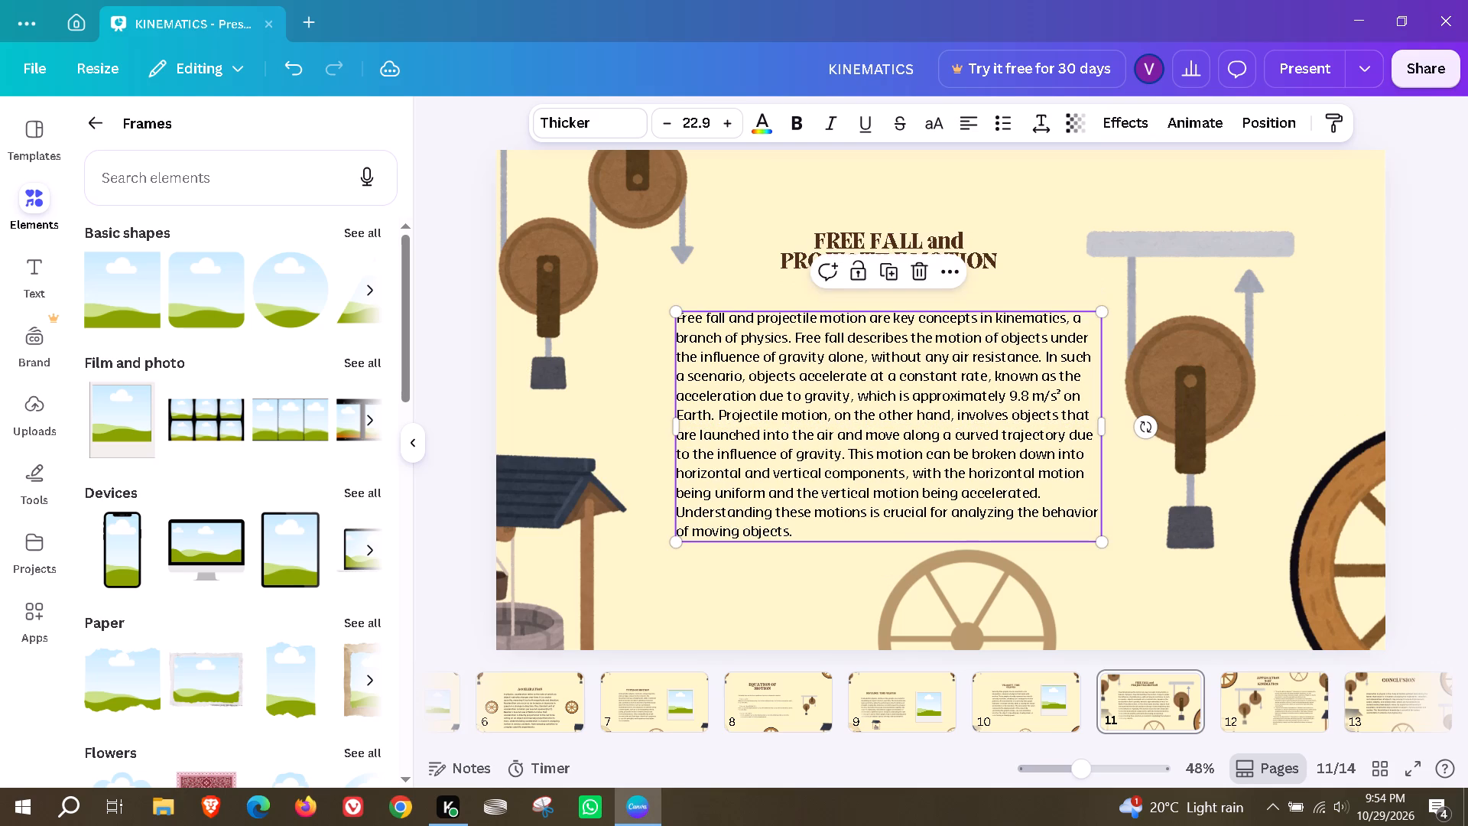
{"action": "left_click", "coordinate": [986, 441]}
Shrink page 11's light wheel at the bottom edge and the well, placing the well in the bottom-left corner.
{"action": "left_click", "coordinate": [995, 582]}
{"action": "left_click_drag", "start_coordinate": [1062, 555], "coordinate": [1026, 621]}
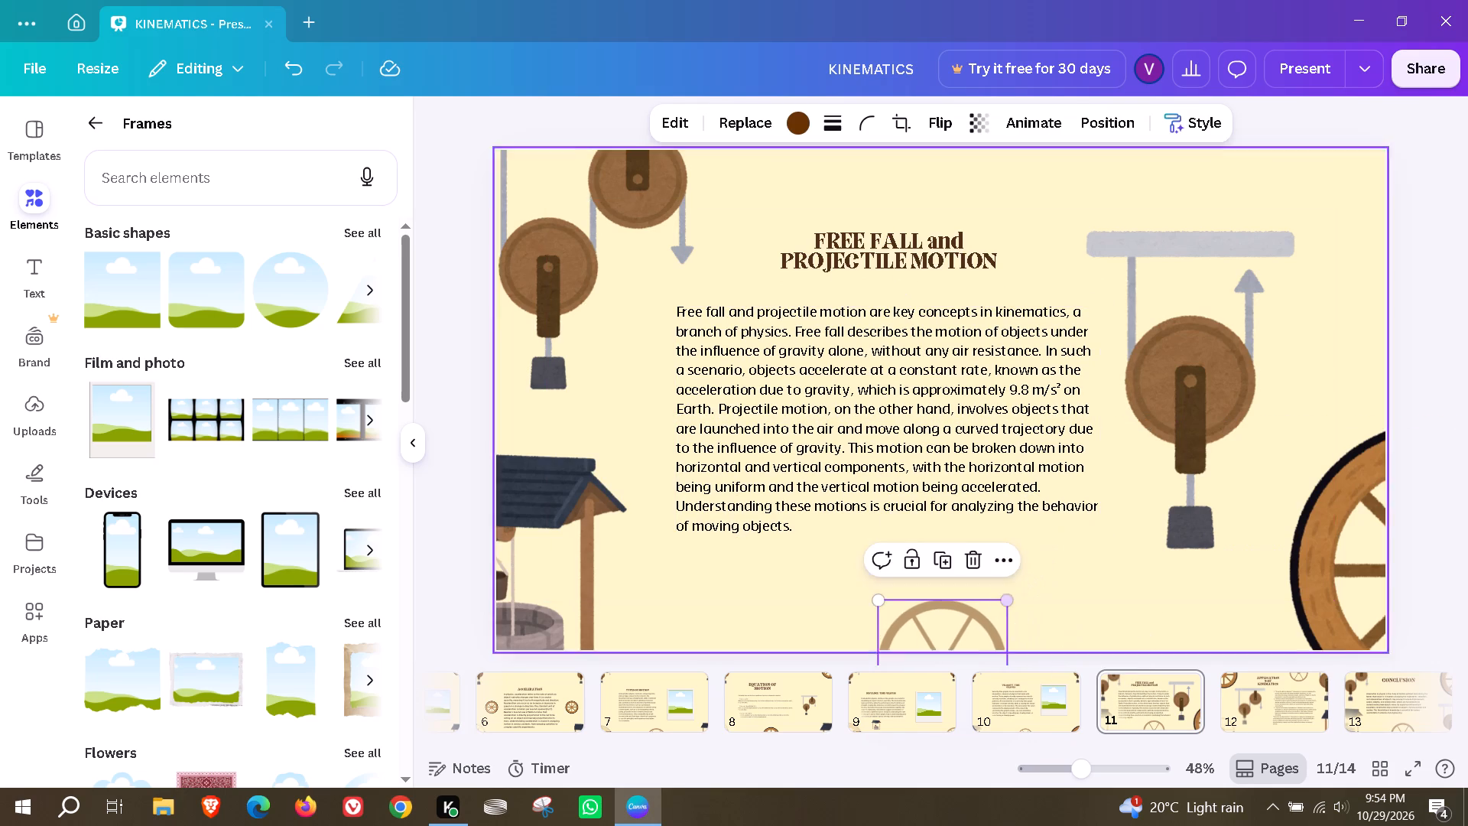
{"action": "left_click", "coordinate": [515, 518]}
{"action": "left_click_drag", "start_coordinate": [627, 460], "coordinate": [613, 567]}
{"action": "left_click_drag", "start_coordinate": [612, 454], "coordinate": [612, 571]}
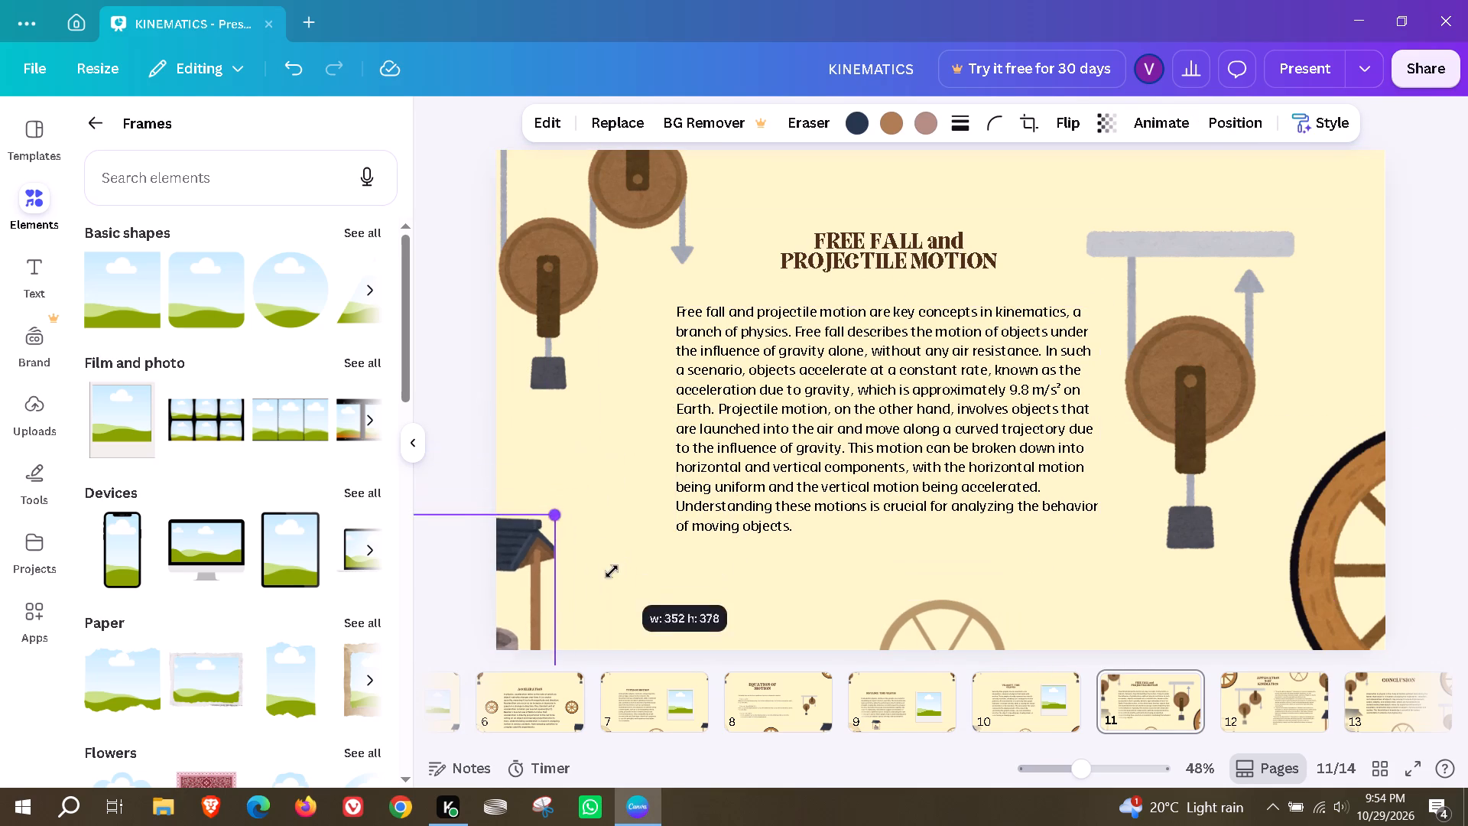
{"action": "left_click_drag", "start_coordinate": [612, 571], "coordinate": [611, 573]}
{"action": "left_click_drag", "start_coordinate": [543, 577], "coordinate": [569, 639]}
Shrink page 11's two pulley graphics and move the single pulley into the page's top-right corner.
{"action": "left_click", "coordinate": [566, 293]}
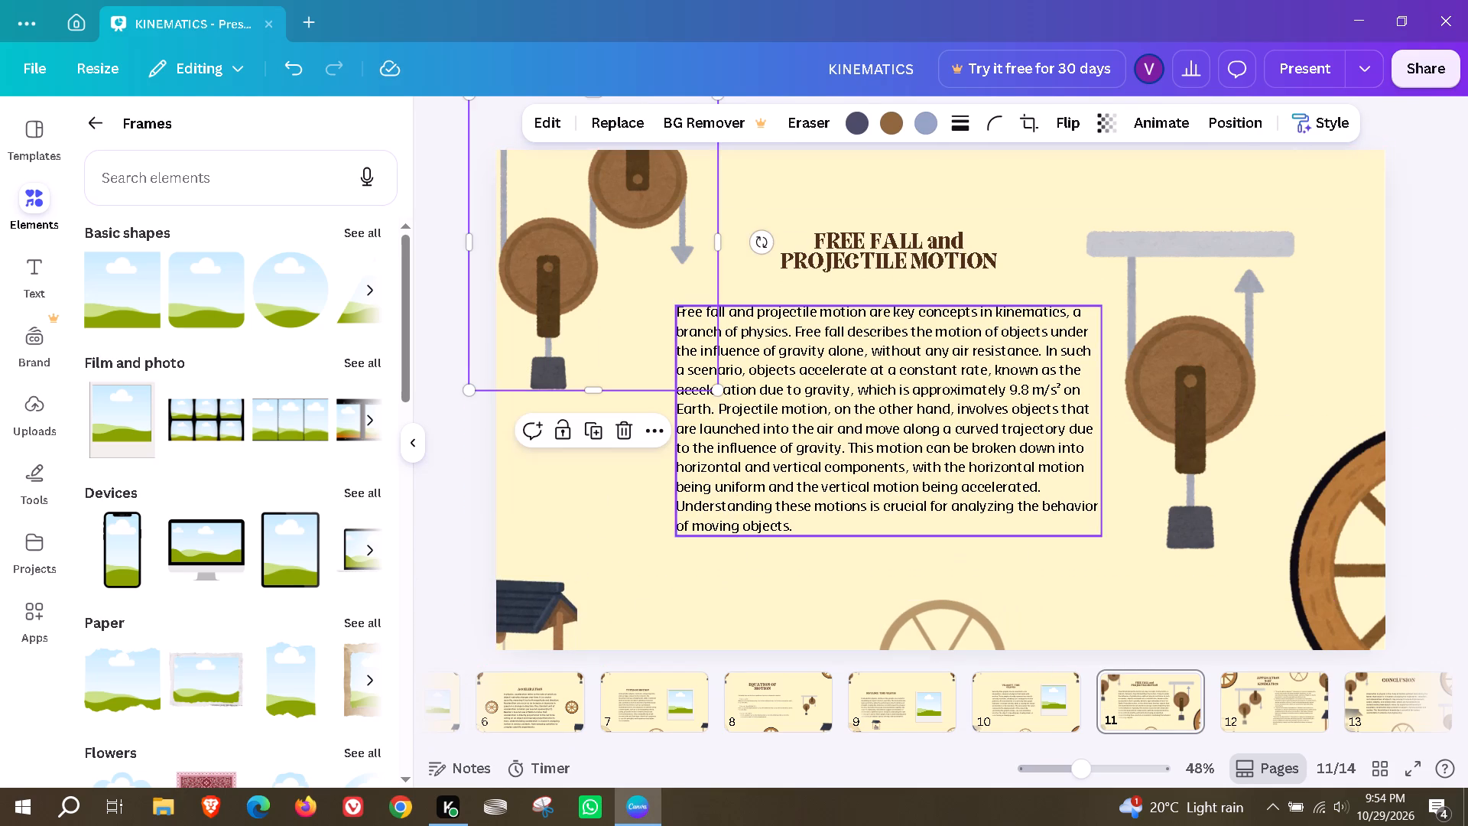
{"action": "left_click_drag", "start_coordinate": [716, 387], "coordinate": [578, 233]}
{"action": "left_click_drag", "start_coordinate": [1224, 385], "coordinate": [1249, 405]}
{"action": "left_click_drag", "start_coordinate": [1324, 250], "coordinate": [1239, 399]}
{"action": "left_click_drag", "start_coordinate": [1194, 502], "coordinate": [1387, 186]}
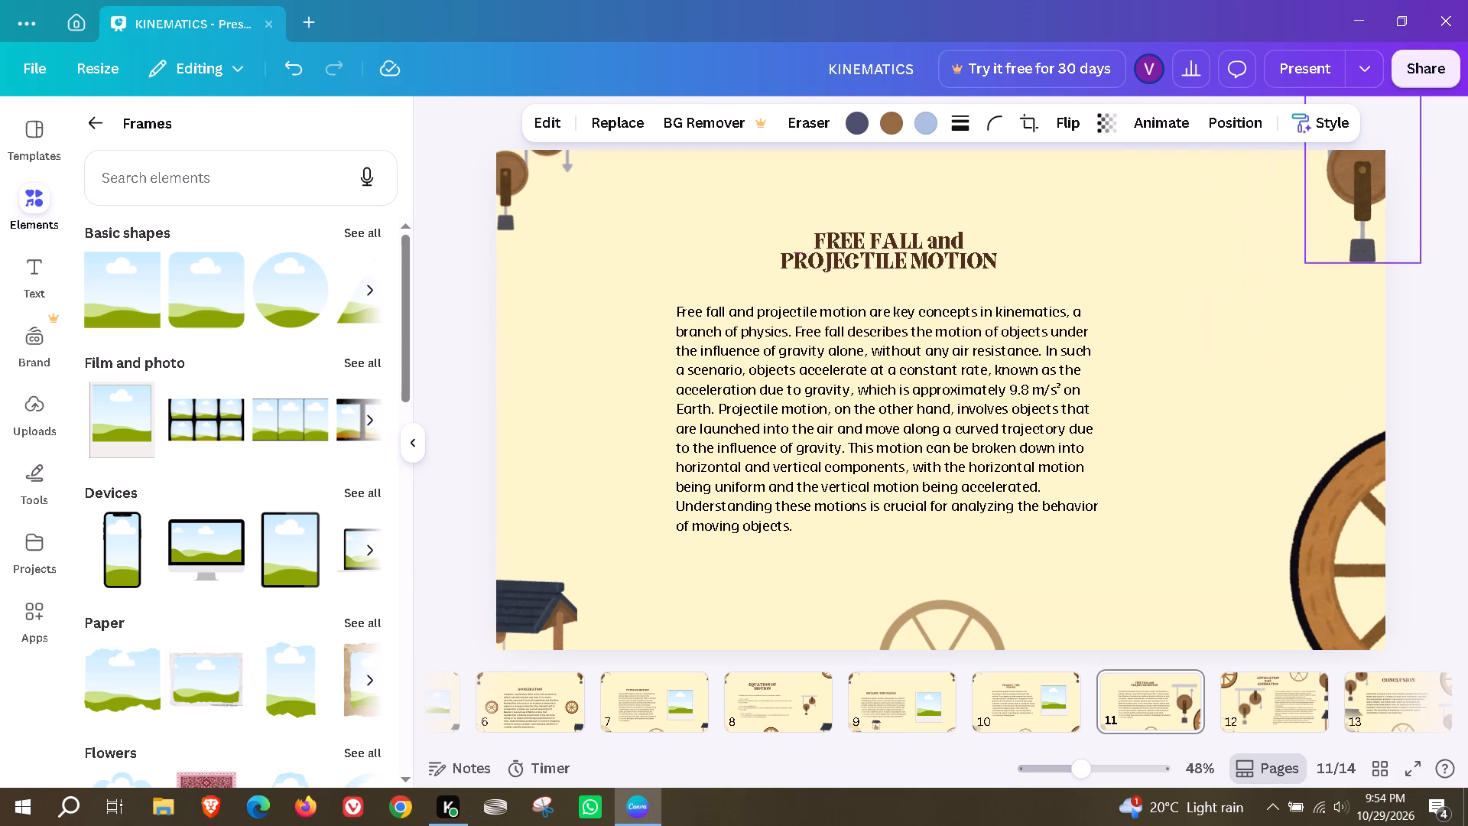
{"action": "left_click_drag", "start_coordinate": [1387, 186], "coordinate": [1387, 185]}
Reposition and shrink page 11's large brown wheel so it fills only the page's bottom-right corner.
{"action": "left_click", "coordinate": [1330, 539]}
{"action": "left_click_drag", "start_coordinate": [1343, 520], "coordinate": [1270, 563]}
{"action": "left_click_drag", "start_coordinate": [1213, 470], "coordinate": [1226, 510]}
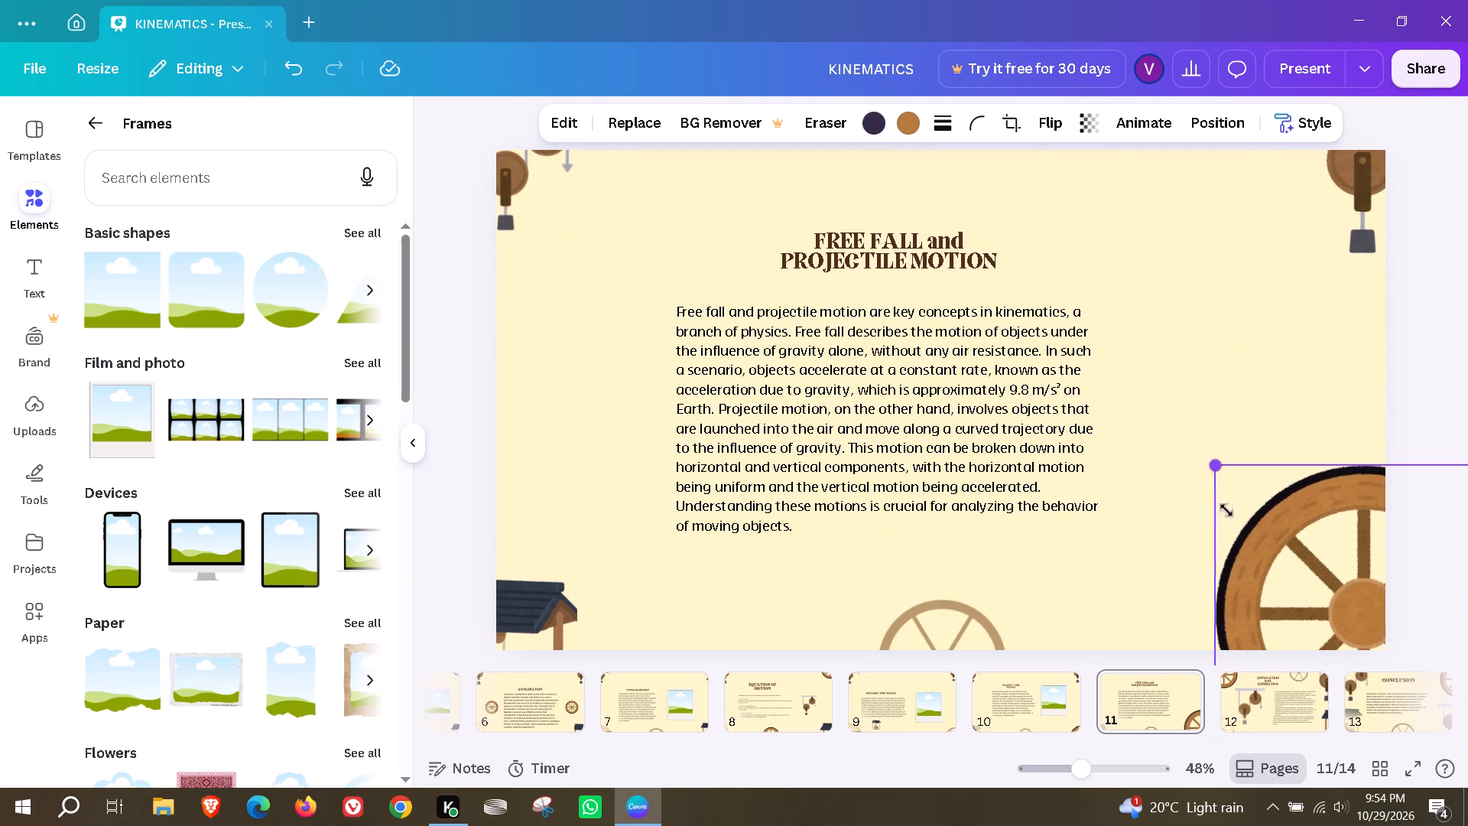
{"action": "left_click_drag", "start_coordinate": [1226, 510], "coordinate": [1252, 555]}
{"action": "left_click", "coordinate": [1207, 558]}
Shift page 11's heading and paragraph left, bringing the heading slightly closer to the paragraph.
{"action": "left_click_drag", "start_coordinate": [879, 255], "coordinate": [819, 263]}
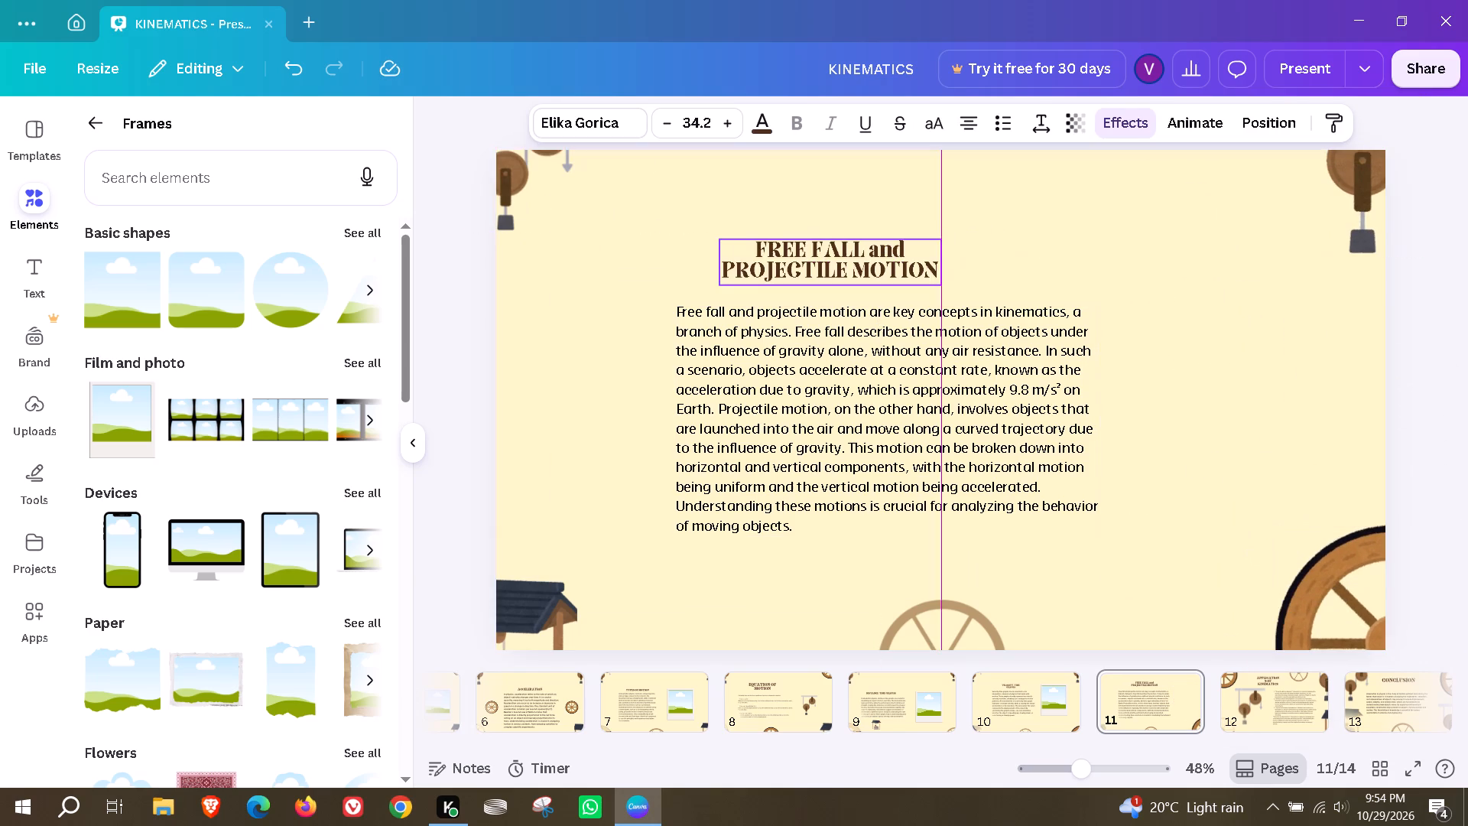
{"action": "left_click_drag", "start_coordinate": [819, 263], "coordinate": [815, 263]}
{"action": "left_click_drag", "start_coordinate": [858, 437], "coordinate": [799, 441]}
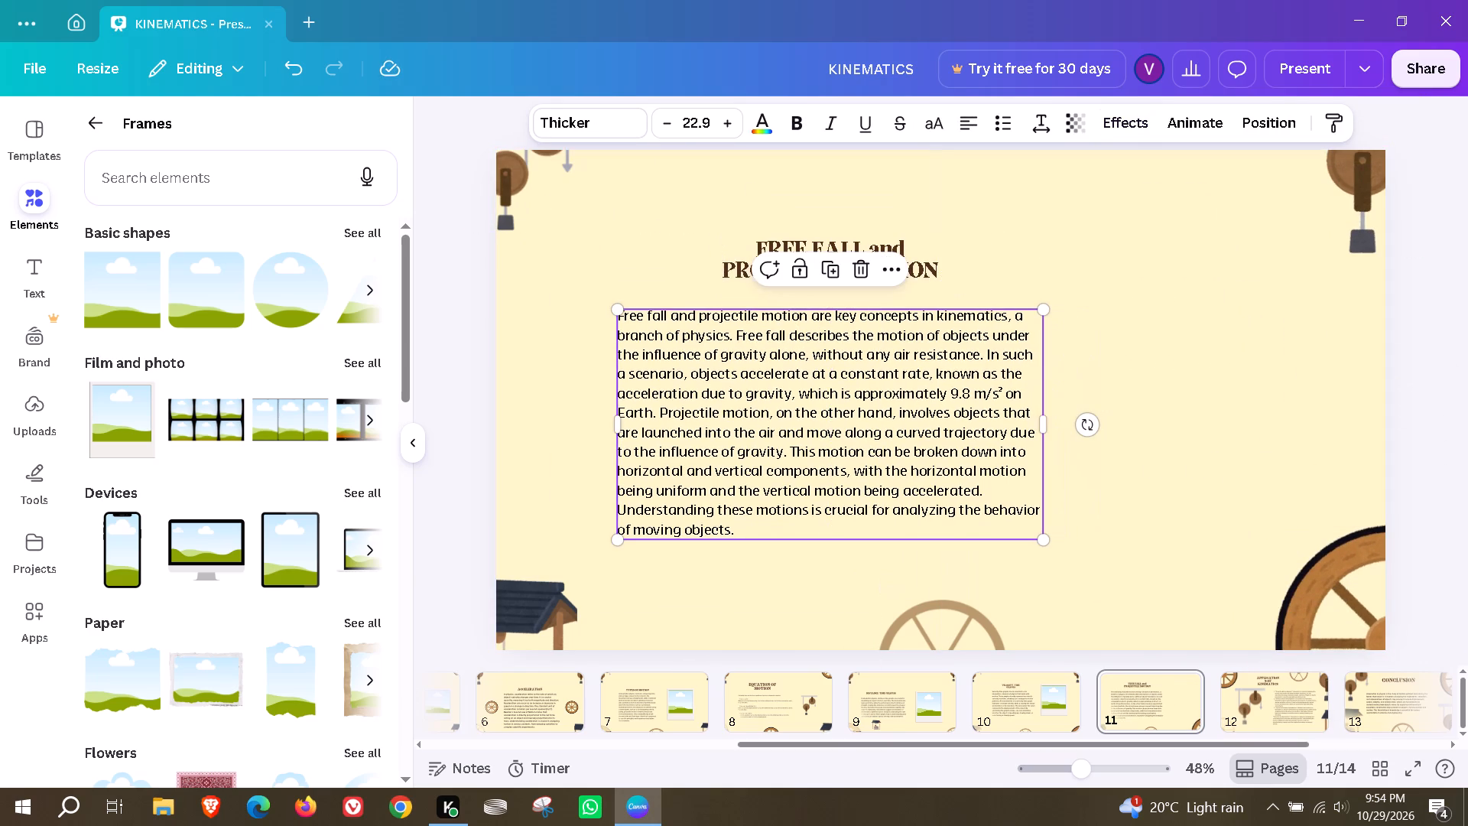
On page 12, widen the APPLICATIONS OF KINEMATICS heading's text box so the heading fits on two lines.
{"action": "scroll", "coordinate": [1243, 694], "scroll_direction": "down", "scroll_amount": 1}
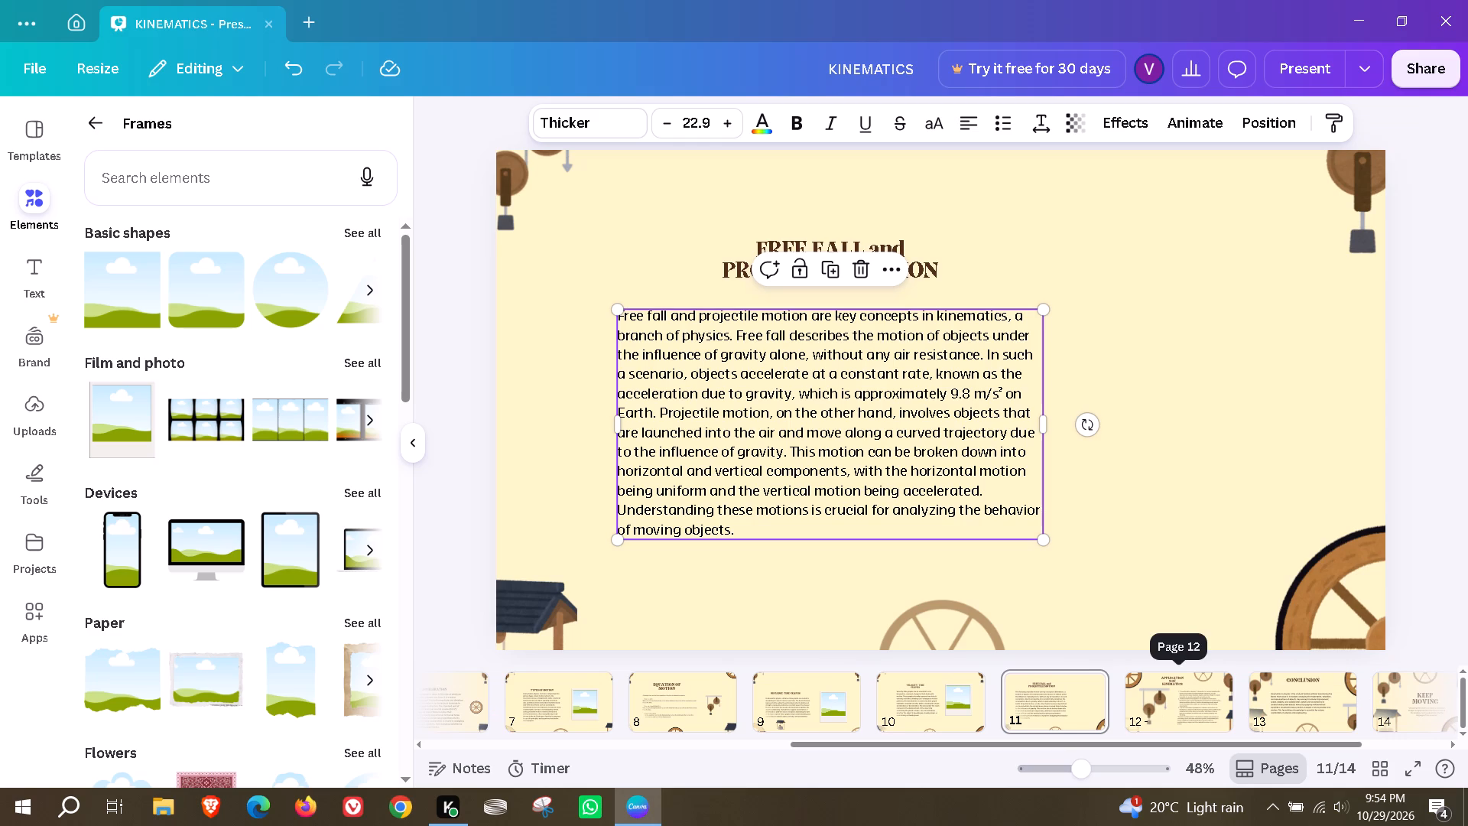
{"action": "left_click", "coordinate": [1151, 700]}
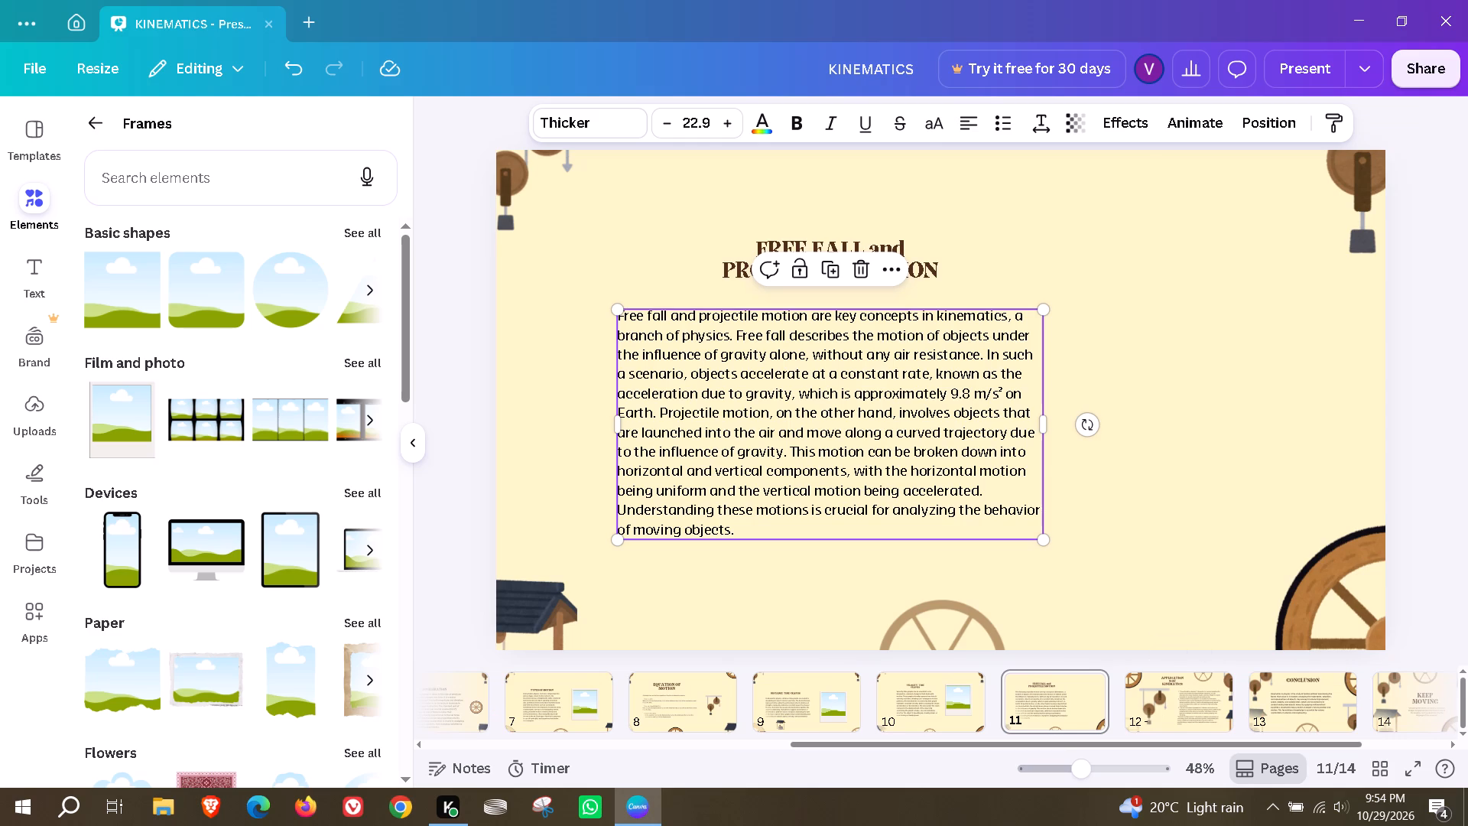
{"action": "left_click", "coordinate": [901, 267]}
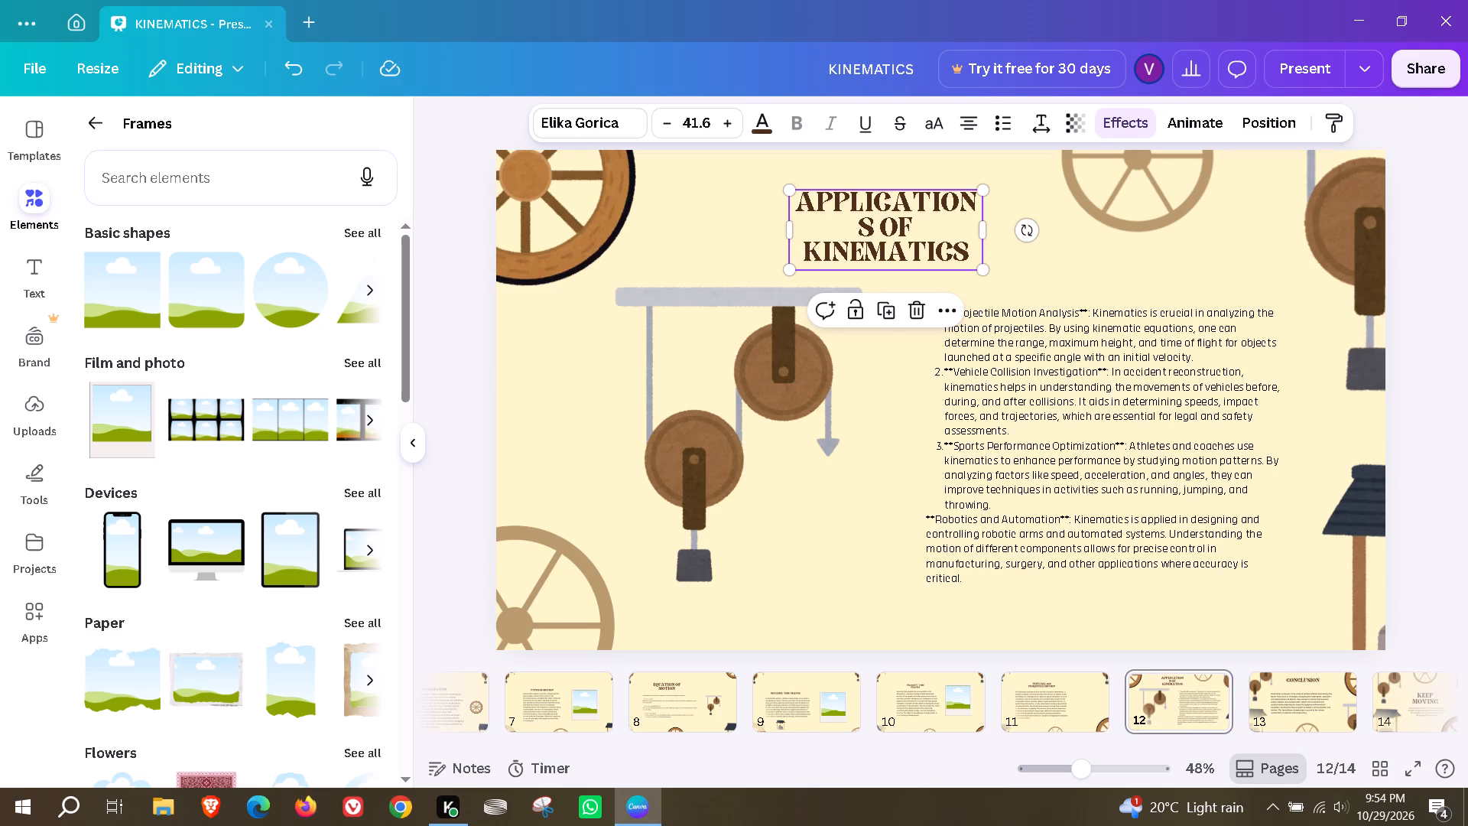
{"action": "left_click_drag", "start_coordinate": [984, 227], "coordinate": [1059, 246]}
Shrink page 12's double pulley and the wheels in the page's top-left and bottom-left corners.
{"action": "left_click", "coordinate": [710, 410]}
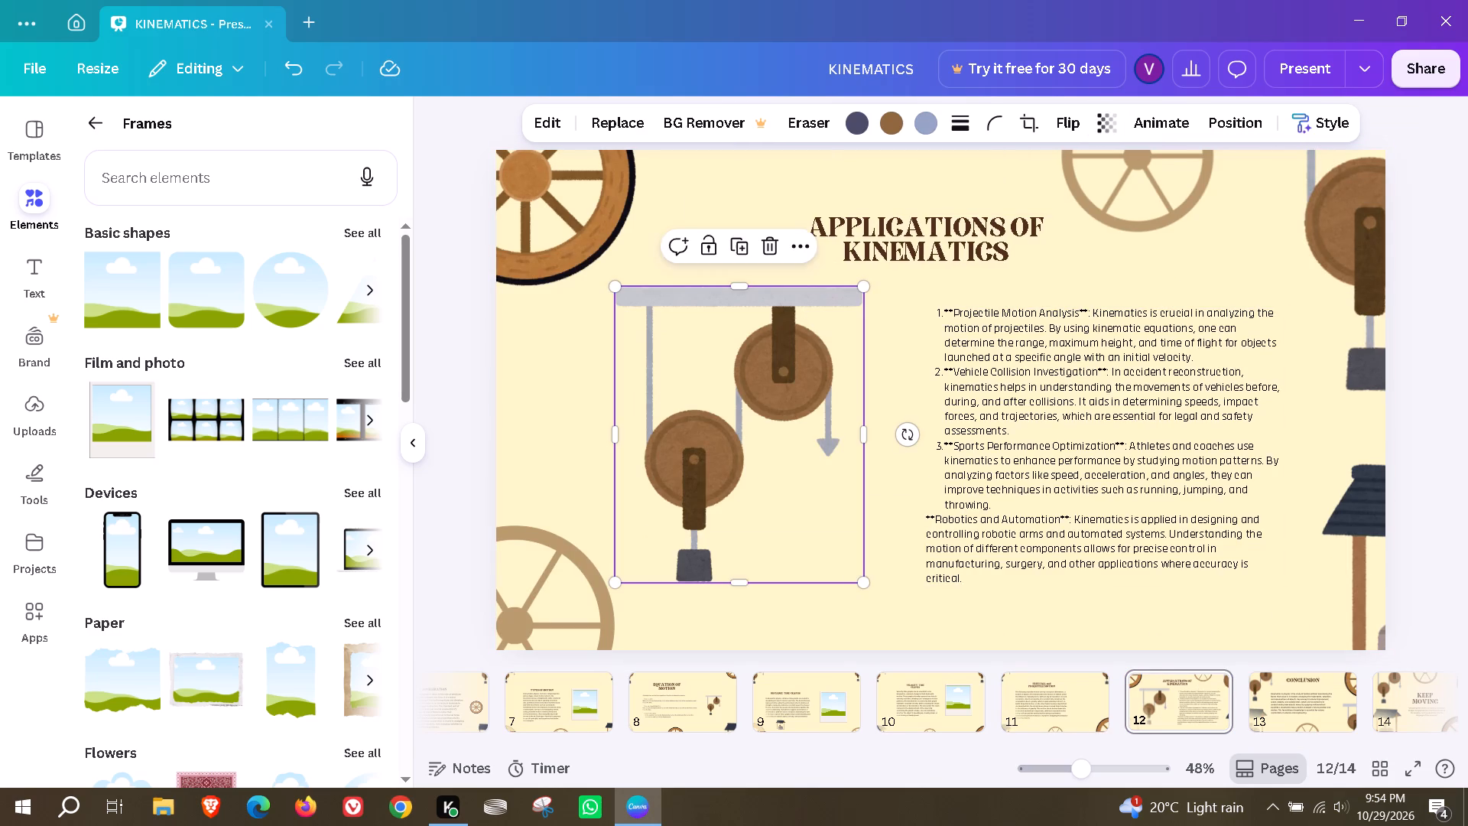
{"action": "left_click_drag", "start_coordinate": [869, 579], "coordinate": [680, 415]}
{"action": "left_click", "coordinate": [563, 196]}
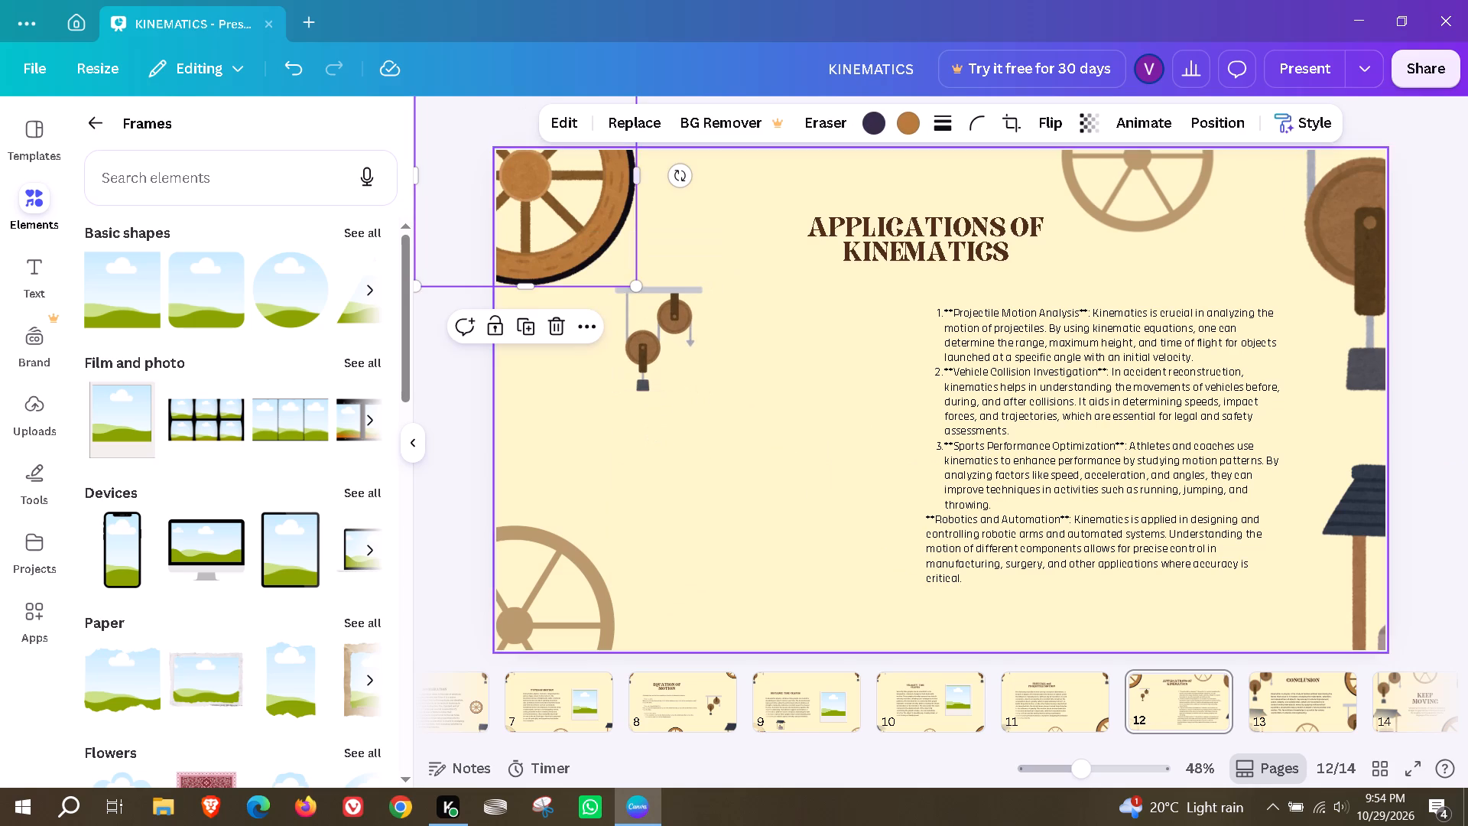
{"action": "left_click_drag", "start_coordinate": [639, 282], "coordinate": [576, 222]}
{"action": "left_click", "coordinate": [559, 563]}
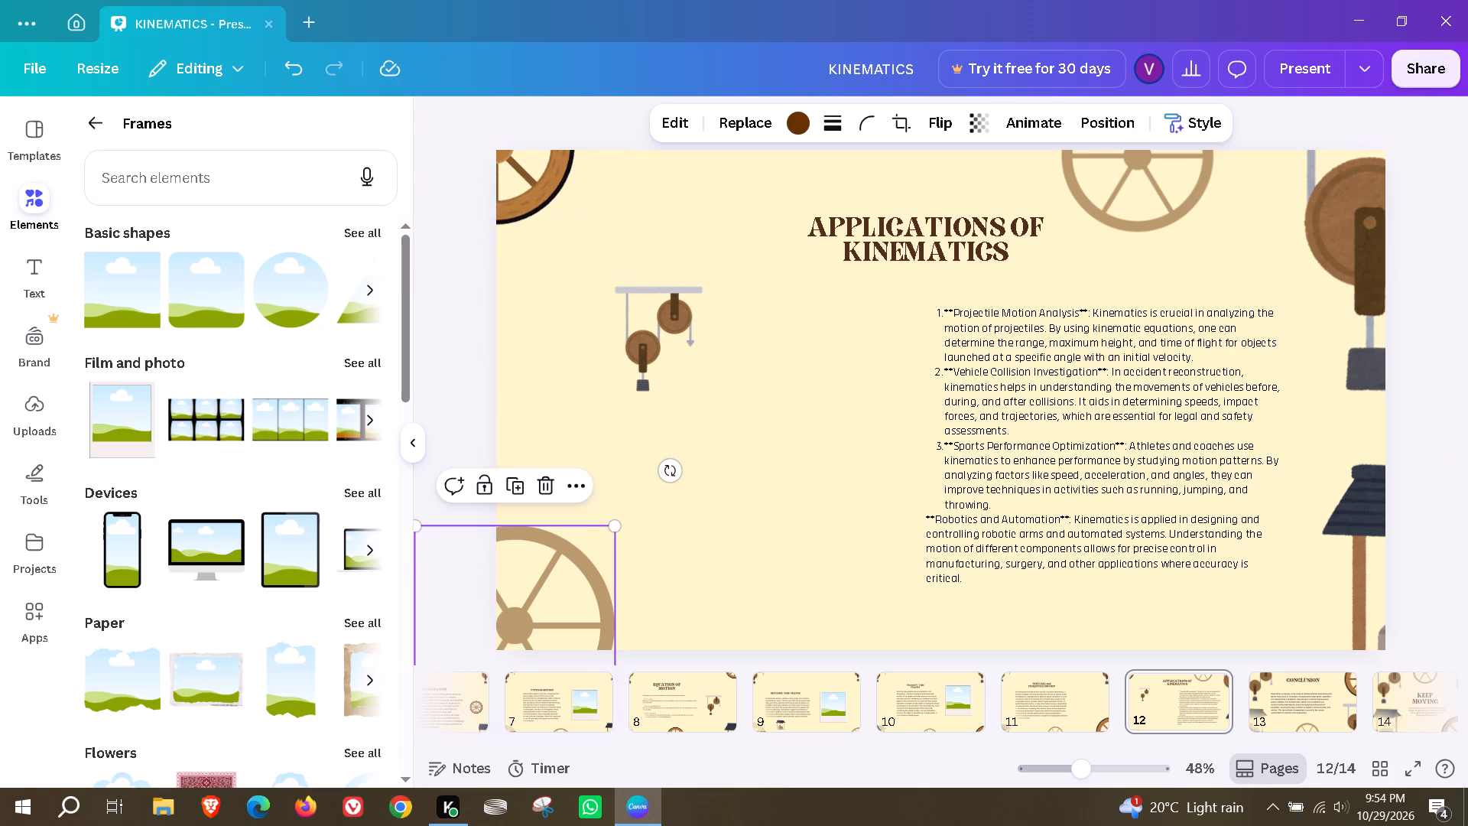
{"action": "left_click_drag", "start_coordinate": [614, 529], "coordinate": [569, 584]}
Enlarge page 12's double pulley to a medium size and place it near the page's left edge.
{"action": "left_click_drag", "start_coordinate": [678, 318], "coordinate": [657, 407]}
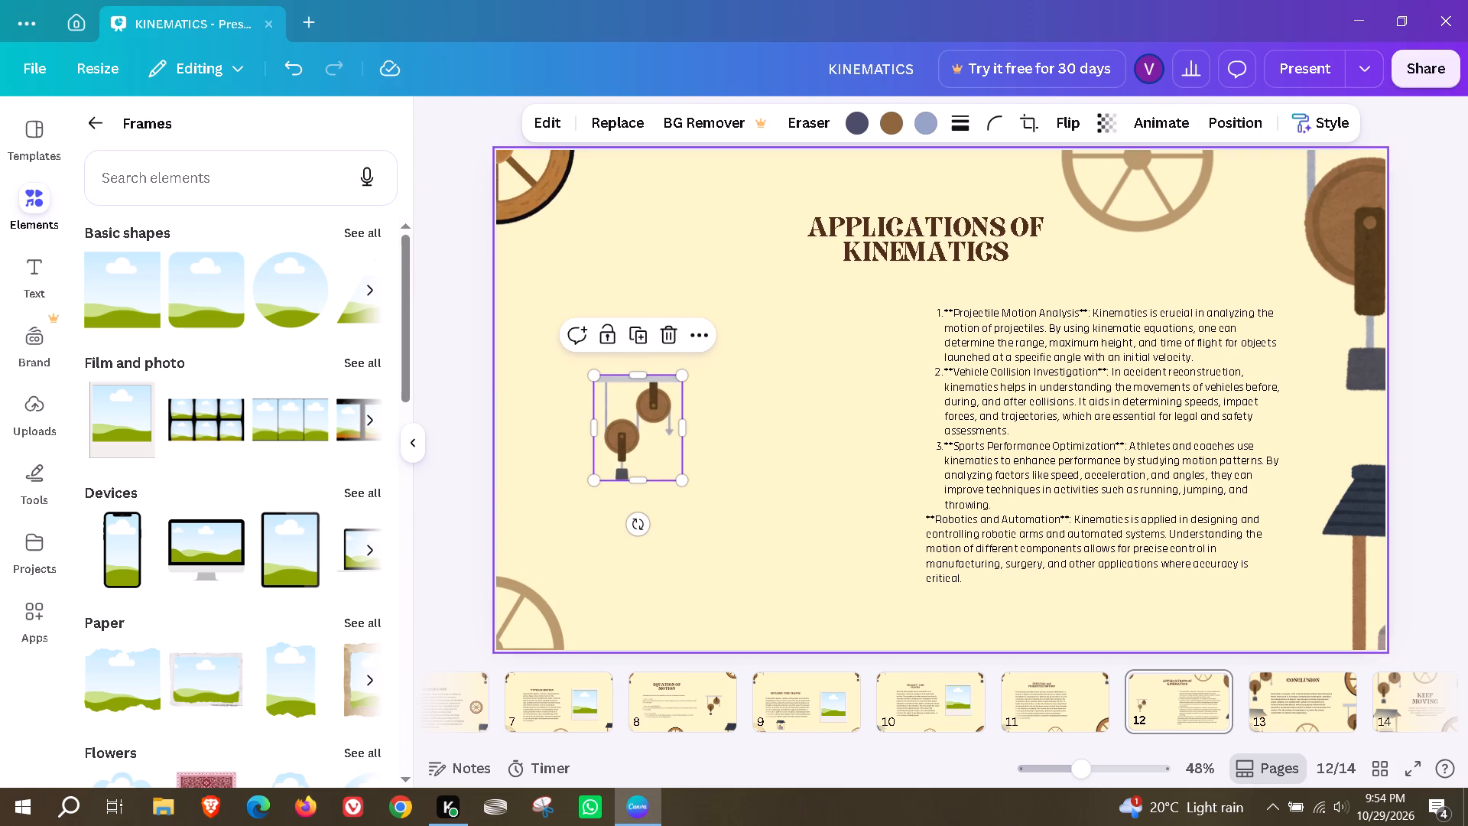
{"action": "left_click_drag", "start_coordinate": [684, 487], "coordinate": [767, 607]}
{"action": "left_click_drag", "start_coordinate": [739, 529], "coordinate": [668, 454]}
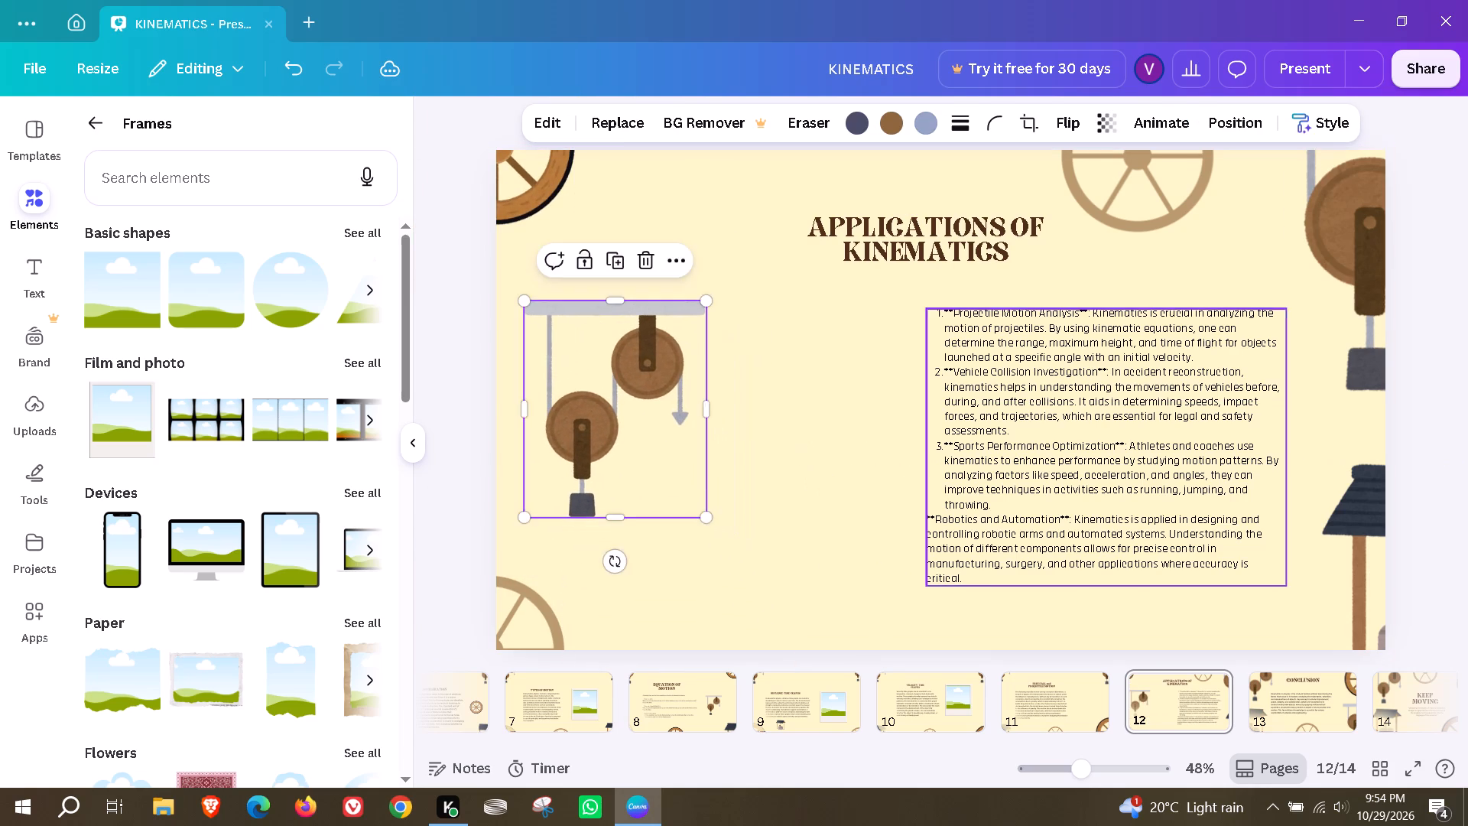
Move page 12's list left, then fit the heading on one line at size 32.5 just above the list.
{"action": "left_click_drag", "start_coordinate": [1034, 479], "coordinate": [876, 466]}
{"action": "left_click", "coordinate": [982, 219]}
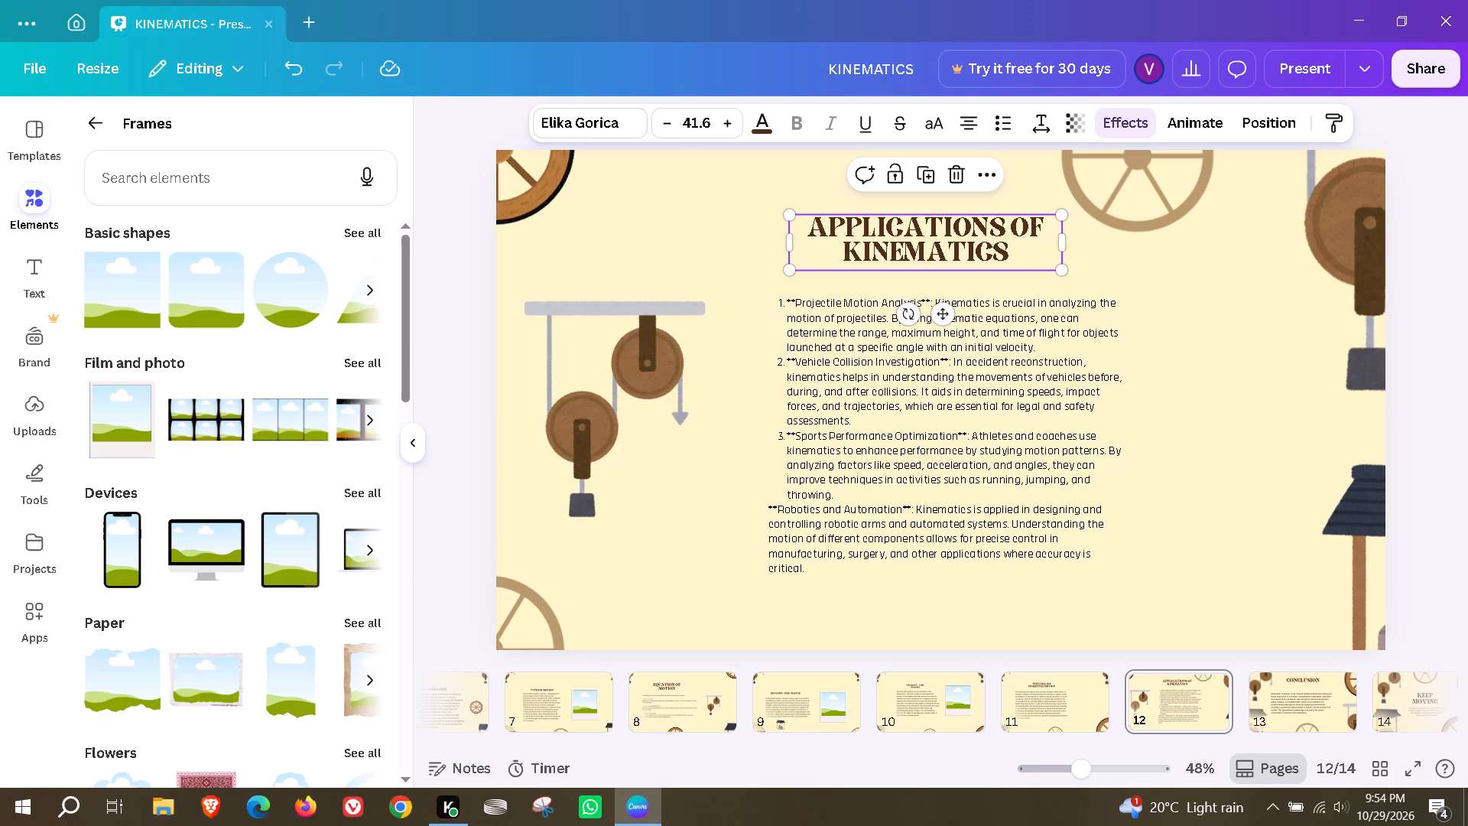
{"action": "left_click_drag", "start_coordinate": [1073, 240], "coordinate": [1250, 278]}
{"action": "left_click_drag", "start_coordinate": [1038, 261], "coordinate": [892, 267]}
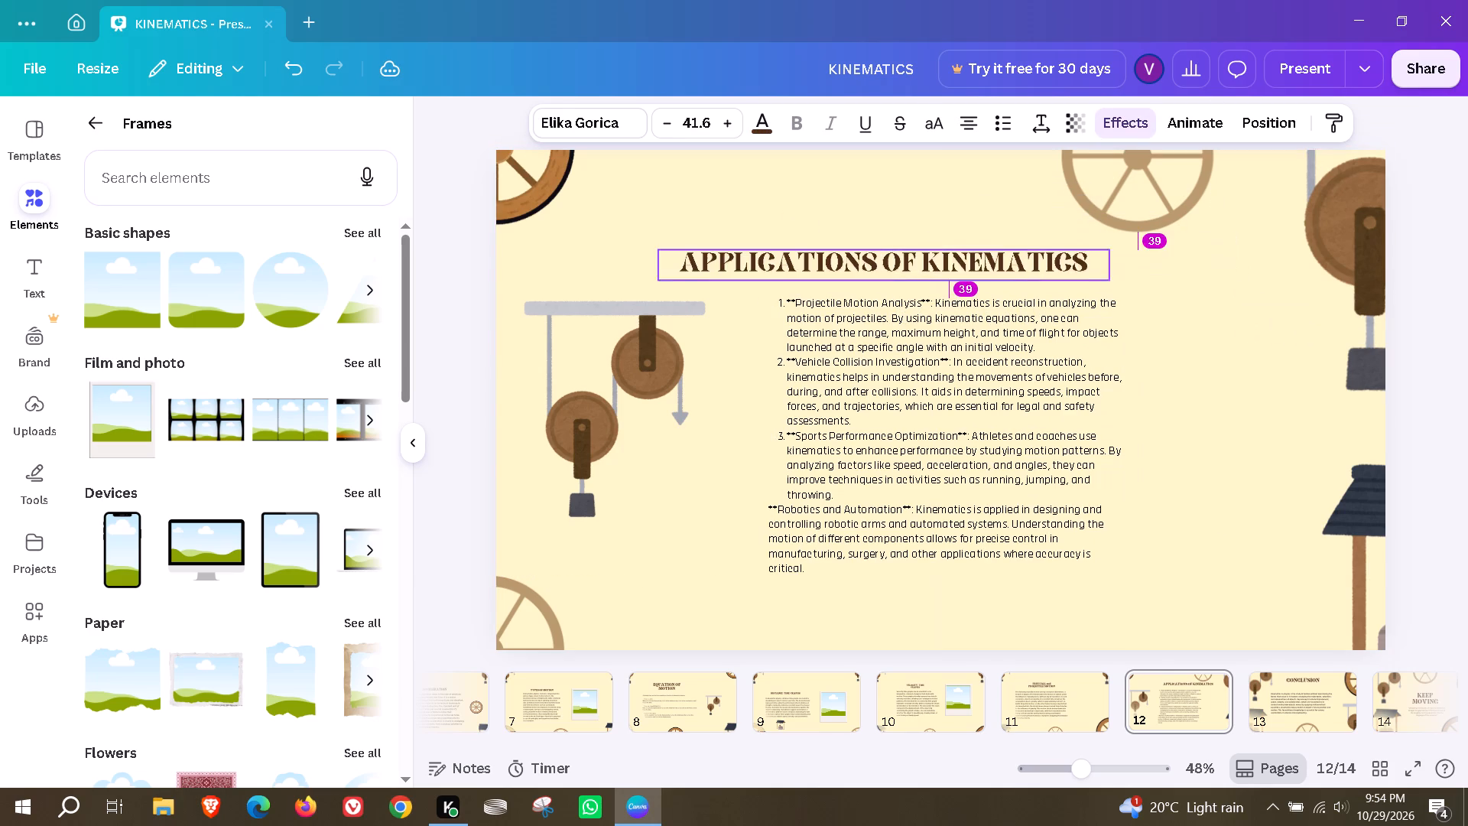
{"action": "left_click_drag", "start_coordinate": [892, 267], "coordinate": [882, 267]}
{"action": "left_click_drag", "start_coordinate": [1084, 286], "coordinate": [986, 281]}
{"action": "left_click_drag", "start_coordinate": [825, 258], "coordinate": [855, 261]}
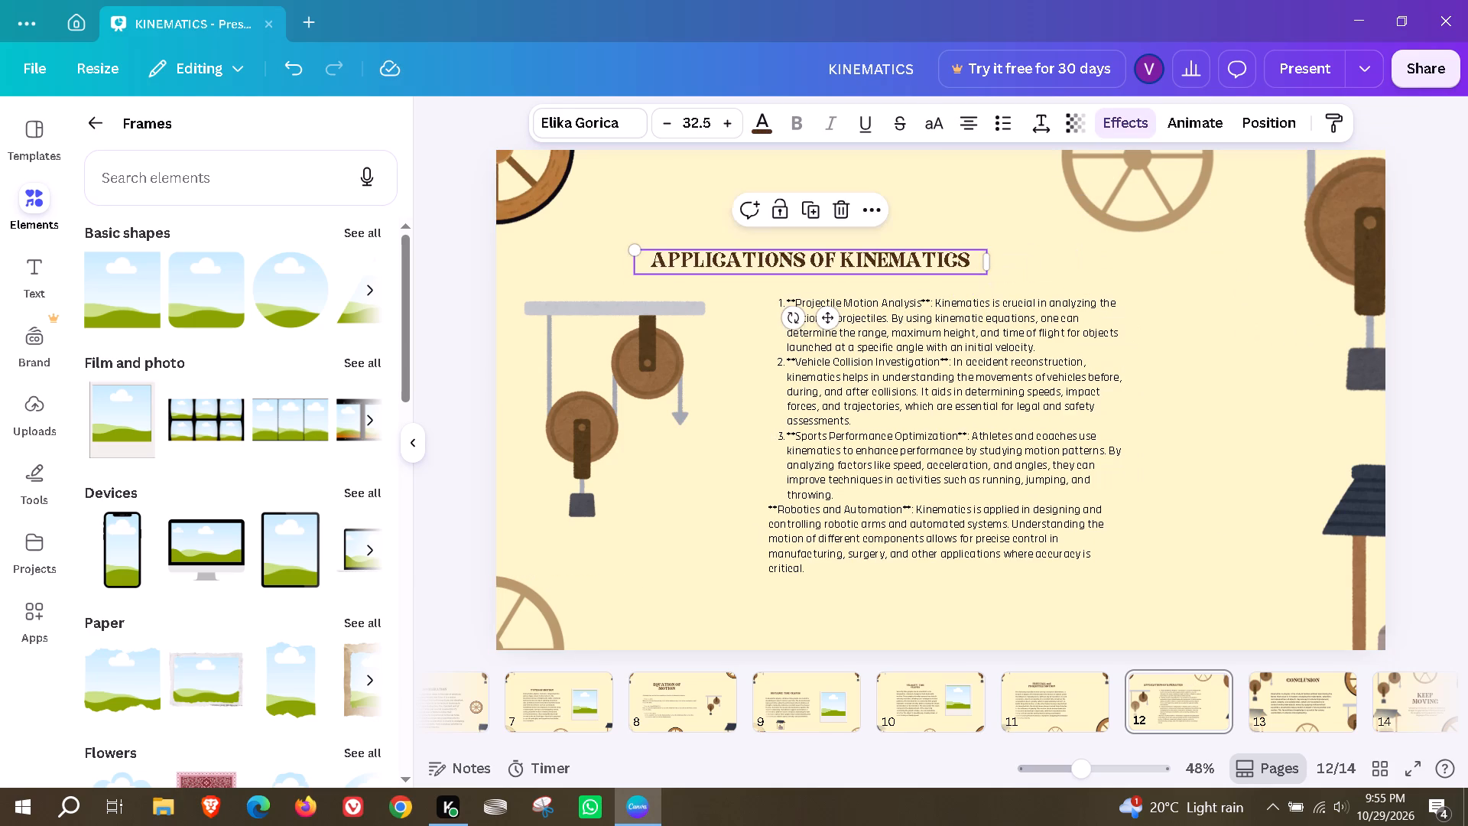
{"action": "left_click_drag", "start_coordinate": [855, 261], "coordinate": [948, 267]}
Shift page 12's list, heading and double pulley right and slightly down.
{"action": "left_click_drag", "start_coordinate": [982, 390], "coordinate": [1050, 406]}
{"action": "left_click_drag", "start_coordinate": [872, 263], "coordinate": [943, 271]}
{"action": "left_click_drag", "start_coordinate": [659, 363], "coordinate": [736, 393]}
{"action": "left_click", "coordinate": [778, 238]}
On page 13, shrink the CONCLUSION heading to about size 42 and centre it just above the paragraph.
{"action": "scroll", "coordinate": [1145, 682], "scroll_direction": "down", "scroll_amount": 2}
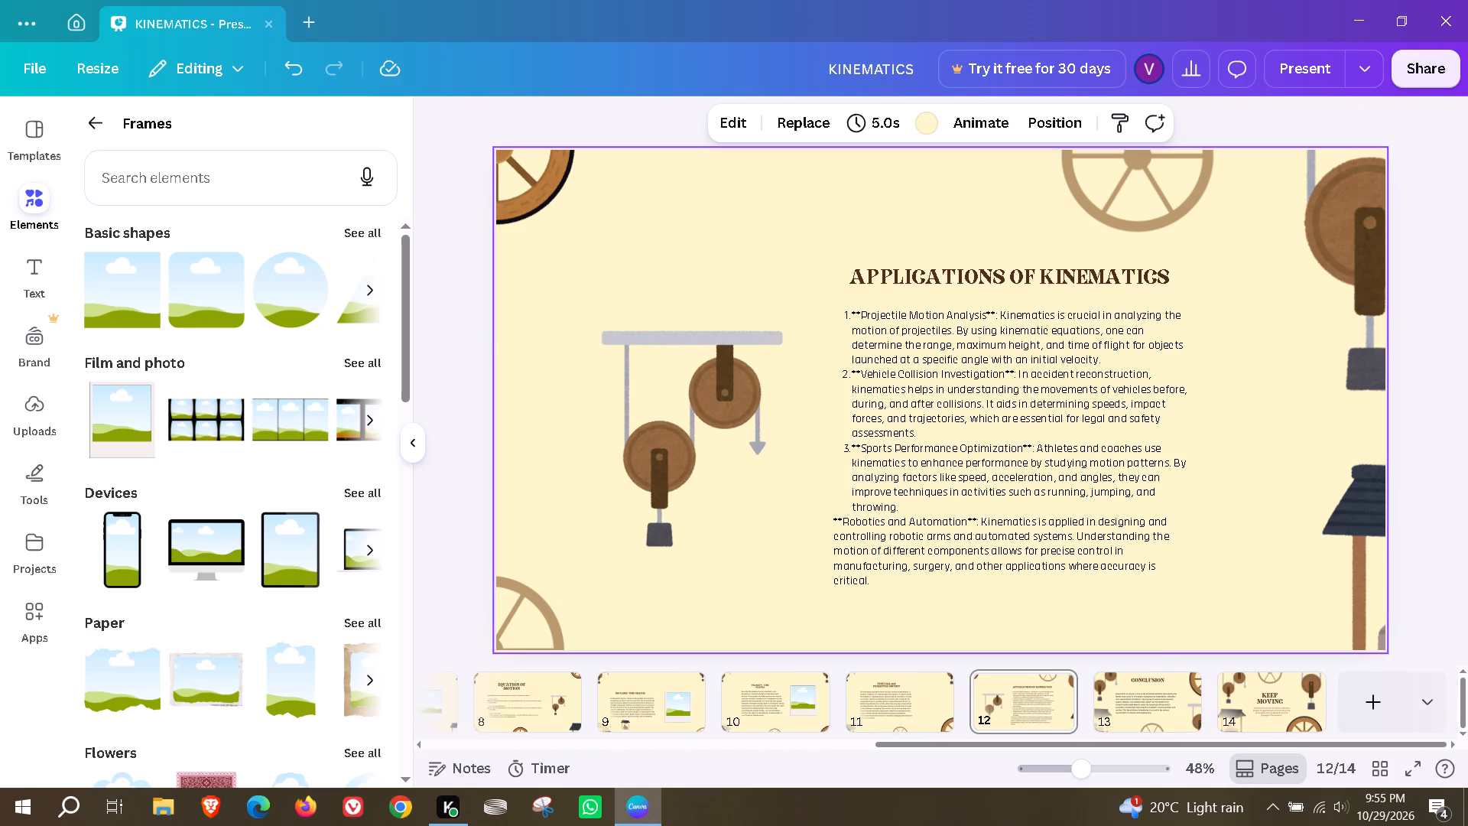
{"action": "left_click", "coordinate": [1147, 703]}
{"action": "left_click", "coordinate": [938, 220]}
{"action": "left_click_drag", "start_coordinate": [999, 232], "coordinate": [999, 287]}
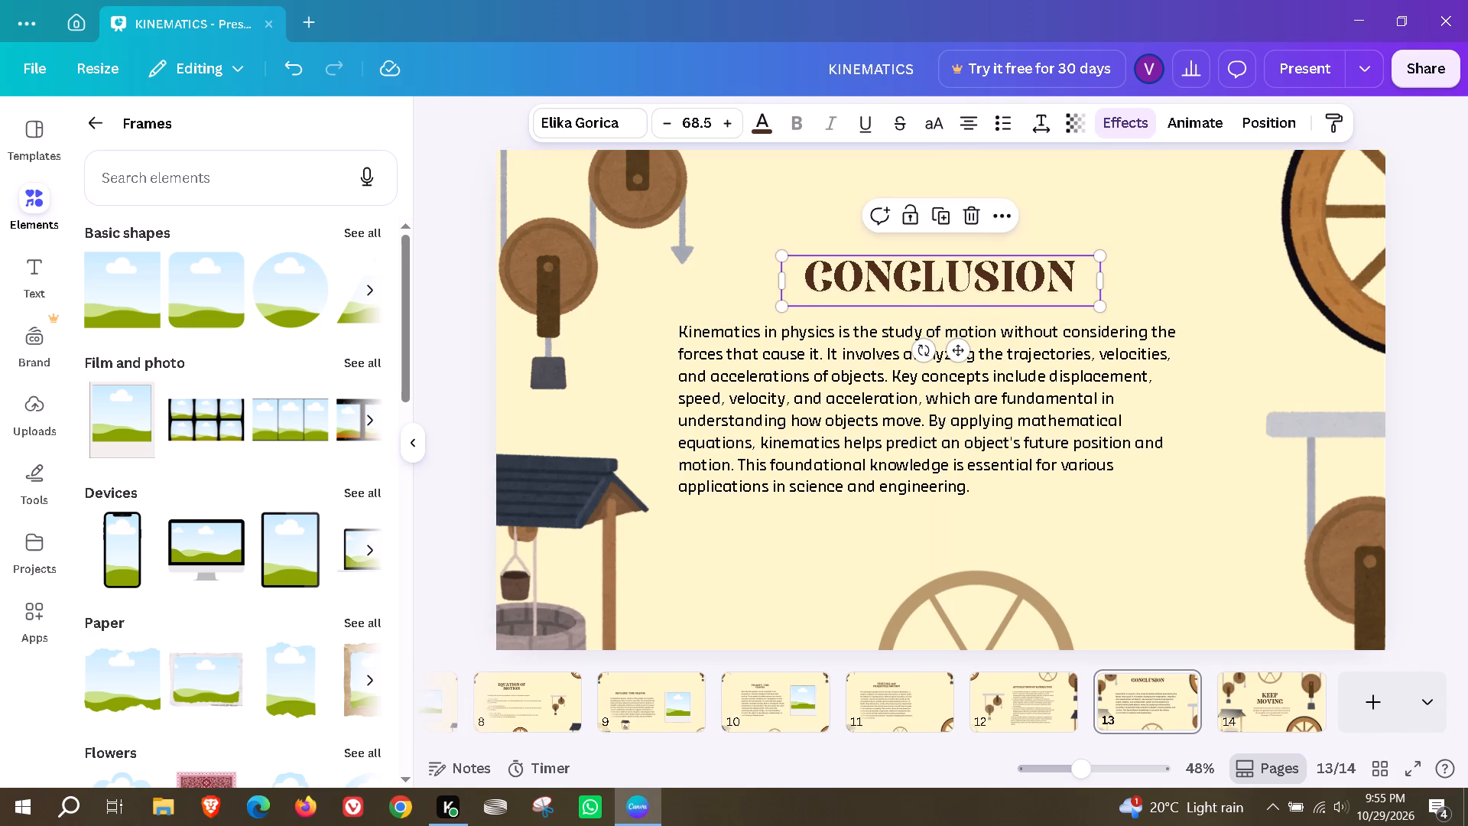
{"action": "left_click_drag", "start_coordinate": [1097, 307], "coordinate": [973, 284]}
{"action": "left_click_drag", "start_coordinate": [899, 273], "coordinate": [946, 298]}
Narrow page 13's paragraph text box and place the paragraph lower, centred beneath the heading.
{"action": "left_click", "coordinate": [982, 421]}
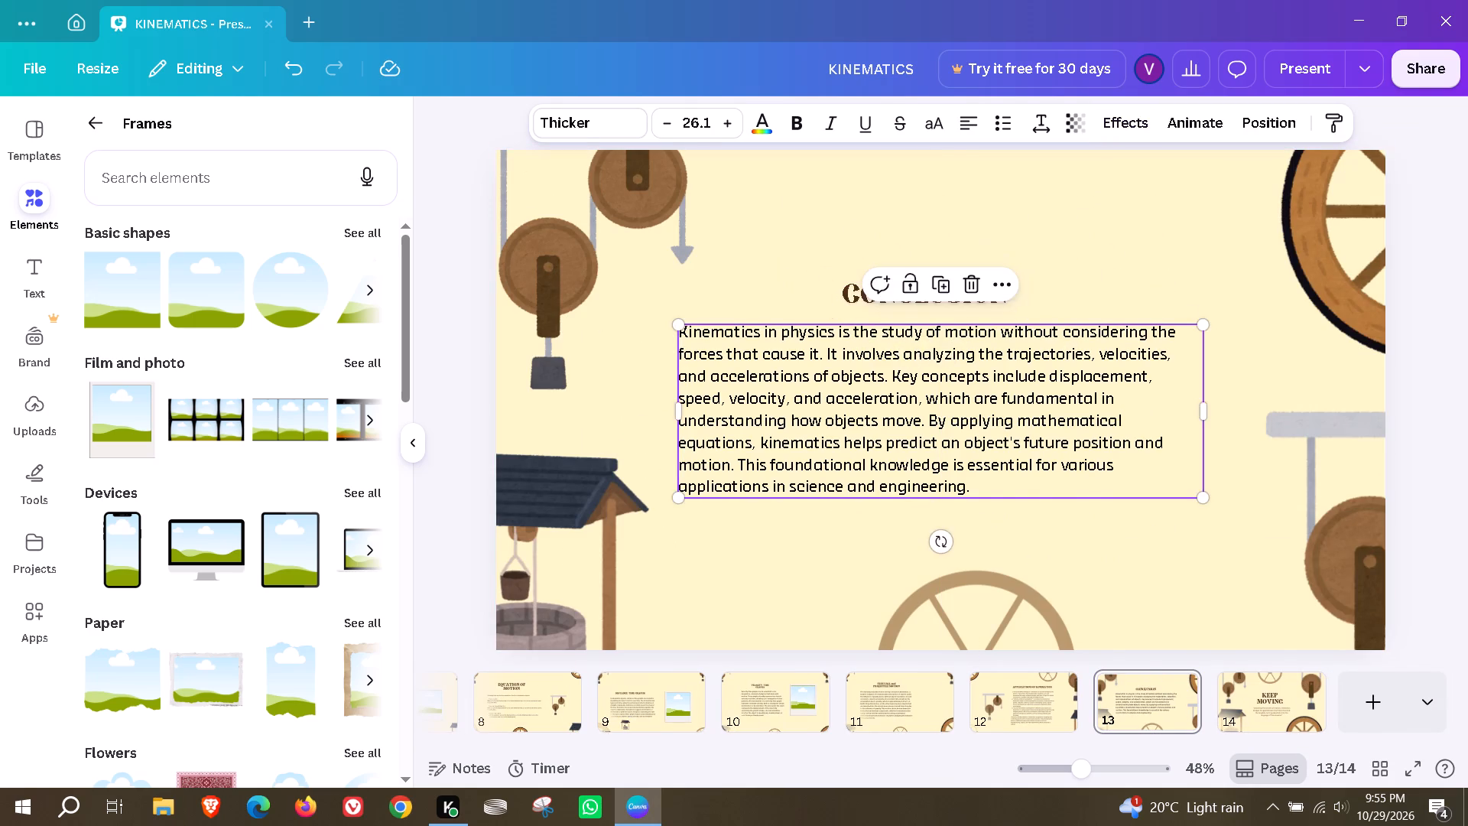
{"action": "left_click_drag", "start_coordinate": [1054, 415], "coordinate": [1062, 440]}
{"action": "left_click_drag", "start_coordinate": [1217, 446], "coordinate": [1144, 445]}
{"action": "left_click_drag", "start_coordinate": [1013, 452], "coordinate": [1066, 456]}
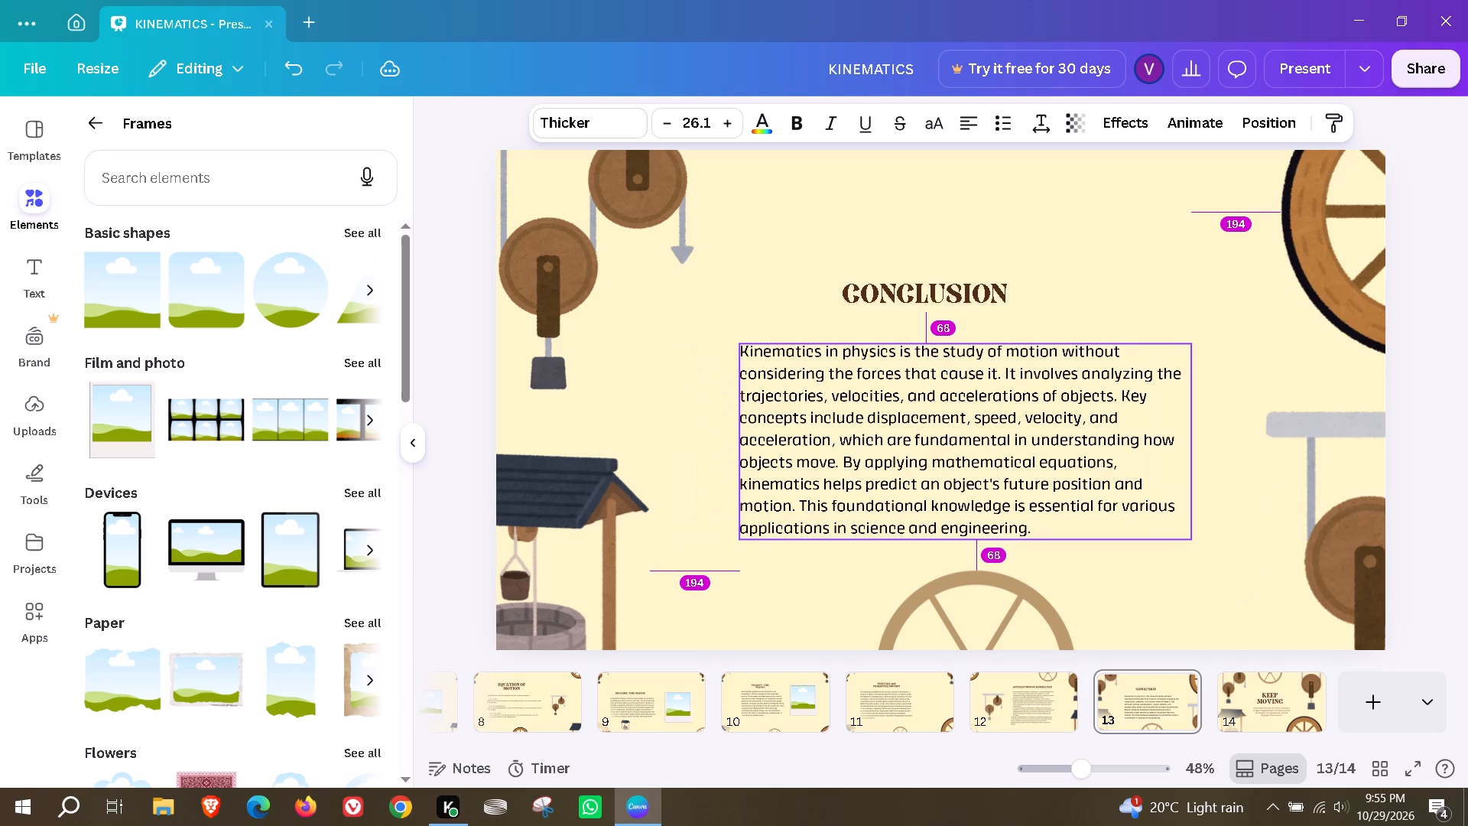
{"action": "left_click_drag", "start_coordinate": [1066, 456], "coordinate": [1035, 458]}
Move the CONCLUSION heading slightly down, closer to the paragraph.
{"action": "left_click", "coordinate": [1002, 300]}
{"action": "left_click_drag", "start_coordinate": [1005, 288], "coordinate": [1008, 291]}
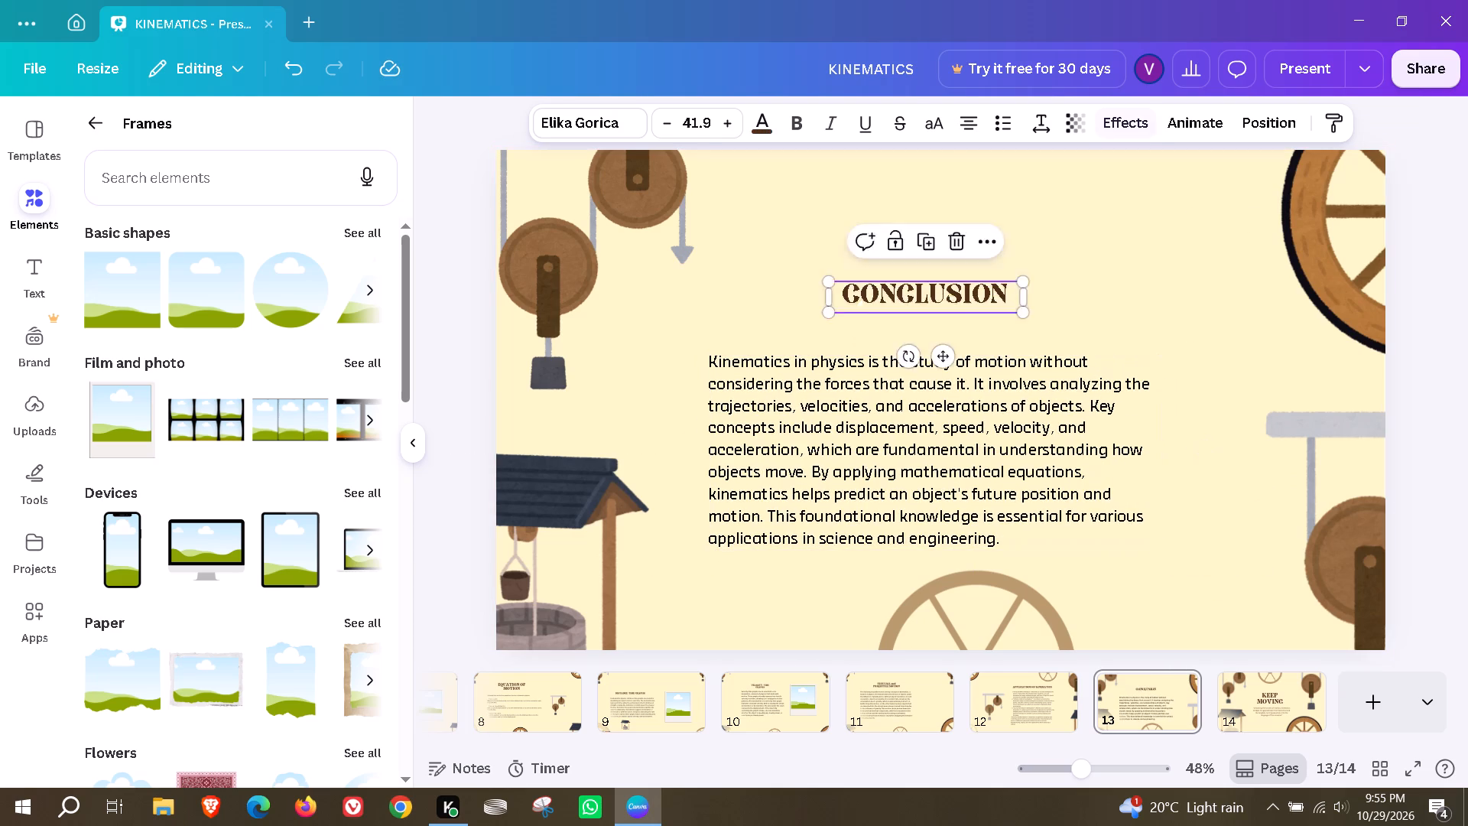
{"action": "left_click_drag", "start_coordinate": [1008, 291], "coordinate": [1006, 311]}
{"action": "left_click", "coordinate": [1143, 301]}
Shrink page 13's light wheel at the bottom edge and the well in the bottom-left corner.
{"action": "left_click", "coordinate": [1009, 587]}
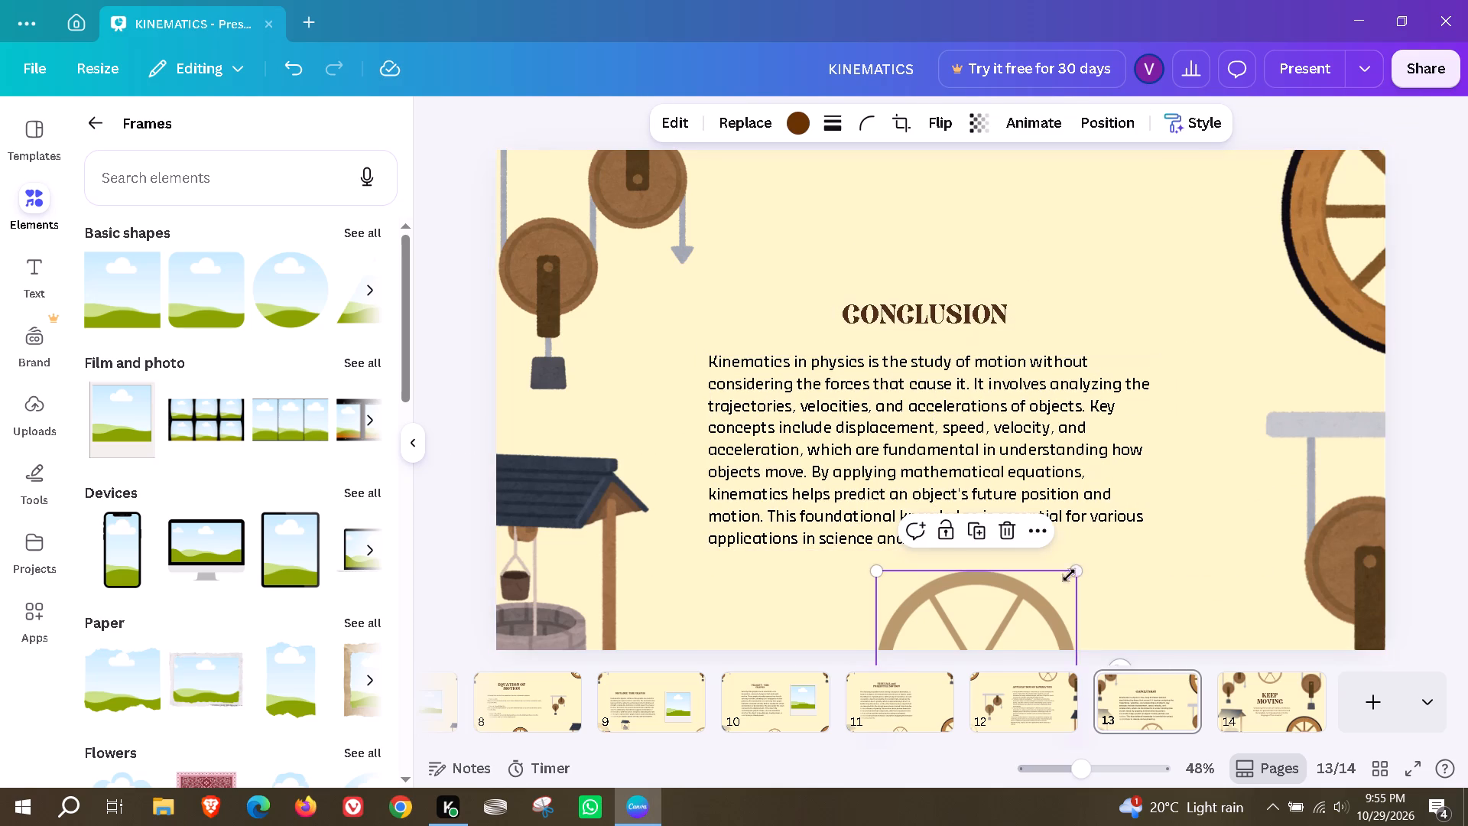
{"action": "left_click_drag", "start_coordinate": [1073, 572], "coordinate": [1035, 605]}
{"action": "left_click", "coordinate": [567, 527]}
{"action": "left_click_drag", "start_coordinate": [649, 457], "coordinate": [609, 578]}
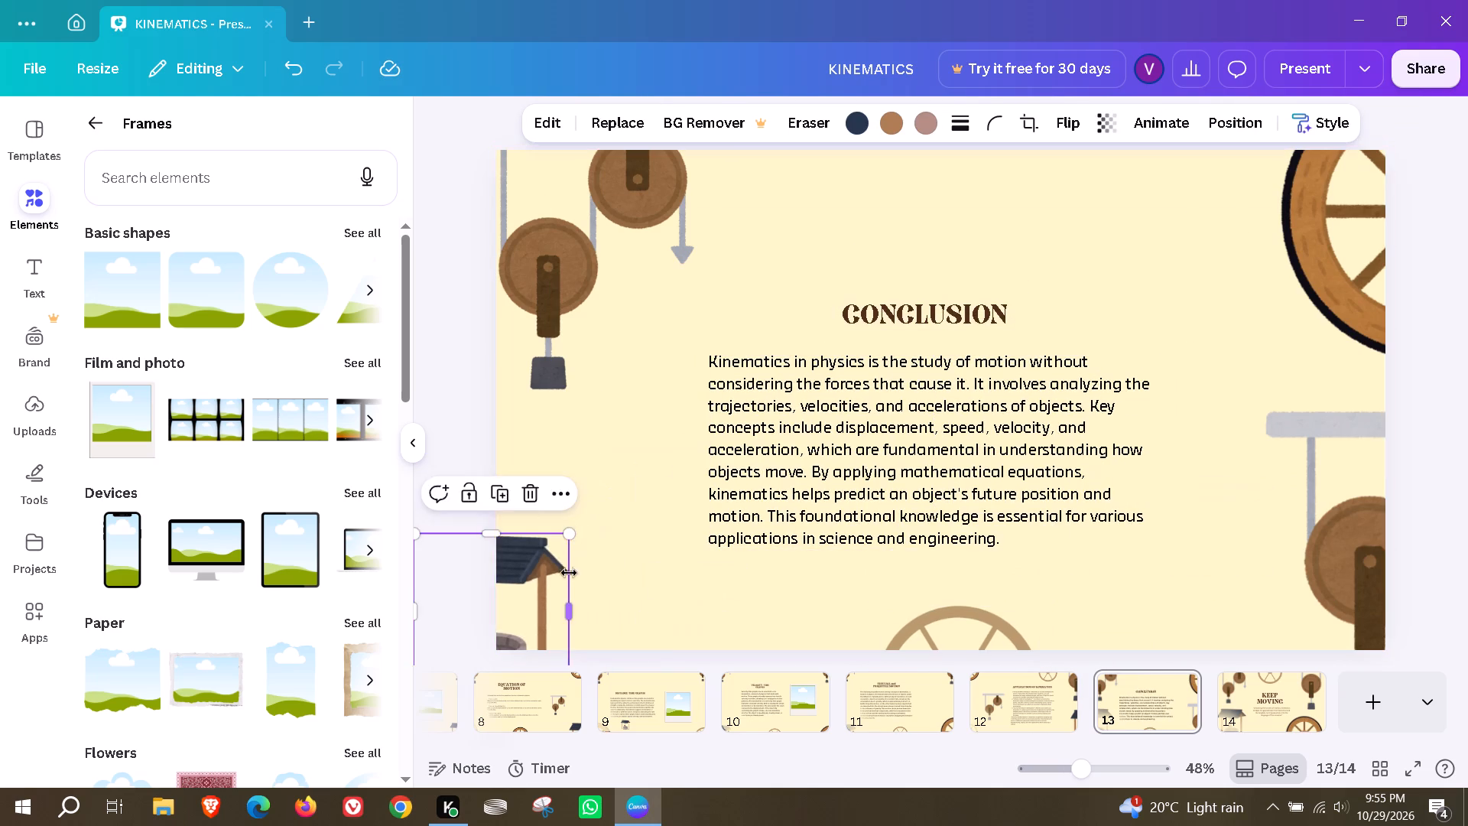
Tuck page 13's well further into the bottom-left corner and shrink the double pulley in the top-left corner.
{"action": "left_click_drag", "start_coordinate": [569, 573], "coordinate": [554, 601]}
{"action": "left_click_drag", "start_coordinate": [513, 583], "coordinate": [529, 623]}
{"action": "left_click", "coordinate": [553, 267]}
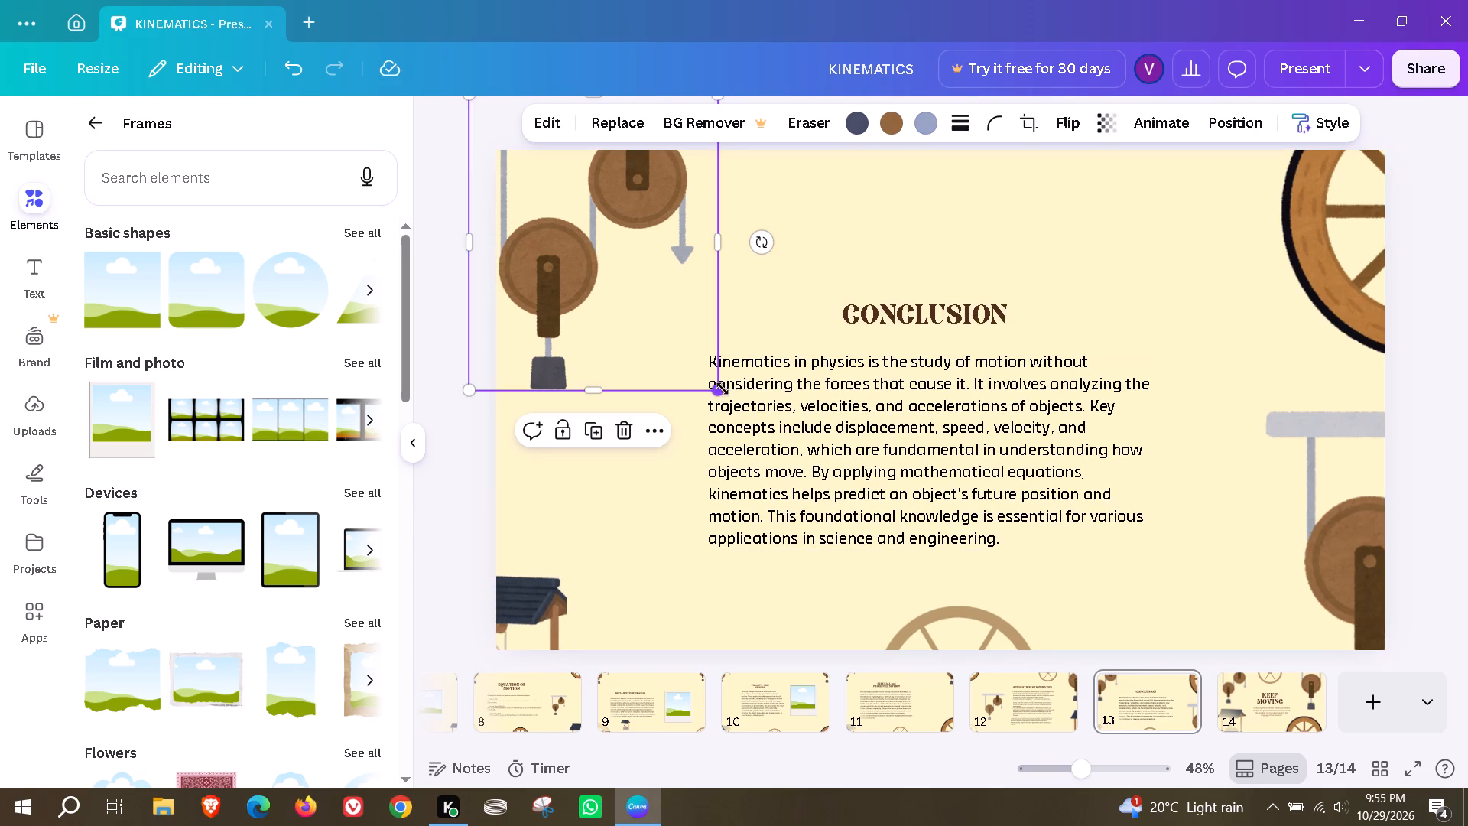
{"action": "left_click_drag", "start_coordinate": [723, 389], "coordinate": [566, 213]}
Shrink the dark wheel in page 13's top-right corner so only a small arc shows on the page.
{"action": "left_click", "coordinate": [1361, 249]}
{"action": "left_click_drag", "start_coordinate": [1321, 294], "coordinate": [1267, 286]}
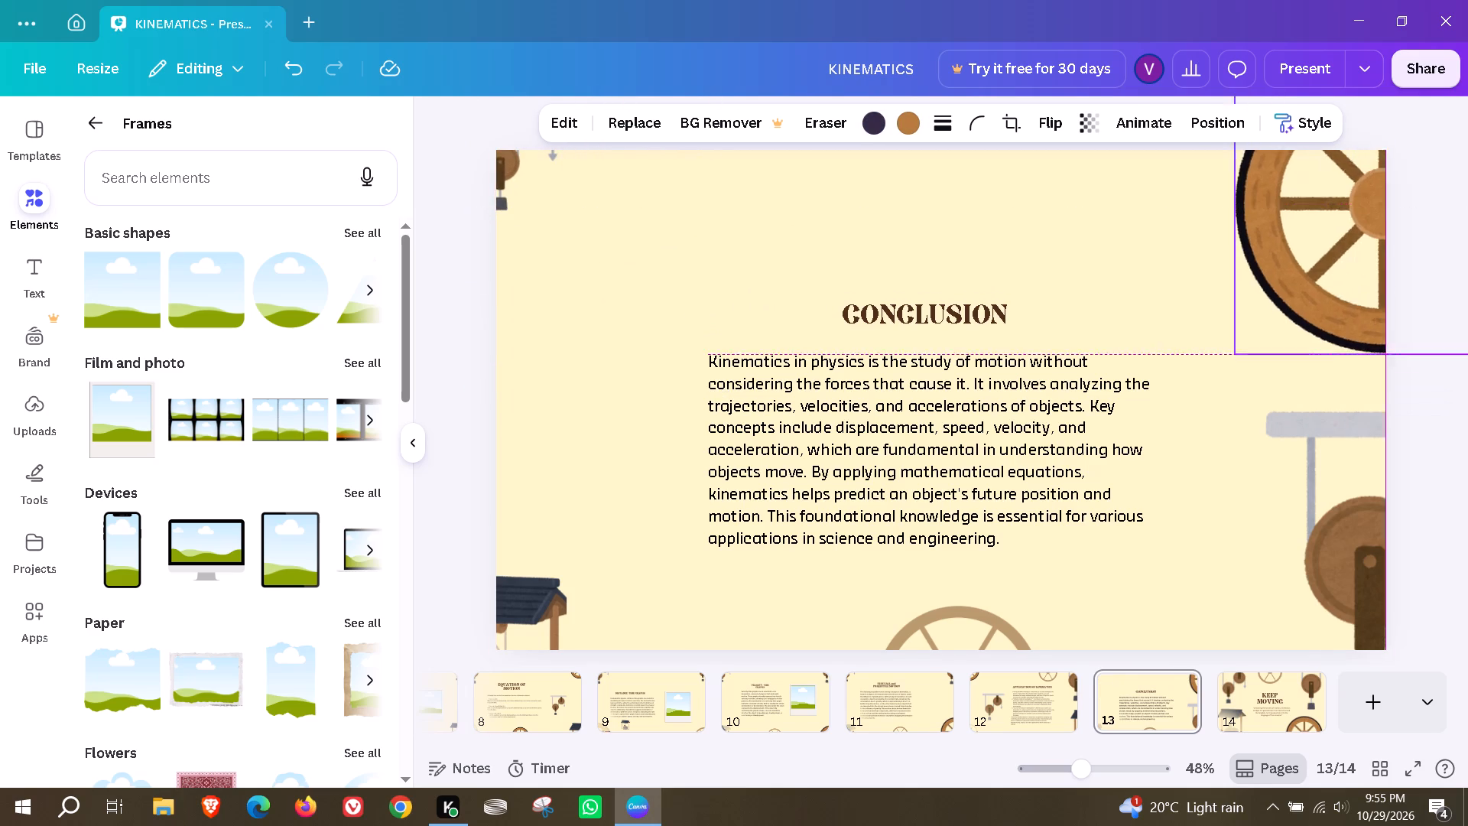
{"action": "left_click_drag", "start_coordinate": [1267, 286], "coordinate": [1250, 259]}
{"action": "left_click_drag", "start_coordinate": [1213, 333], "coordinate": [1296, 254]}
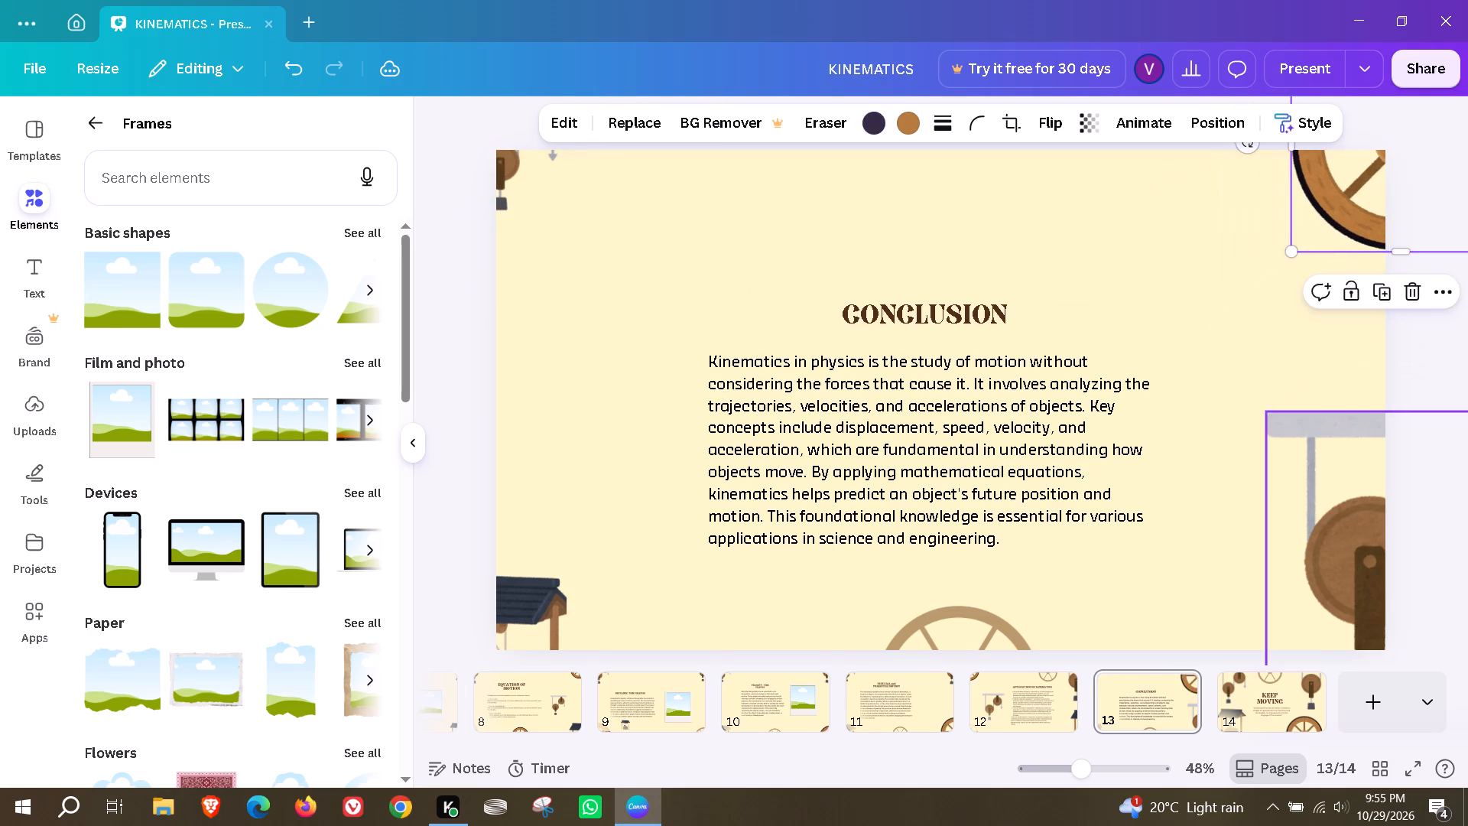
Shrink the pulley at page 13's right edge and tuck it into the bottom-right corner.
{"action": "left_click", "coordinate": [1355, 529]}
{"action": "left_click_drag", "start_coordinate": [1319, 472], "coordinate": [1265, 523]}
{"action": "left_click", "coordinate": [1213, 473]}
{"action": "left_click_drag", "start_coordinate": [1217, 467], "coordinate": [1280, 552]}
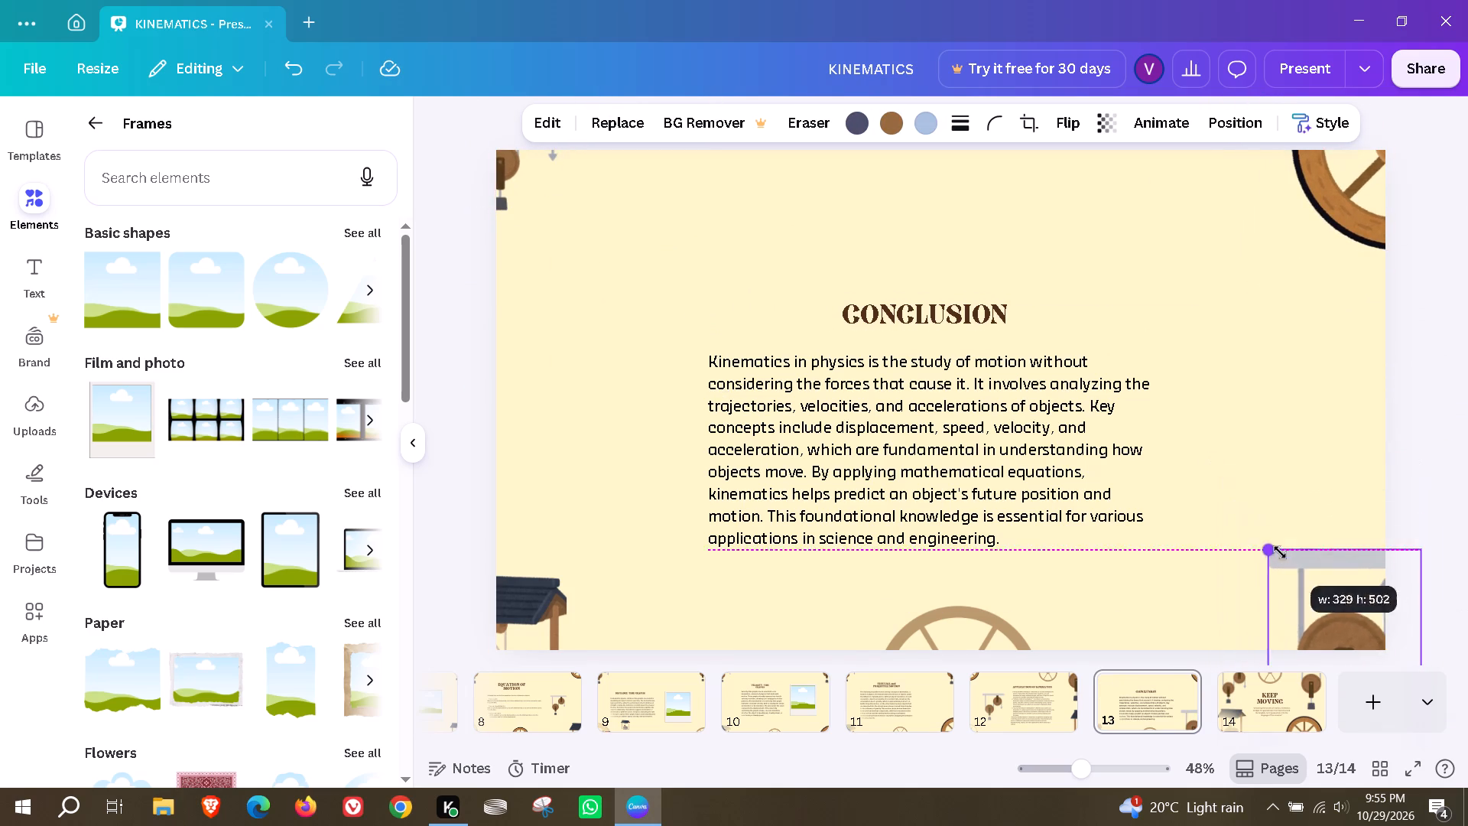
{"action": "left_click_drag", "start_coordinate": [1280, 552], "coordinate": [1326, 608]}
Nudge page 13's paragraph slightly left beneath the CONCLUSION heading.
{"action": "left_click", "coordinate": [1170, 511]}
{"action": "left_click_drag", "start_coordinate": [949, 460], "coordinate": [951, 452]}
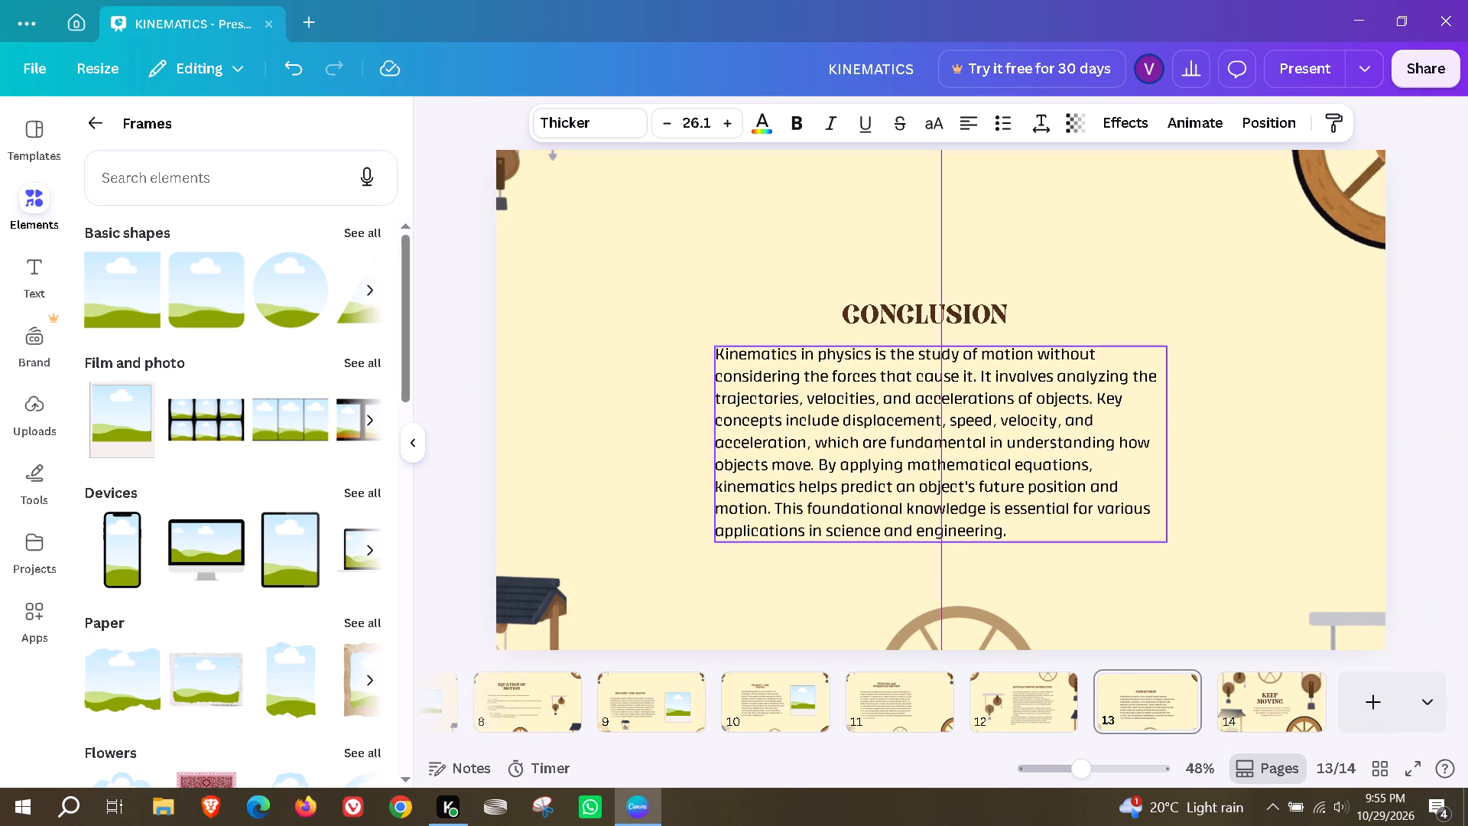
{"action": "left_click_drag", "start_coordinate": [951, 452], "coordinate": [937, 458]}
{"action": "left_click", "coordinate": [1229, 343]}
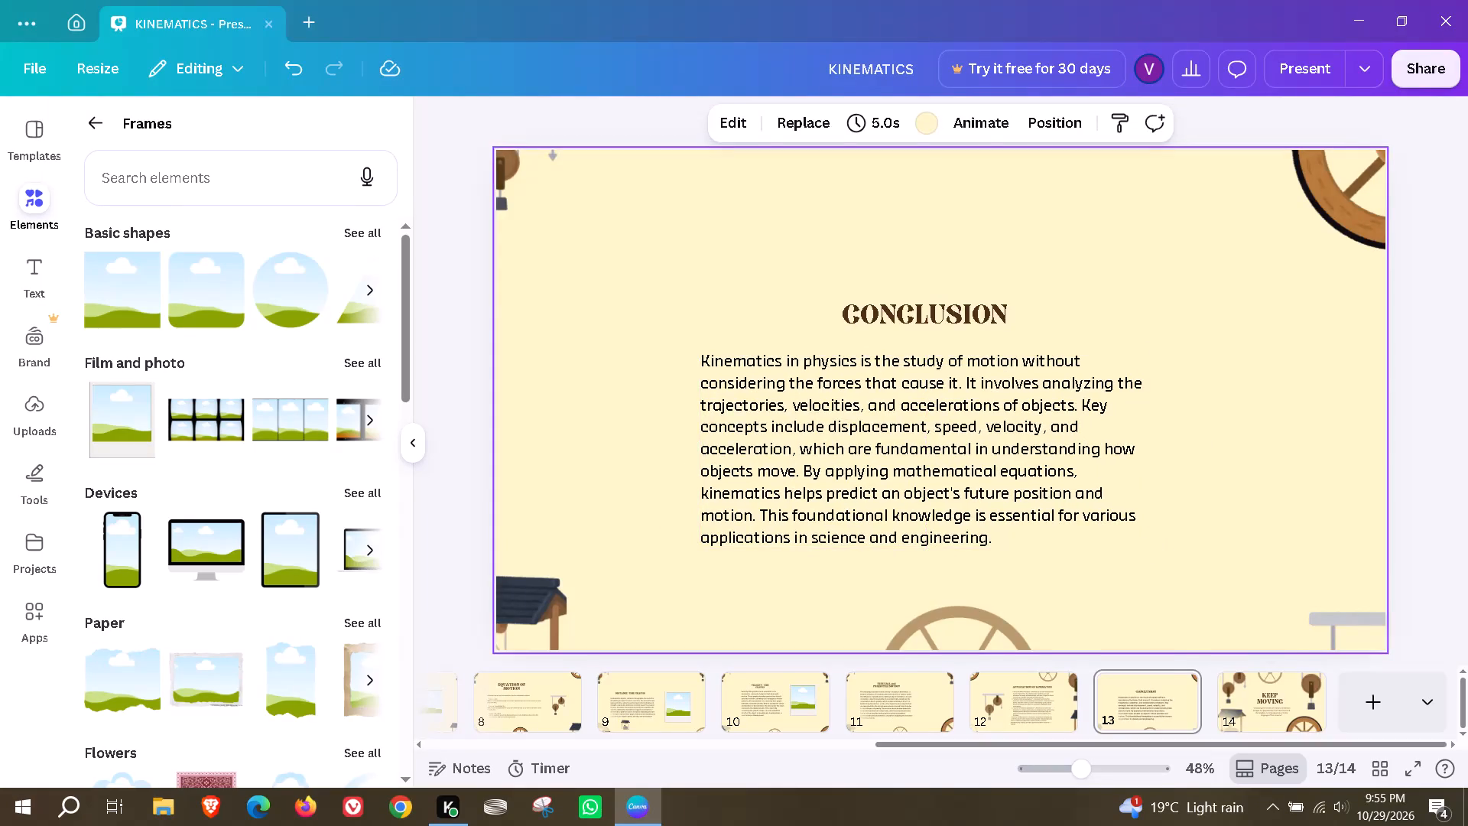
Shift page 14's two pulleys, well and dark wheel outward toward the page corners.
{"action": "left_click", "coordinate": [1245, 703]}
{"action": "left_click", "coordinate": [1280, 410]}
{"action": "left_click_drag", "start_coordinate": [1229, 404], "coordinate": [1255, 358]}
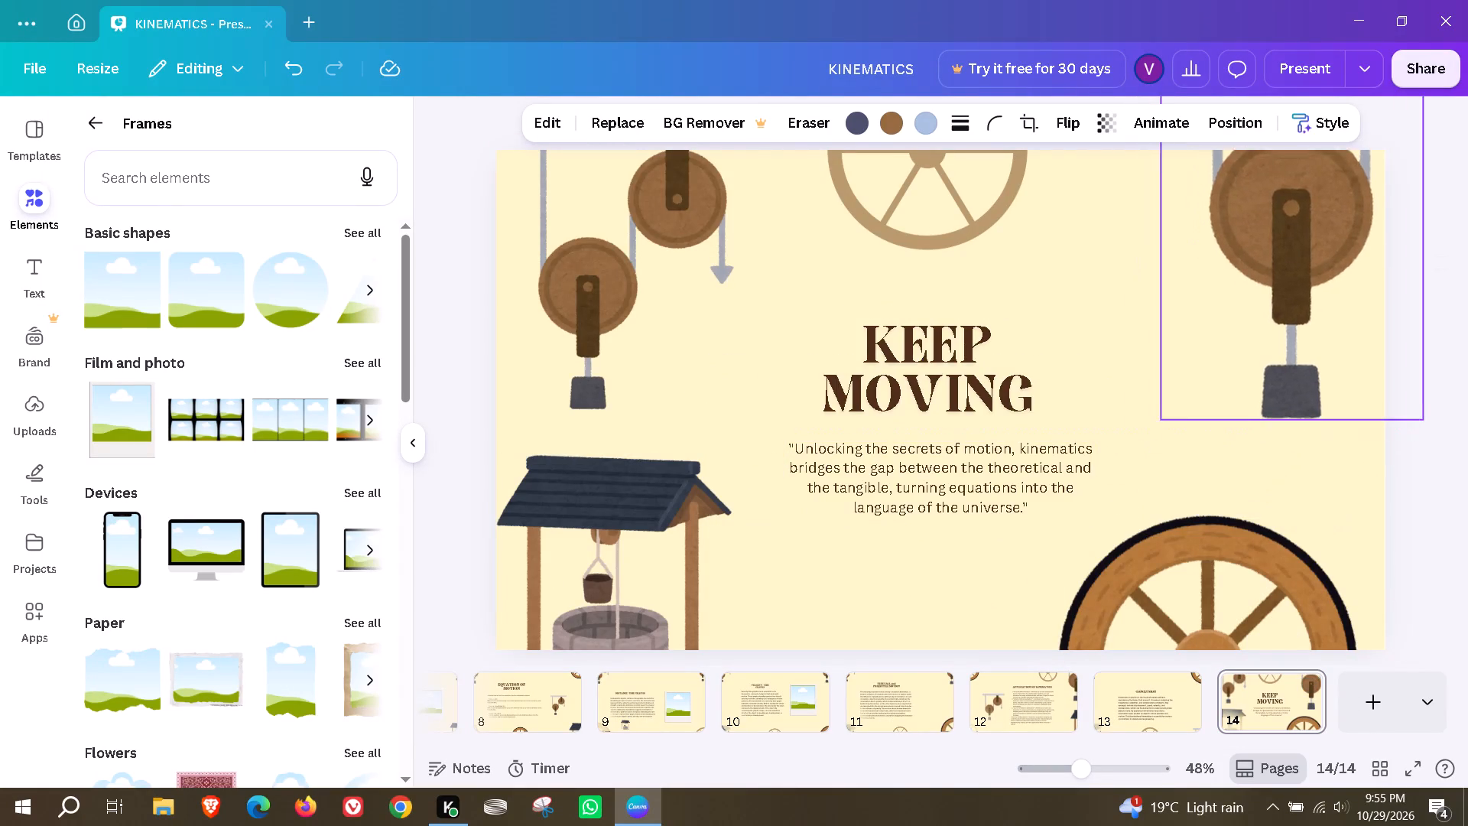
{"action": "left_click_drag", "start_coordinate": [1255, 358], "coordinate": [1259, 350]}
{"action": "left_click_drag", "start_coordinate": [669, 376], "coordinate": [636, 343]}
{"action": "left_click_drag", "start_coordinate": [667, 524], "coordinate": [632, 534]}
{"action": "left_click_drag", "start_coordinate": [1190, 595], "coordinate": [1307, 577]}
Widen page 14's quote to three lines and lower both it and the KEEP MOVING heading, centred on the page.
{"action": "left_click_drag", "start_coordinate": [978, 512], "coordinate": [976, 517]}
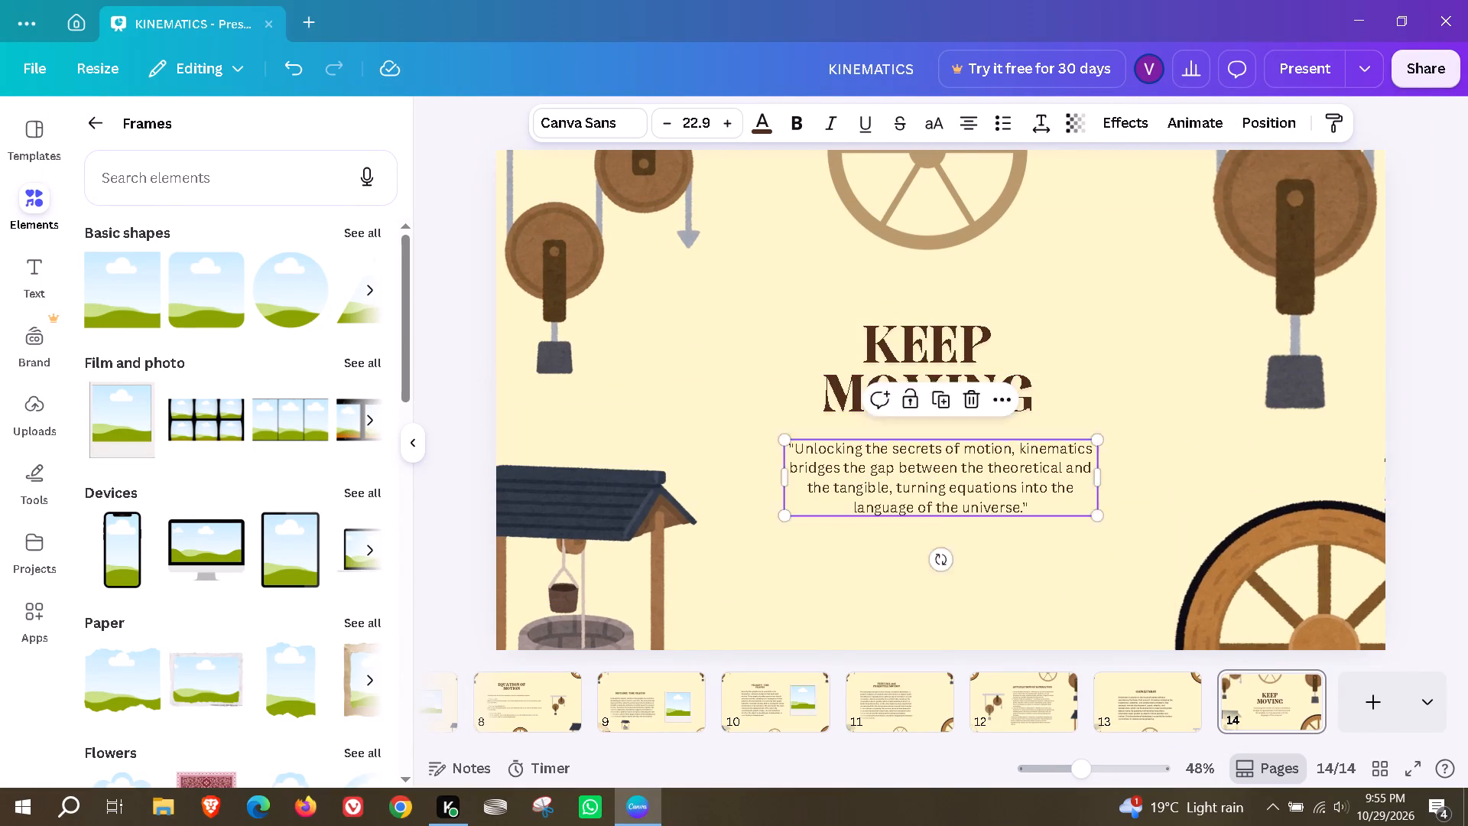
{"action": "left_click_drag", "start_coordinate": [976, 517], "coordinate": [972, 532]}
{"action": "left_click_drag", "start_coordinate": [1099, 496], "coordinate": [1178, 496]}
{"action": "left_click_drag", "start_coordinate": [1041, 495], "coordinate": [1021, 497]}
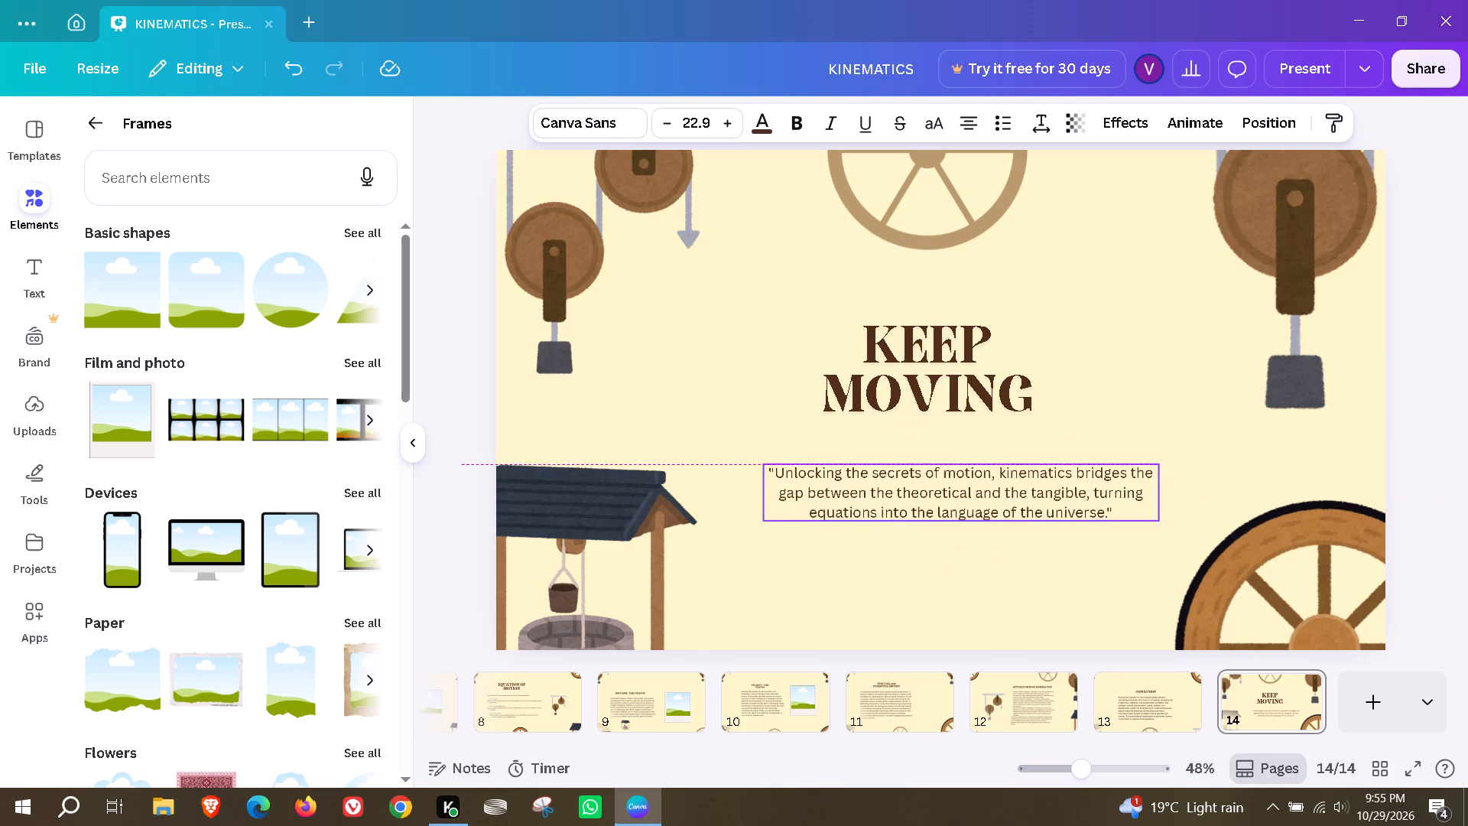
{"action": "left_click_drag", "start_coordinate": [1021, 497], "coordinate": [1006, 532]}
{"action": "left_click_drag", "start_coordinate": [1018, 392], "coordinate": [1035, 428]}
{"action": "left_click", "coordinate": [1199, 448]}
Search photos for "motion" and place the black-and-white blurred train photo in page 2's frame.
{"action": "scroll", "coordinate": [991, 711], "scroll_direction": "down", "scroll_amount": 4}
{"action": "scroll", "coordinate": [988, 713], "scroll_direction": "up", "scroll_amount": 18}
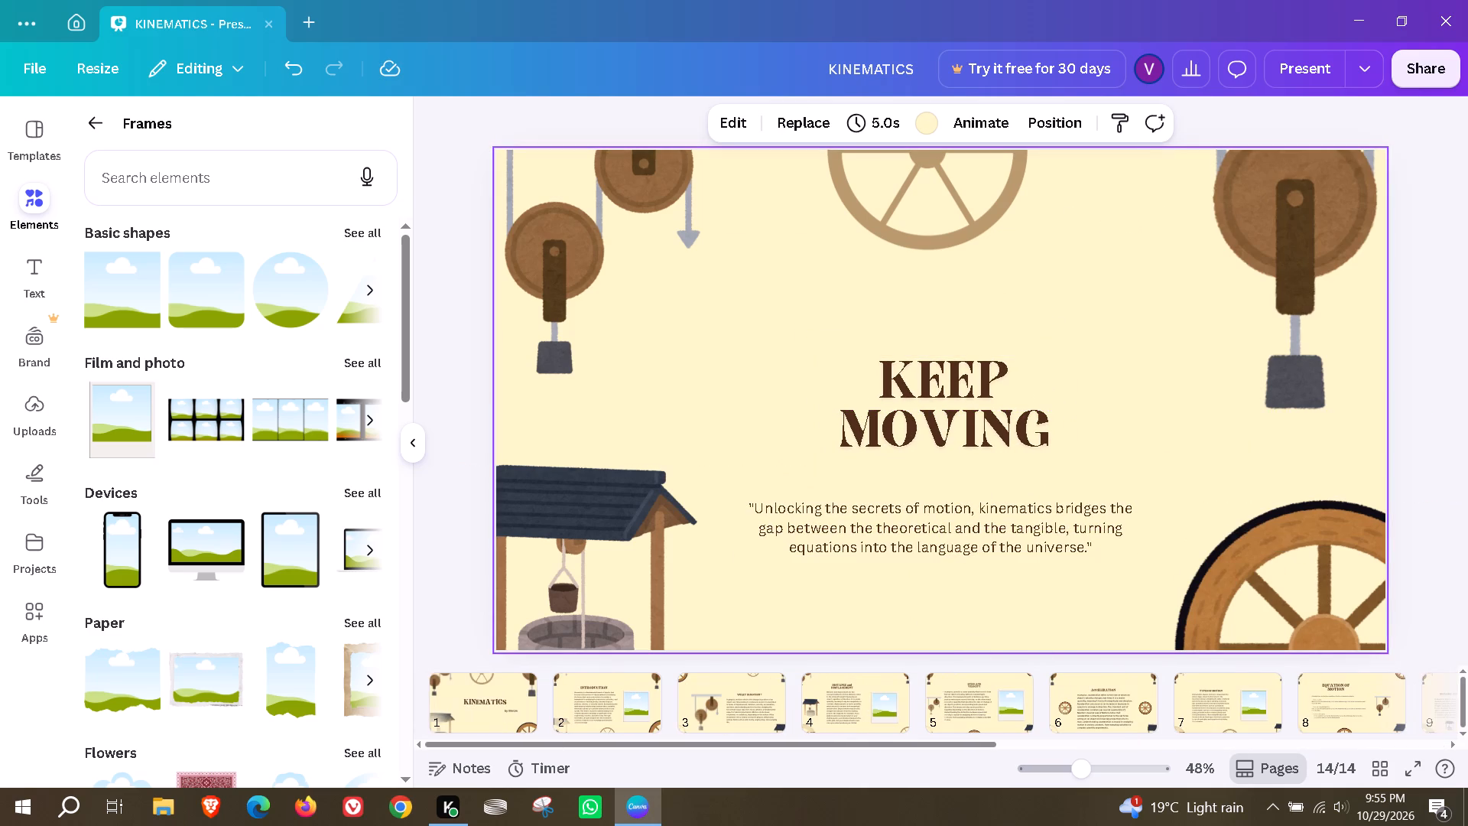
{"action": "left_click", "coordinate": [509, 685]}
{"action": "left_click", "coordinate": [612, 694]}
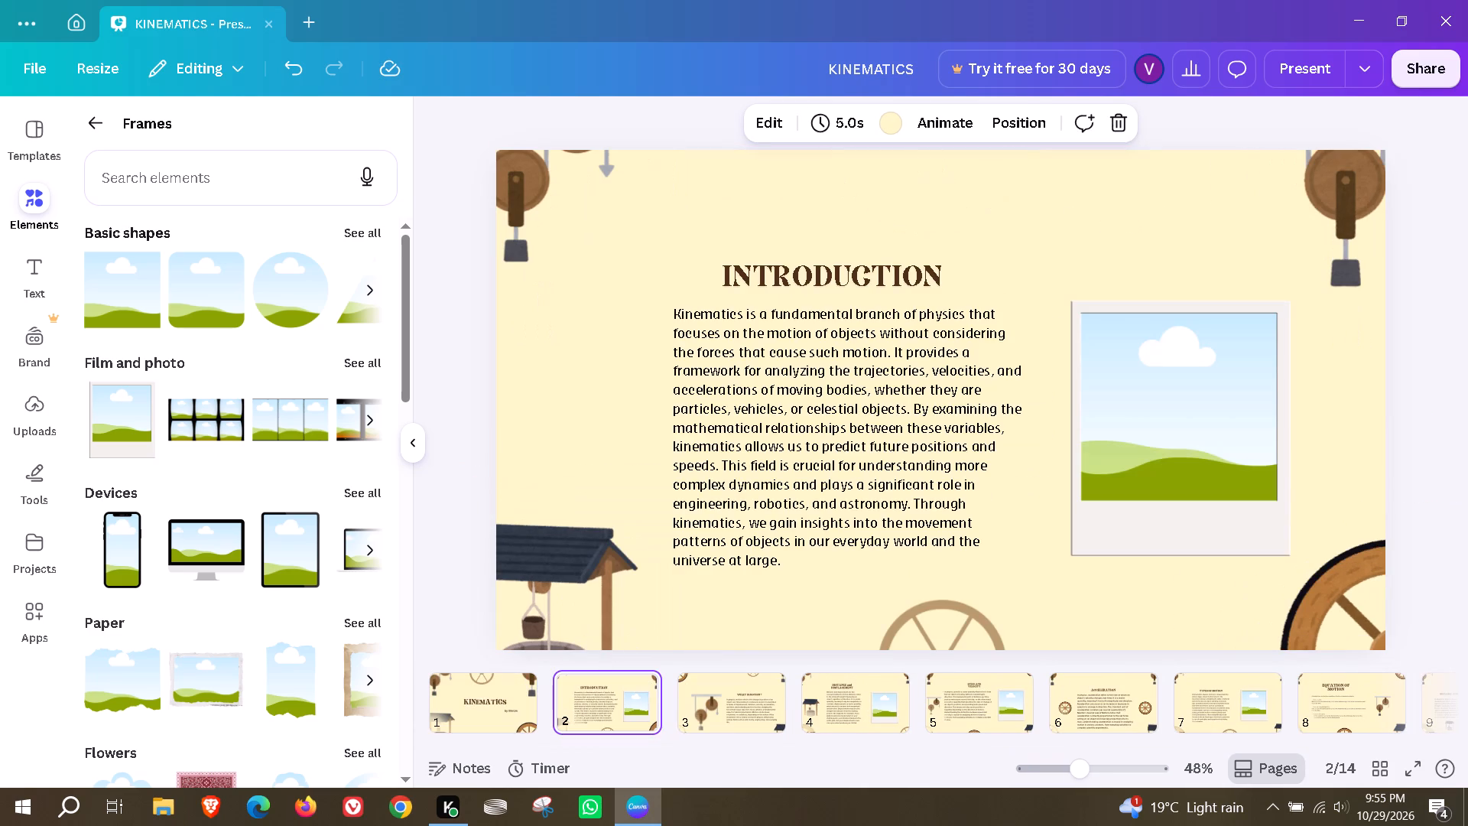
{"action": "left_click", "coordinate": [94, 132]}
{"action": "left_click", "coordinate": [345, 548]}
{"action": "left_click", "coordinate": [219, 178]}
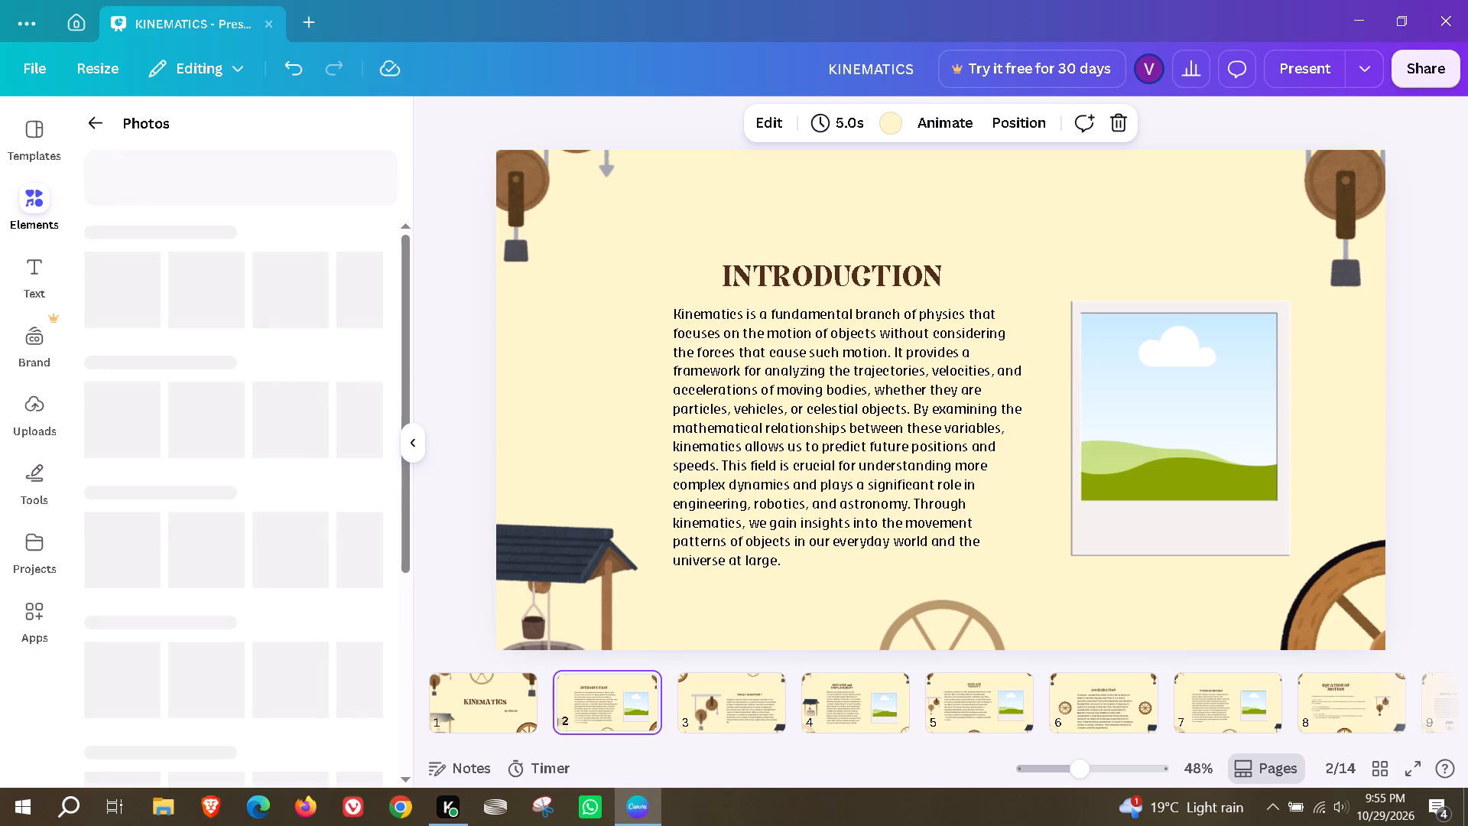
{"action": "left_click", "coordinate": [213, 175]}
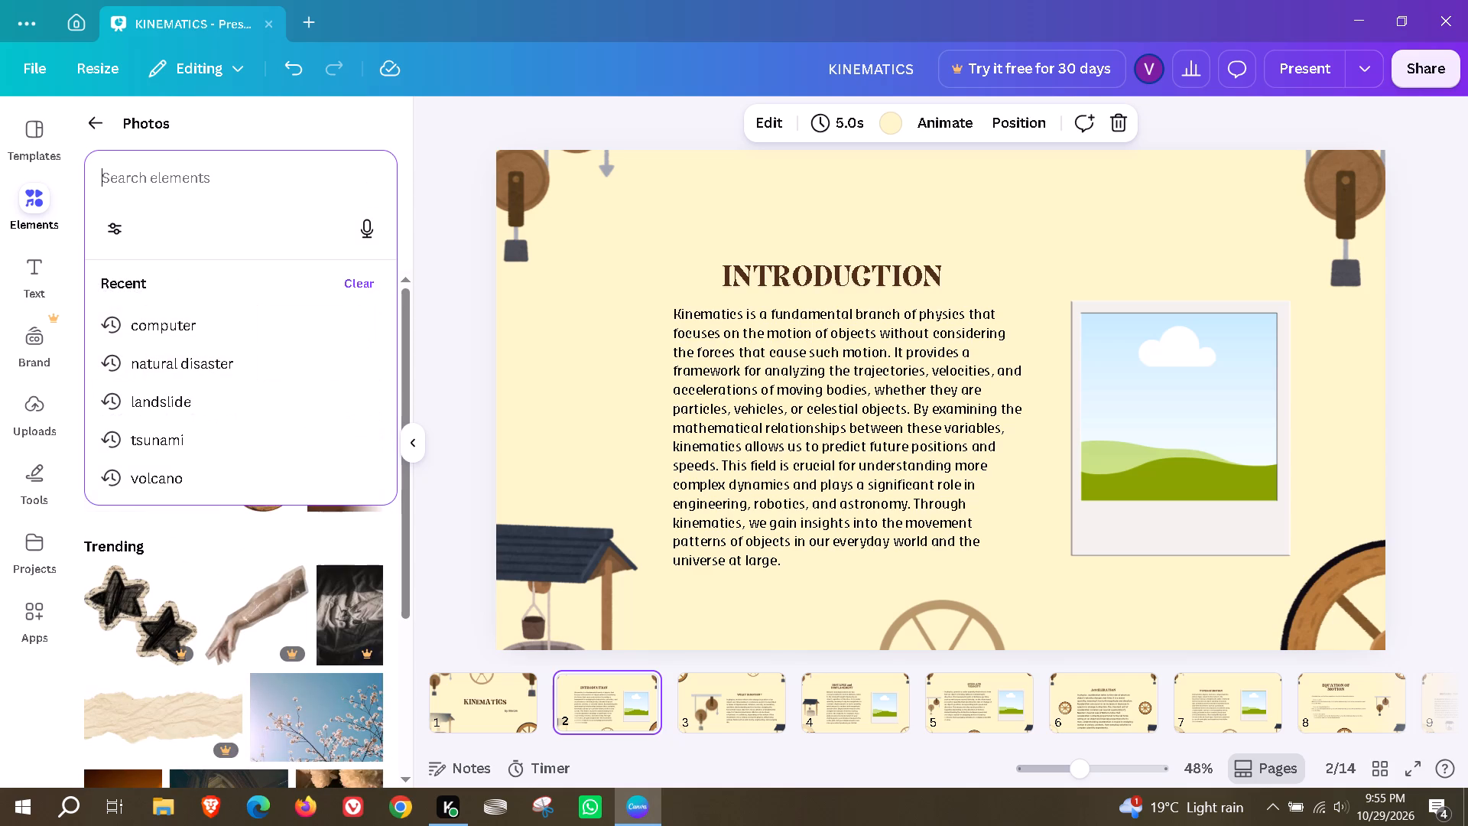
{"action": "type", "text": "motion"}
{"action": "key", "text": "space"}
{"action": "key", "text": "Return"}
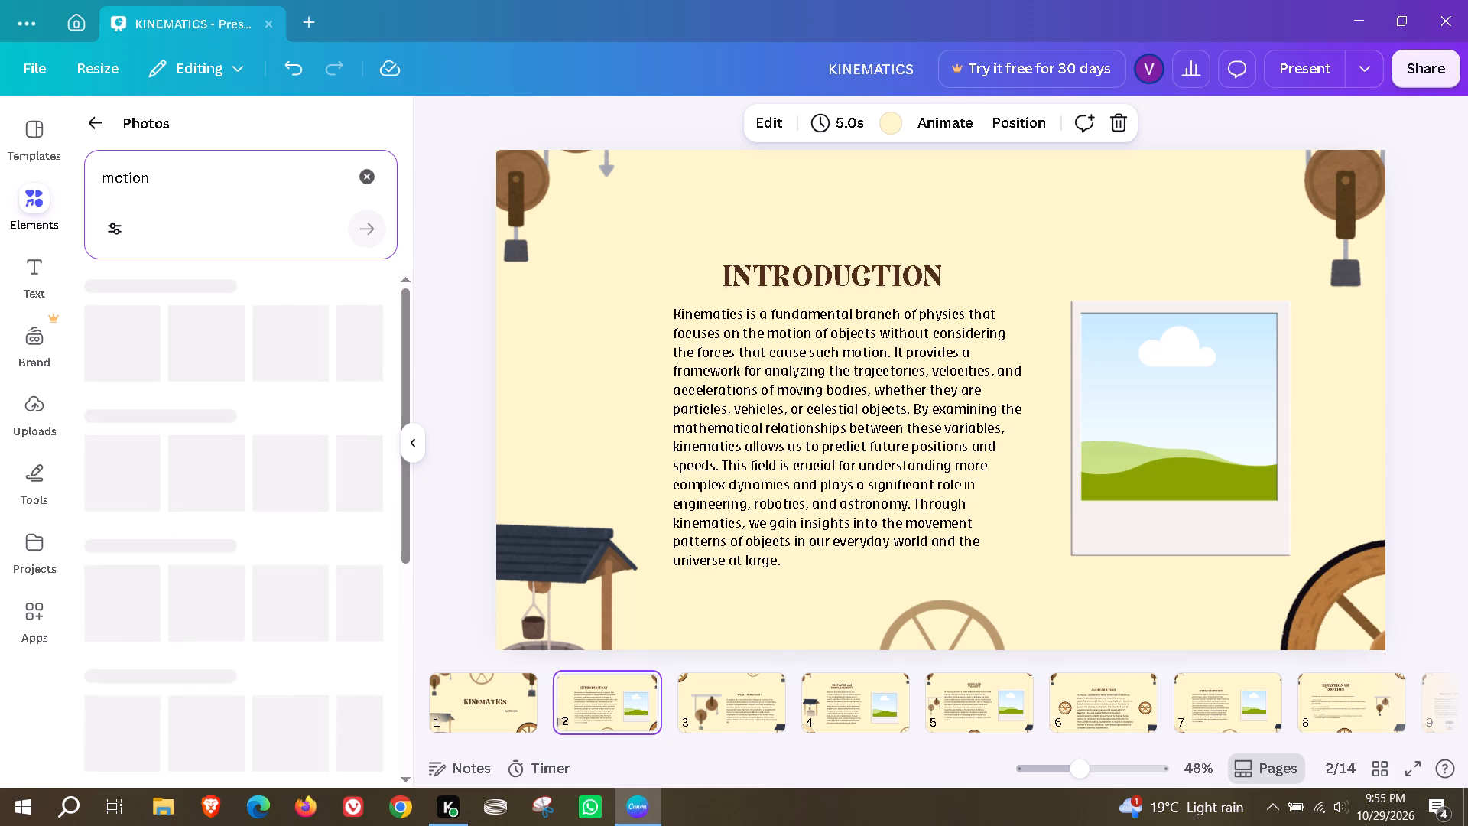
{"action": "left_click_drag", "start_coordinate": [174, 167], "coordinate": [99, 171]}
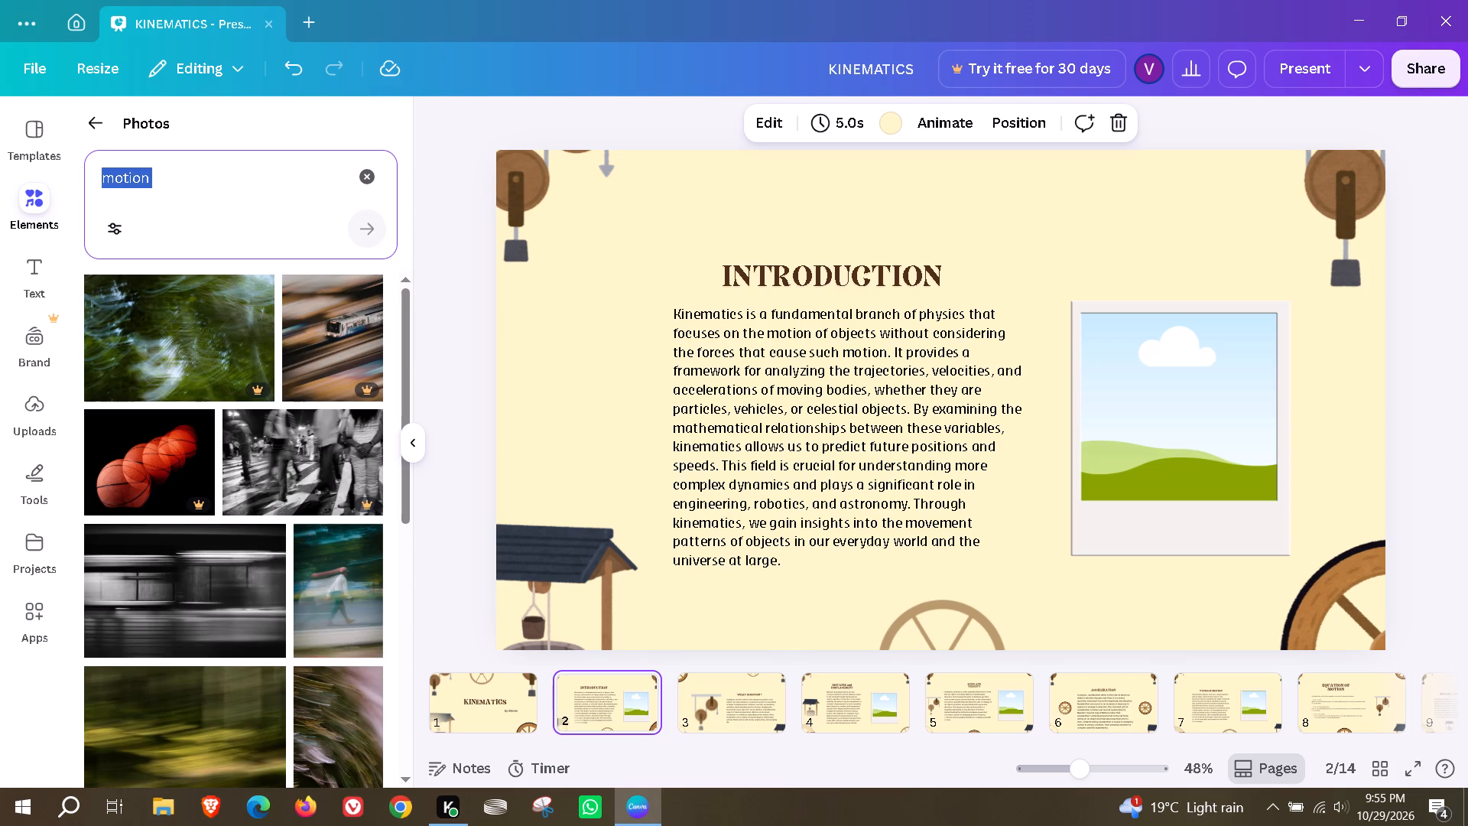
{"action": "left_click", "coordinate": [199, 190]}
{"action": "scroll", "coordinate": [231, 552], "scroll_direction": "down", "scroll_amount": 2}
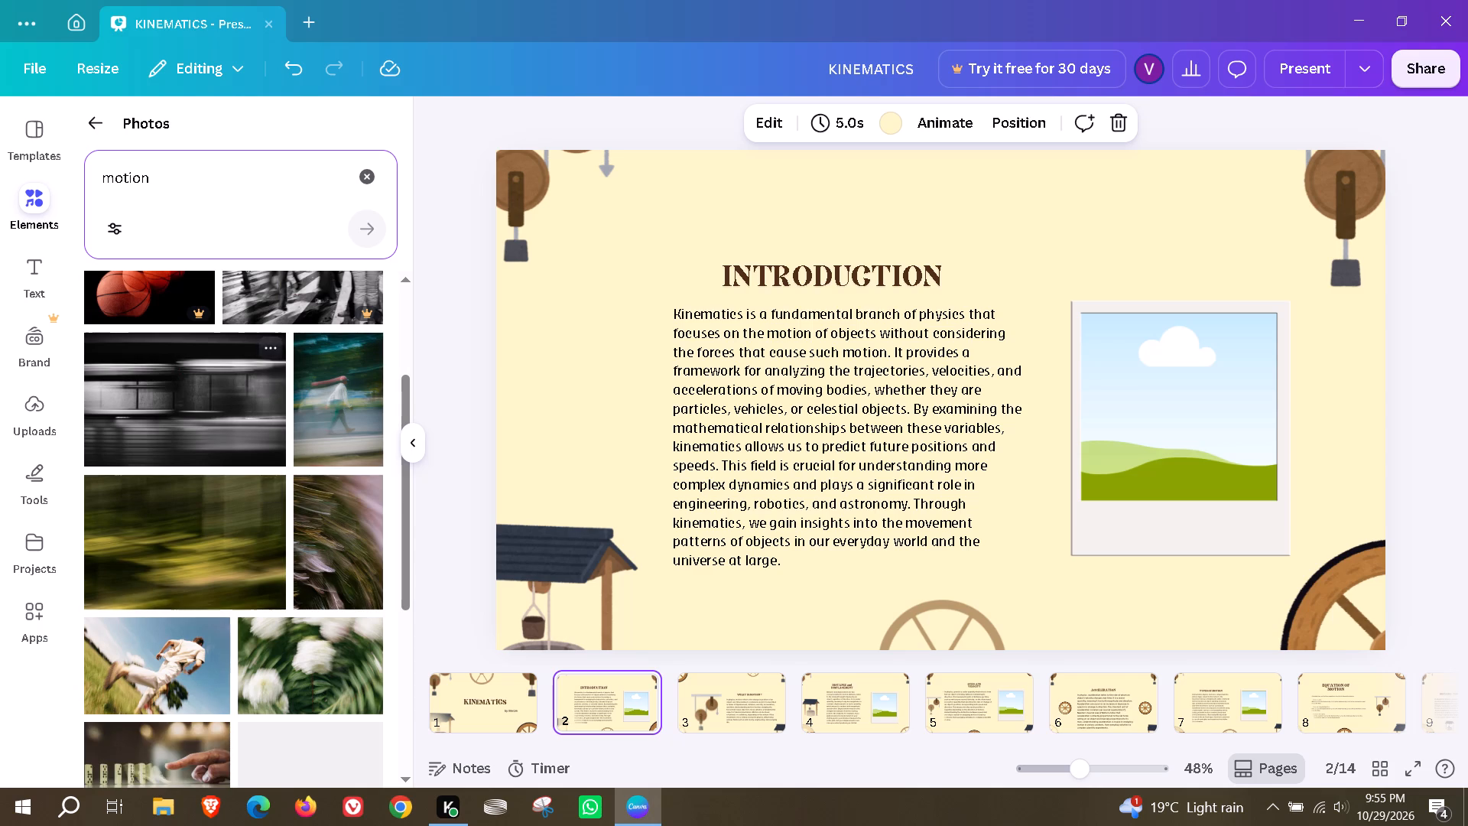
{"action": "left_click_drag", "start_coordinate": [175, 416], "coordinate": [1195, 422]}
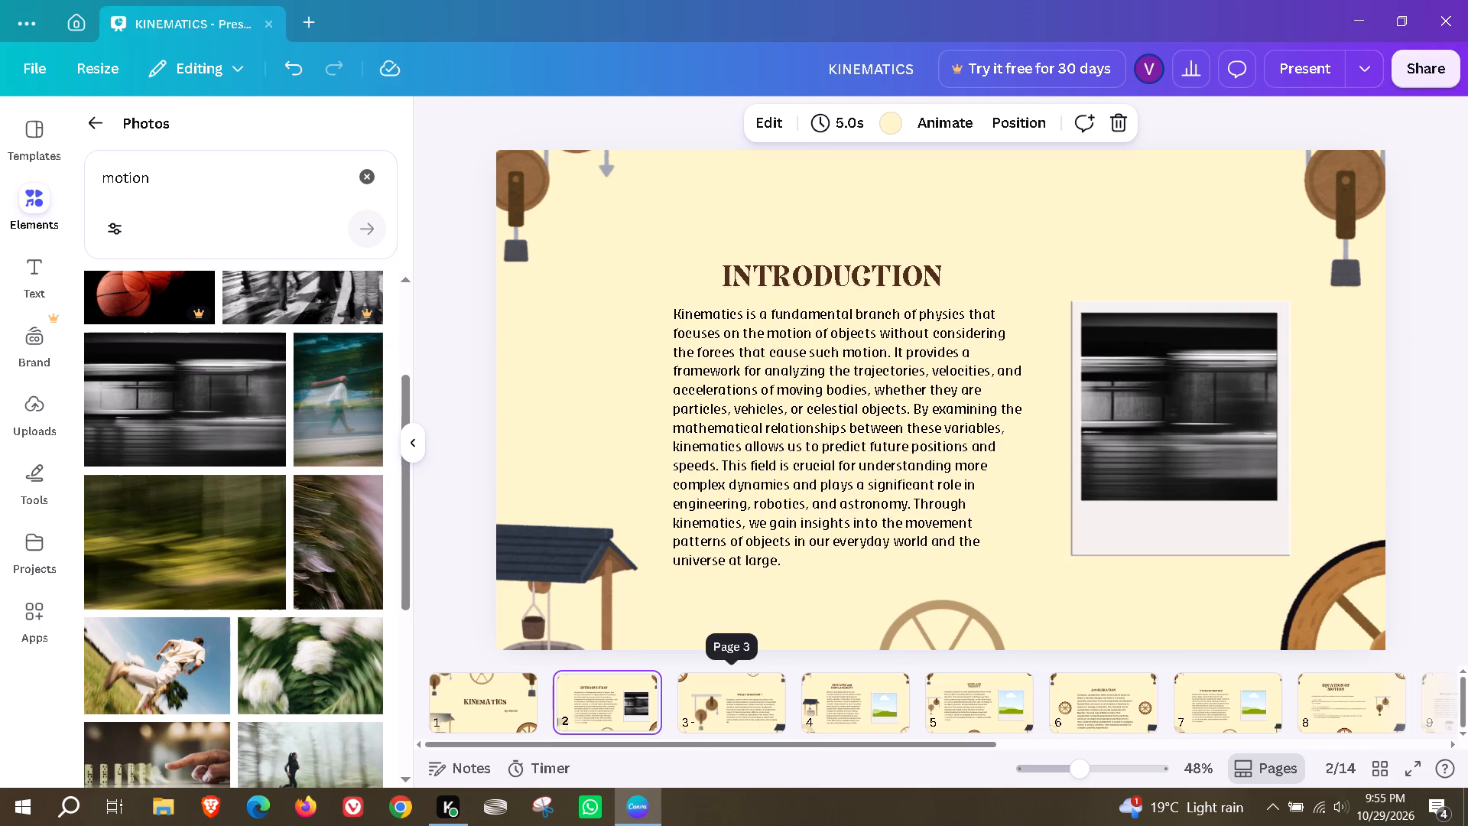
Replace the photo in page 2's frame with the motion-blurred picture of a walking person.
{"action": "left_click", "coordinate": [690, 698]}
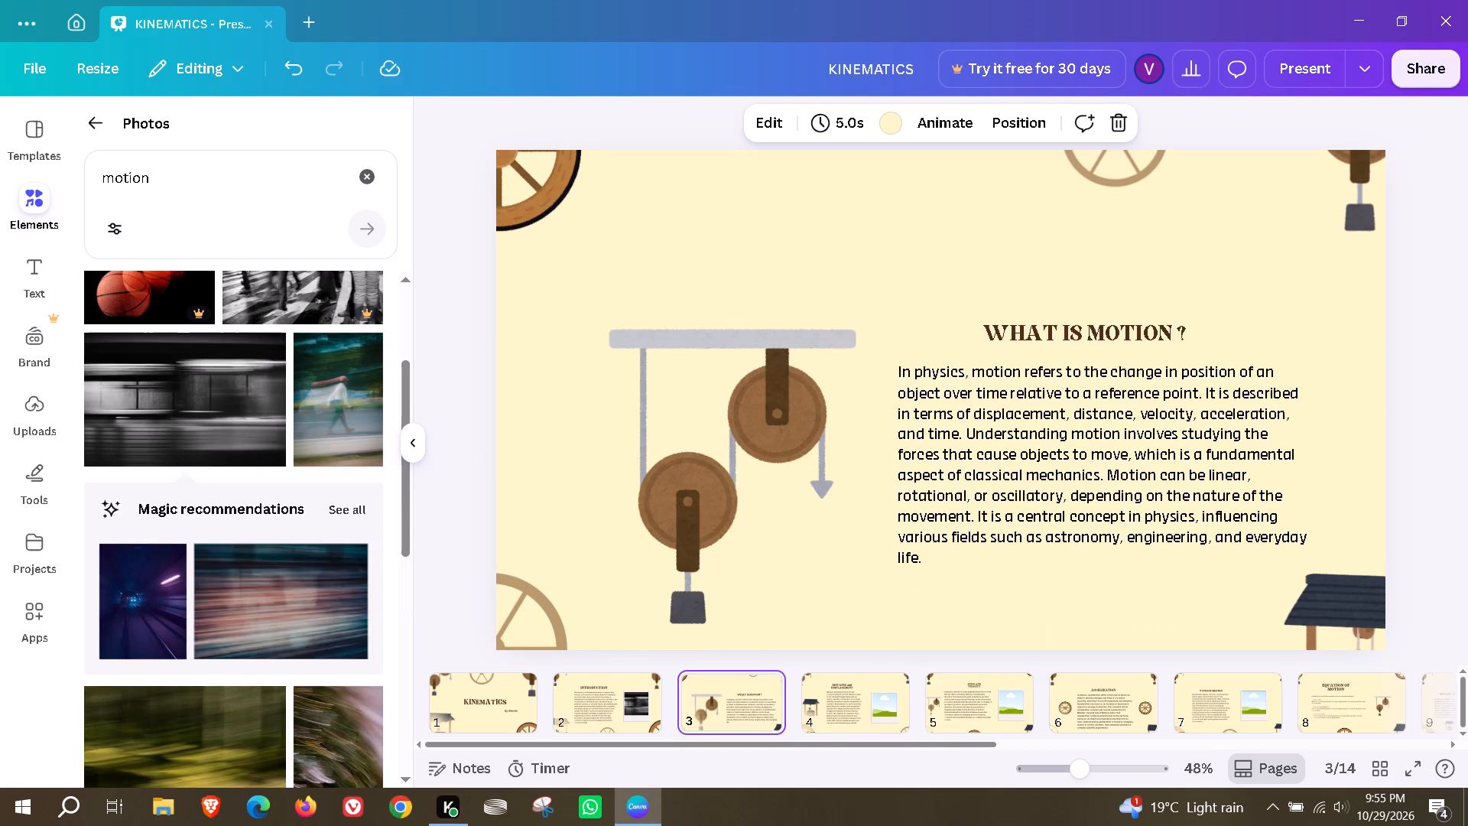
{"action": "left_click", "coordinate": [605, 703]}
{"action": "left_click_drag", "start_coordinate": [313, 437], "coordinate": [1187, 424]}
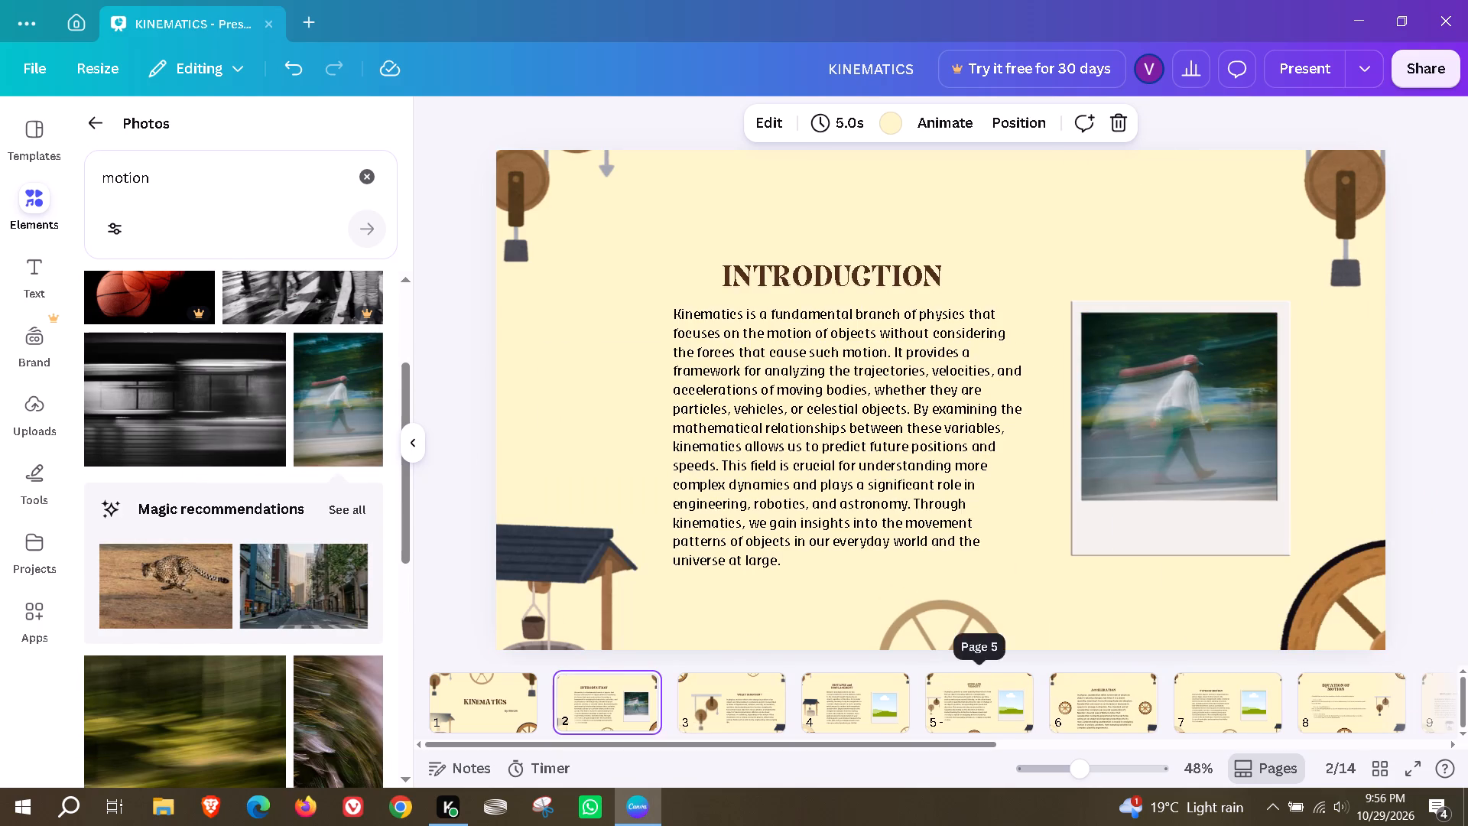
Fill page 4's DISTANCE and DISPLACEMENT frame with the recommended photo of a running cheetah.
{"action": "left_click", "coordinate": [762, 701]}
{"action": "left_click", "coordinate": [835, 701]}
{"action": "scroll", "coordinate": [310, 467], "scroll_direction": "down", "scroll_amount": 1}
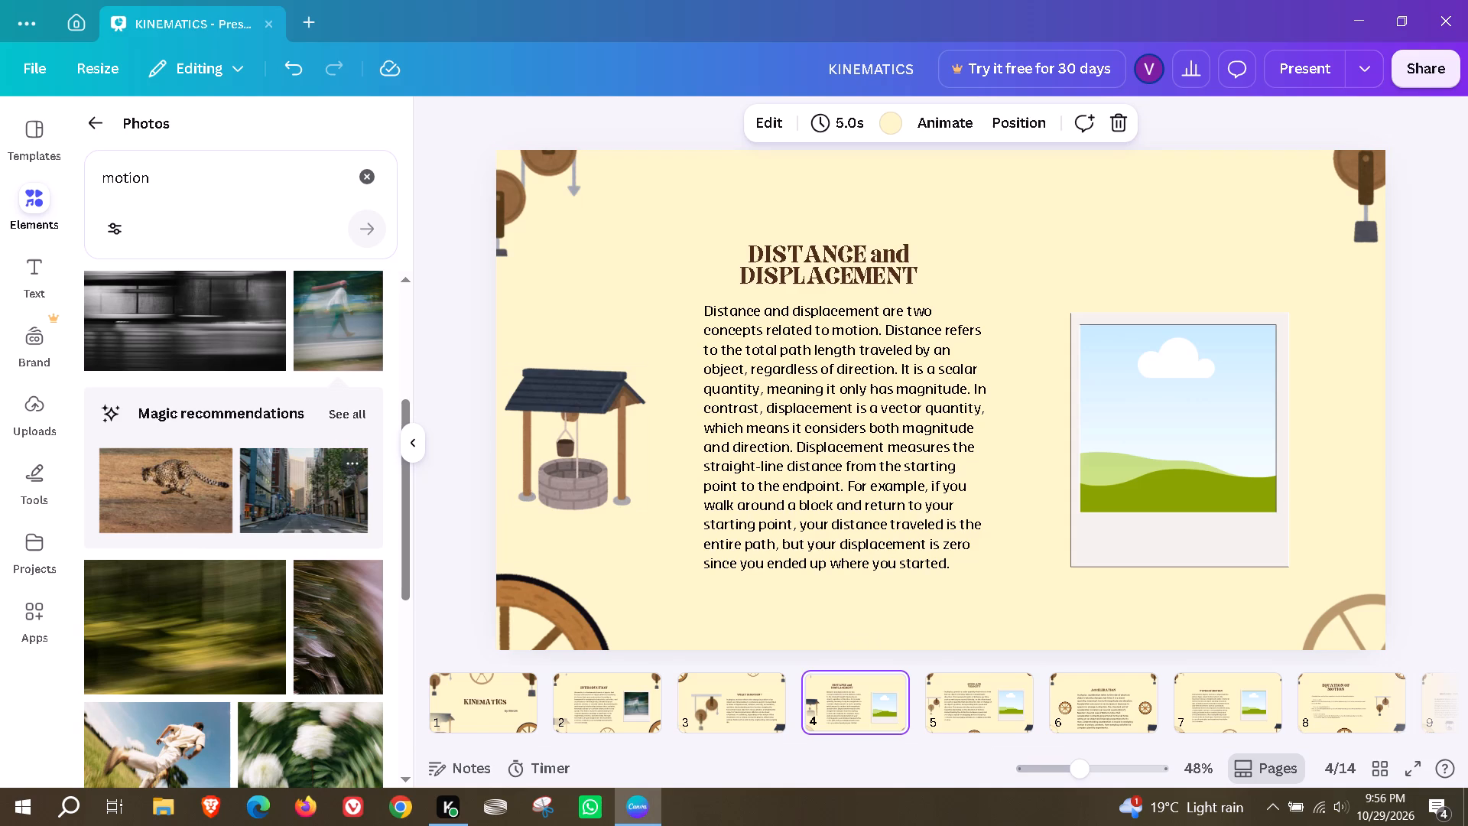
{"action": "left_click_drag", "start_coordinate": [171, 502], "coordinate": [1156, 442]}
Fill page 5's SPEED AND VELOCITY frame with the photo of a person in white moving through a grassy field.
{"action": "left_click", "coordinate": [958, 707]}
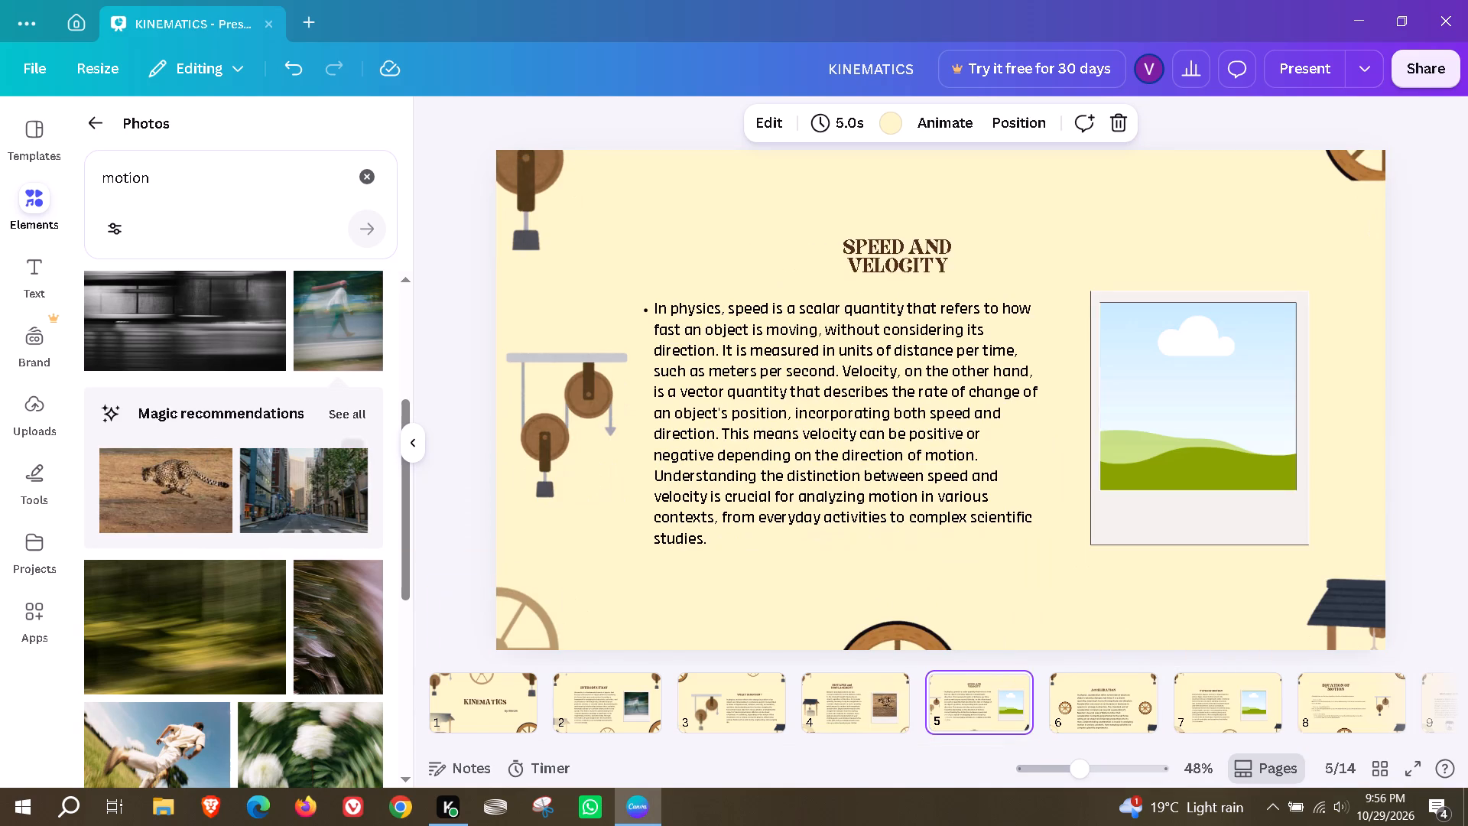
{"action": "scroll", "coordinate": [257, 573], "scroll_direction": "down", "scroll_amount": 4}
{"action": "left_click_drag", "start_coordinate": [176, 391], "coordinate": [1279, 366]}
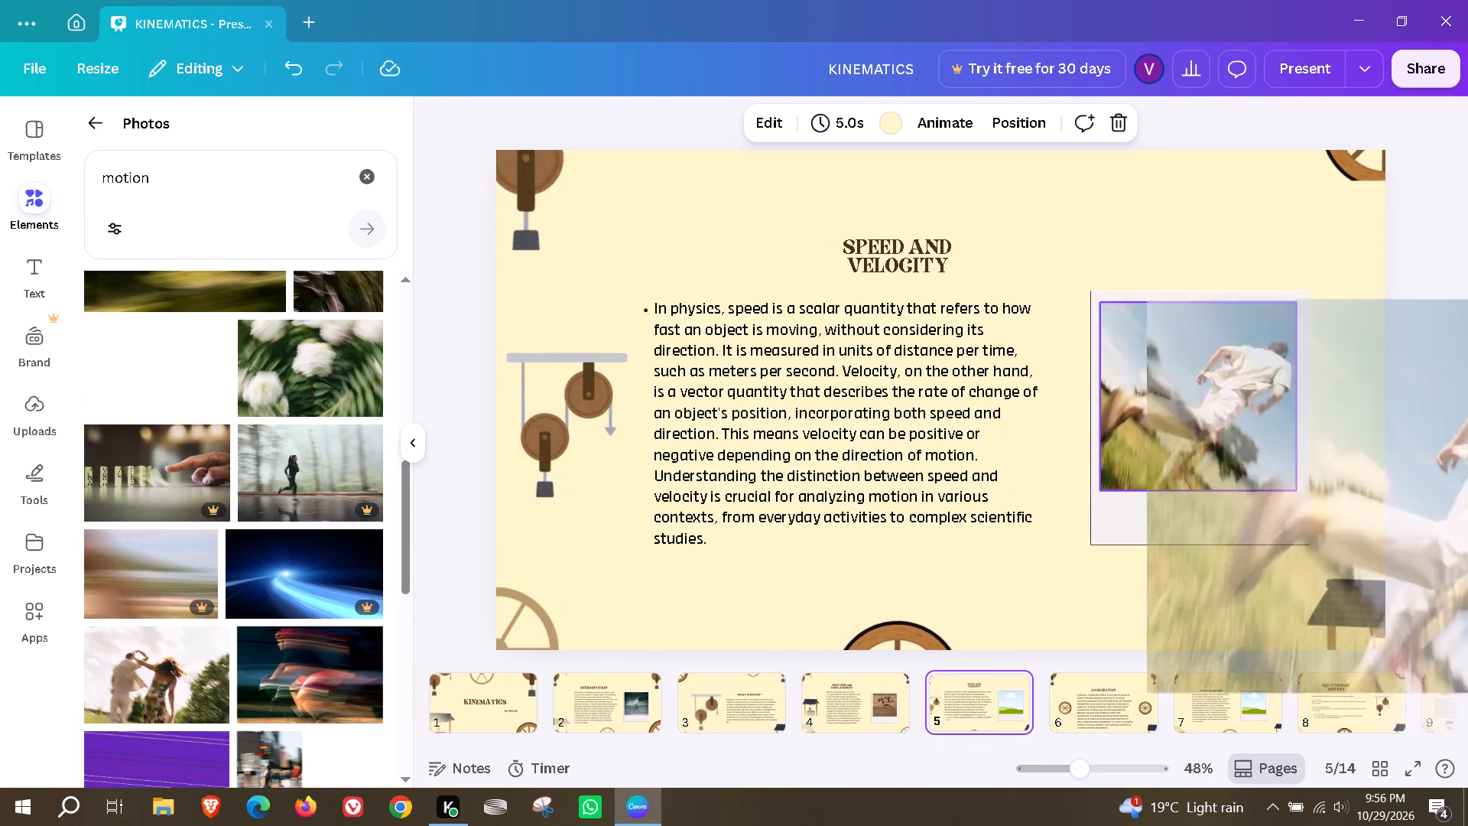
{"action": "left_click_drag", "start_coordinate": [1279, 366], "coordinate": [1255, 391]}
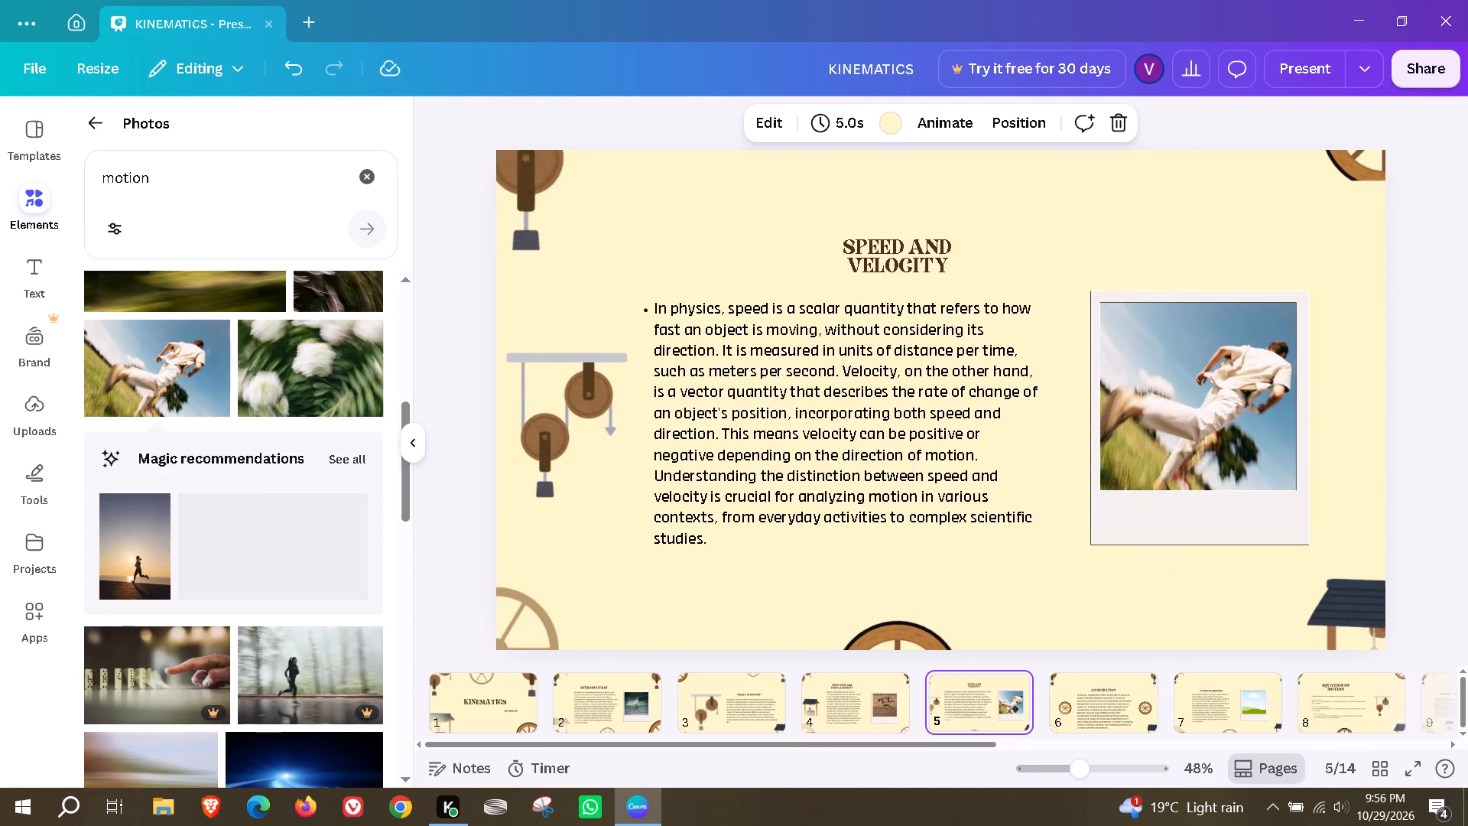
Fill page 7's TYPES OF MOTION frame with the dark photo of red and orange motion blur.
{"action": "left_click", "coordinate": [1112, 708]}
{"action": "left_click", "coordinate": [1251, 703]}
{"action": "scroll", "coordinate": [370, 489], "scroll_direction": "down", "scroll_amount": 1}
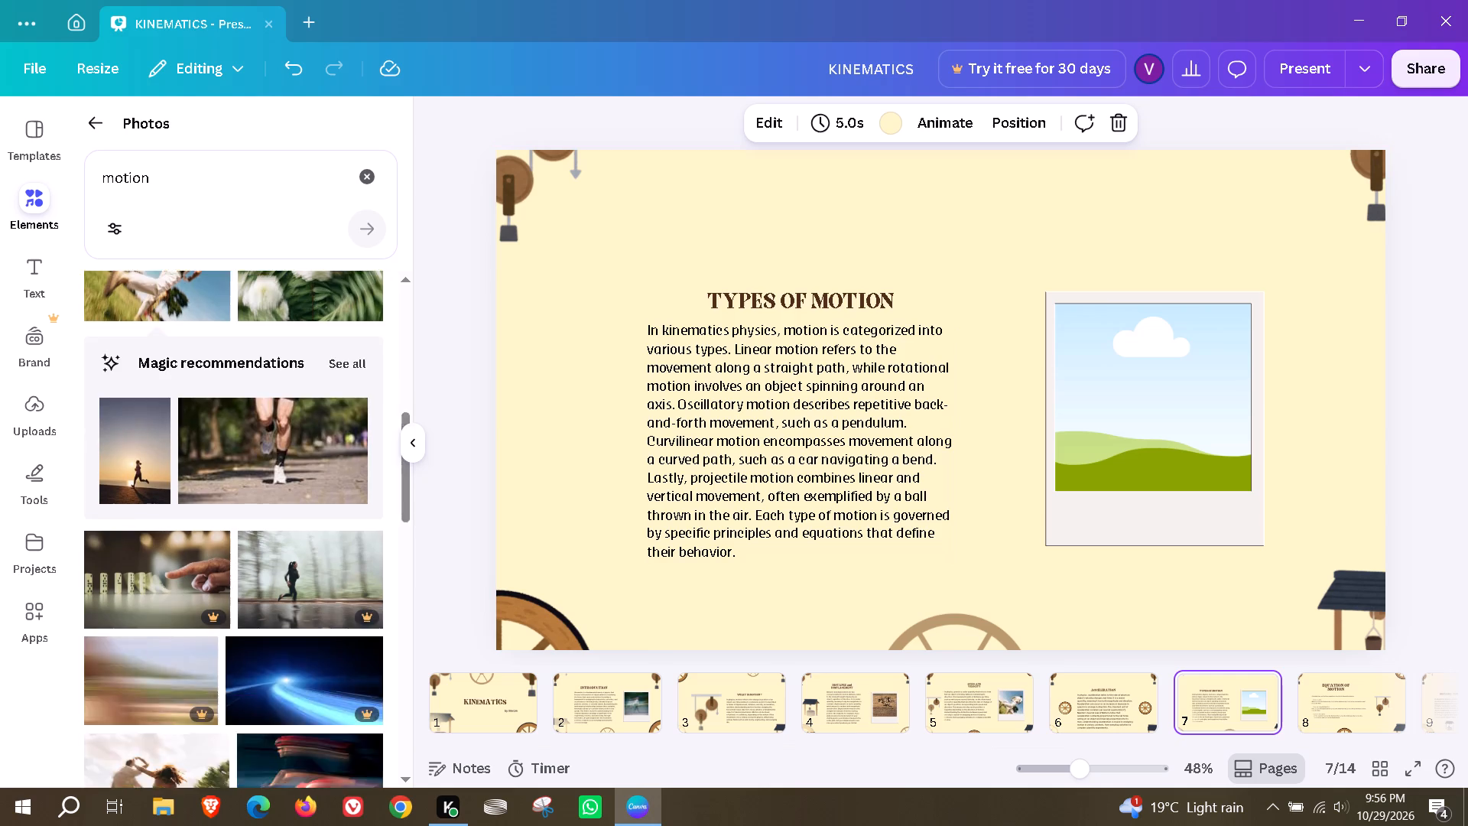
{"action": "scroll", "coordinate": [370, 489], "scroll_direction": "down", "scroll_amount": 2}
{"action": "left_click_drag", "start_coordinate": [332, 606], "coordinate": [1217, 429]}
Search photos for "graphs" and fill page 9's frame with the picture of a blue pen over a bar chart.
{"action": "scroll", "coordinate": [1275, 717], "scroll_direction": "down", "scroll_amount": 1}
{"action": "left_click", "coordinate": [1254, 709]}
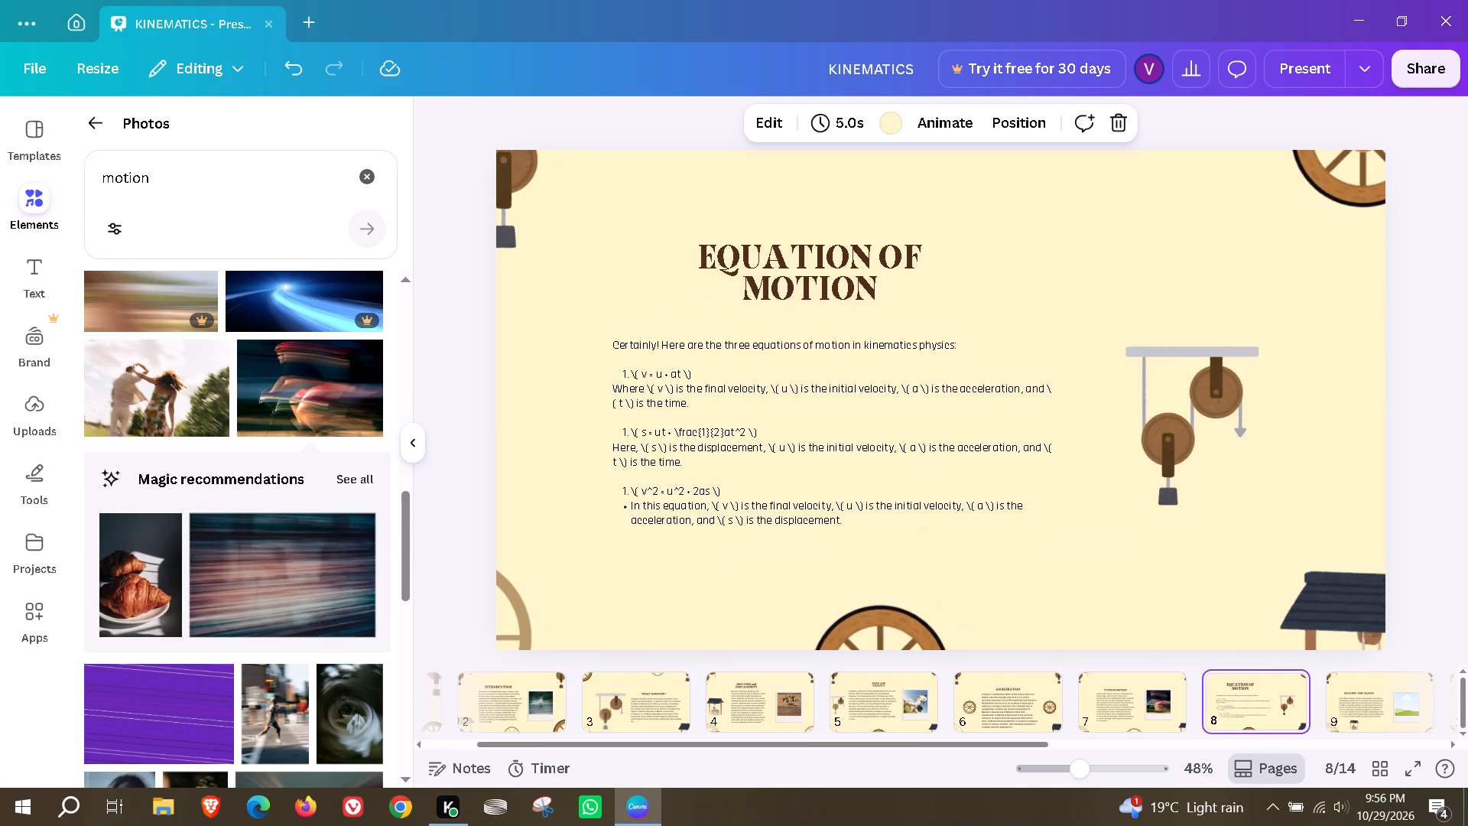
{"action": "left_click", "coordinate": [1356, 707]}
{"action": "left_click_drag", "start_coordinate": [219, 177], "coordinate": [93, 170]}
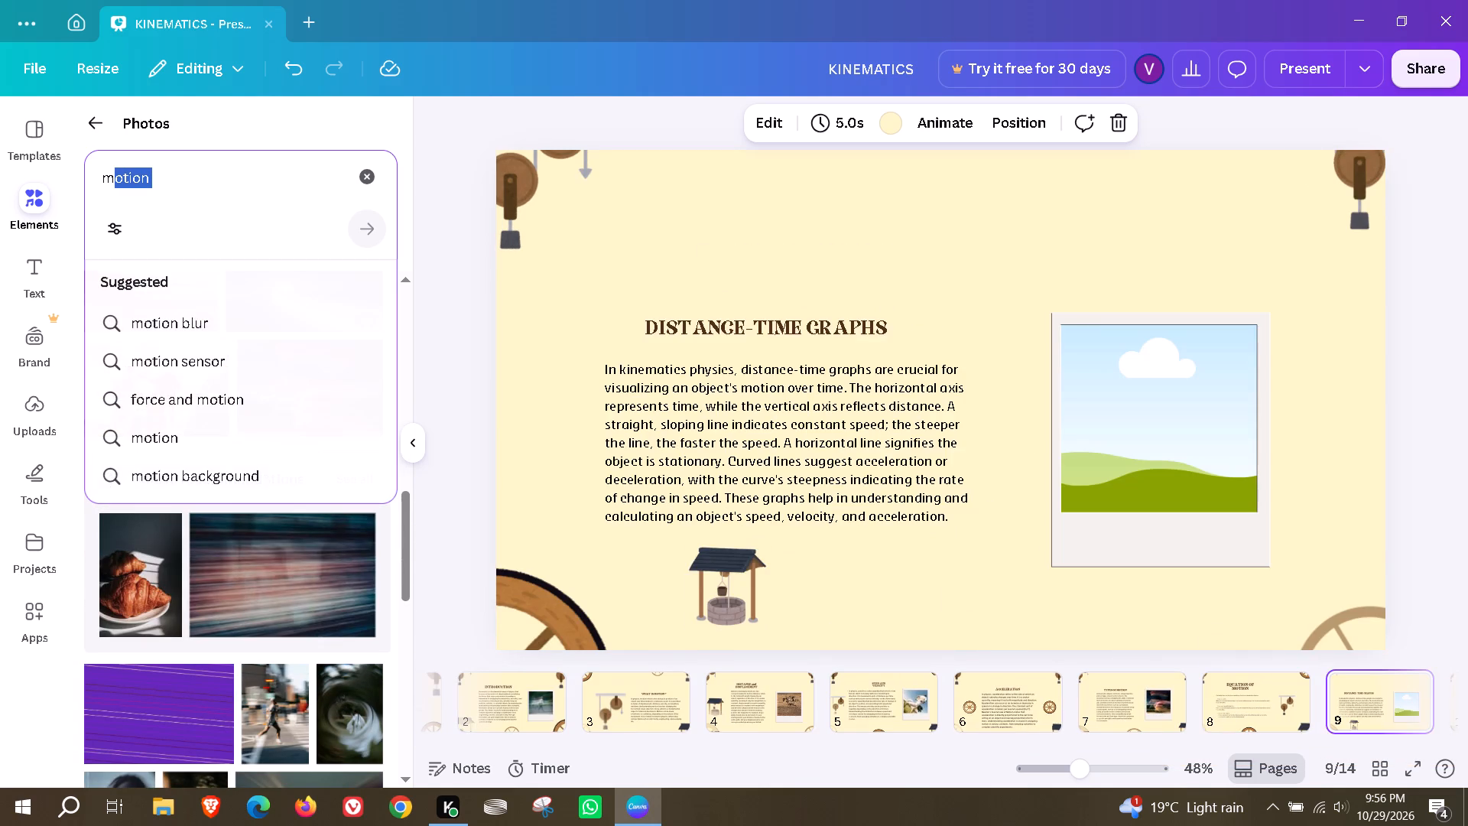
{"action": "key", "text": "BackSpace"}
{"action": "key", "text": "BackSpace"}
{"action": "key", "text": "BackSpace"}
{"action": "key", "text": "BackSpace"}
{"action": "key", "text": "BackSpace"}
{"action": "key", "text": "BackSpace"}
{"action": "type", "text": "graphs"}
{"action": "key", "text": "Return"}
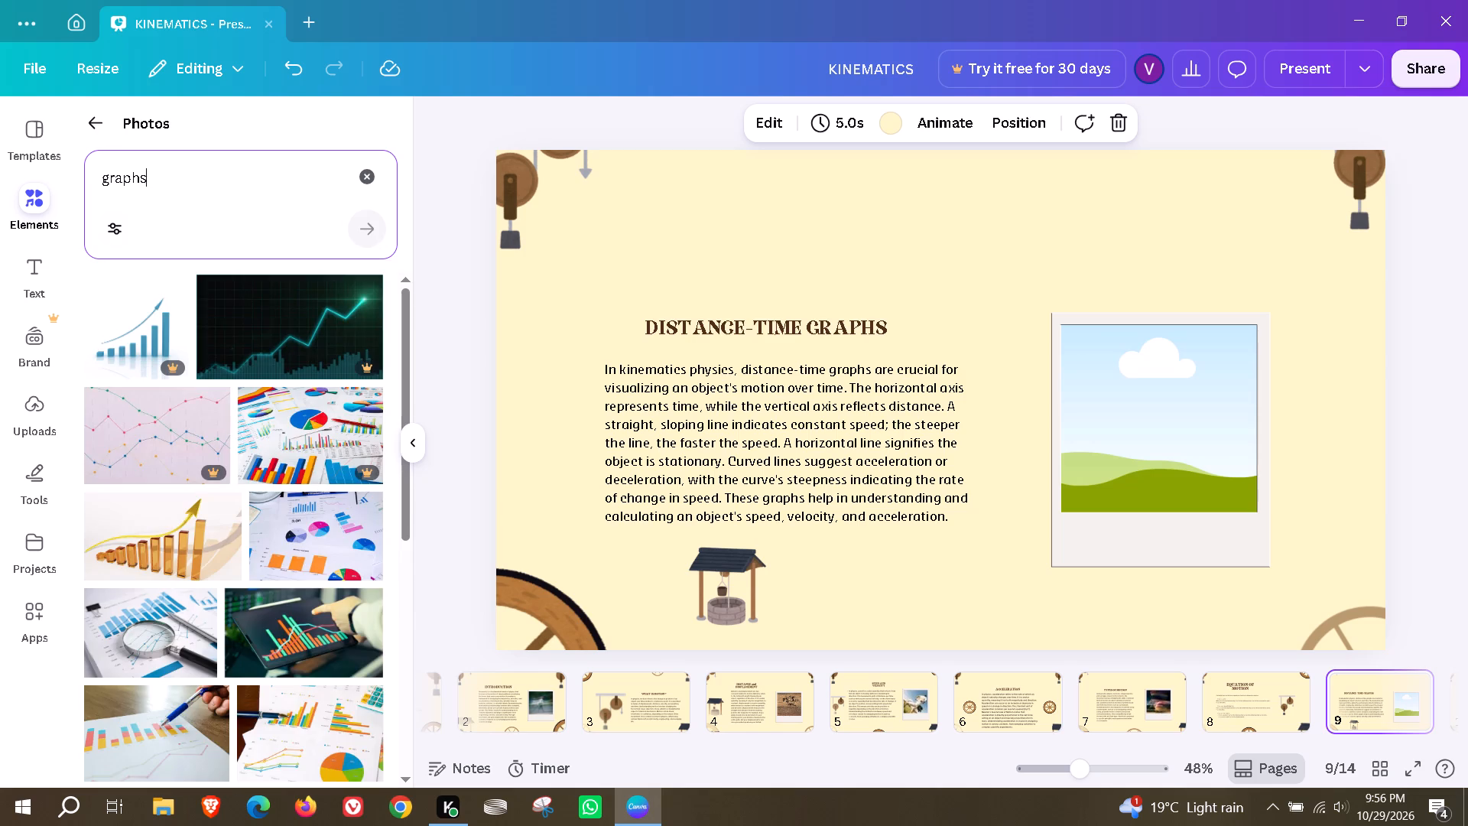
{"action": "scroll", "coordinate": [187, 493], "scroll_direction": "down", "scroll_amount": 2}
{"action": "left_click_drag", "start_coordinate": [174, 441], "coordinate": [1060, 392]}
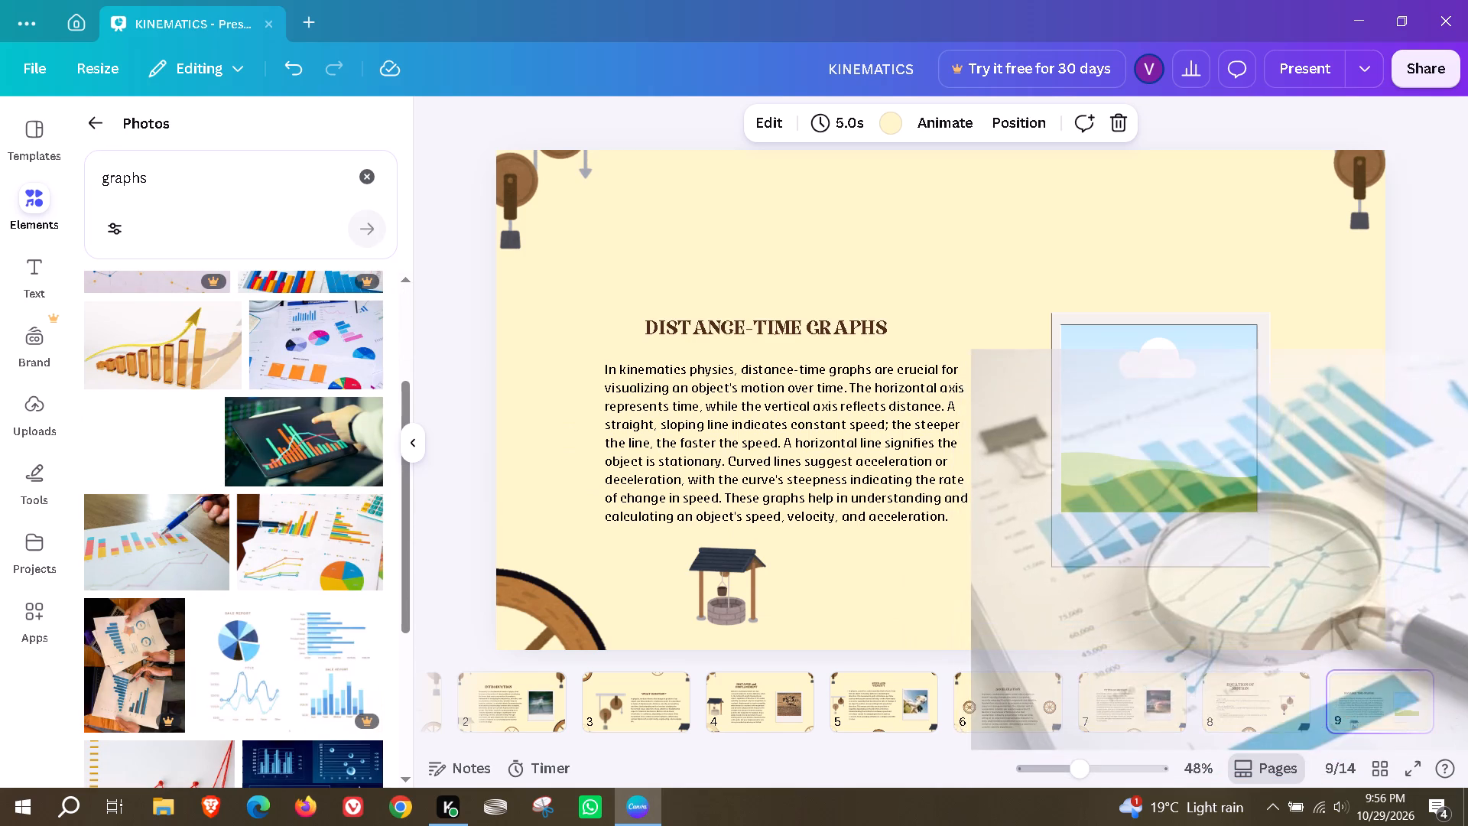
{"action": "left_click_drag", "start_coordinate": [1060, 392], "coordinate": [125, 403]}
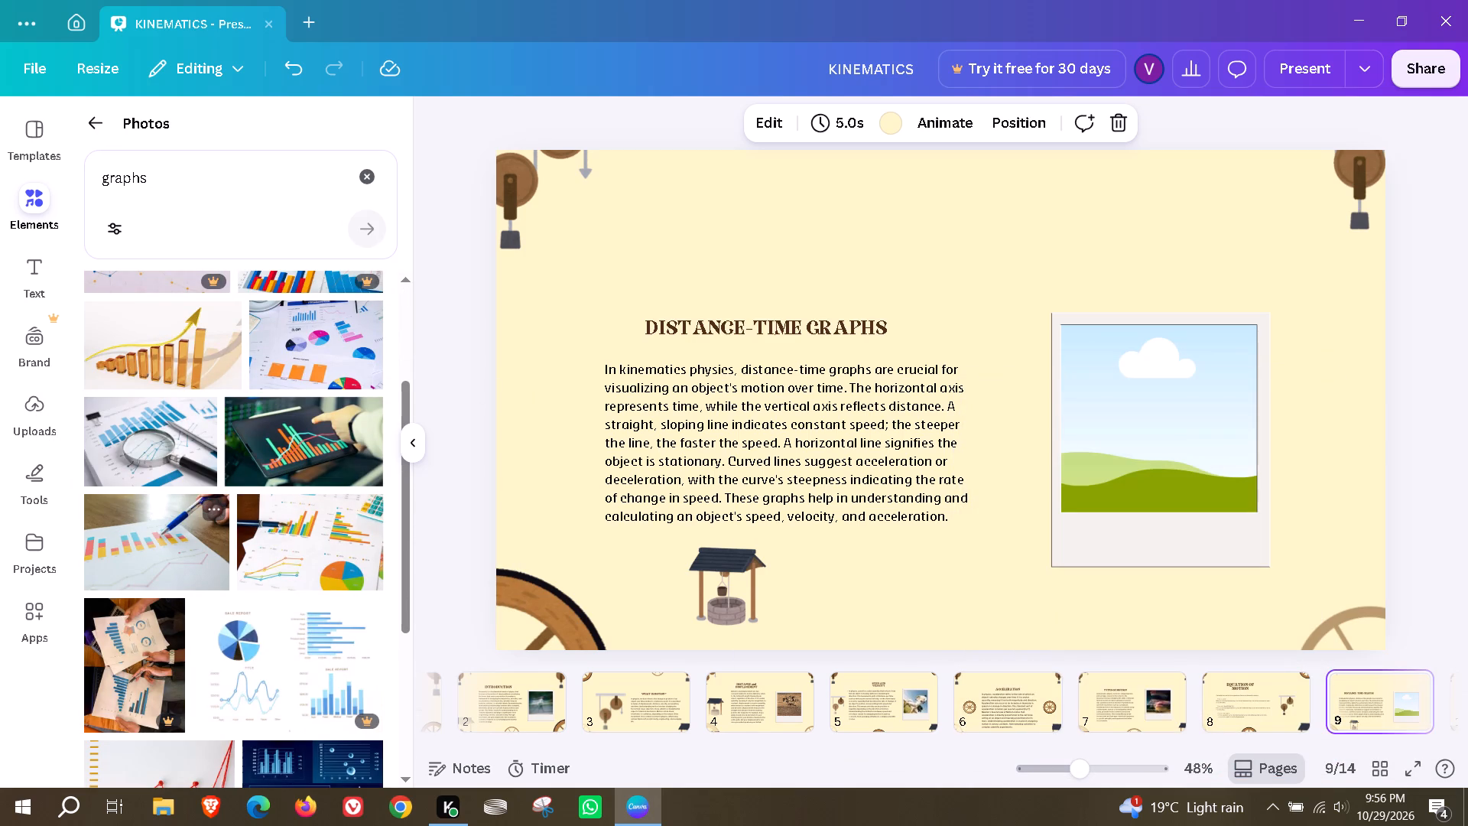
{"action": "left_click_drag", "start_coordinate": [166, 575], "coordinate": [1184, 428]}
Fill page 10's VELOCITY-TIME GRAPHS frame with the clipboard photo showing red and blue line graphs.
{"action": "scroll", "coordinate": [1287, 731], "scroll_direction": "down", "scroll_amount": 1}
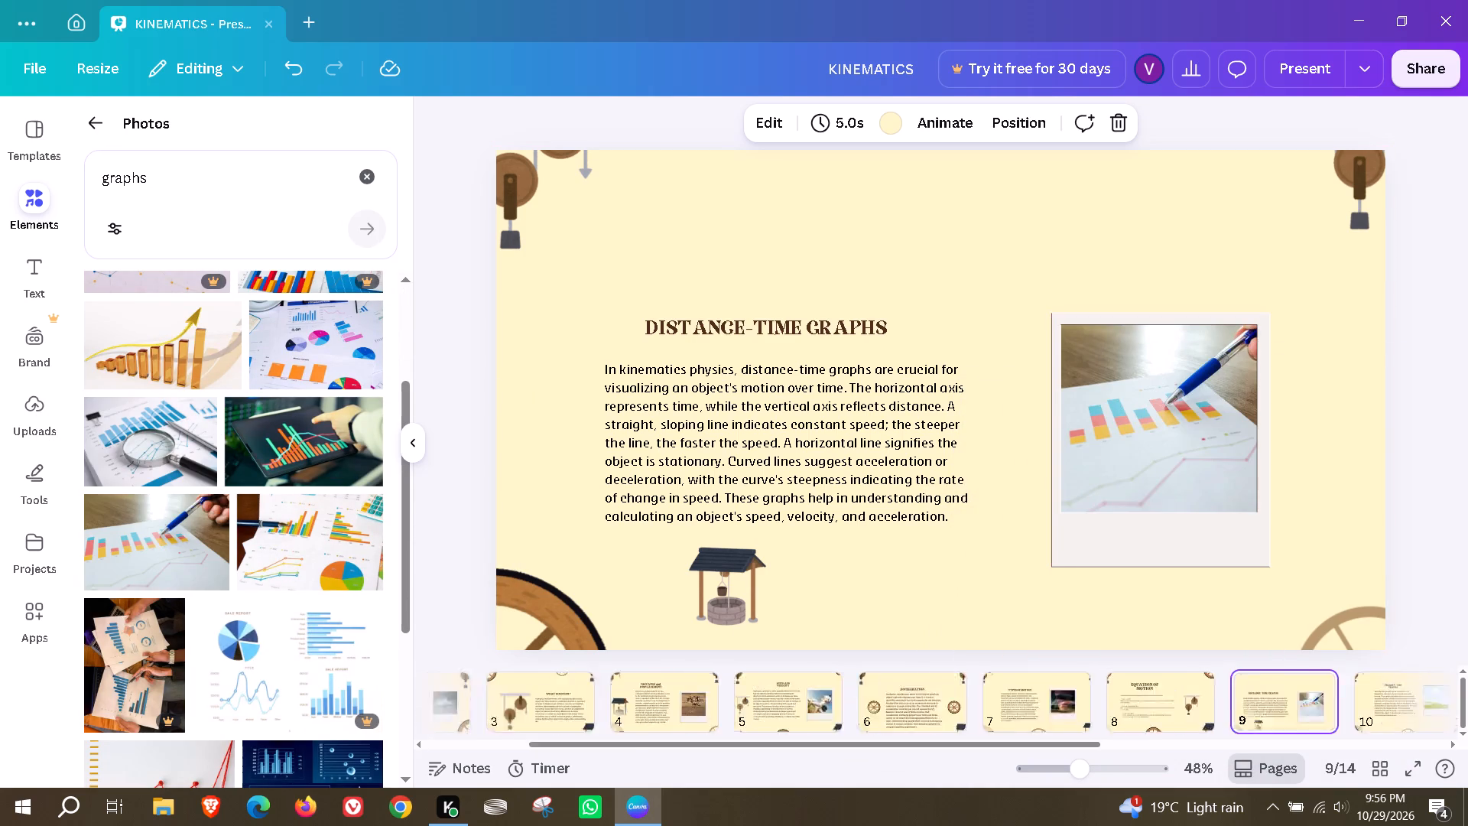
{"action": "scroll", "coordinate": [1287, 731], "scroll_direction": "down", "scroll_amount": 2}
{"action": "left_click", "coordinate": [1232, 690]}
{"action": "scroll", "coordinate": [146, 629], "scroll_direction": "down", "scroll_amount": 5}
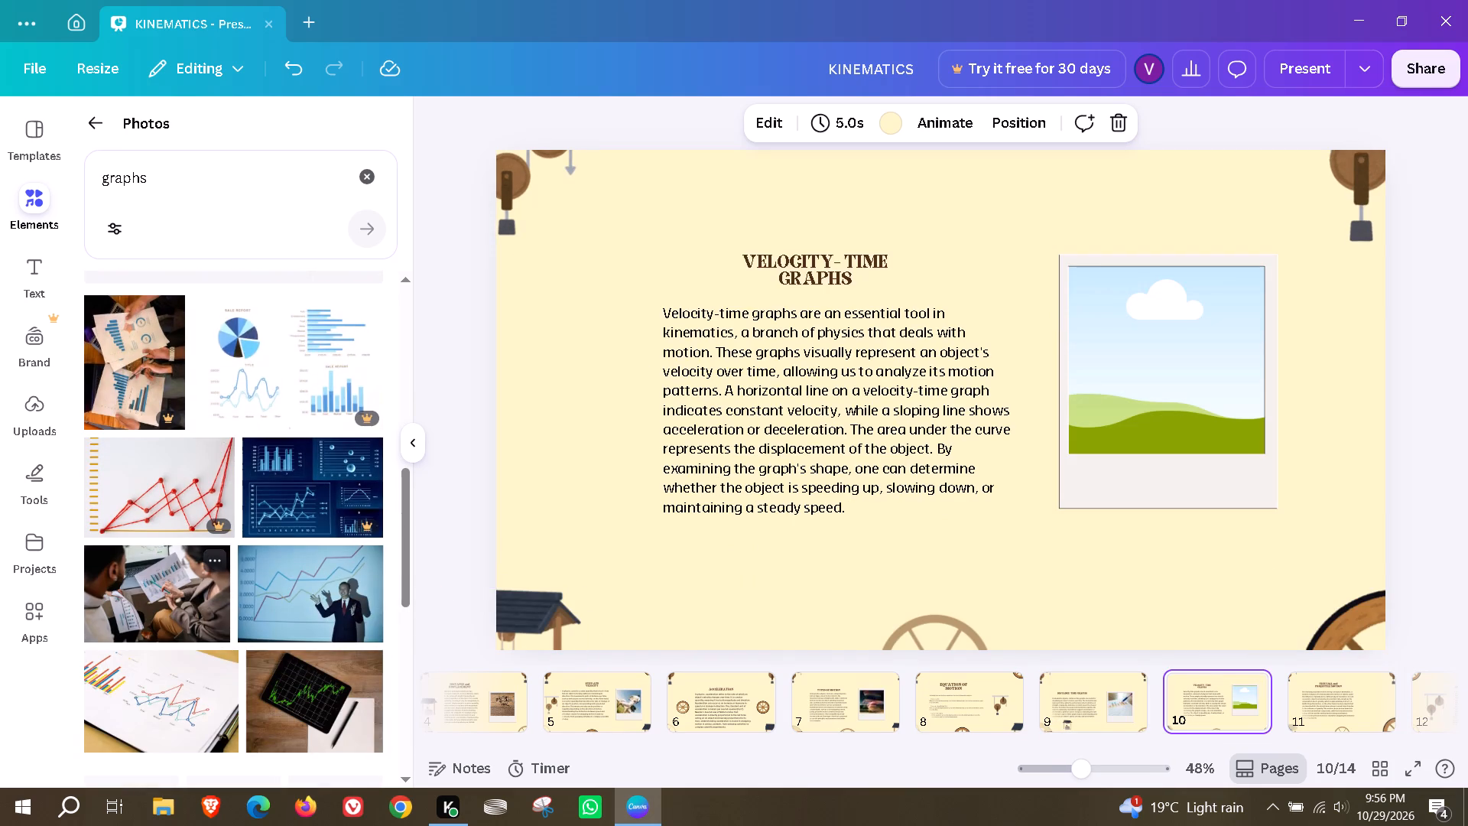
{"action": "scroll", "coordinate": [158, 568], "scroll_direction": "down", "scroll_amount": 2}
{"action": "left_click_drag", "start_coordinate": [165, 515], "coordinate": [170, 528]}
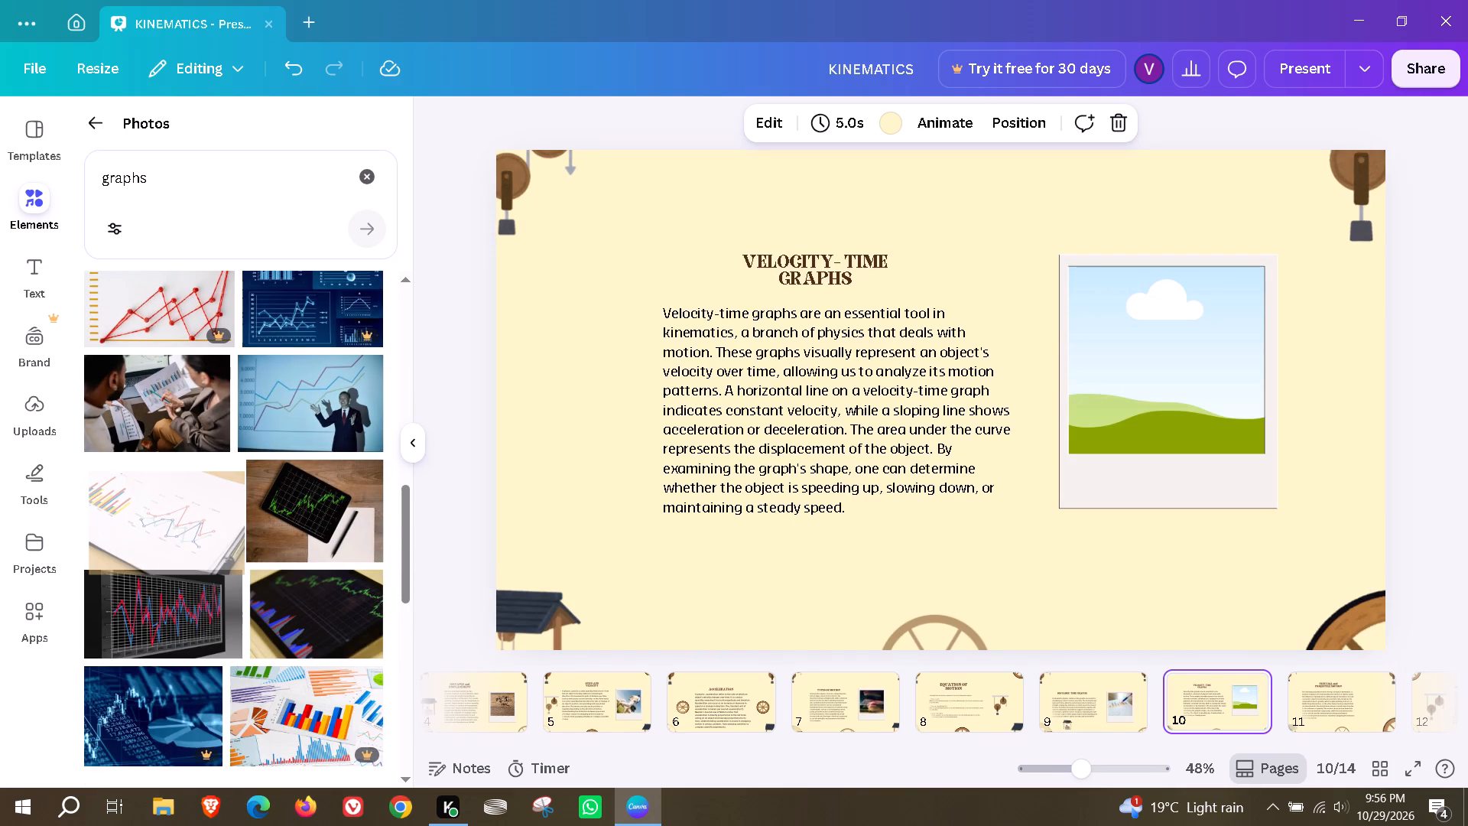
{"action": "left_click_drag", "start_coordinate": [170, 528], "coordinate": [1112, 396]}
Return to the KINEMATICS title page.
{"action": "scroll", "coordinate": [1161, 695], "scroll_direction": "down", "scroll_amount": 2}
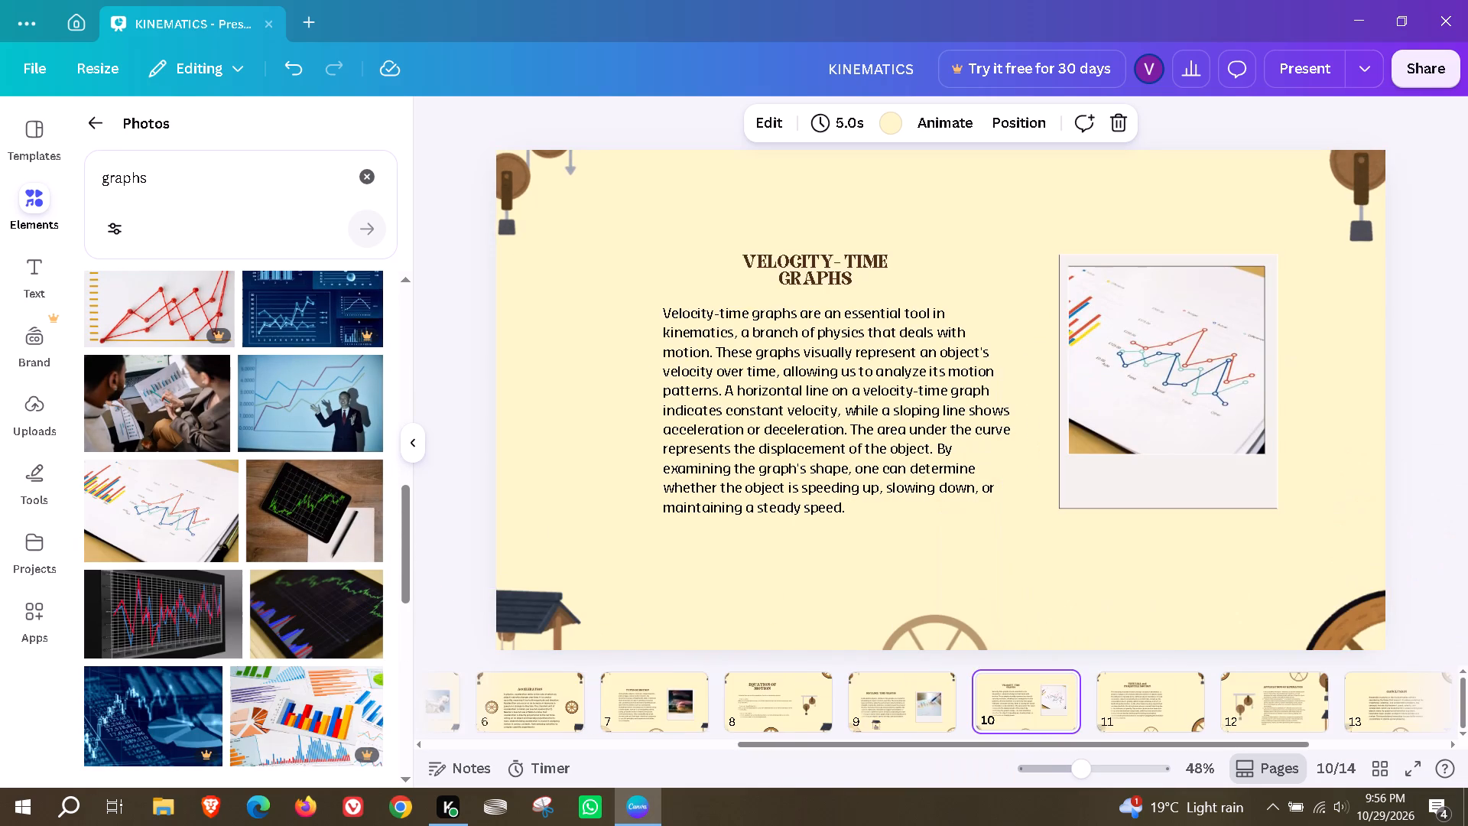
{"action": "scroll", "coordinate": [1264, 718], "scroll_direction": "down", "scroll_amount": 2}
{"action": "scroll", "coordinate": [1114, 698], "scroll_direction": "up", "scroll_amount": 11}
{"action": "scroll", "coordinate": [494, 695], "scroll_direction": "up", "scroll_amount": 6}
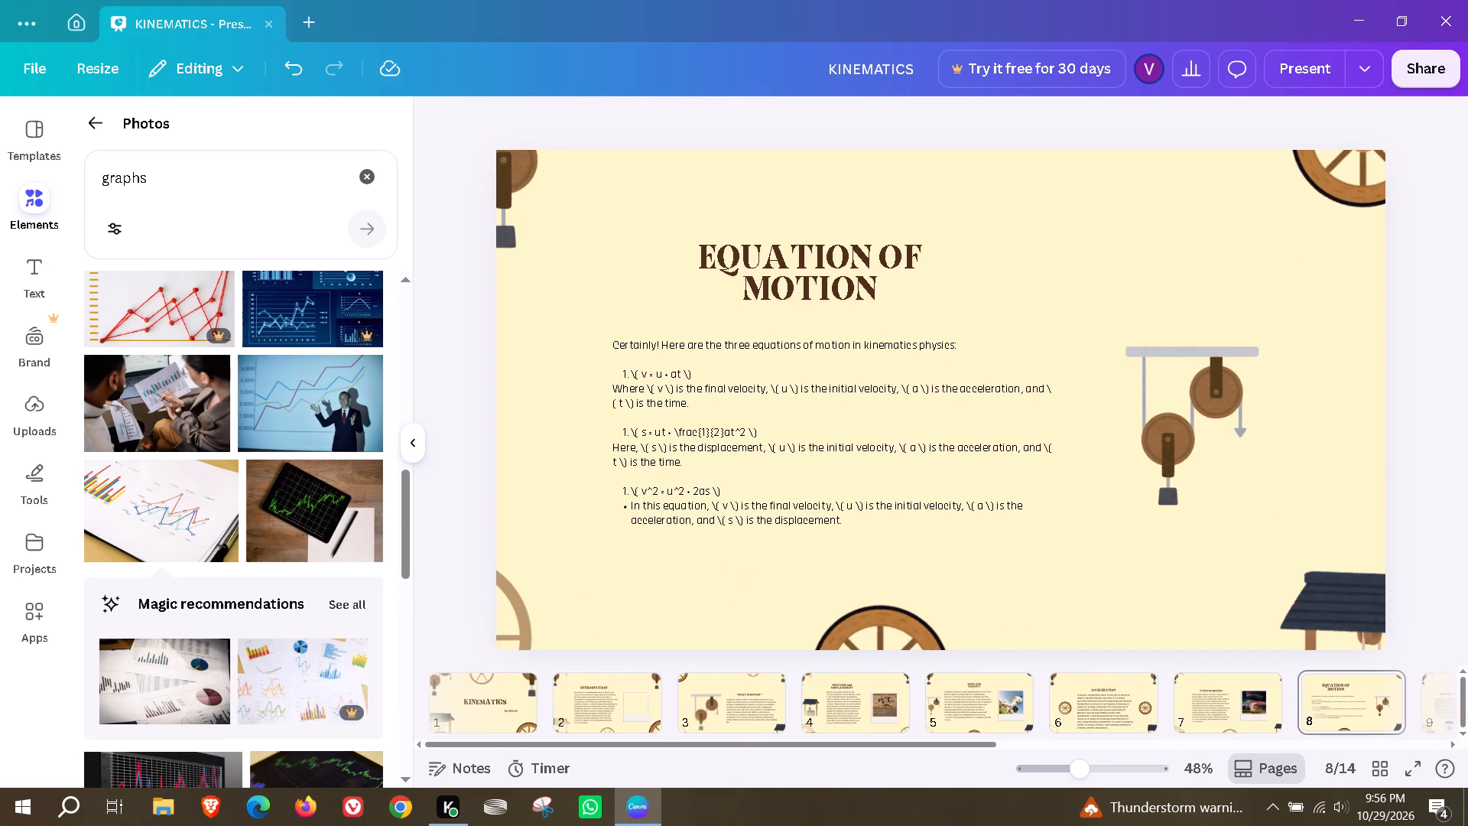
{"action": "scroll", "coordinate": [505, 703], "scroll_direction": "up", "scroll_amount": 10}
{"action": "left_click", "coordinate": [486, 701]}
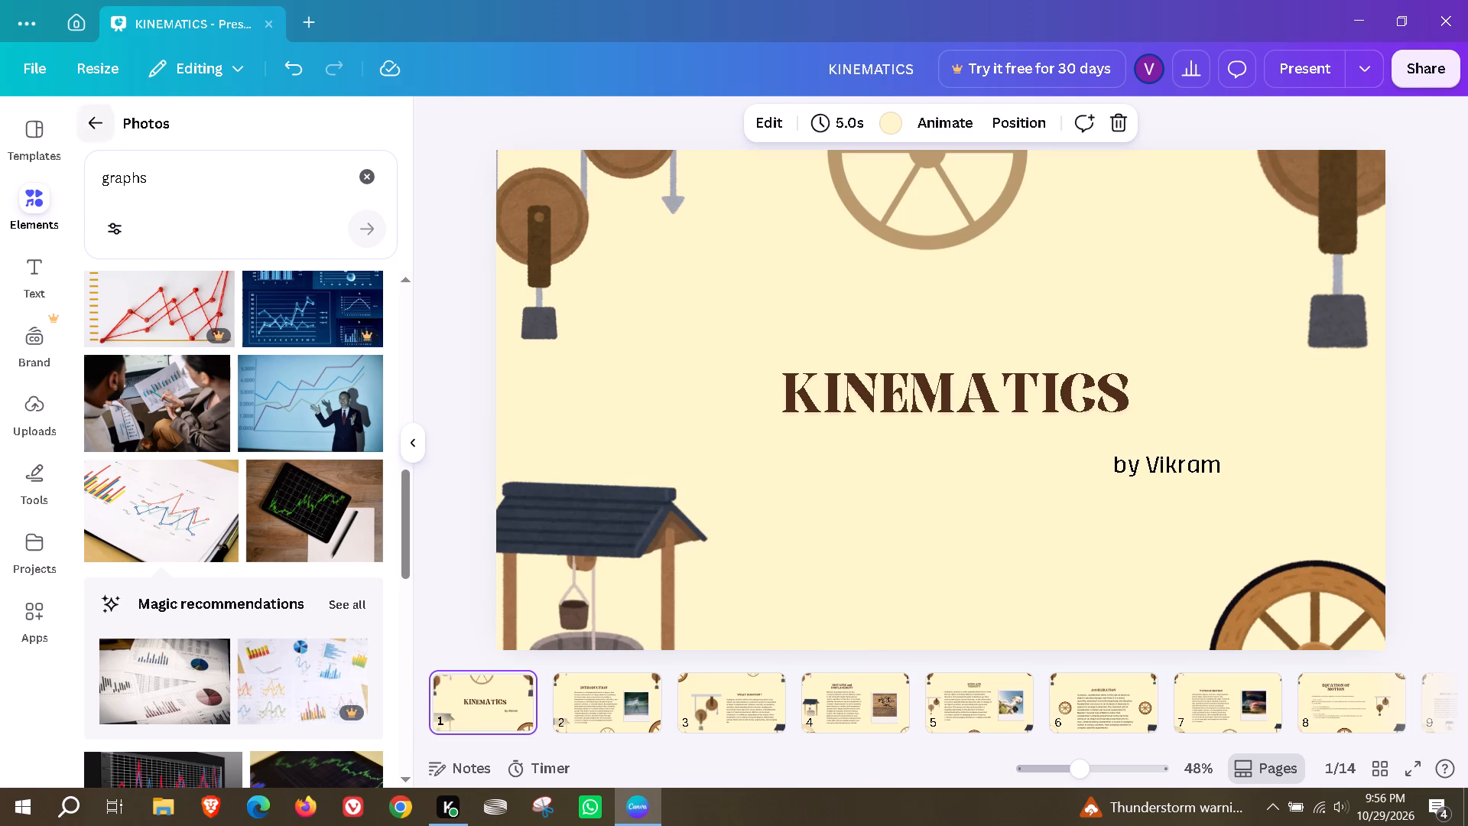
Switch from photos to the animations collection and search it for "physics".
{"action": "left_click", "coordinate": [102, 124]}
{"action": "left_click", "coordinate": [145, 708]}
{"action": "left_click", "coordinate": [181, 186]}
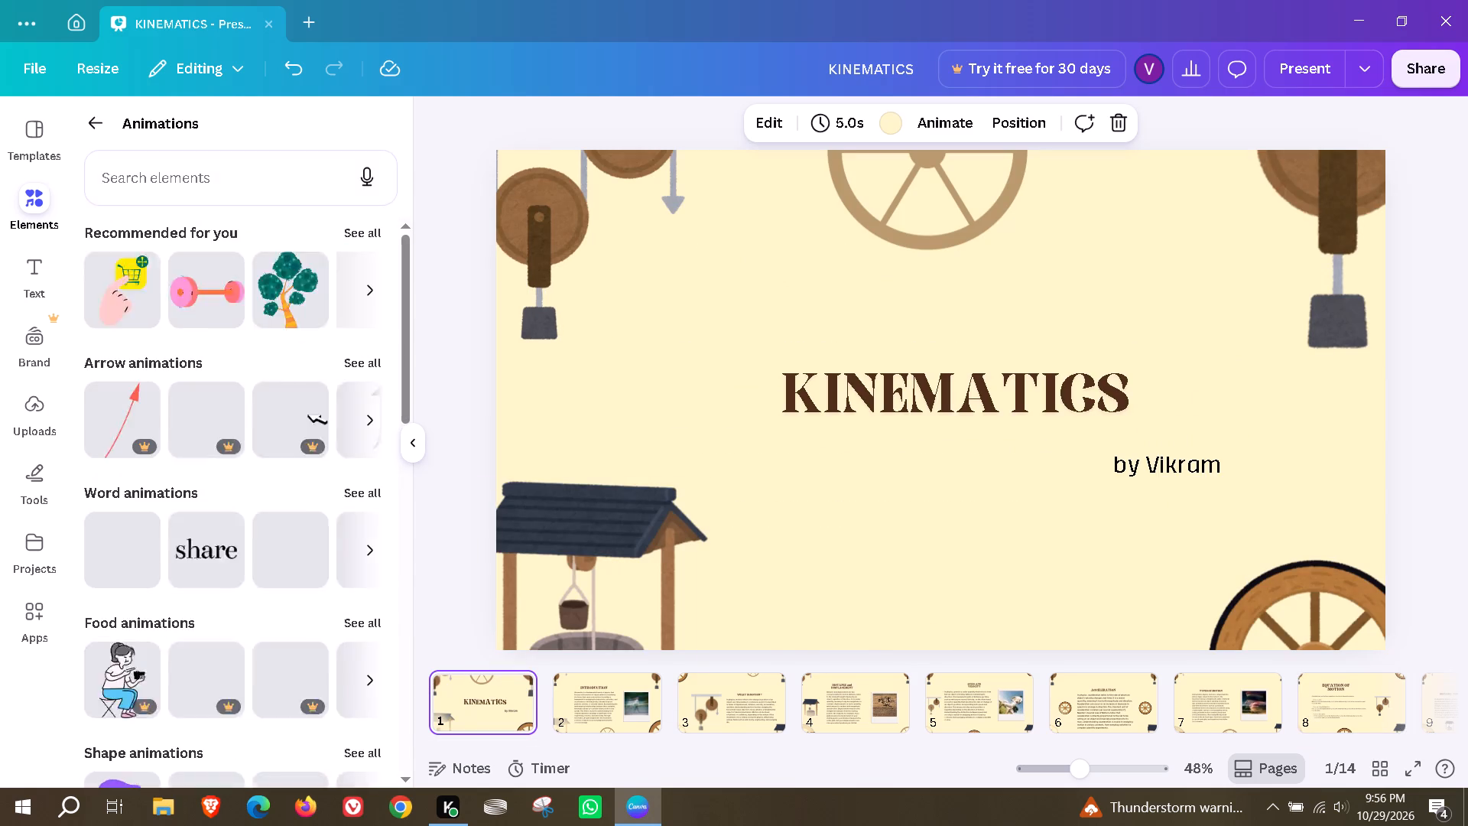
{"action": "left_click", "coordinate": [181, 184]}
{"action": "key", "text": "m"}
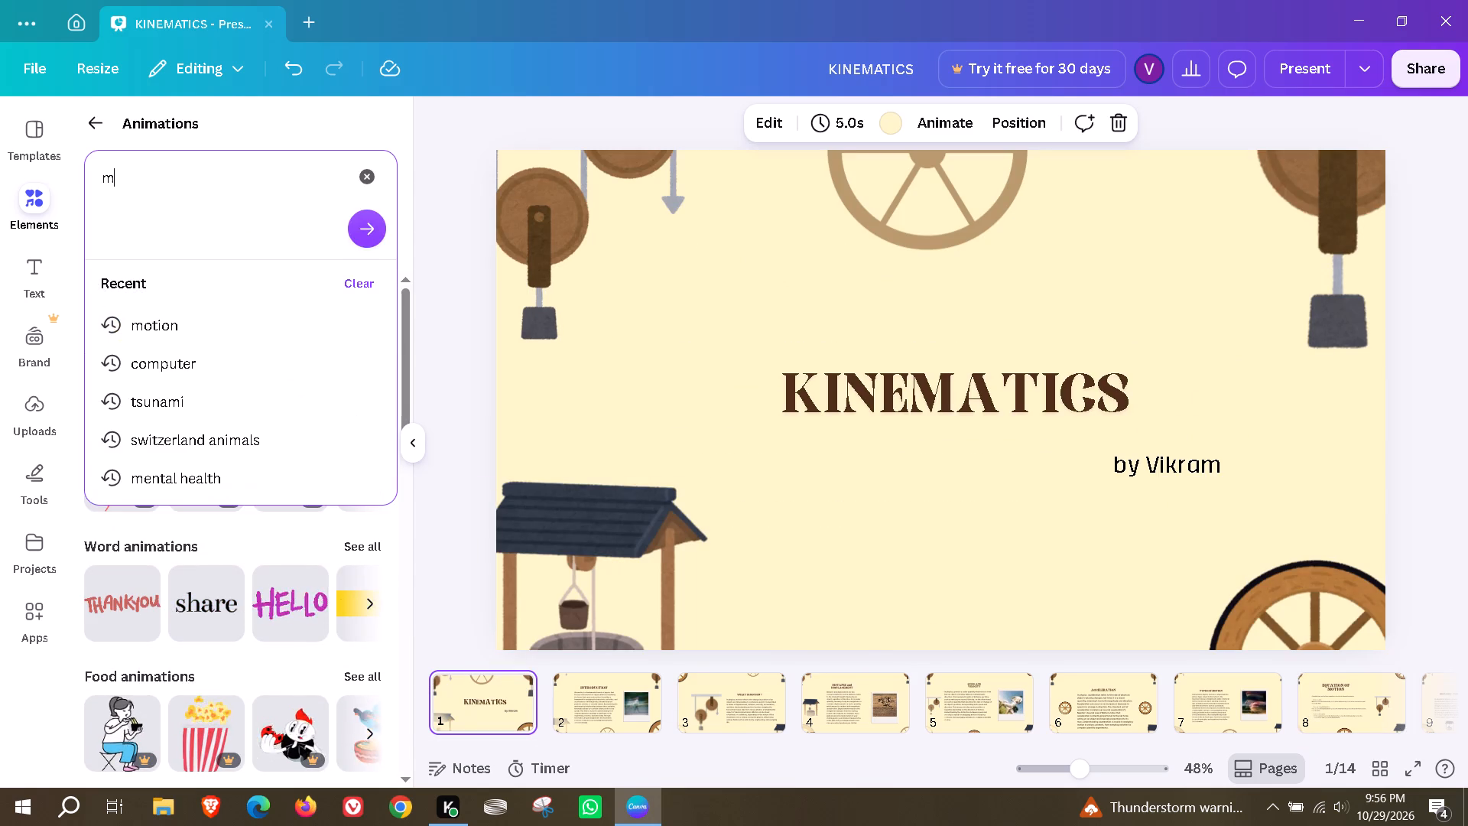
{"action": "key", "text": "BackSpace"}
{"action": "type", "text": "physics"}
{"action": "key", "text": "Return"}
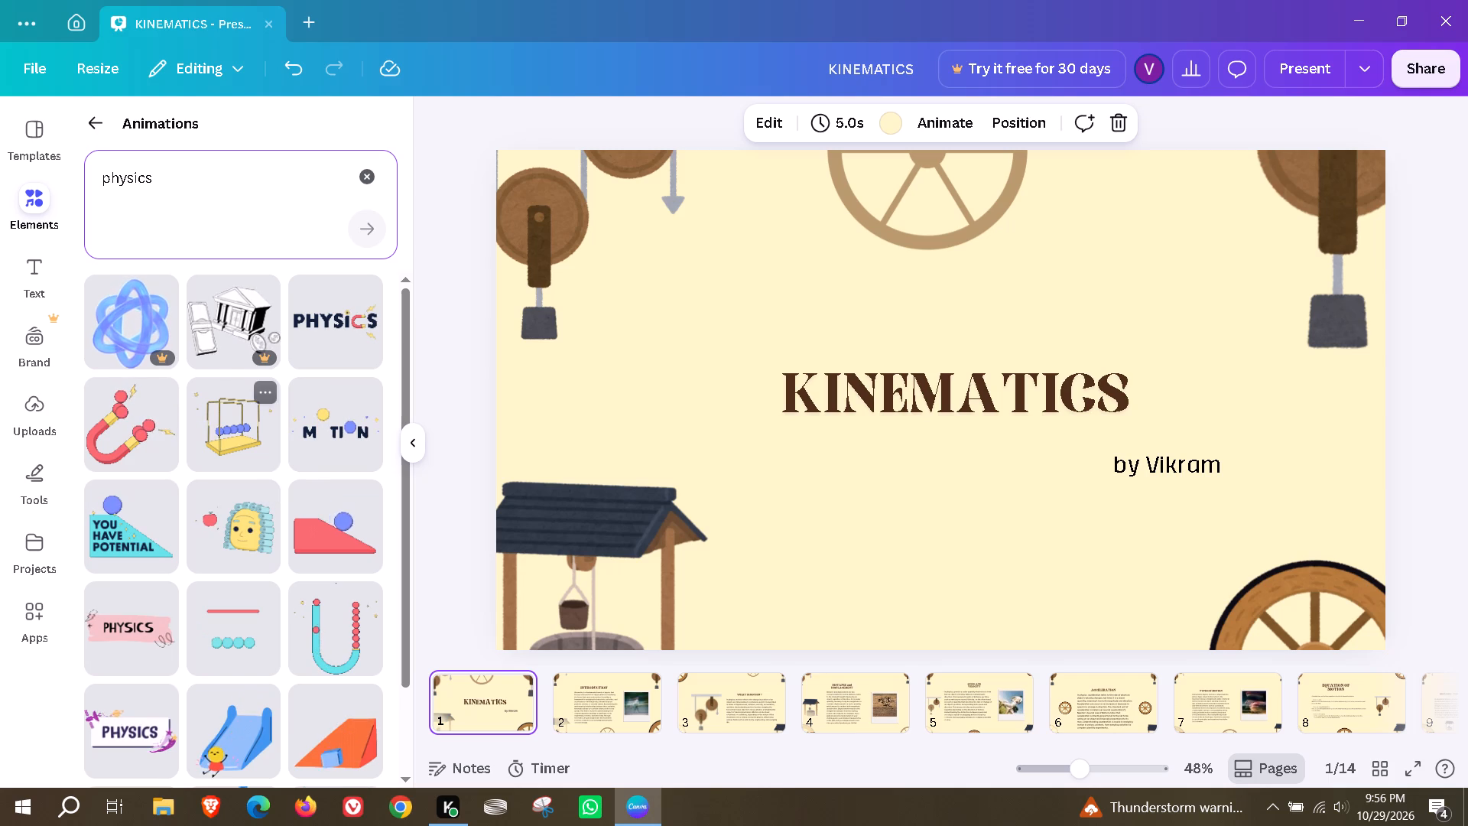
Add the yellow Newton's cradle animation to the title page, shrink it and place it just below KINEMATICS.
{"action": "left_click_drag", "start_coordinate": [235, 428], "coordinate": [745, 341]}
{"action": "left_click_drag", "start_coordinate": [1195, 291], "coordinate": [1163, 348]}
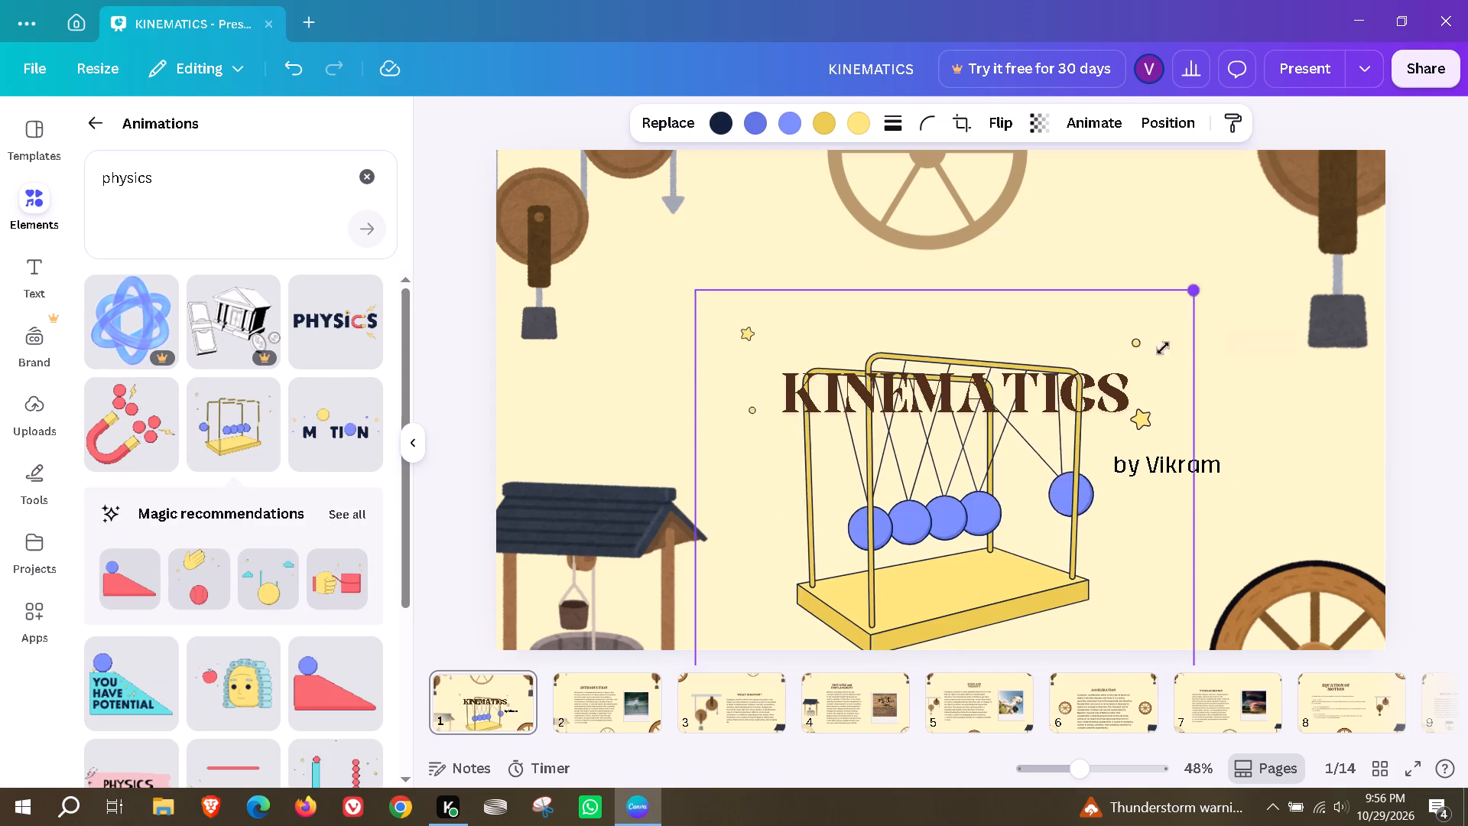
{"action": "left_click_drag", "start_coordinate": [1163, 348], "coordinate": [938, 561]}
{"action": "left_click_drag", "start_coordinate": [846, 607], "coordinate": [987, 532]}
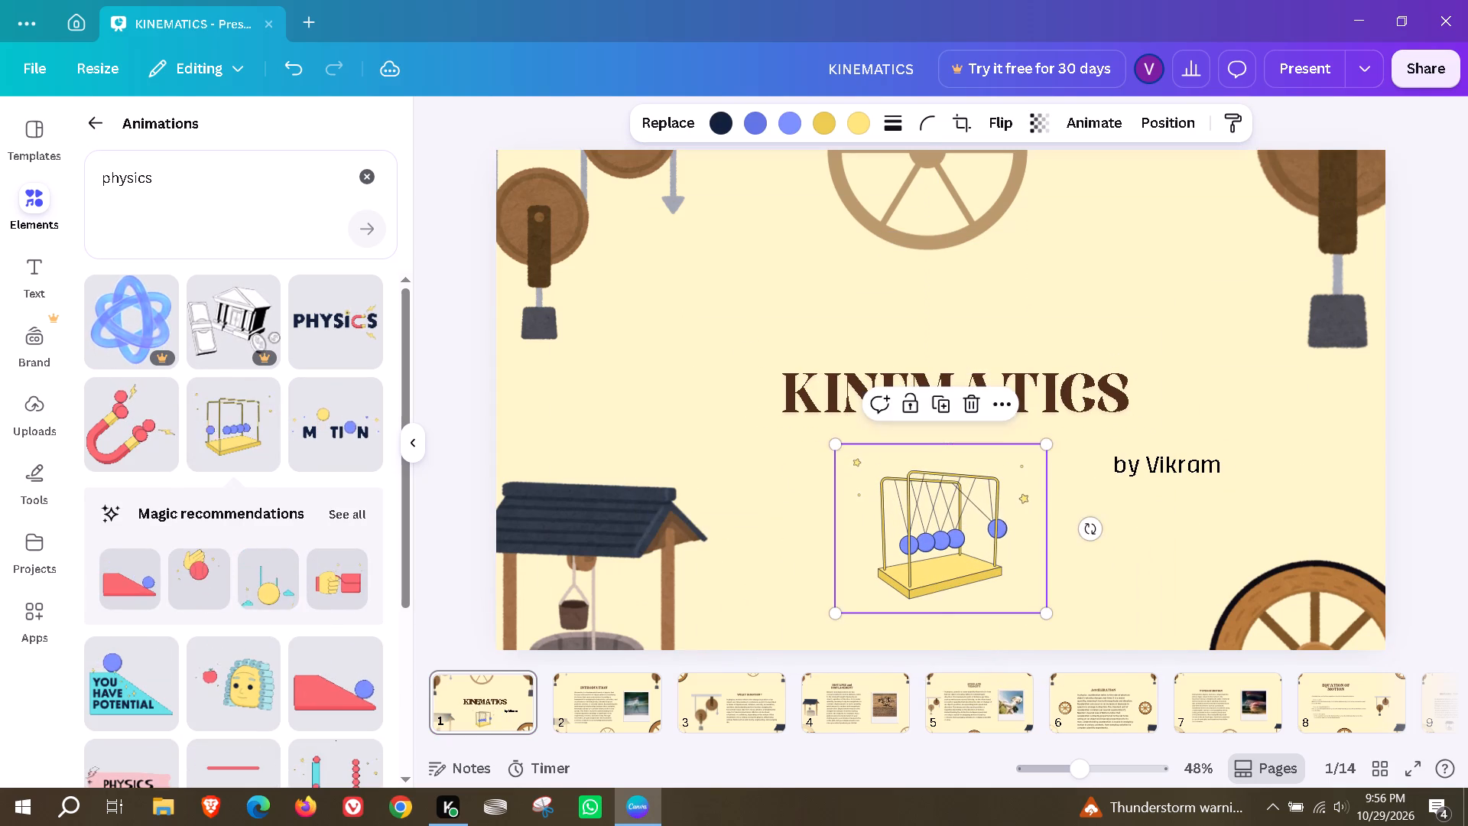
{"action": "left_click", "coordinate": [1155, 542]}
Add the MOTION word animation to page 2, shrink it and place it above the INTRODUCTION heading.
{"action": "left_click", "coordinate": [623, 720]}
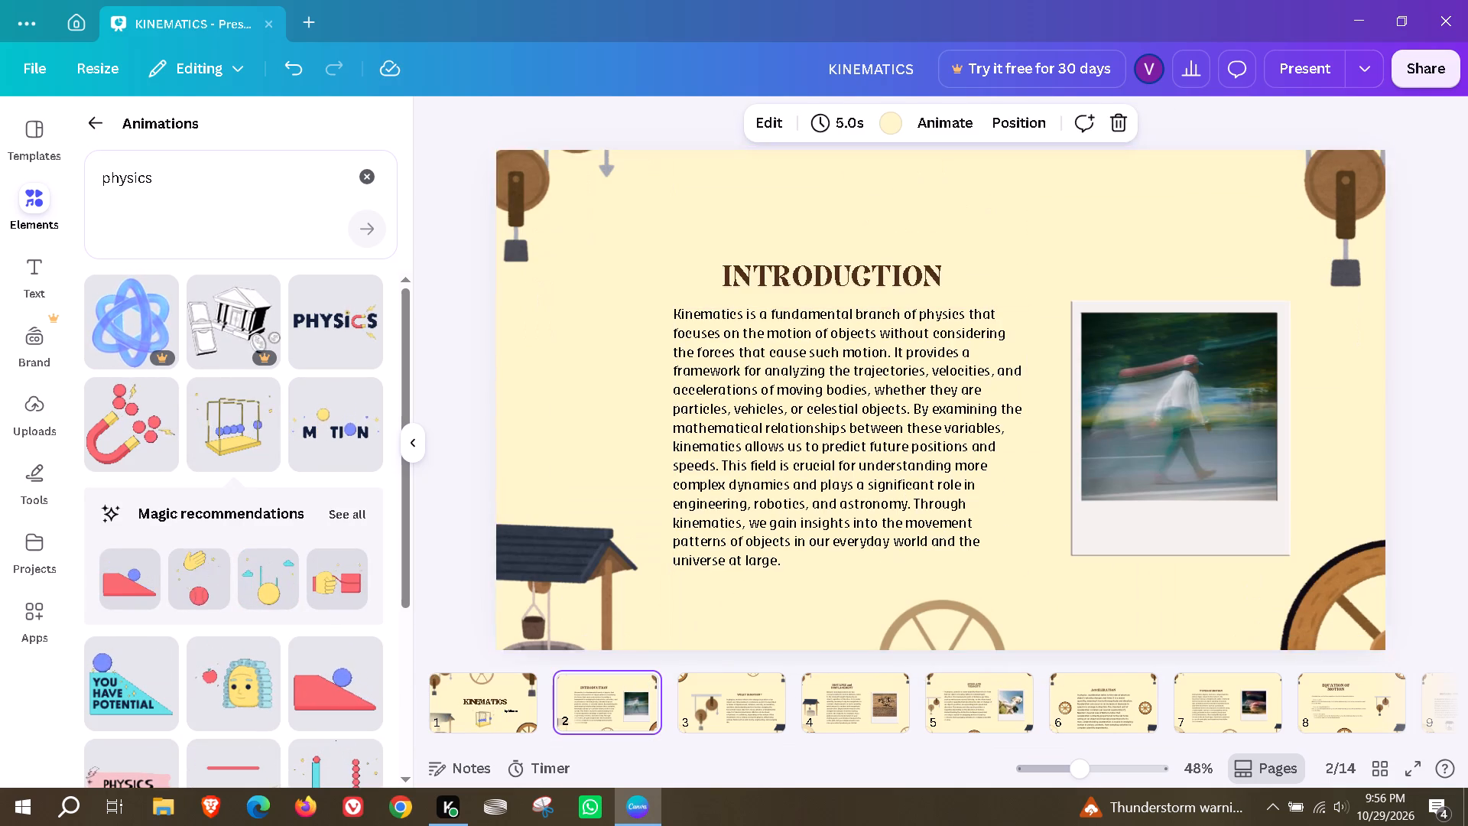
{"action": "left_click_drag", "start_coordinate": [330, 450], "coordinate": [663, 288]}
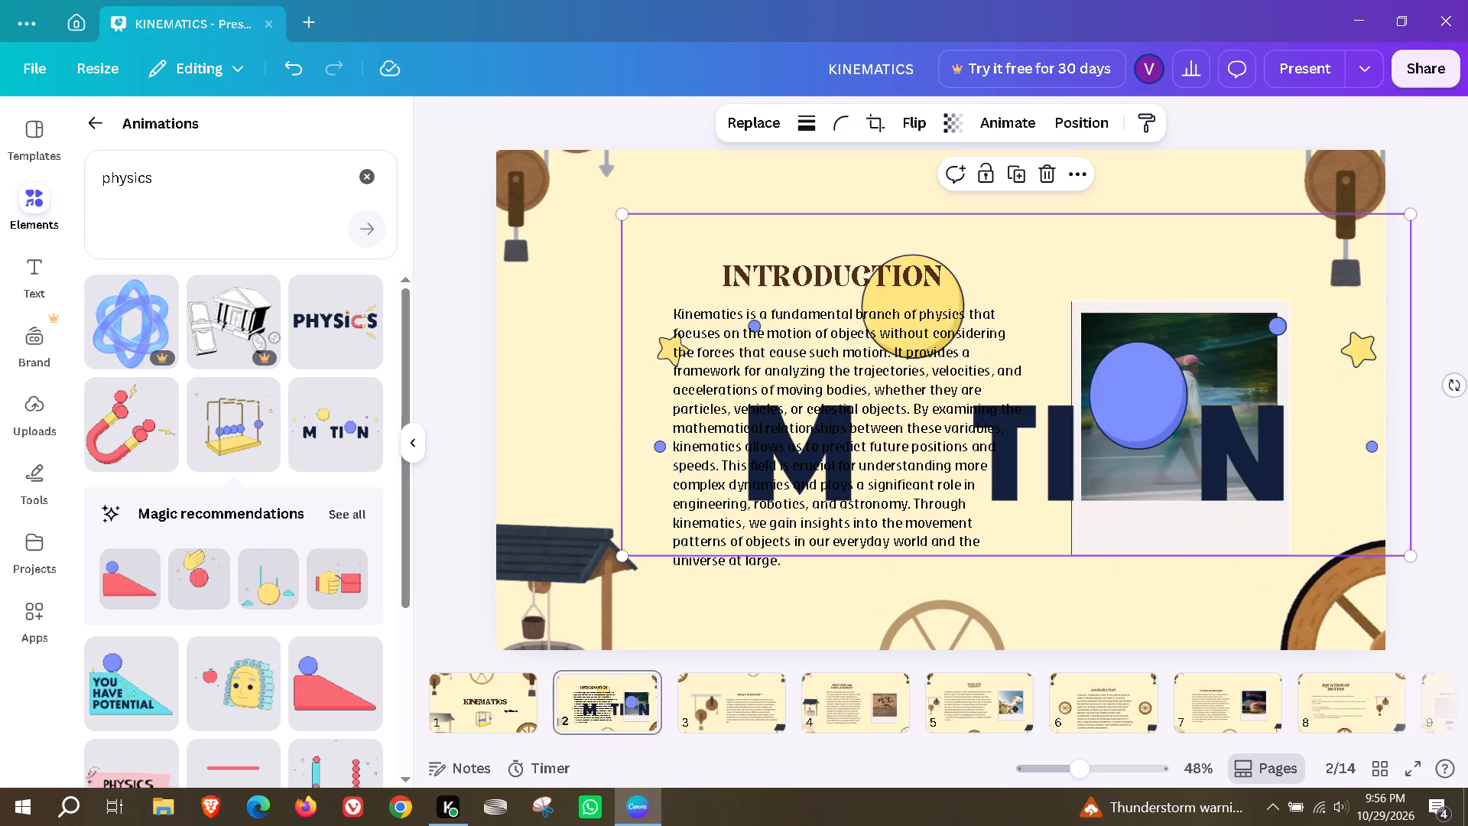
{"action": "left_click_drag", "start_coordinate": [1410, 213], "coordinate": [808, 532]}
{"action": "left_click_drag", "start_coordinate": [700, 542], "coordinate": [707, 540]}
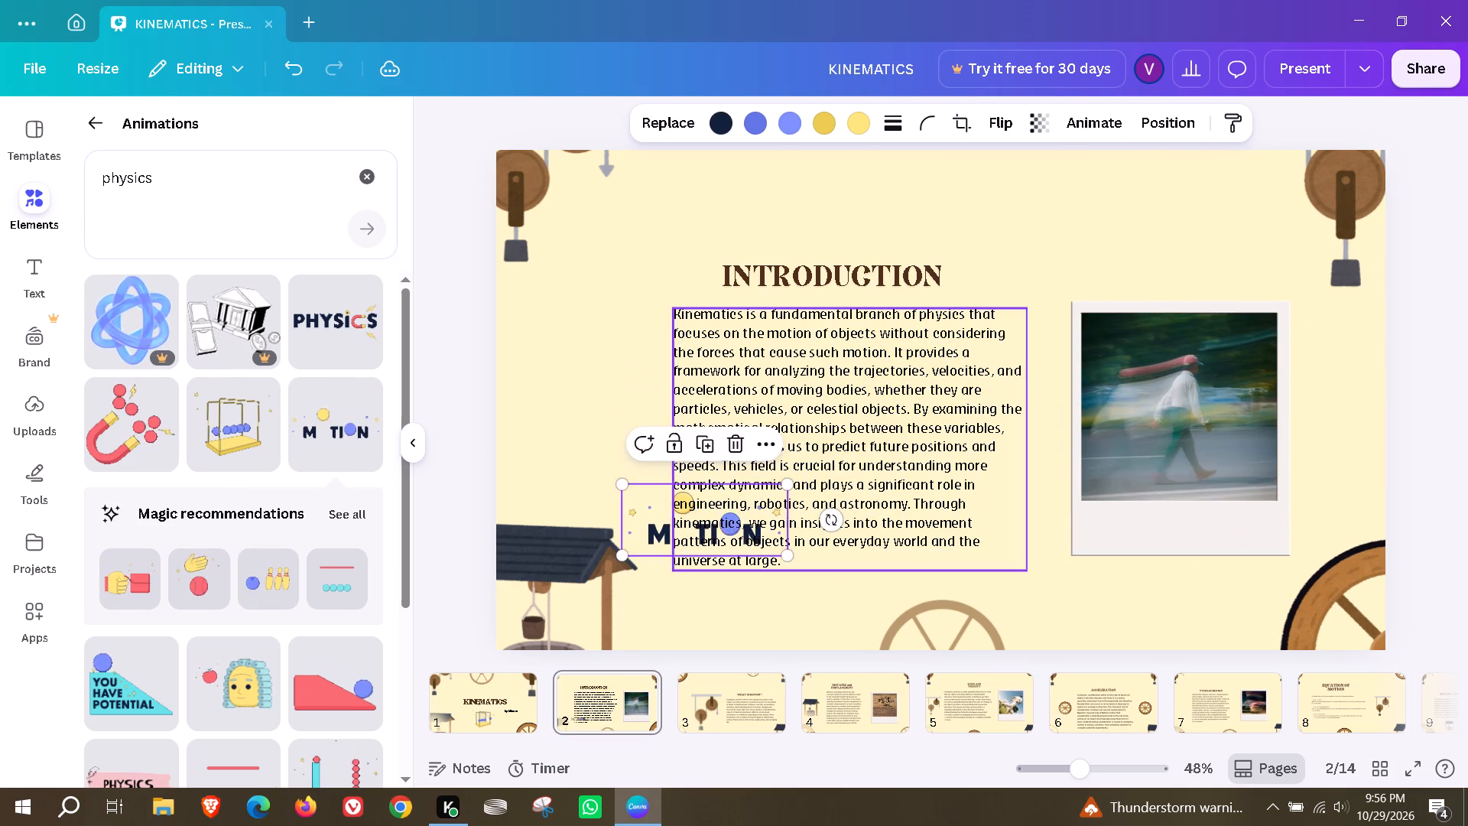
{"action": "left_click_drag", "start_coordinate": [707, 540], "coordinate": [941, 227]}
{"action": "left_click", "coordinate": [1150, 252]}
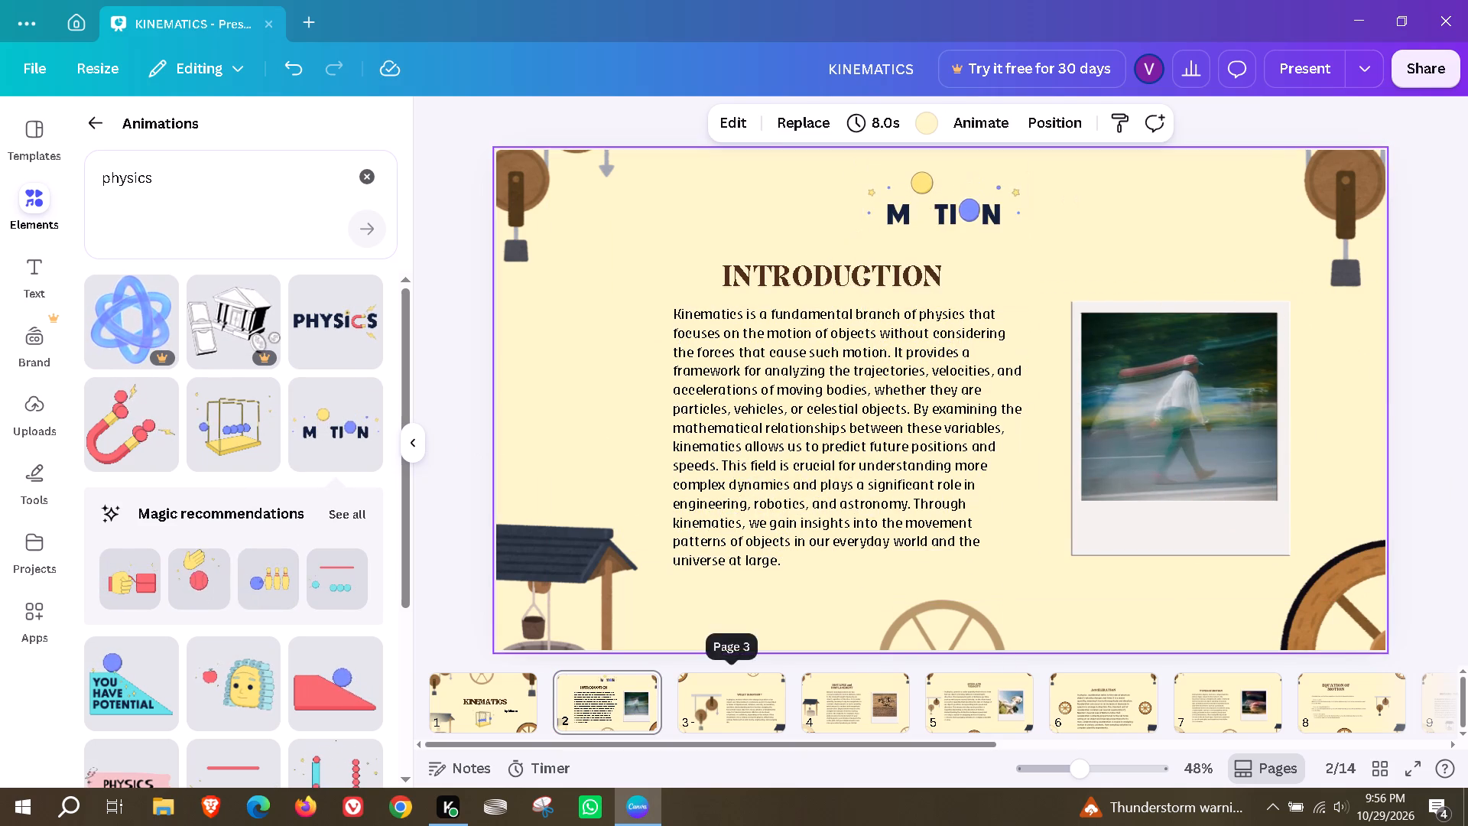
Add the yellow hand with red block animation to page 3, shrink it and place it above the WHAT IS MOTION ? heading.
{"action": "left_click", "coordinate": [719, 704]}
{"action": "scroll", "coordinate": [173, 556], "scroll_direction": "down", "scroll_amount": 1}
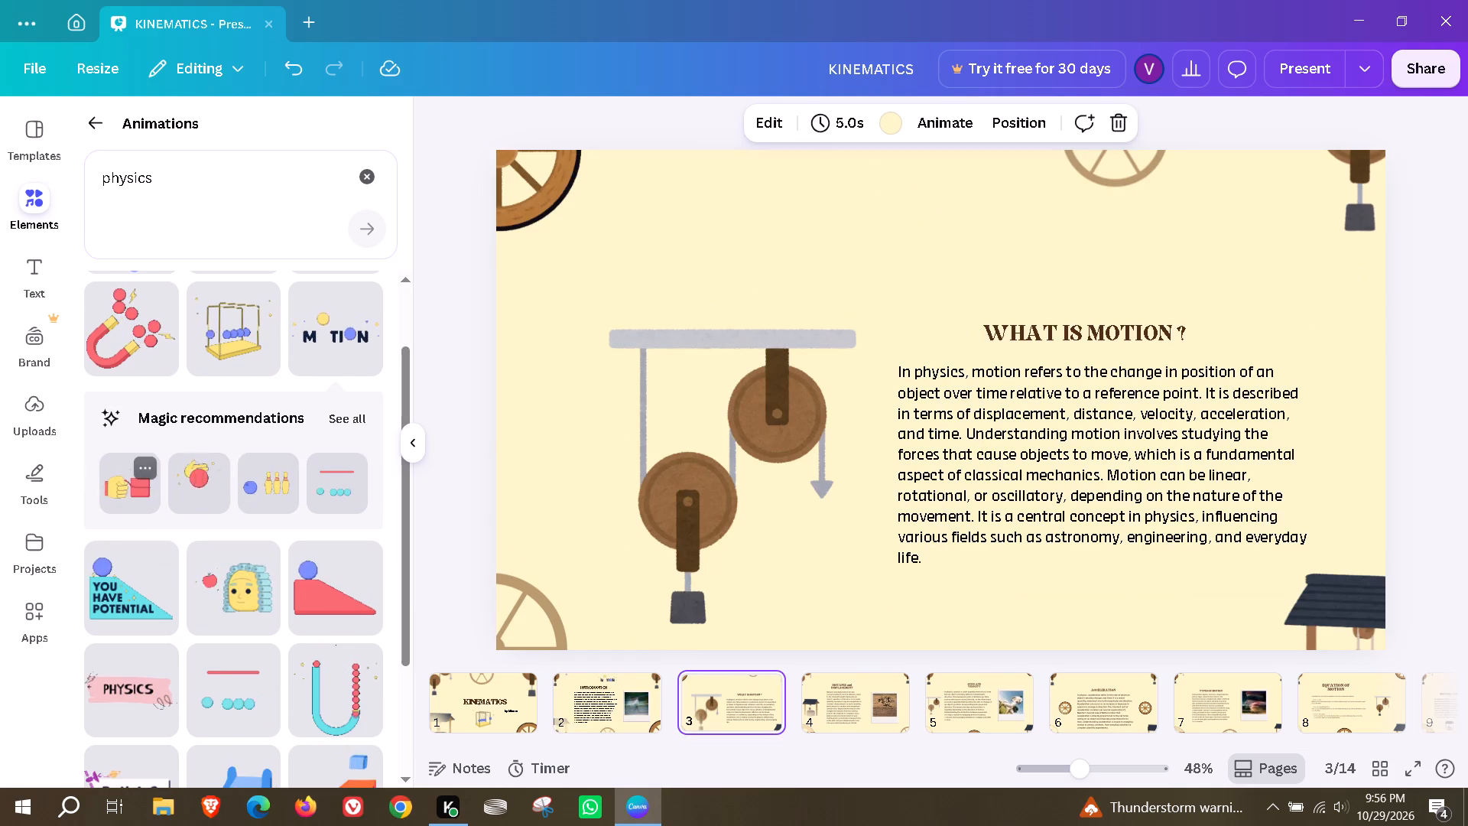
{"action": "left_click_drag", "start_coordinate": [132, 488], "coordinate": [662, 312]}
{"action": "left_click_drag", "start_coordinate": [1216, 282], "coordinate": [856, 569]}
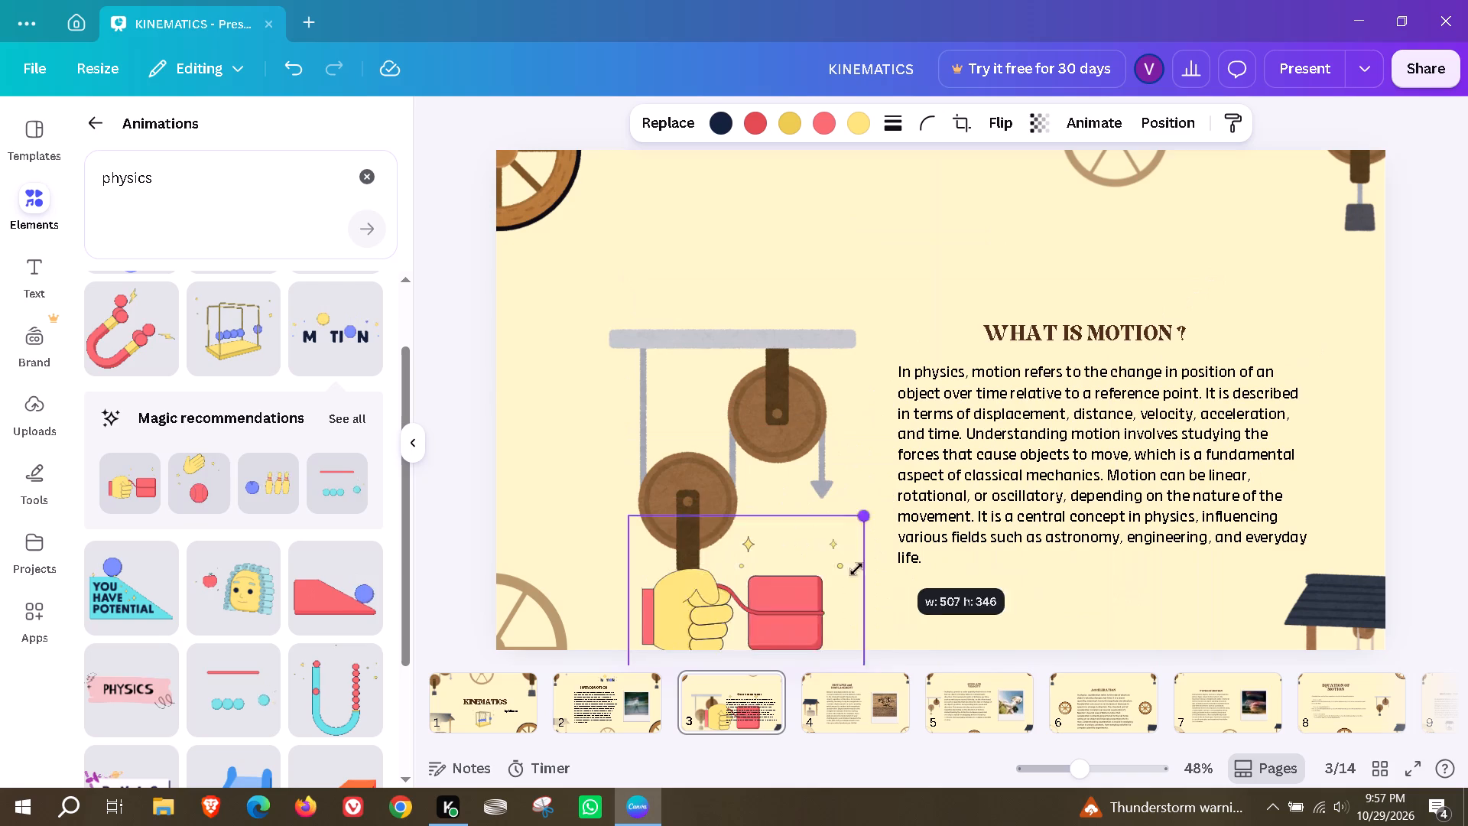
{"action": "left_click_drag", "start_coordinate": [856, 569], "coordinate": [785, 596]}
{"action": "left_click_drag", "start_coordinate": [729, 630], "coordinate": [926, 234]}
Add the blue ball on red ramp animation to page 4, shrunk and placed beside the DISTANCE and DISPLACEMENT heading.
{"action": "left_click", "coordinate": [842, 707]}
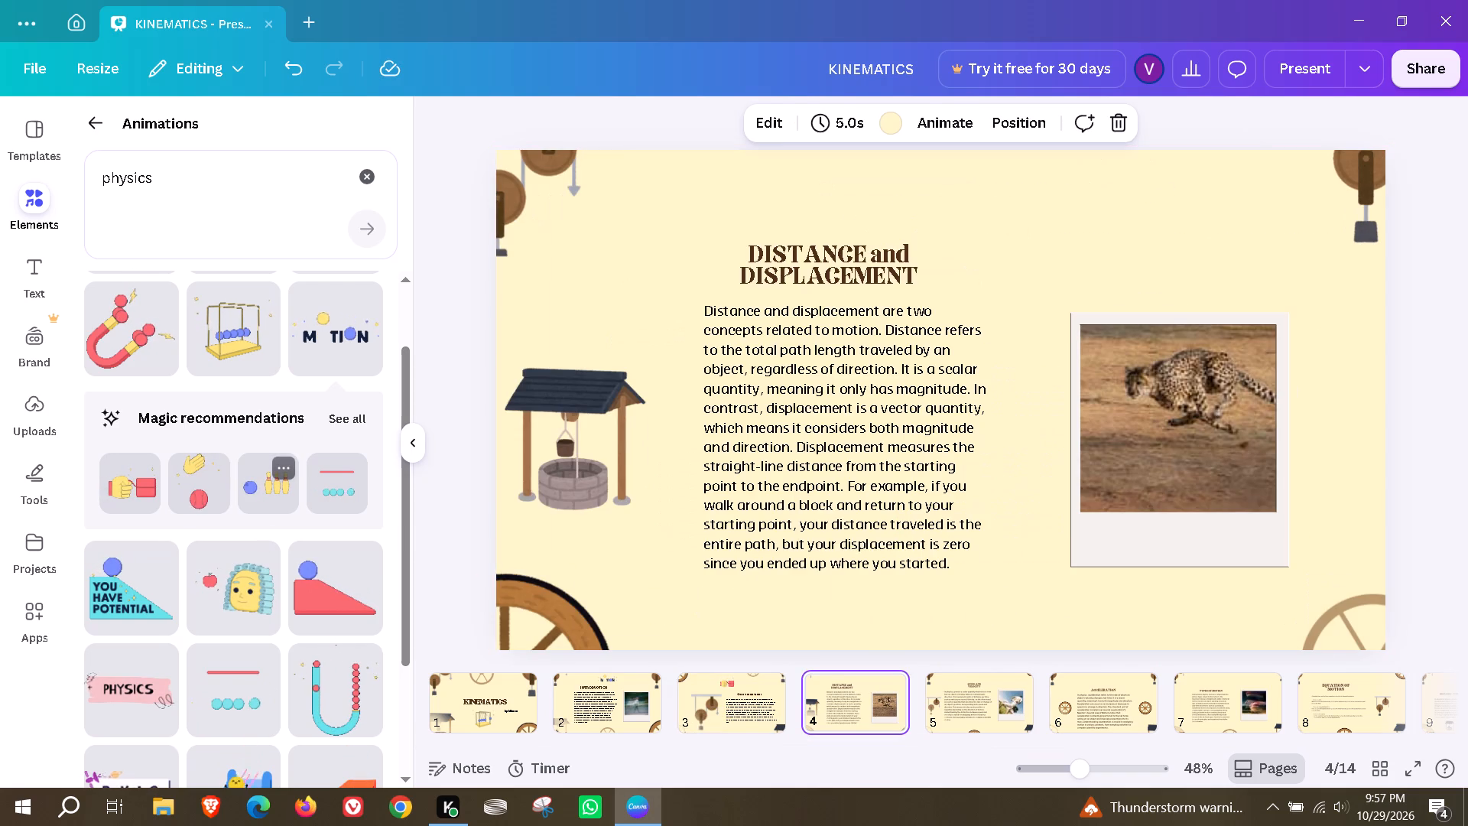
{"action": "left_click_drag", "start_coordinate": [337, 610], "coordinate": [729, 275]}
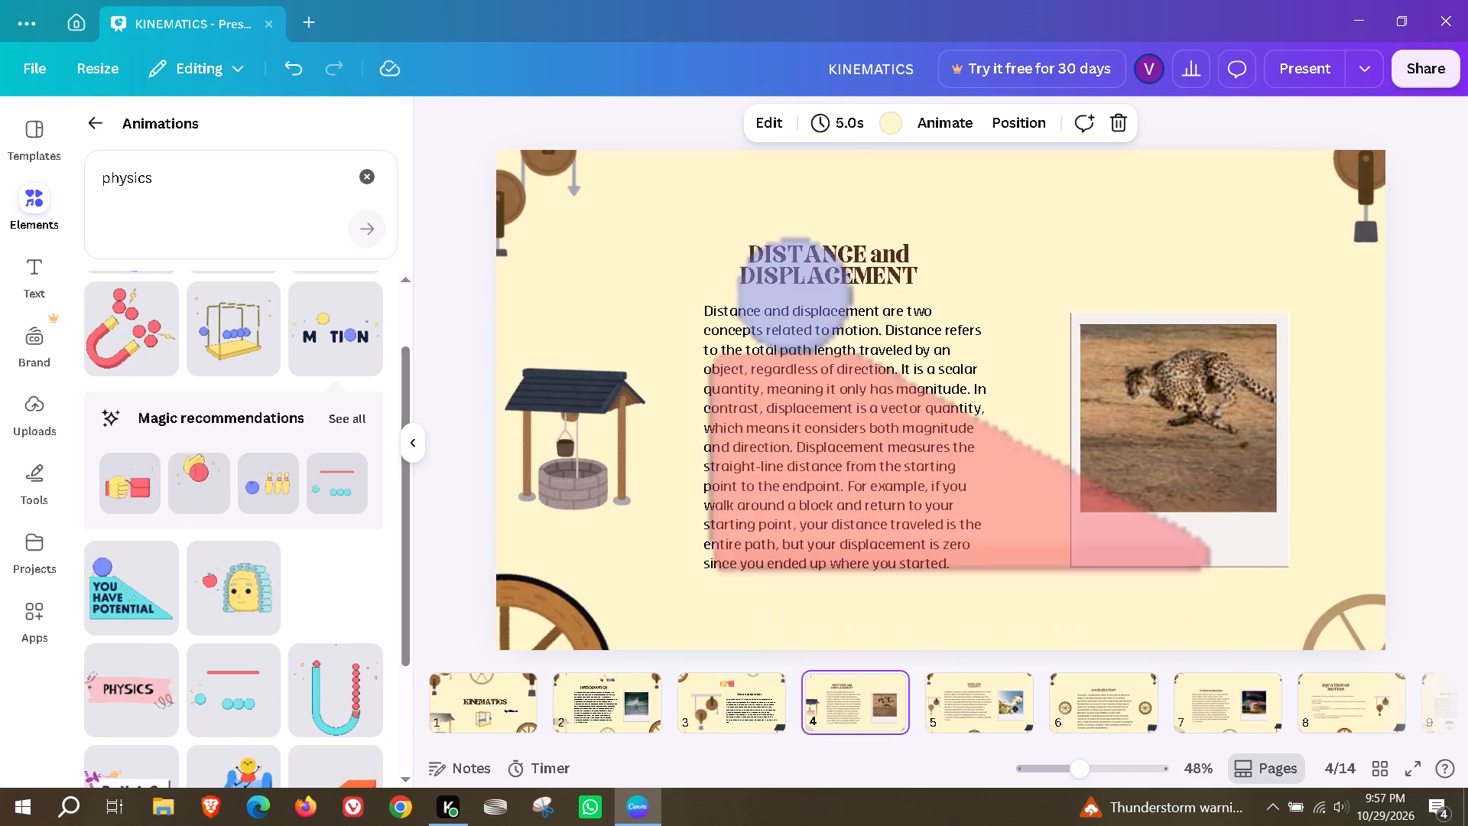
{"action": "left_click_drag", "start_coordinate": [675, 207], "coordinate": [931, 525]}
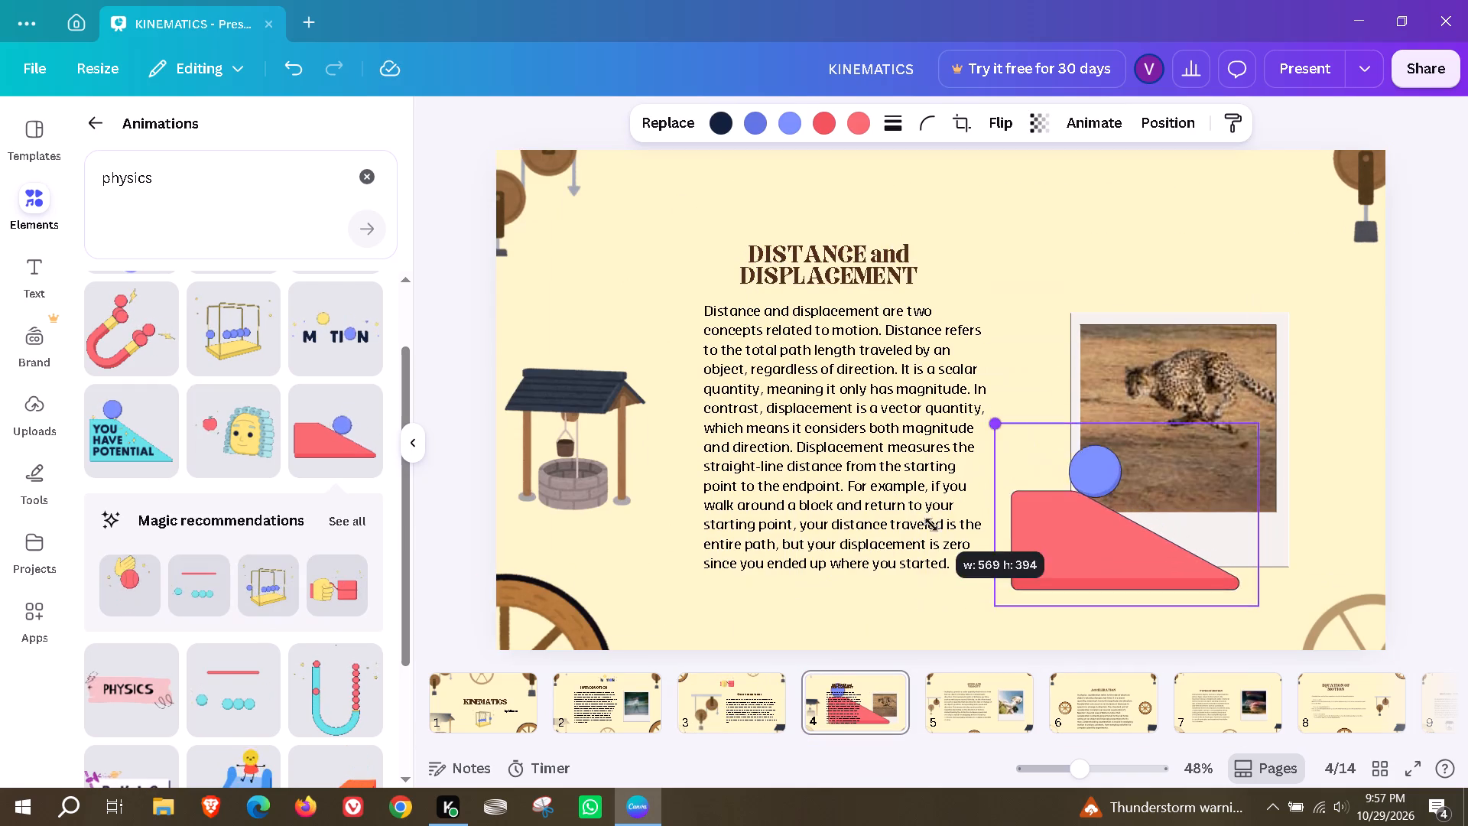
{"action": "left_click_drag", "start_coordinate": [931, 525], "coordinate": [983, 580]}
{"action": "left_click_drag", "start_coordinate": [1084, 558], "coordinate": [973, 246]}
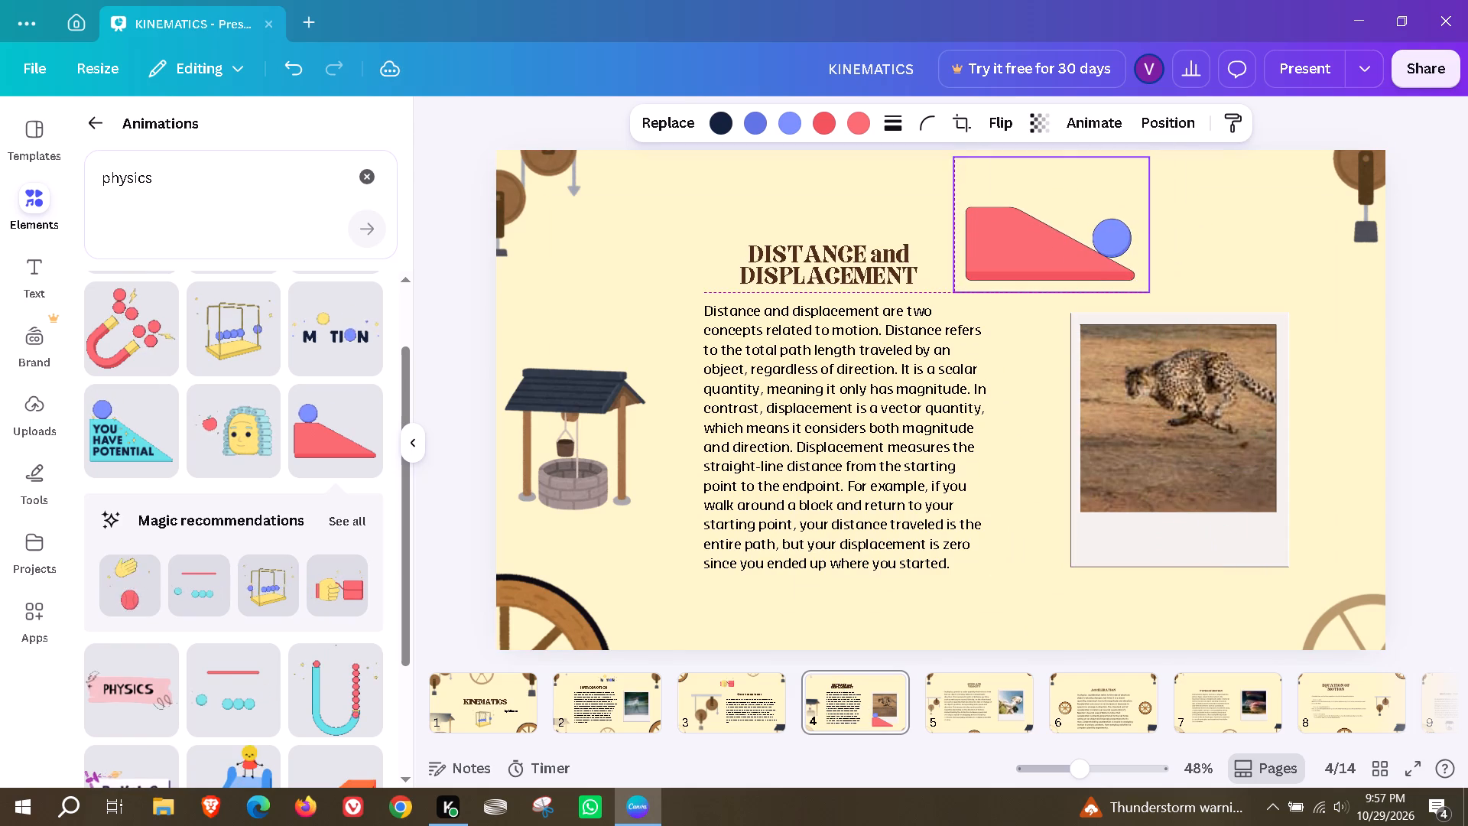
{"action": "left_click_drag", "start_coordinate": [973, 246], "coordinate": [963, 252]}
Add the blue playground slide animation to page 5, shrink it and place it beside the SPEED AND VELOCITY heading.
{"action": "left_click", "coordinate": [943, 696]}
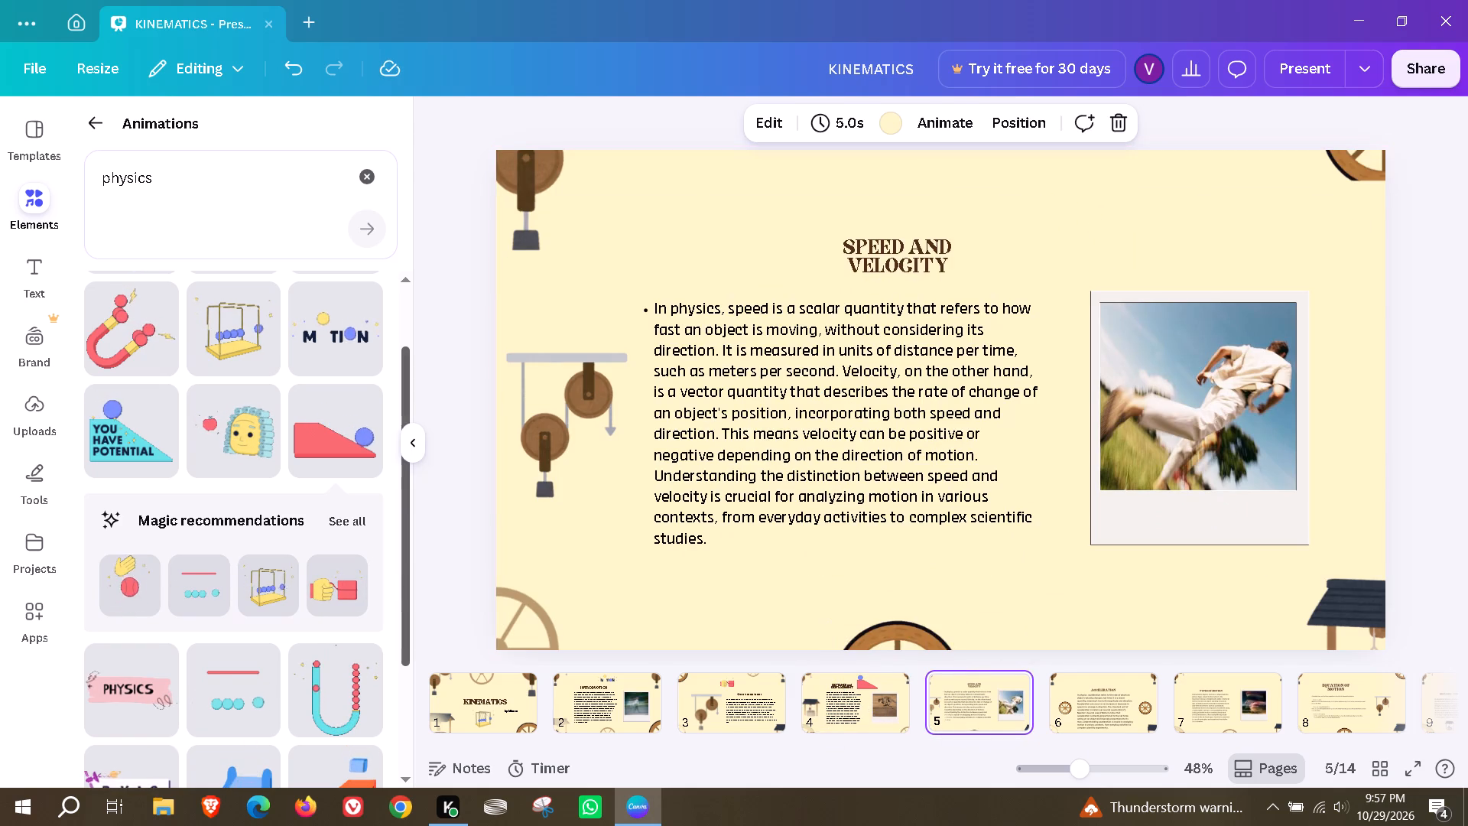
{"action": "scroll", "coordinate": [186, 556], "scroll_direction": "down", "scroll_amount": 1}
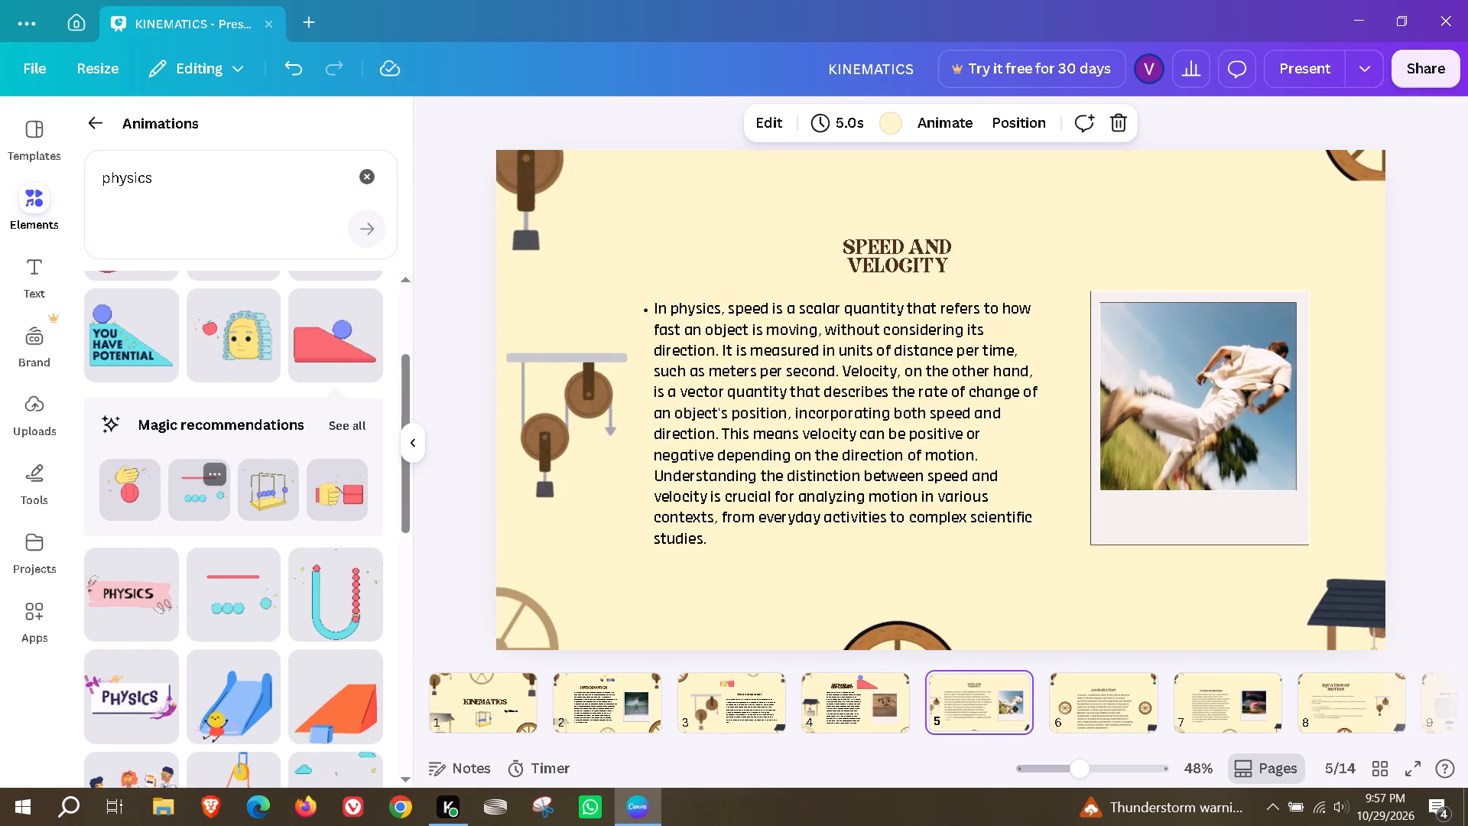
{"action": "scroll", "coordinate": [296, 653], "scroll_direction": "down", "scroll_amount": 1}
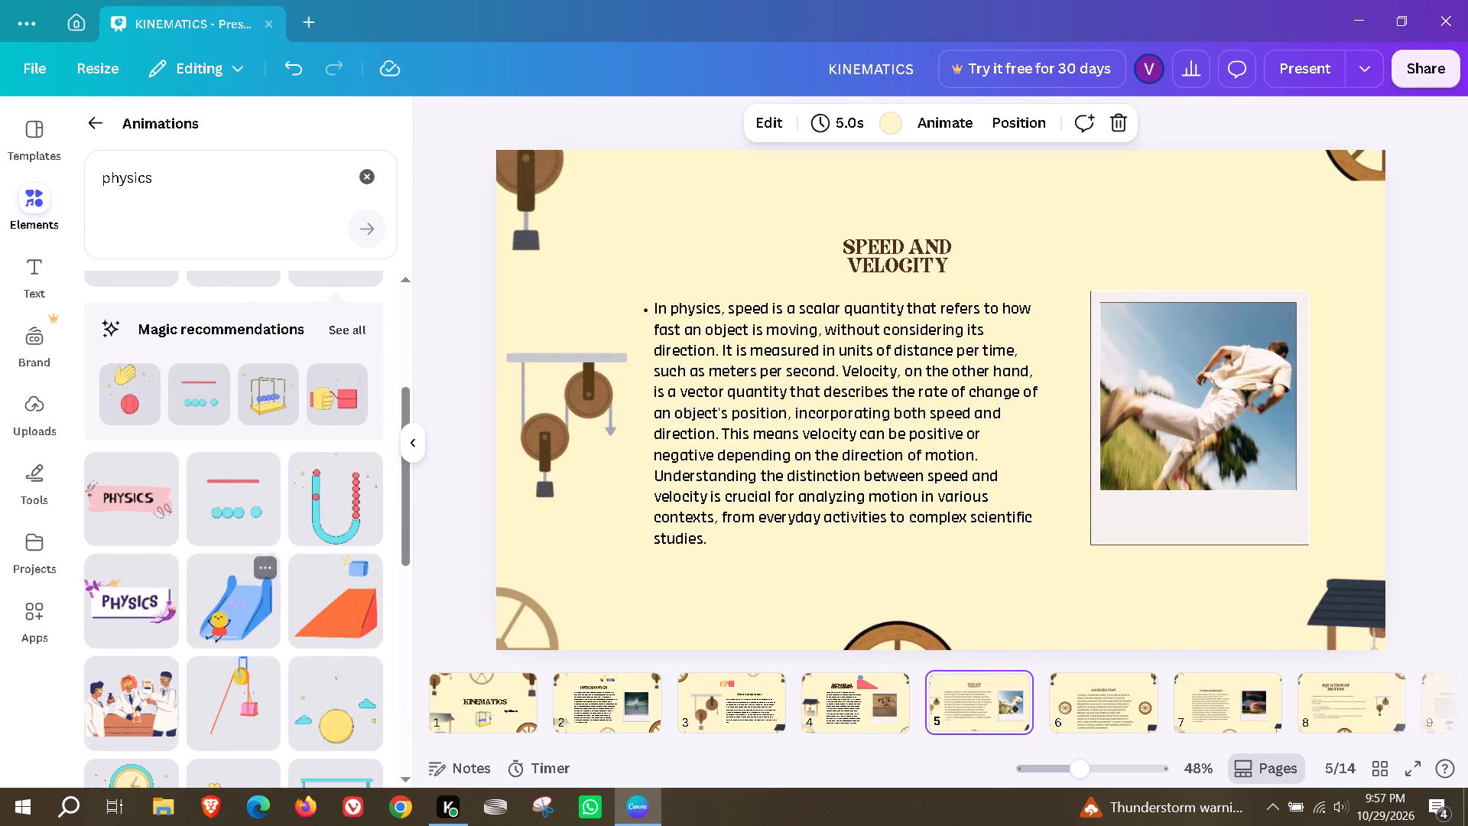
{"action": "left_click_drag", "start_coordinate": [258, 620], "coordinate": [797, 231]}
{"action": "left_click_drag", "start_coordinate": [1054, 166], "coordinate": [866, 494]}
{"action": "left_click_drag", "start_coordinate": [820, 568], "coordinate": [892, 605]}
{"action": "left_click_drag", "start_coordinate": [838, 590], "coordinate": [1087, 255]}
Move page 5's body text and SPEED AND VELOCITY heading lower, and shift the slide animation above them.
{"action": "left_click_drag", "start_coordinate": [800, 450], "coordinate": [801, 499]}
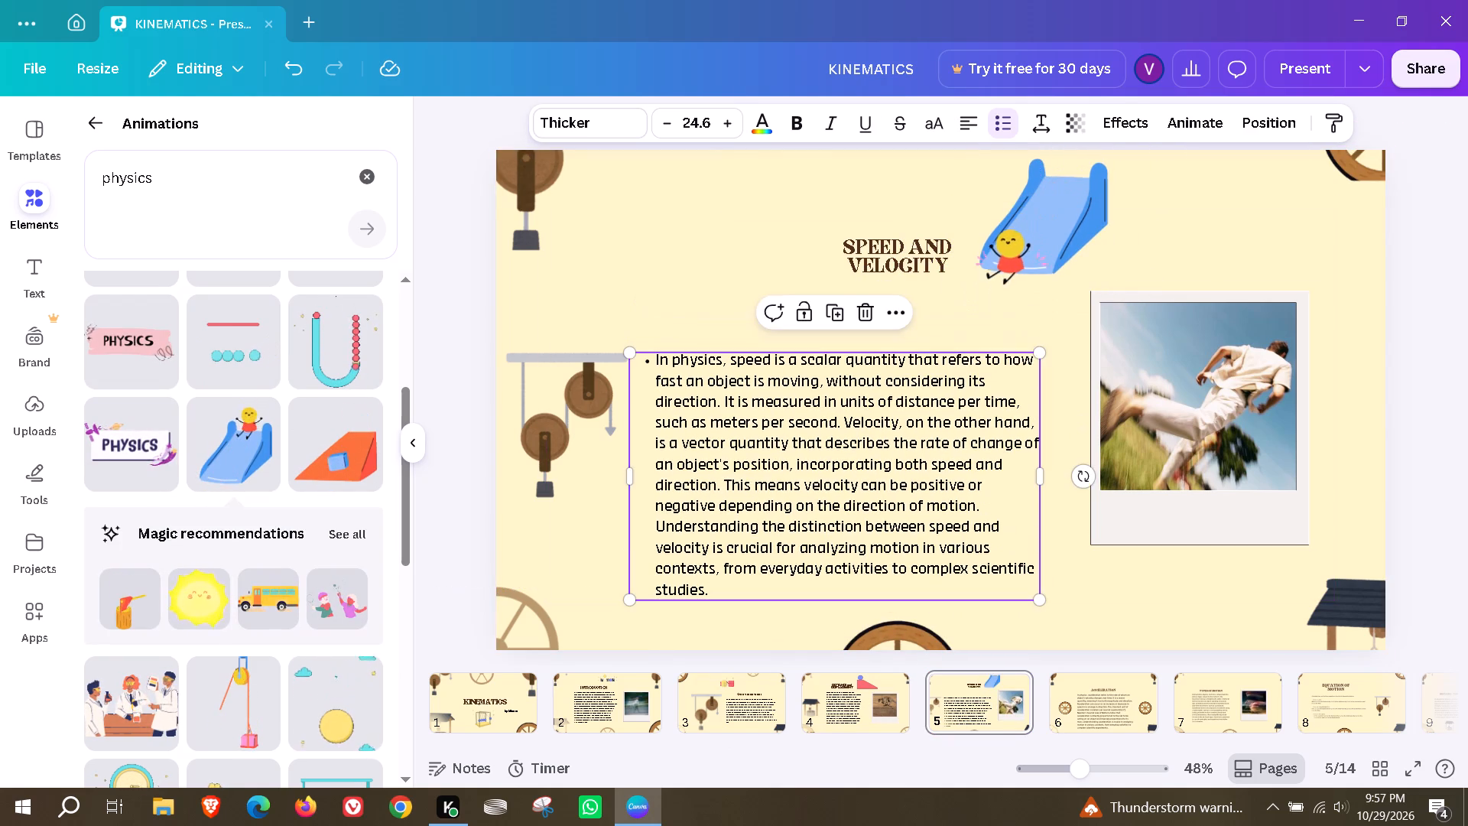
{"action": "left_click_drag", "start_coordinate": [893, 265], "coordinate": [830, 322]}
{"action": "left_click_drag", "start_coordinate": [1005, 229], "coordinate": [986, 240]}
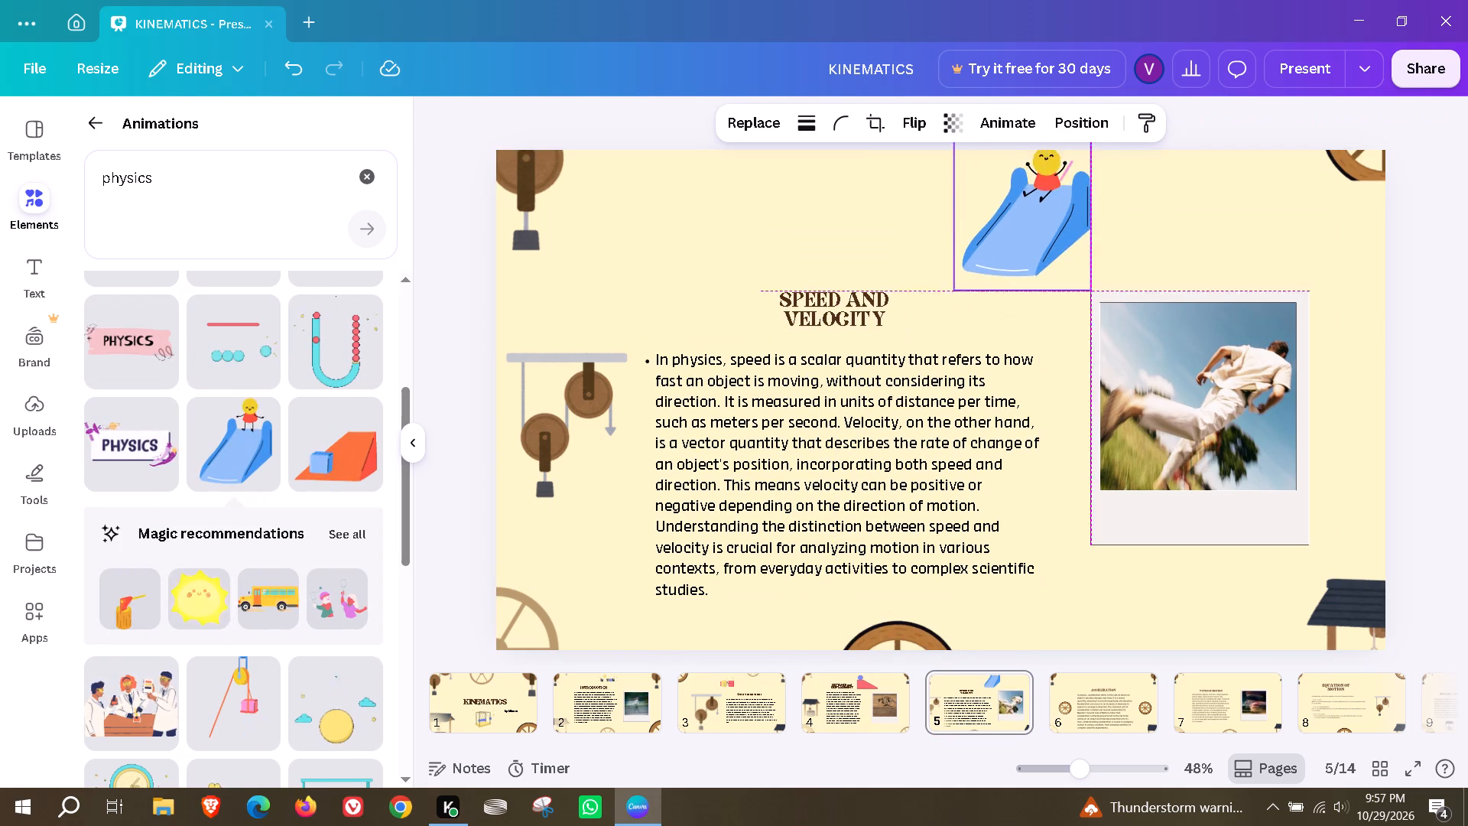
{"action": "left_click_drag", "start_coordinate": [986, 240], "coordinate": [952, 248]}
Add the purple PHYSICS sign animation to page 6, shrink it and place it above the ACCELERATION heading.
{"action": "left_click", "coordinate": [1067, 700]}
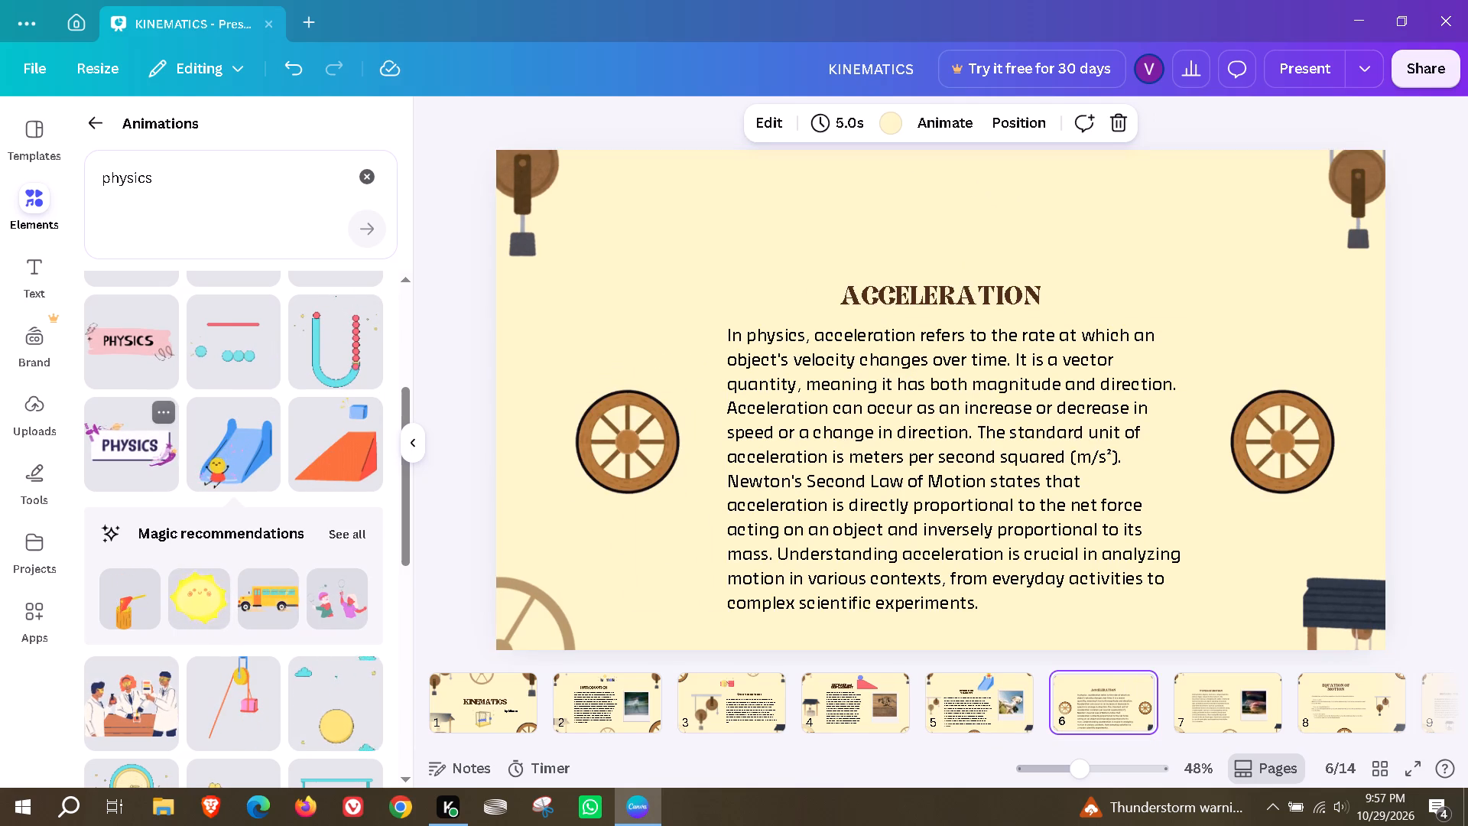
{"action": "left_click_drag", "start_coordinate": [145, 457], "coordinate": [677, 293]}
{"action": "left_click_drag", "start_coordinate": [1408, 236], "coordinate": [1096, 314]}
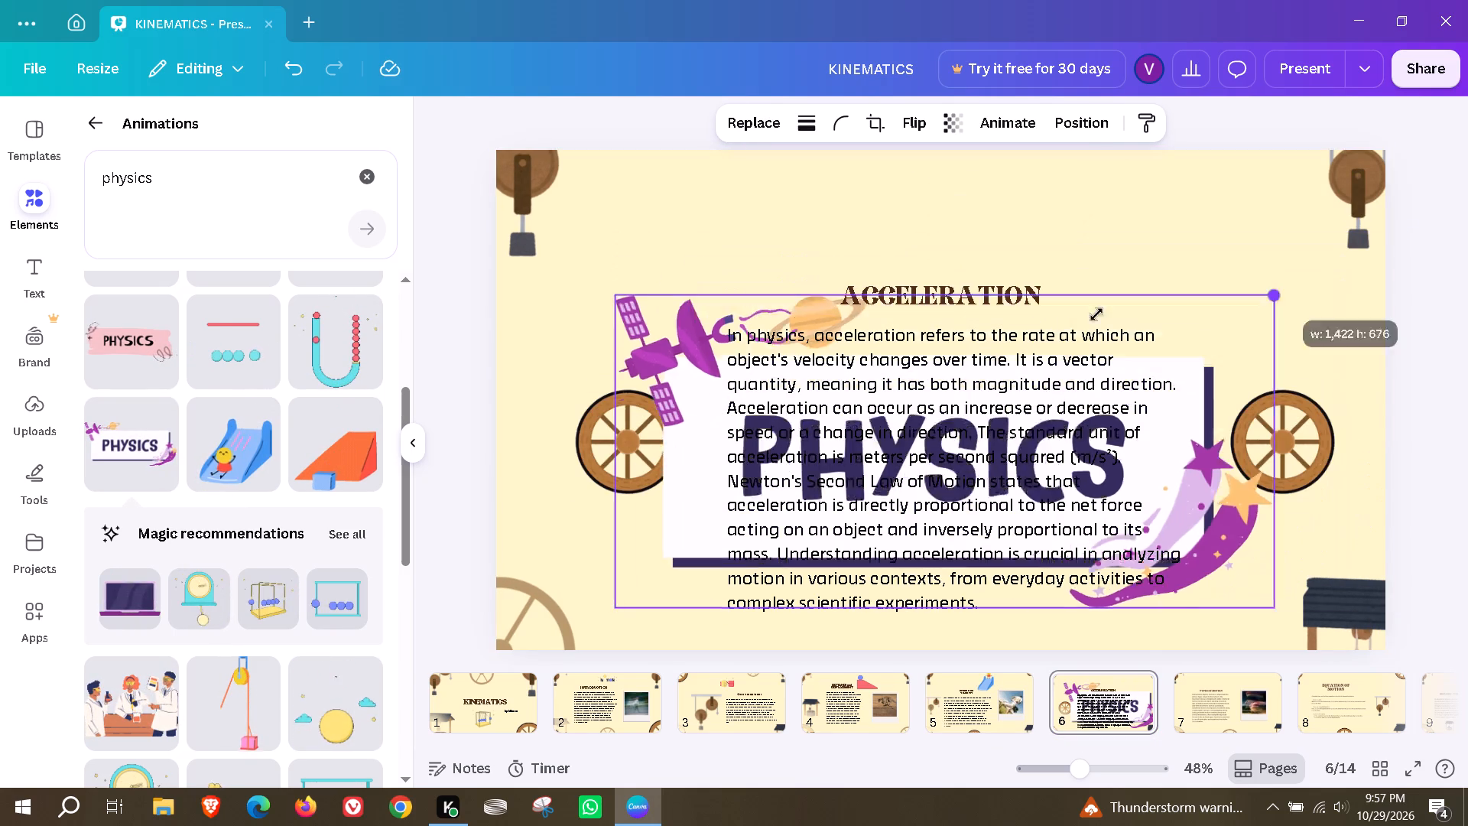
{"action": "left_click_drag", "start_coordinate": [1096, 314], "coordinate": [793, 467]}
{"action": "left_click_drag", "start_coordinate": [686, 560], "coordinate": [915, 220]}
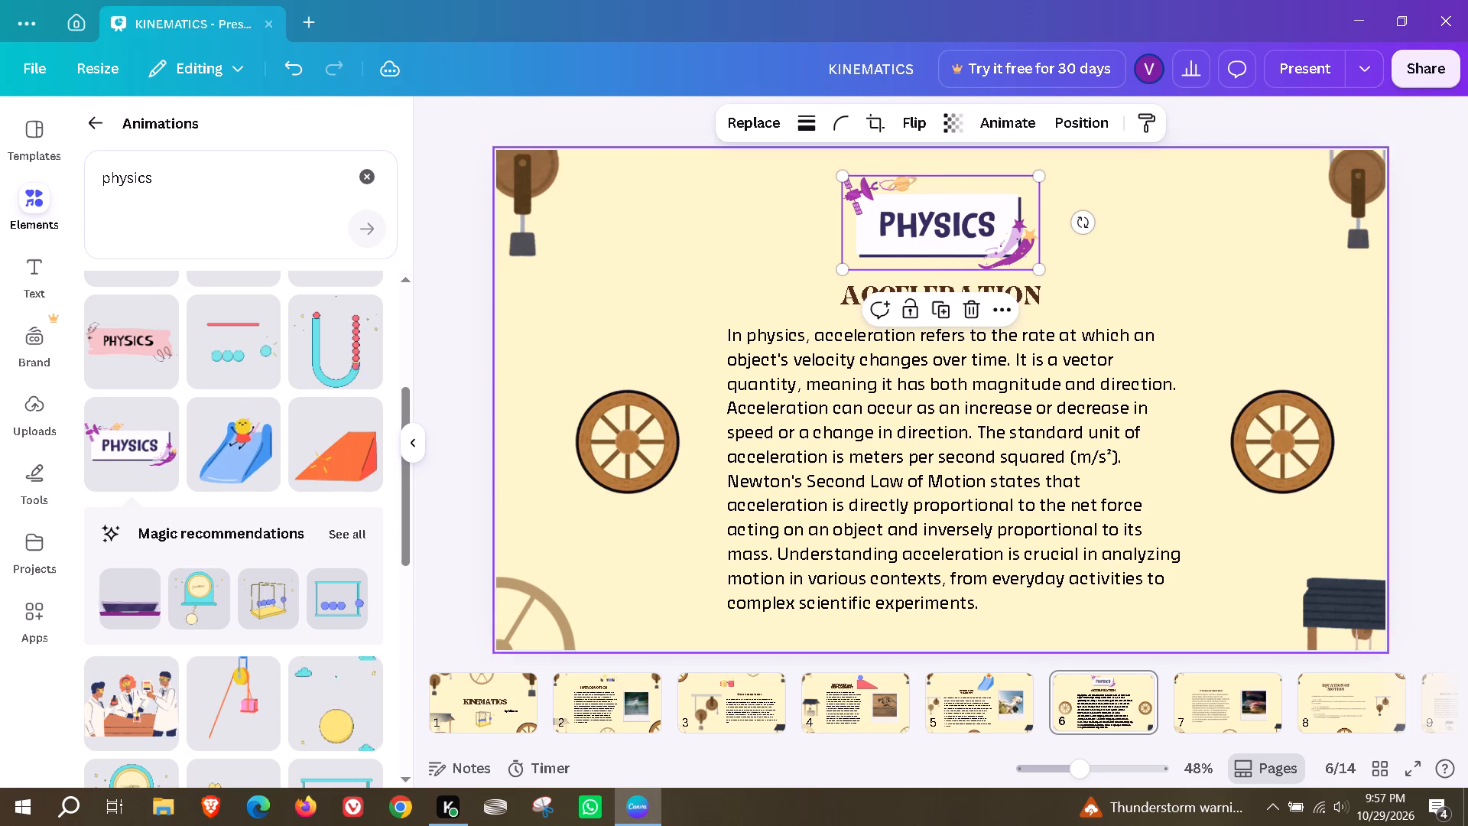
Move page 7's body text, TYPES OF MOTION heading and framed photo lower on the page.
{"action": "left_click", "coordinate": [1184, 692]}
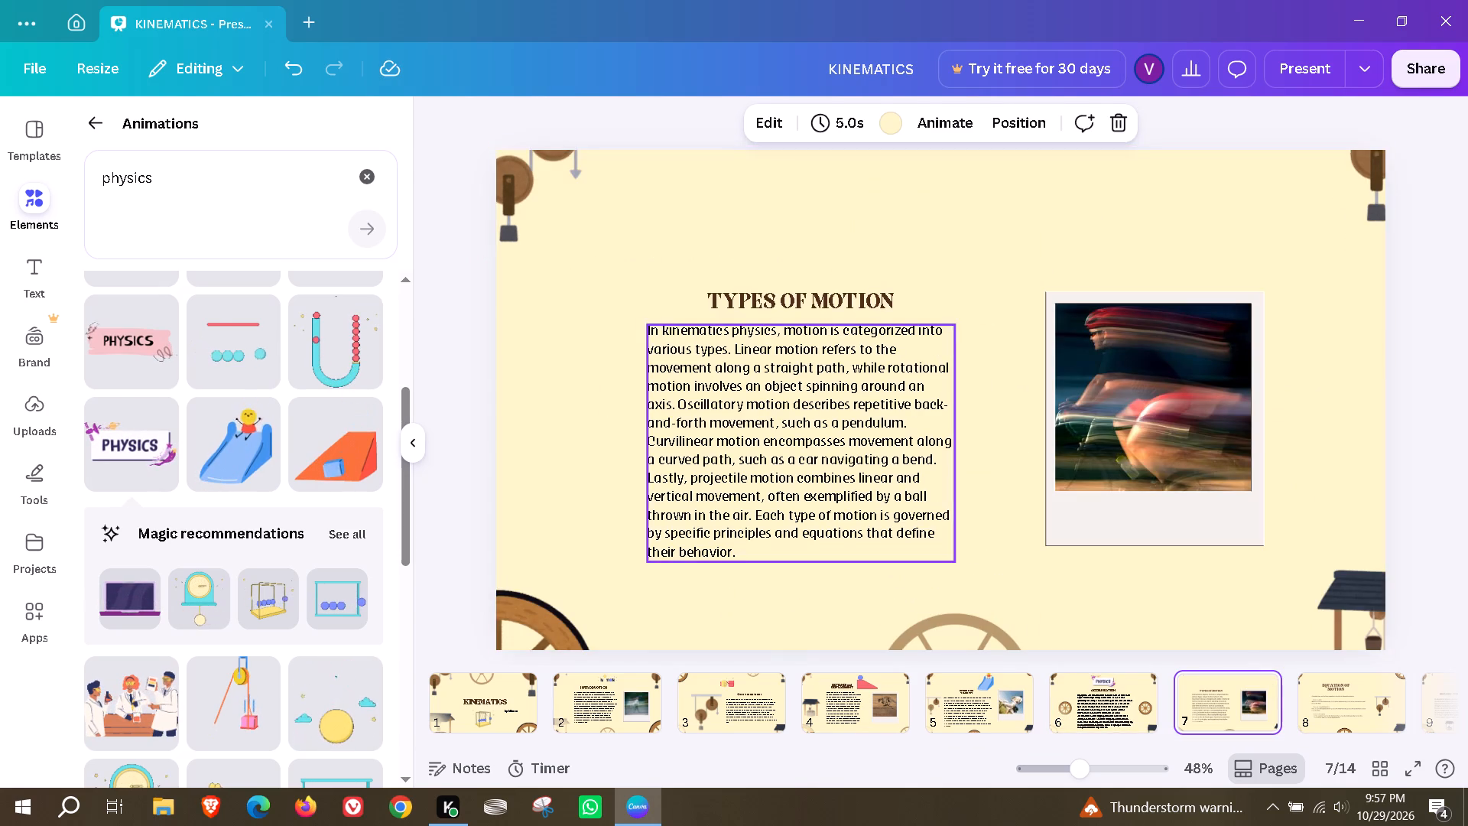
{"action": "left_click_drag", "start_coordinate": [816, 463], "coordinate": [808, 512]}
{"action": "left_click_drag", "start_coordinate": [852, 307], "coordinate": [841, 344]}
{"action": "left_click_drag", "start_coordinate": [1128, 353], "coordinate": [1131, 394]}
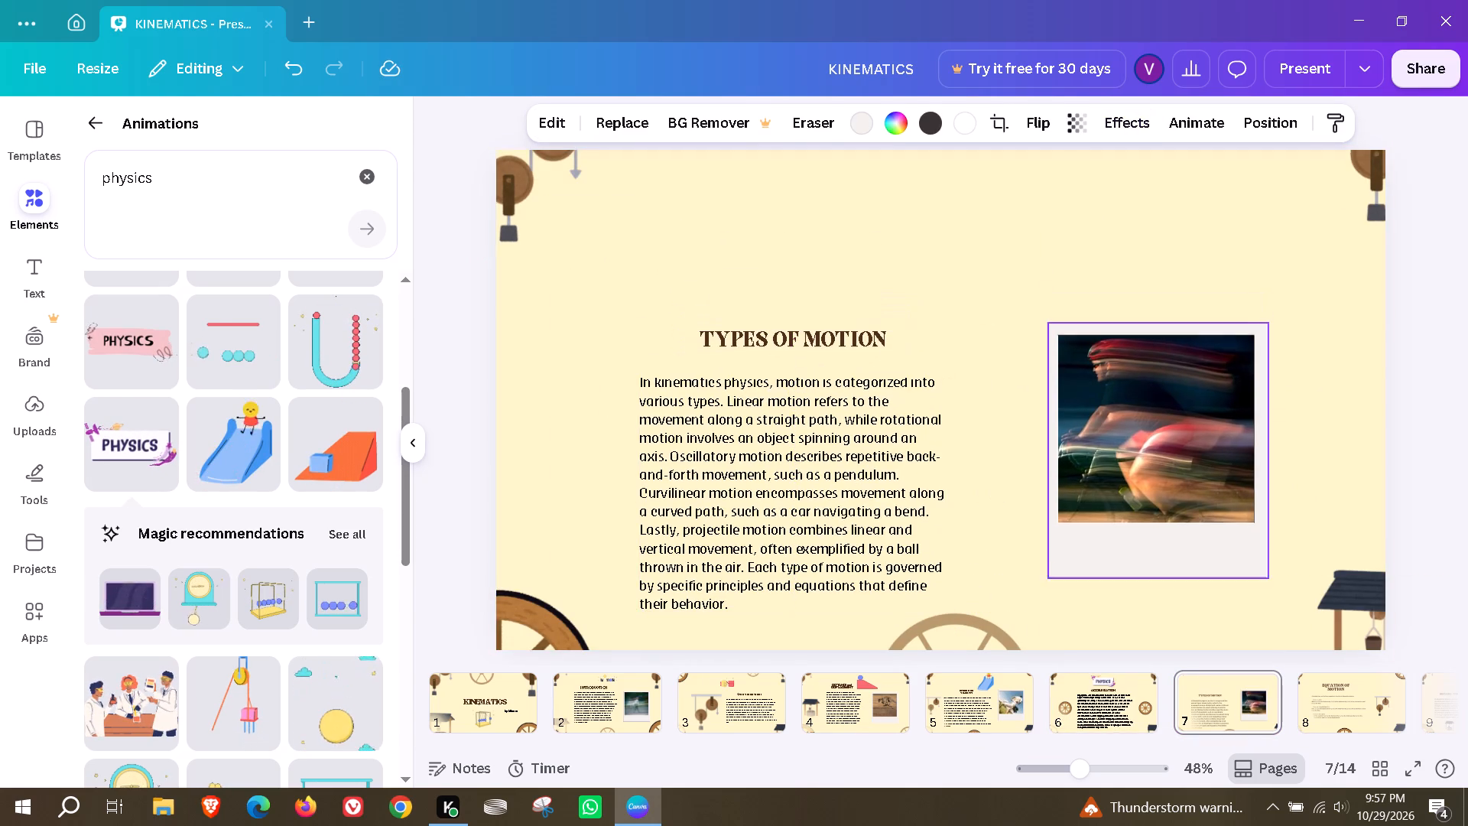
{"action": "left_click_drag", "start_coordinate": [1131, 394], "coordinate": [1131, 405]}
Add the turquoise Newton's cradle animation to page 7, shrink it and place it above the TYPES OF MOTION heading.
{"action": "scroll", "coordinate": [258, 589], "scroll_direction": "down", "scroll_amount": 2}
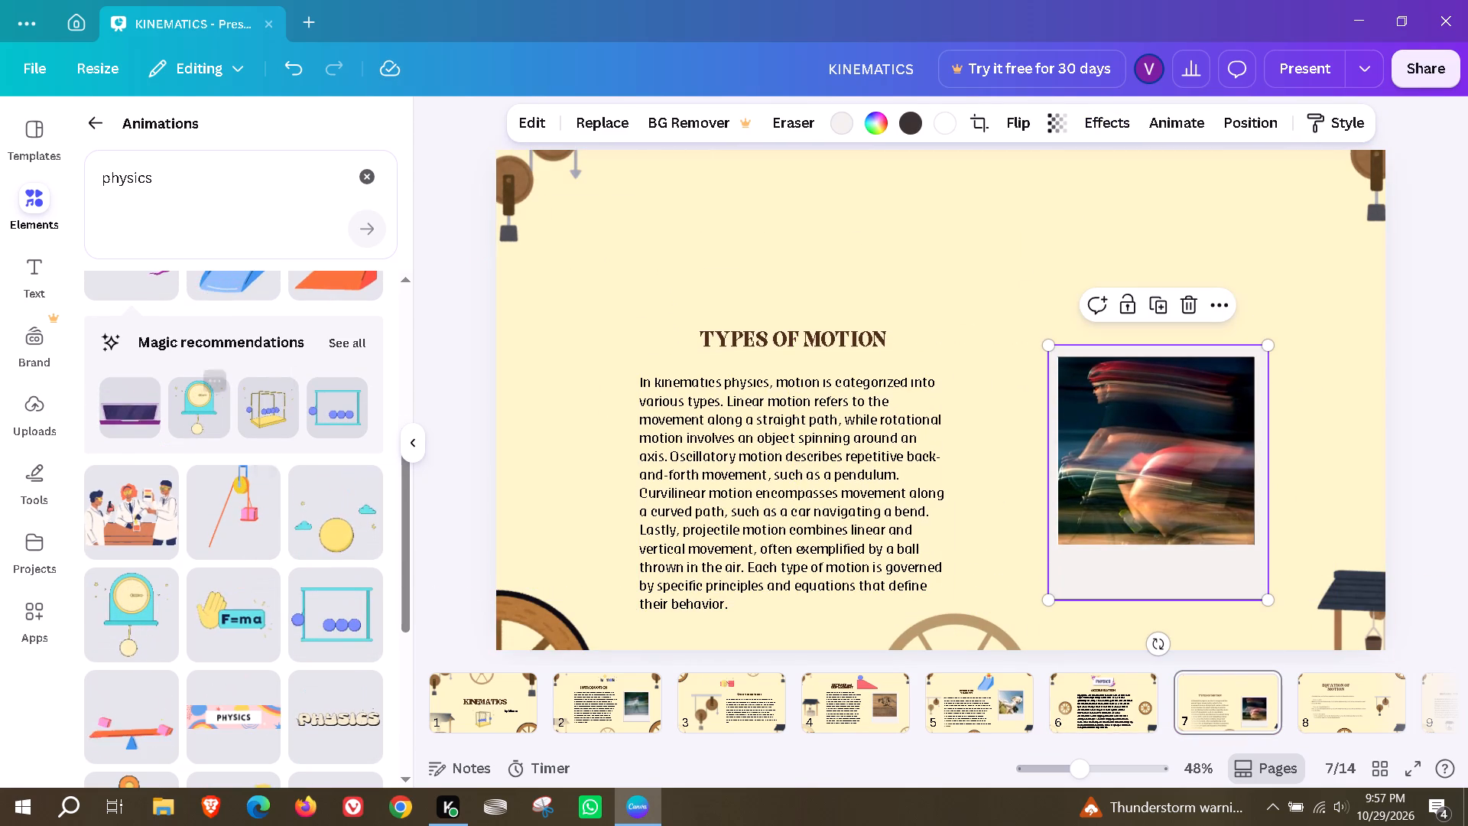
{"action": "left_click_drag", "start_coordinate": [343, 416], "coordinate": [730, 235]}
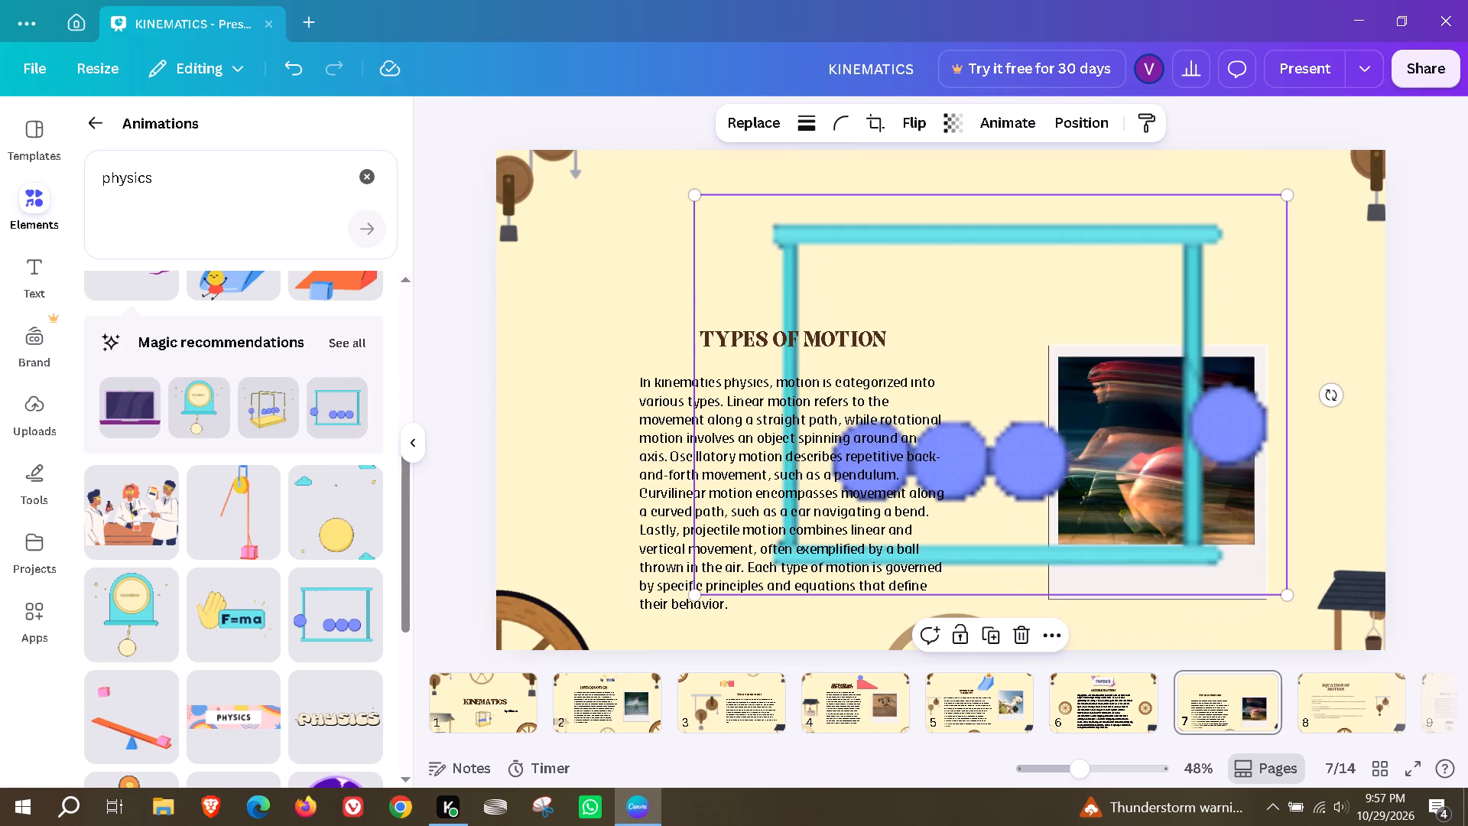
{"action": "left_click_drag", "start_coordinate": [1288, 200], "coordinate": [938, 499]}
{"action": "left_click_drag", "start_coordinate": [863, 550], "coordinate": [984, 324]}
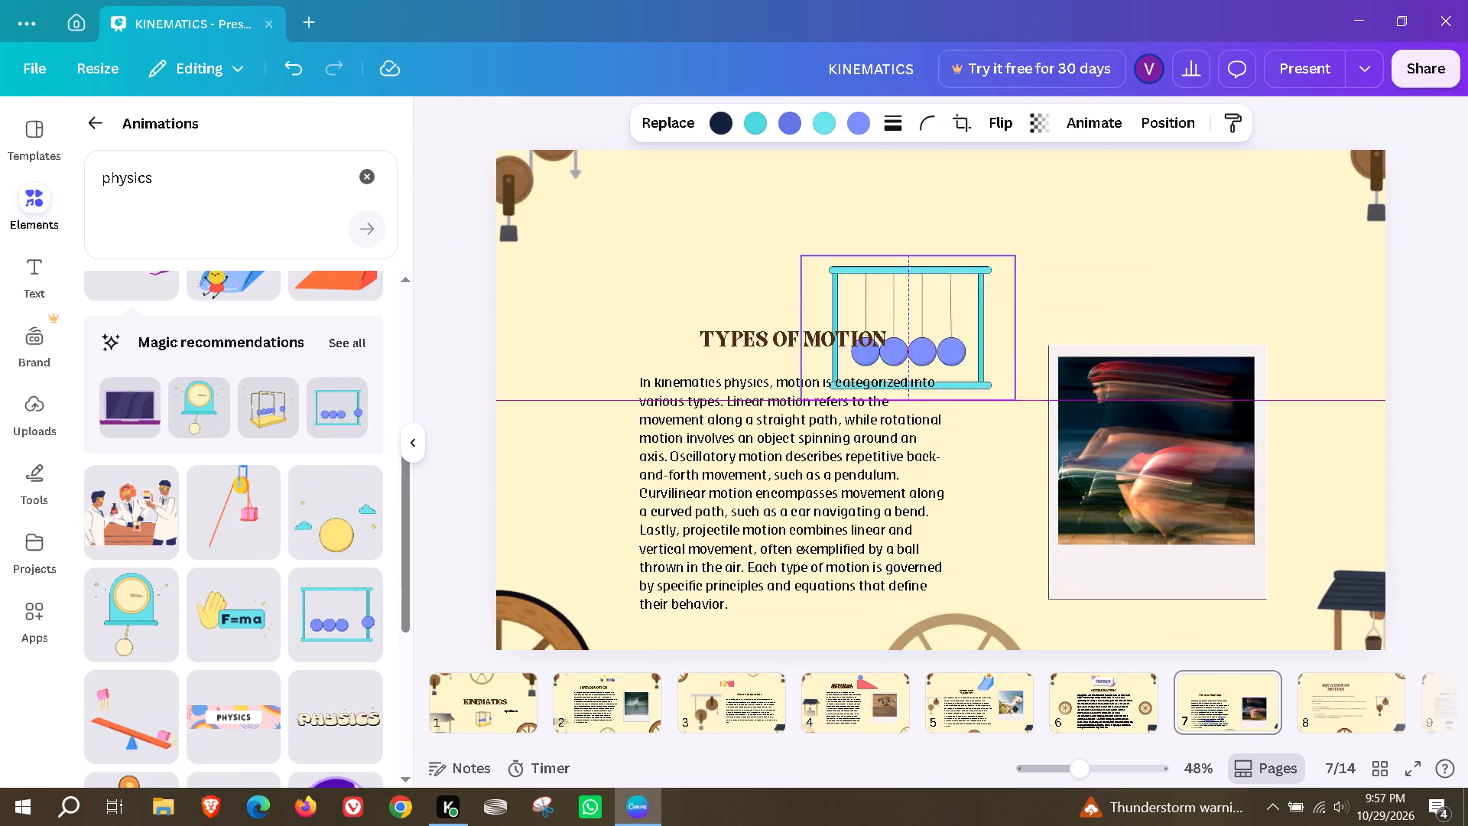
{"action": "left_click_drag", "start_coordinate": [984, 324], "coordinate": [997, 258]}
On page 8, move the equations text, EQUATION OF MOTION heading and pulley graphic lower on the page.
{"action": "scroll", "coordinate": [1264, 703], "scroll_direction": "down", "scroll_amount": 2}
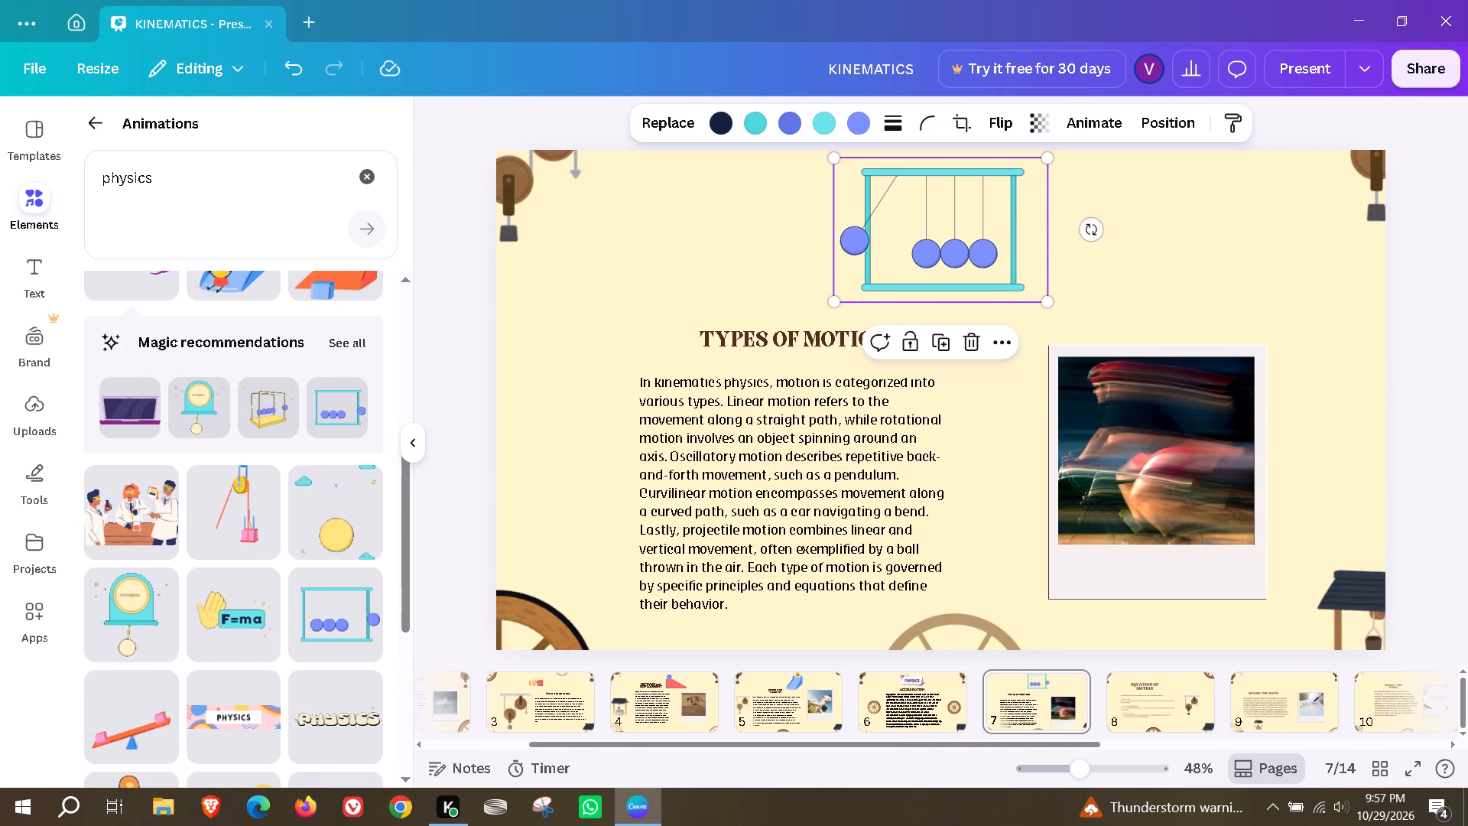
{"action": "left_click", "coordinate": [1169, 720]}
{"action": "left_click_drag", "start_coordinate": [817, 435], "coordinate": [808, 483]}
{"action": "left_click_drag", "start_coordinate": [836, 266], "coordinate": [835, 311]}
{"action": "left_click_drag", "start_coordinate": [929, 357], "coordinate": [880, 330]}
{"action": "left_click_drag", "start_coordinate": [827, 314], "coordinate": [847, 337]}
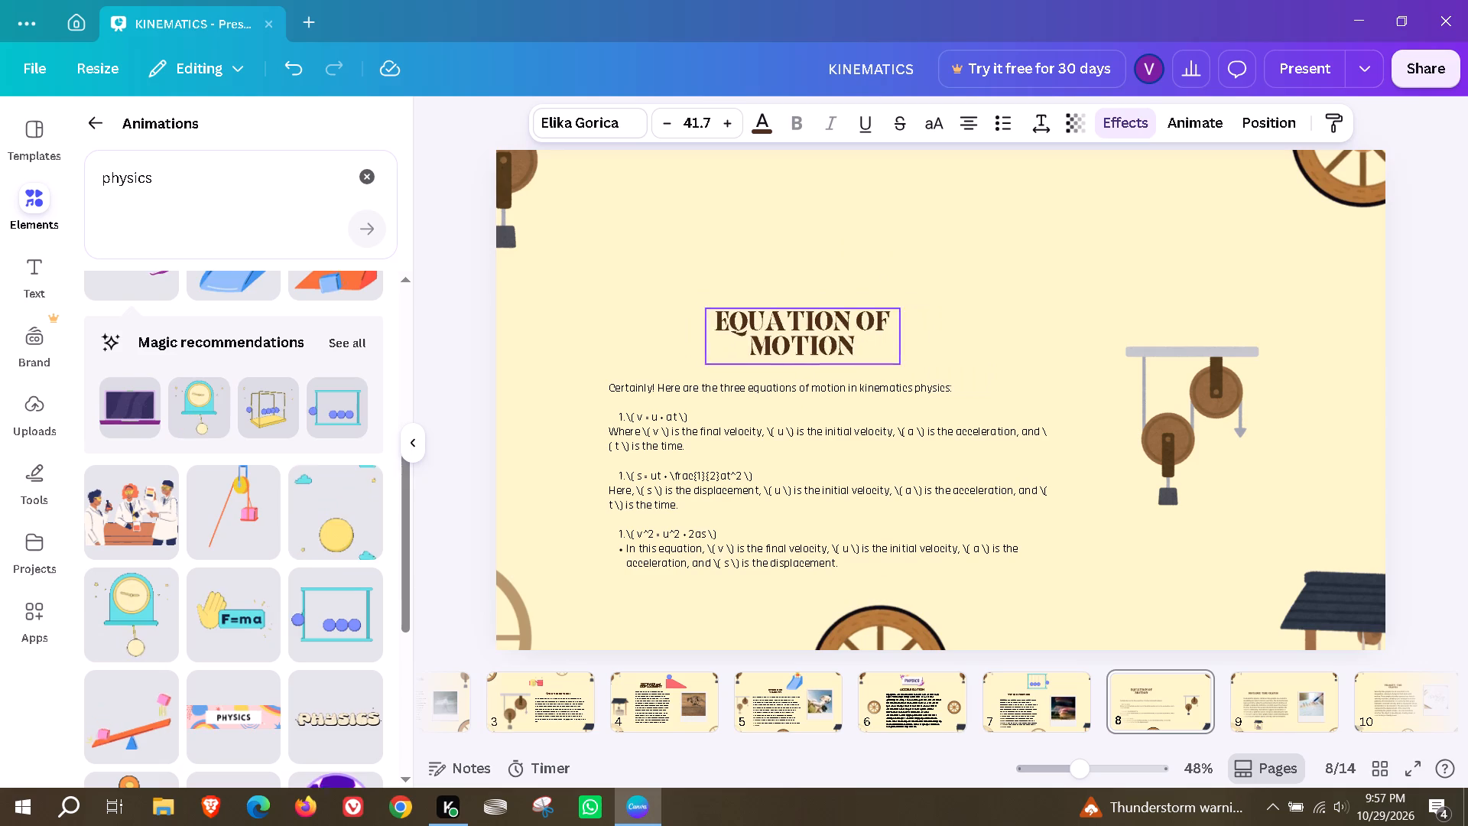
{"action": "left_click_drag", "start_coordinate": [847, 337], "coordinate": [855, 343]}
{"action": "left_click", "coordinate": [1034, 358]}
{"action": "left_click_drag", "start_coordinate": [1158, 411], "coordinate": [1169, 453]}
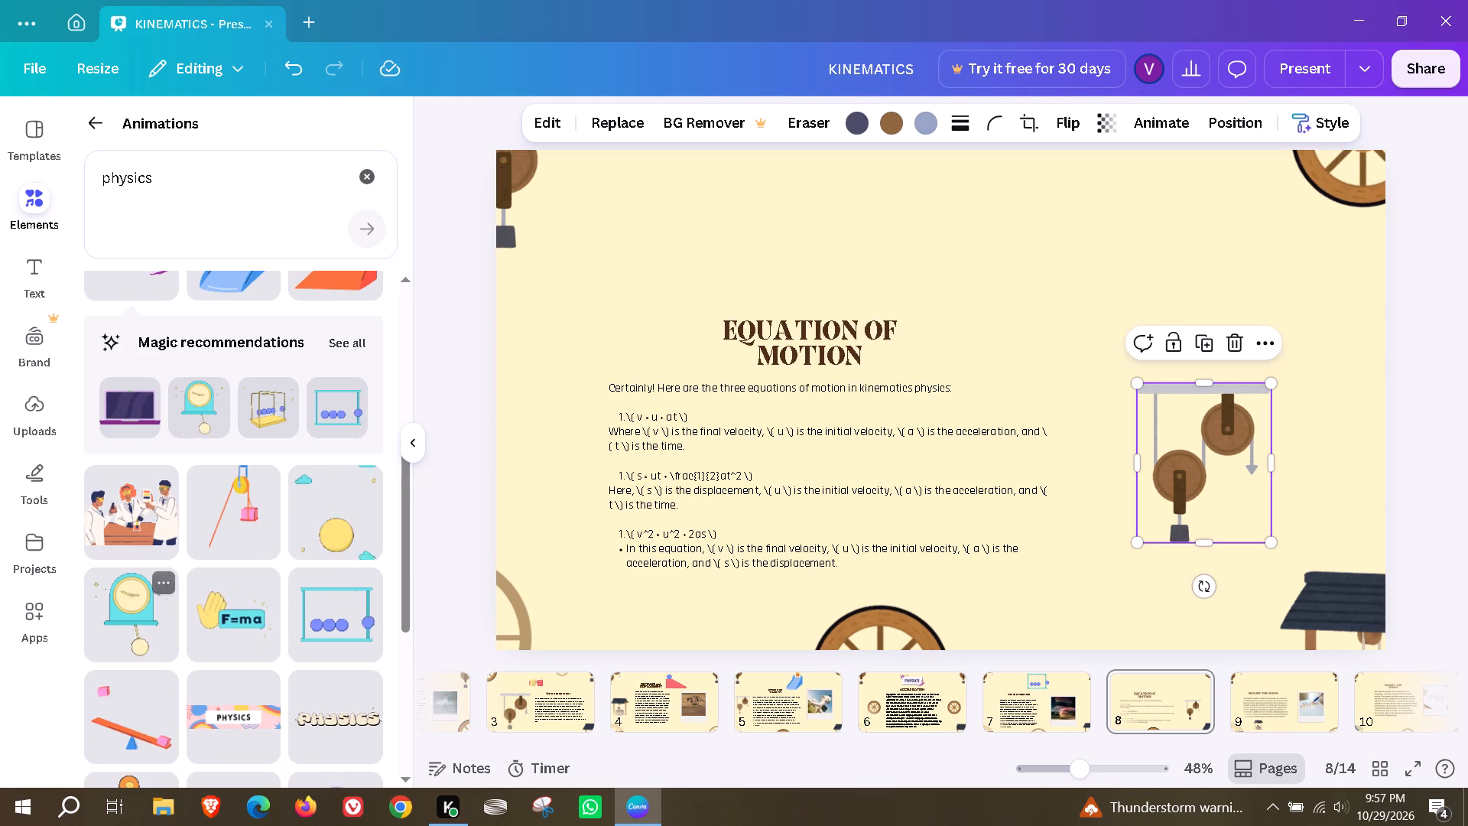
Add the hand with F=ma animation to page 8, shrink it and place it above the EQUATION OF MOTION heading.
{"action": "left_click_drag", "start_coordinate": [233, 603], "coordinate": [642, 272]}
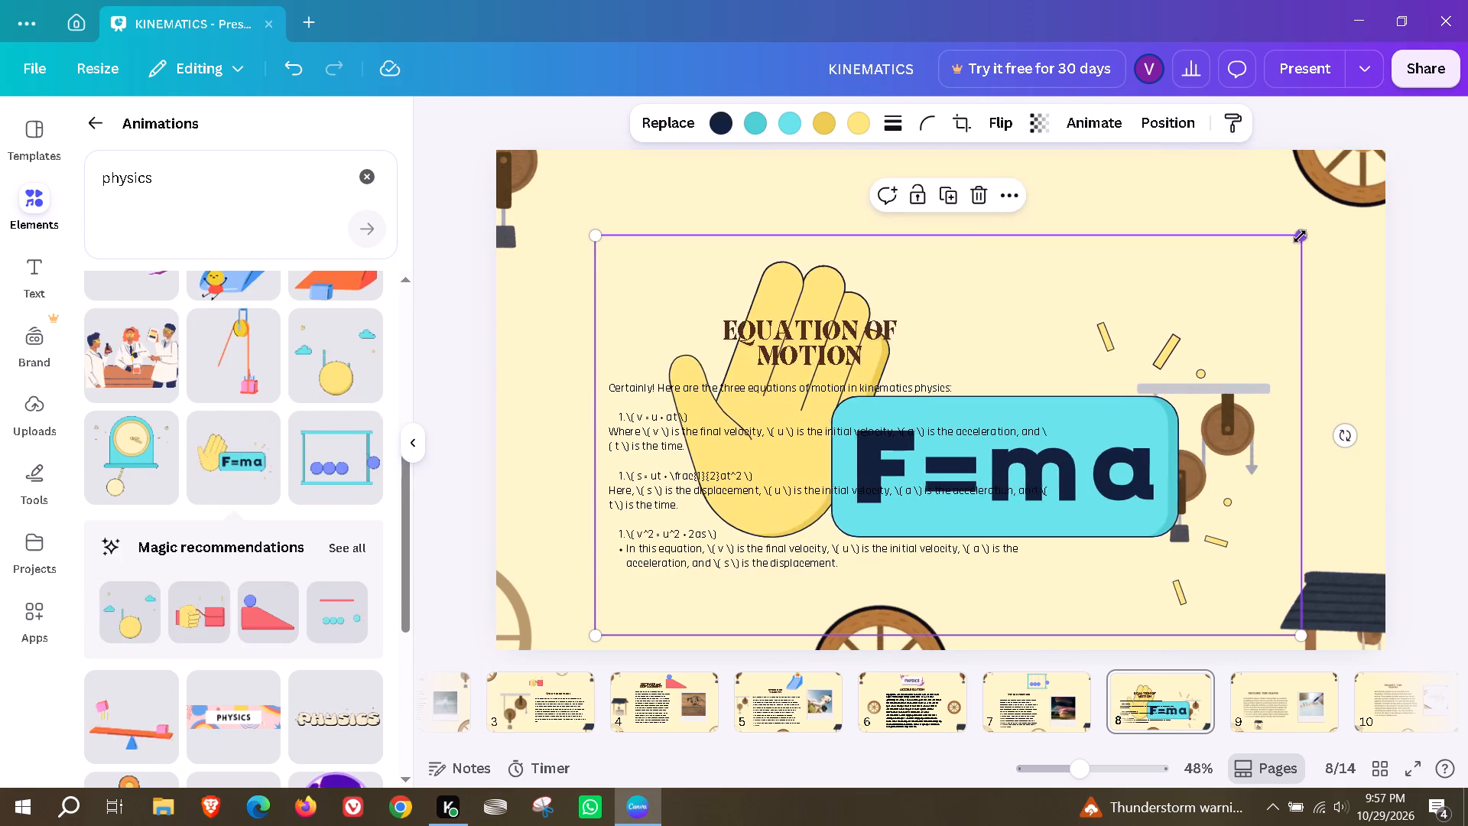
{"action": "left_click_drag", "start_coordinate": [1300, 236], "coordinate": [787, 616]}
{"action": "left_click_drag", "start_coordinate": [686, 613], "coordinate": [936, 255]}
Add the yellow Ferris wheel animation to page 9, shrink it and place it above the DISTANCE-TIME GRAPHS heading.
{"action": "left_click", "coordinate": [1281, 697]}
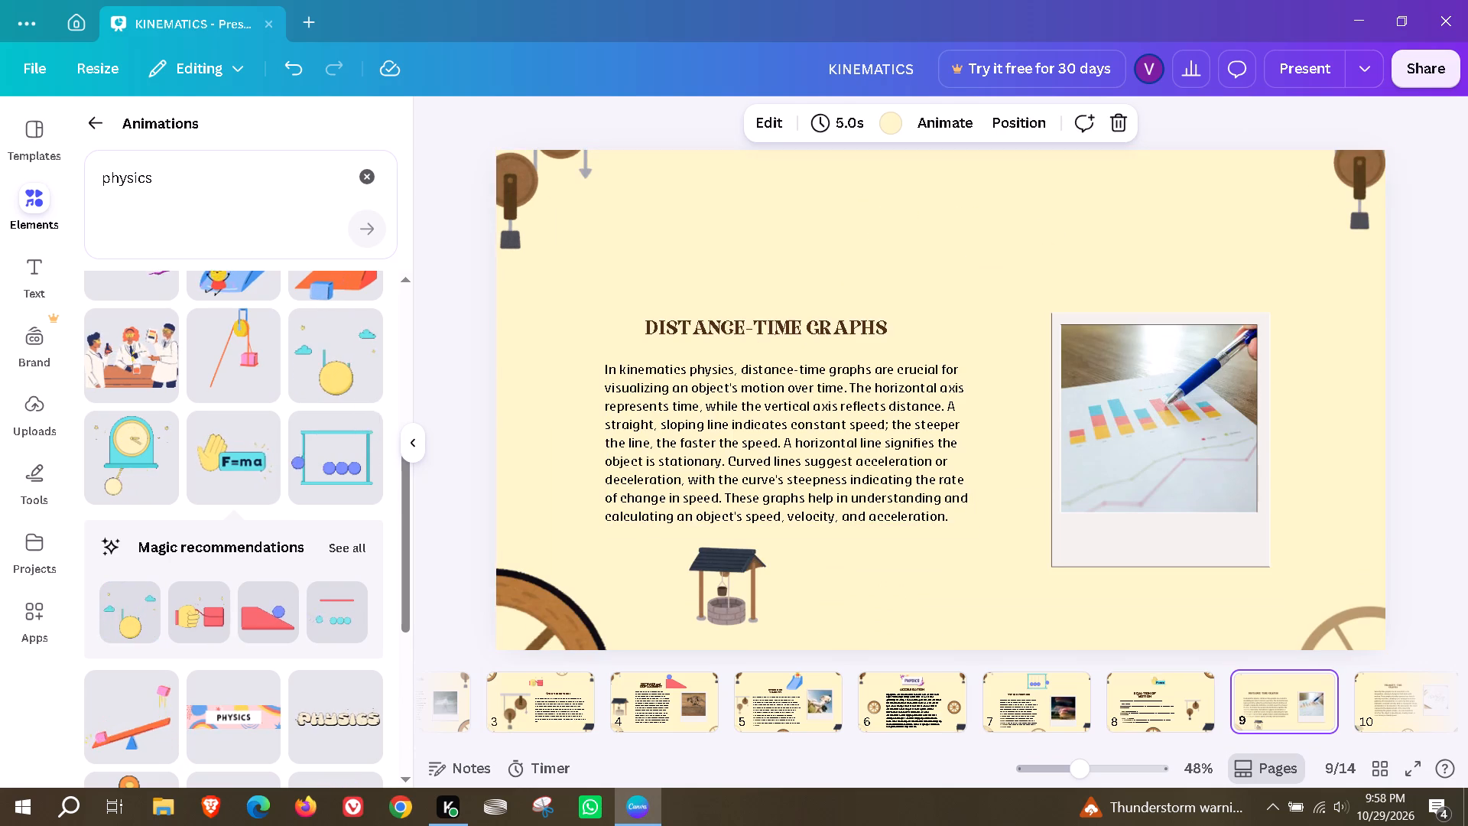
{"action": "scroll", "coordinate": [263, 578], "scroll_direction": "down", "scroll_amount": 2}
{"action": "left_click_drag", "start_coordinate": [281, 425], "coordinate": [267, 435]}
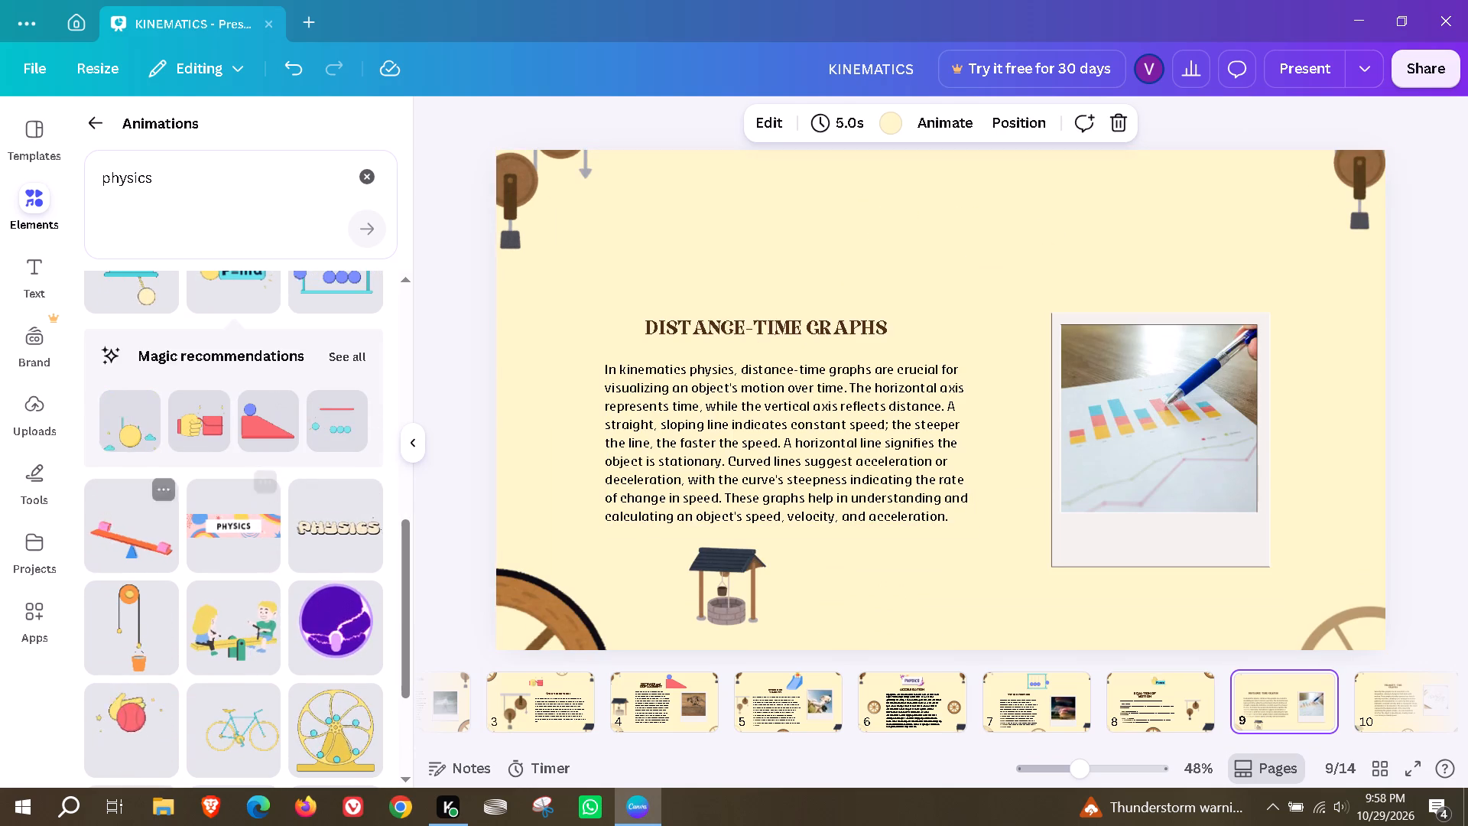
{"action": "scroll", "coordinate": [195, 642], "scroll_direction": "down", "scroll_amount": 1}
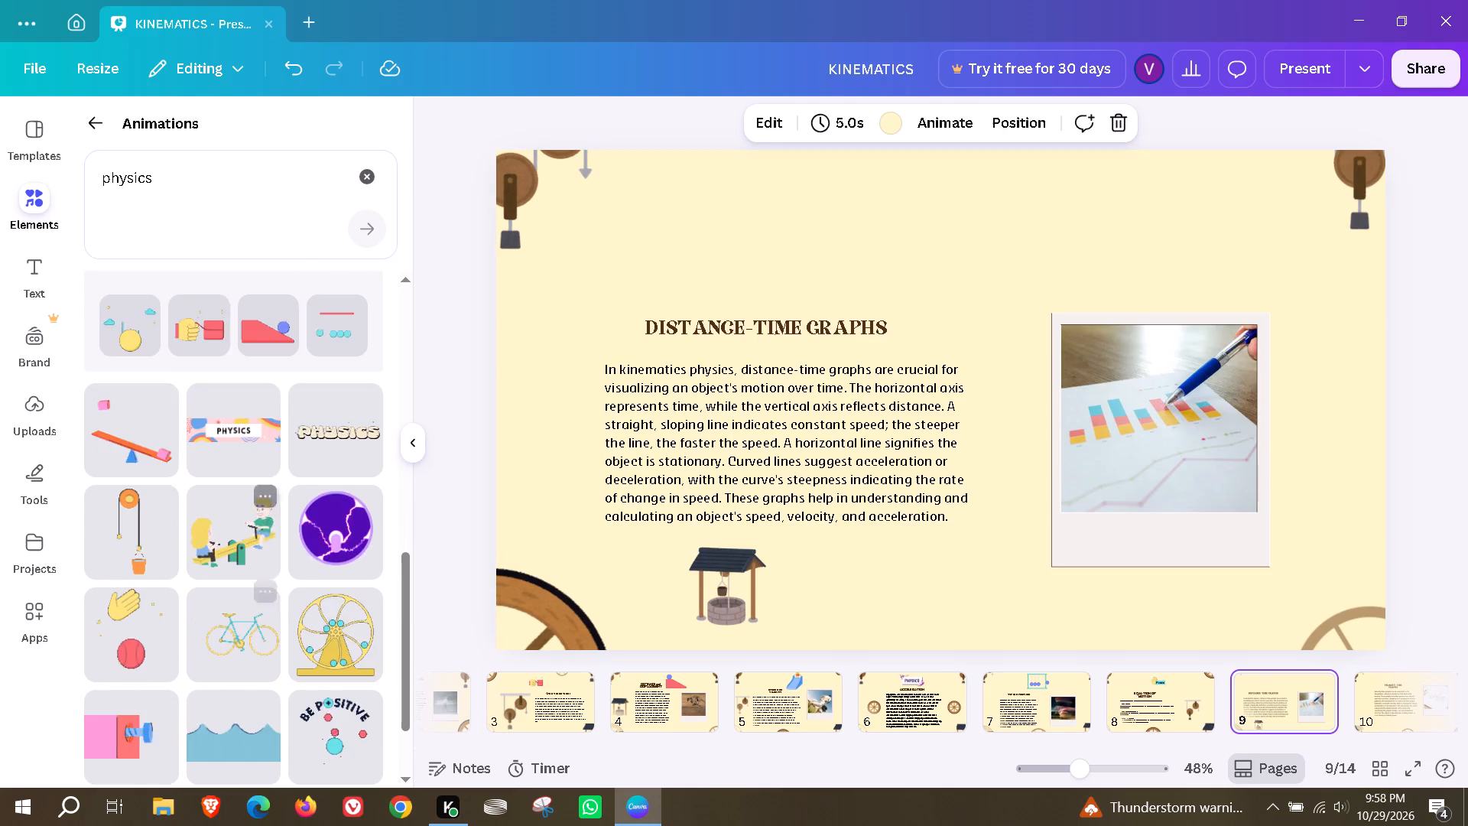
{"action": "scroll", "coordinate": [212, 665], "scroll_direction": "down", "scroll_amount": 1}
{"action": "left_click_drag", "start_coordinate": [320, 550], "coordinate": [628, 385]}
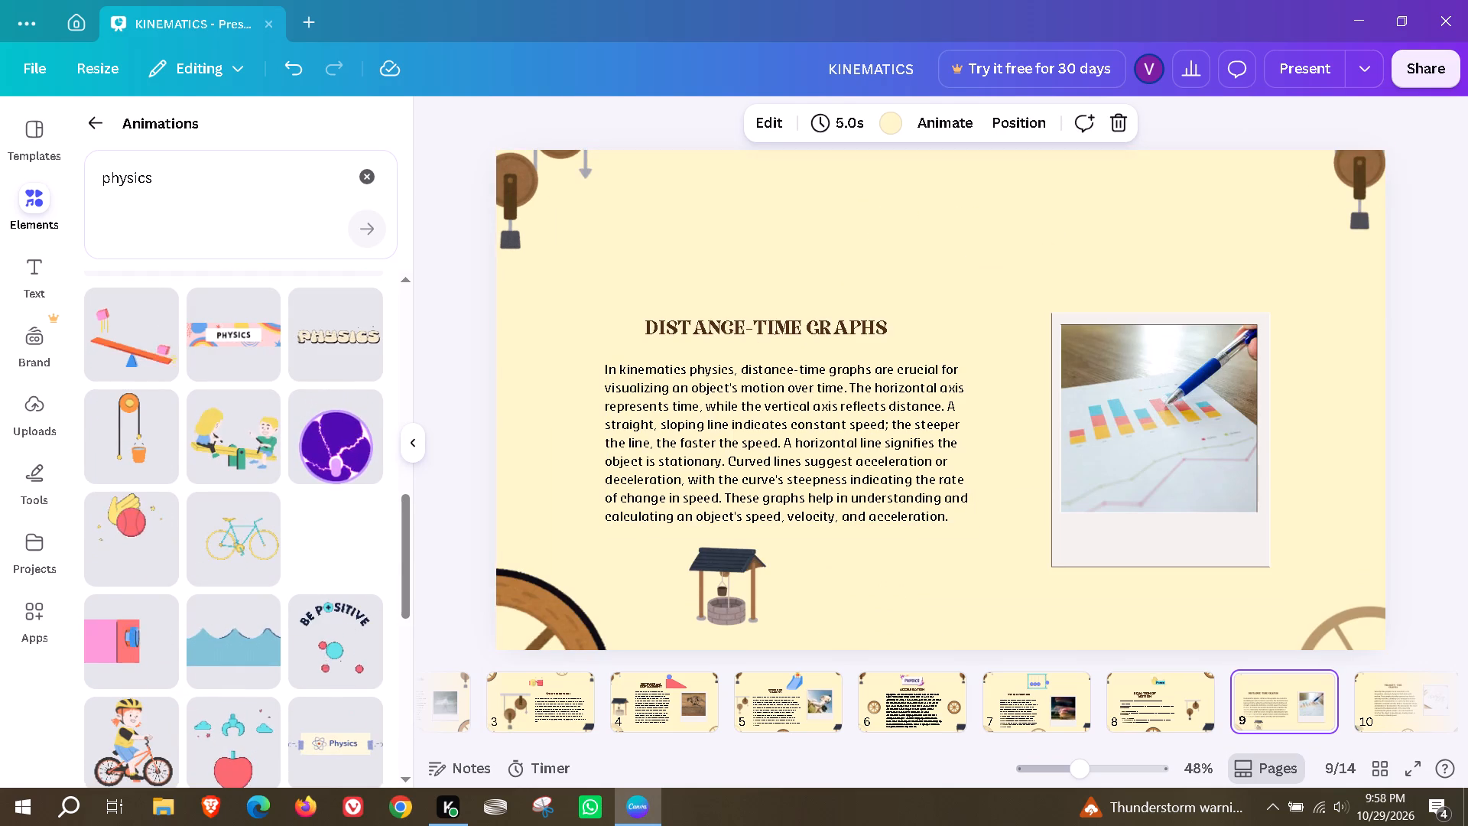
{"action": "left_click_drag", "start_coordinate": [628, 385], "coordinate": [688, 330]}
{"action": "left_click_drag", "start_coordinate": [1062, 275], "coordinate": [794, 580]}
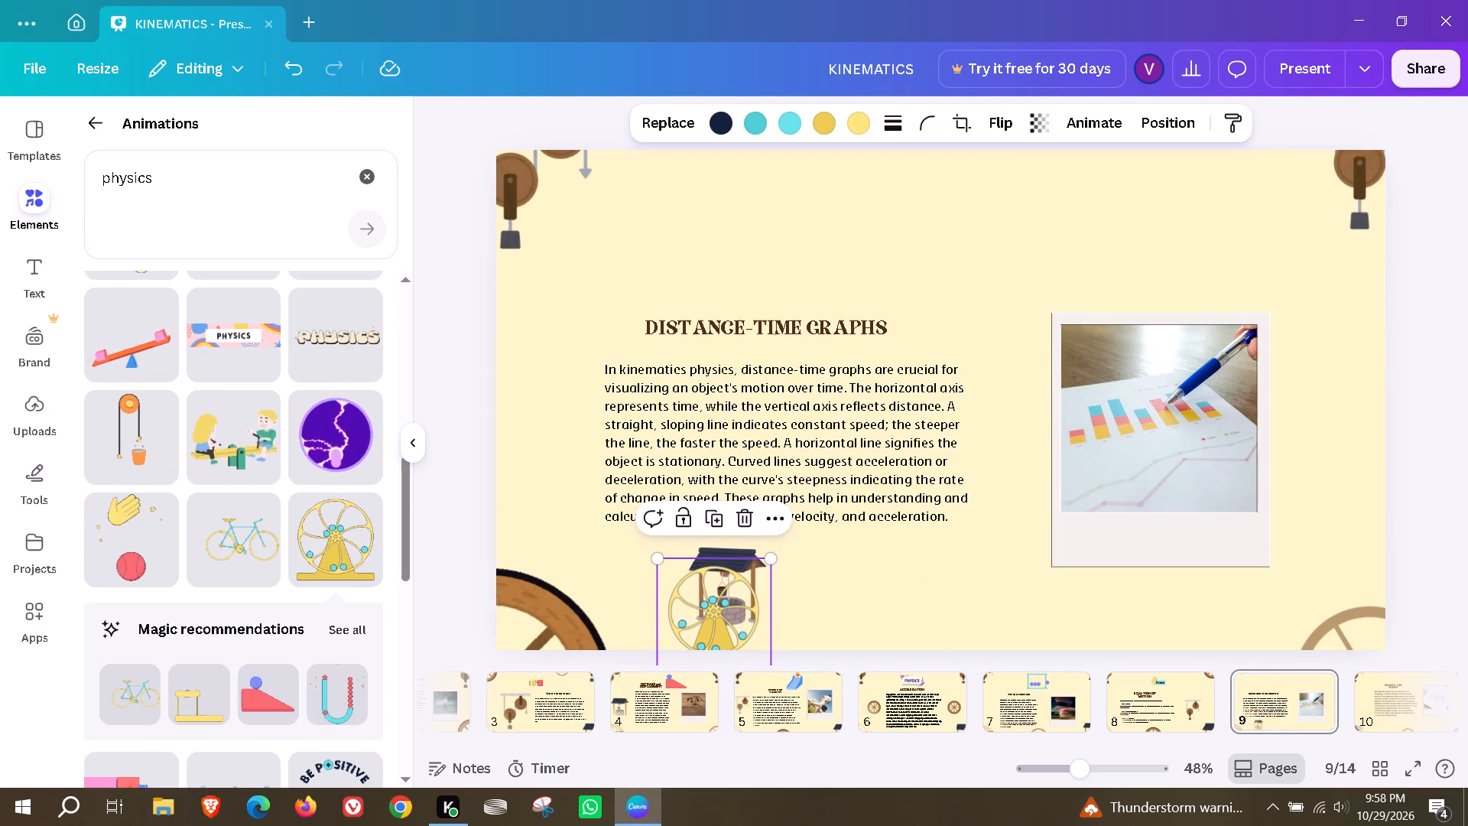
{"action": "left_click_drag", "start_coordinate": [738, 607], "coordinate": [966, 210]}
Add the animation of a girl riding a bicycle to page 10, shrink it and place it near the top beside the heading.
{"action": "scroll", "coordinate": [1229, 695], "scroll_direction": "down", "scroll_amount": 2}
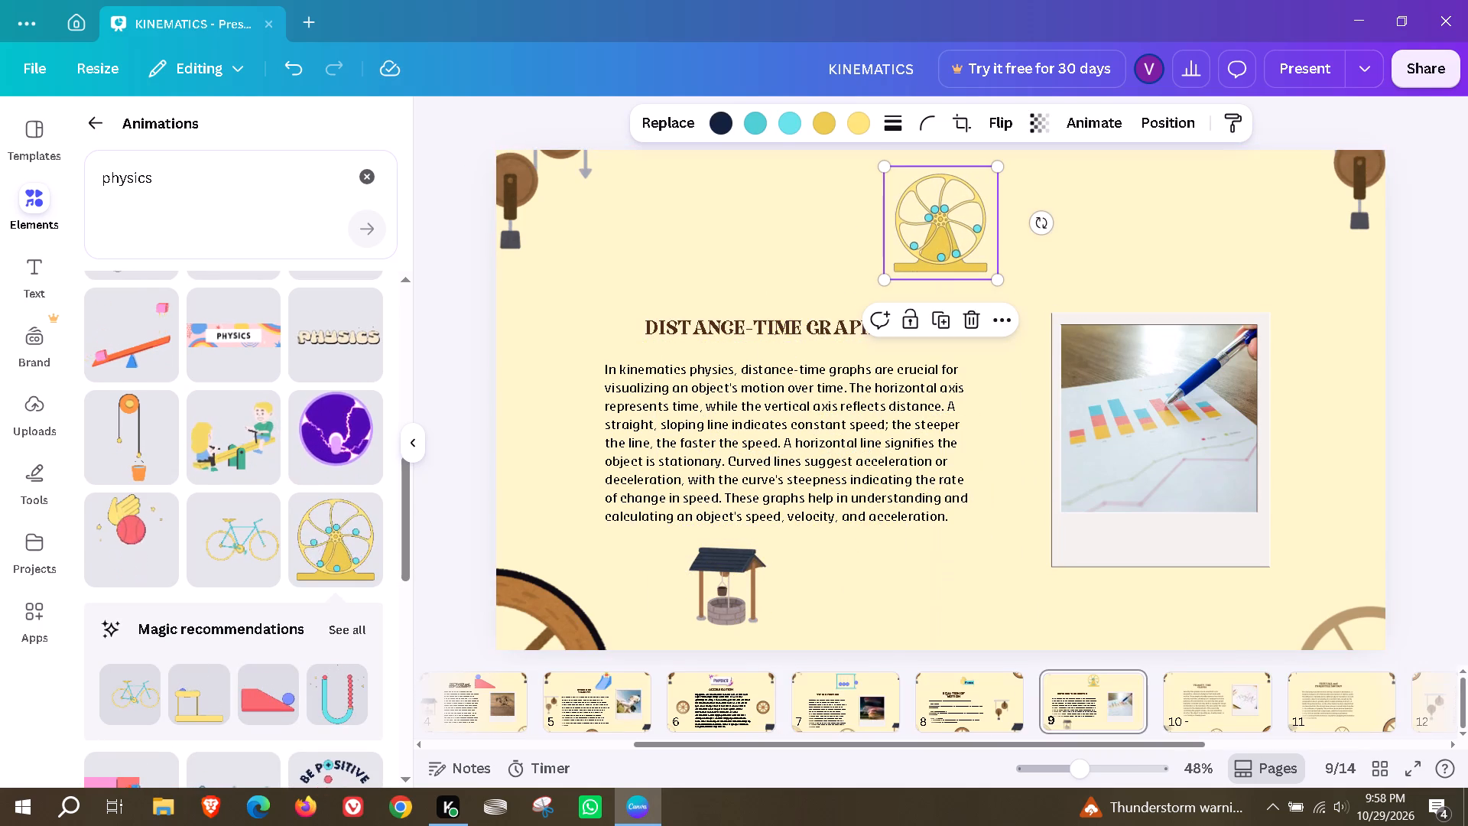
{"action": "left_click", "coordinate": [1181, 714]}
{"action": "scroll", "coordinate": [296, 551], "scroll_direction": "down", "scroll_amount": 2}
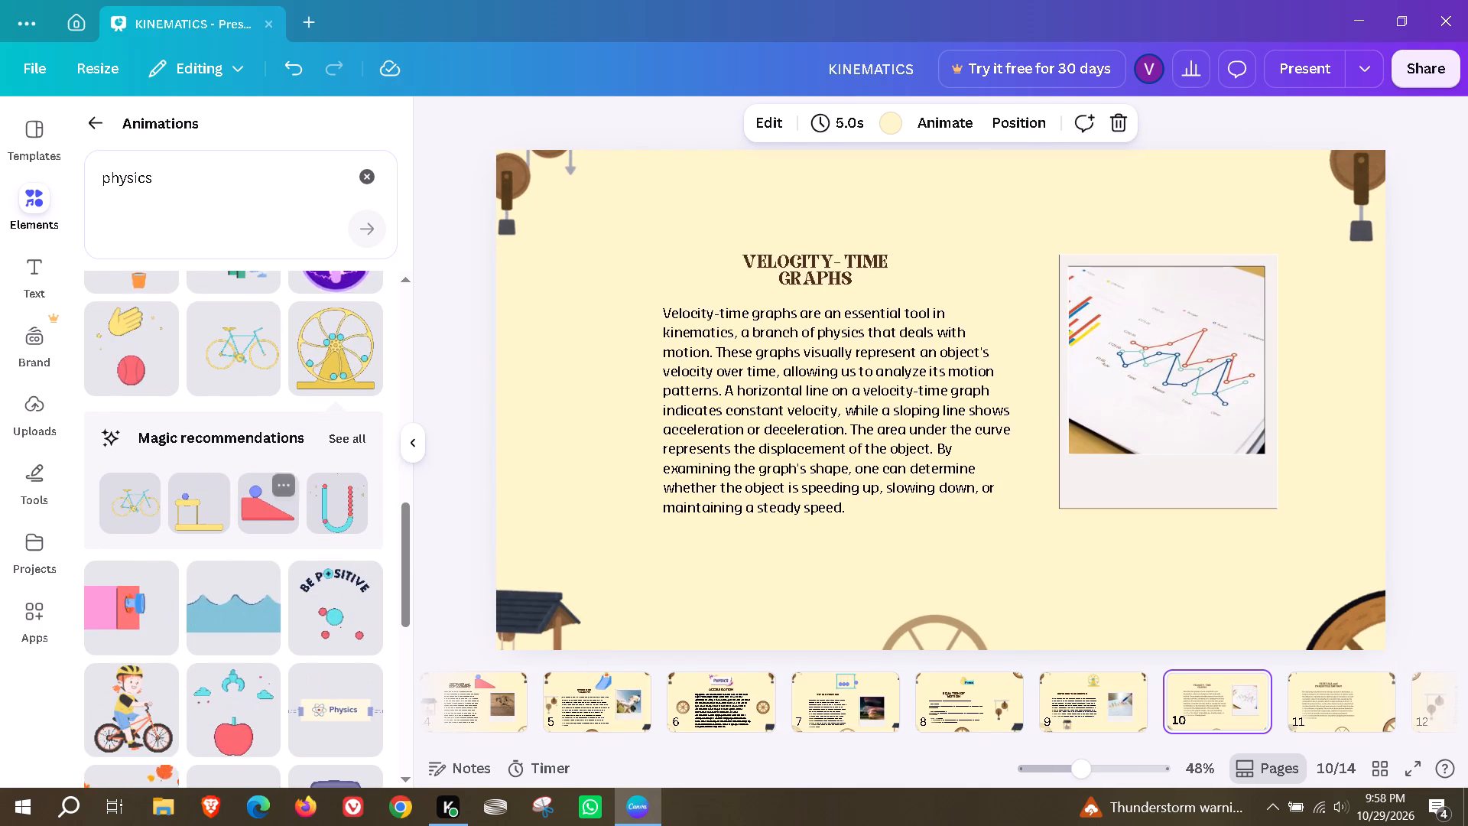
{"action": "left_click_drag", "start_coordinate": [146, 720], "coordinate": [612, 337]}
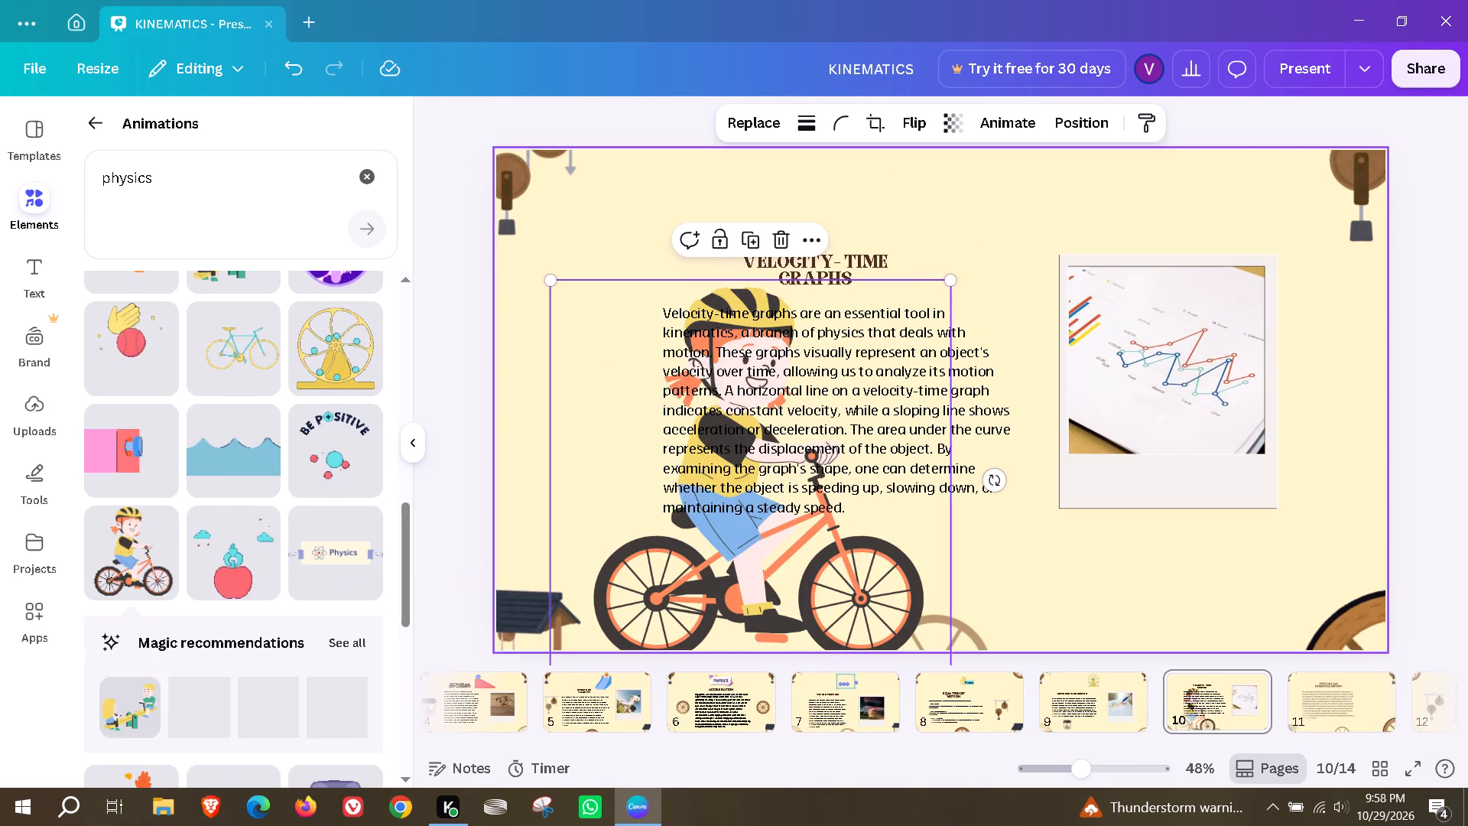
{"action": "left_click_drag", "start_coordinate": [947, 280], "coordinate": [707, 585]}
{"action": "left_click_drag", "start_coordinate": [639, 620], "coordinate": [980, 228]}
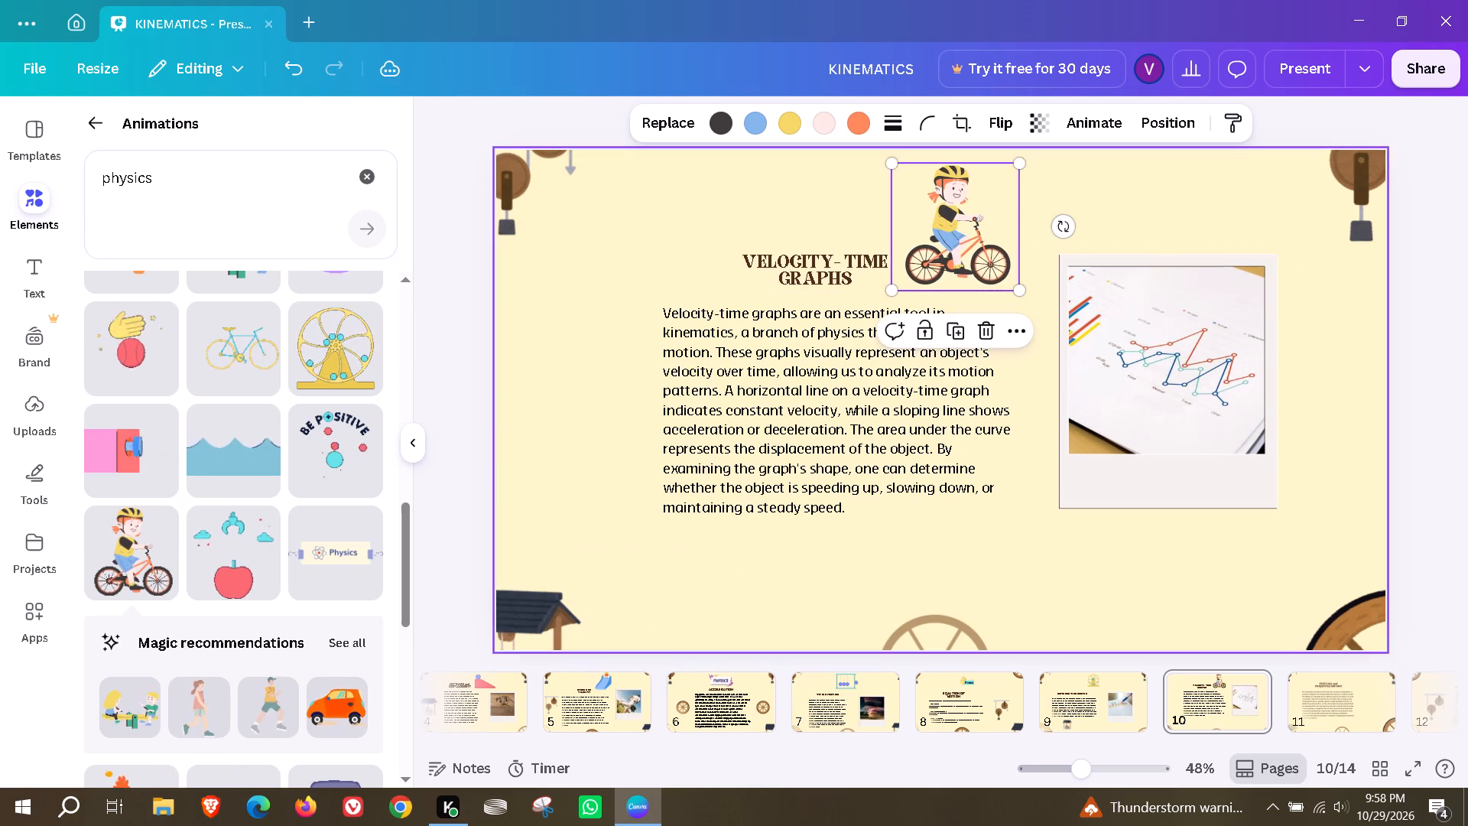
Move page 10's body text, framed photo and VELOCITY-TIME GRAPHS heading lower on the page.
{"action": "left_click_drag", "start_coordinate": [871, 424], "coordinate": [864, 482]}
{"action": "left_click_drag", "start_coordinate": [1124, 416], "coordinate": [1125, 483]}
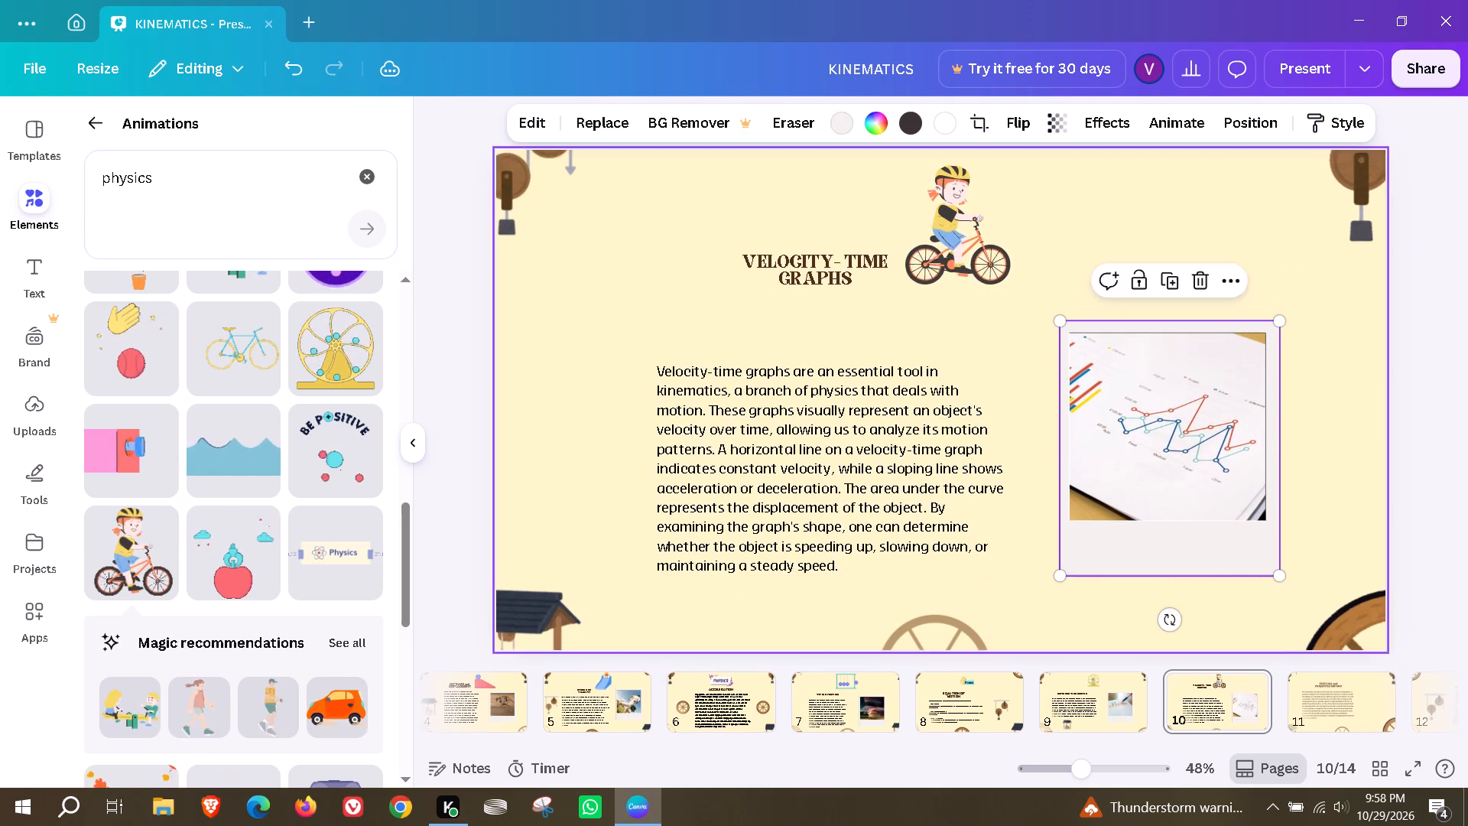
{"action": "left_click_drag", "start_coordinate": [822, 272], "coordinate": [814, 317]}
Shrink page 10's cyclist animation slightly and place it above the end of the VELOCITY-TIME GRAPHS heading.
{"action": "left_click_drag", "start_coordinate": [961, 251], "coordinate": [998, 265]}
{"action": "left_click_drag", "start_coordinate": [1058, 179], "coordinate": [1036, 208]}
{"action": "left_click_drag", "start_coordinate": [1001, 246], "coordinate": [1016, 228]}
{"action": "left_click_drag", "start_coordinate": [1016, 228], "coordinate": [997, 229]}
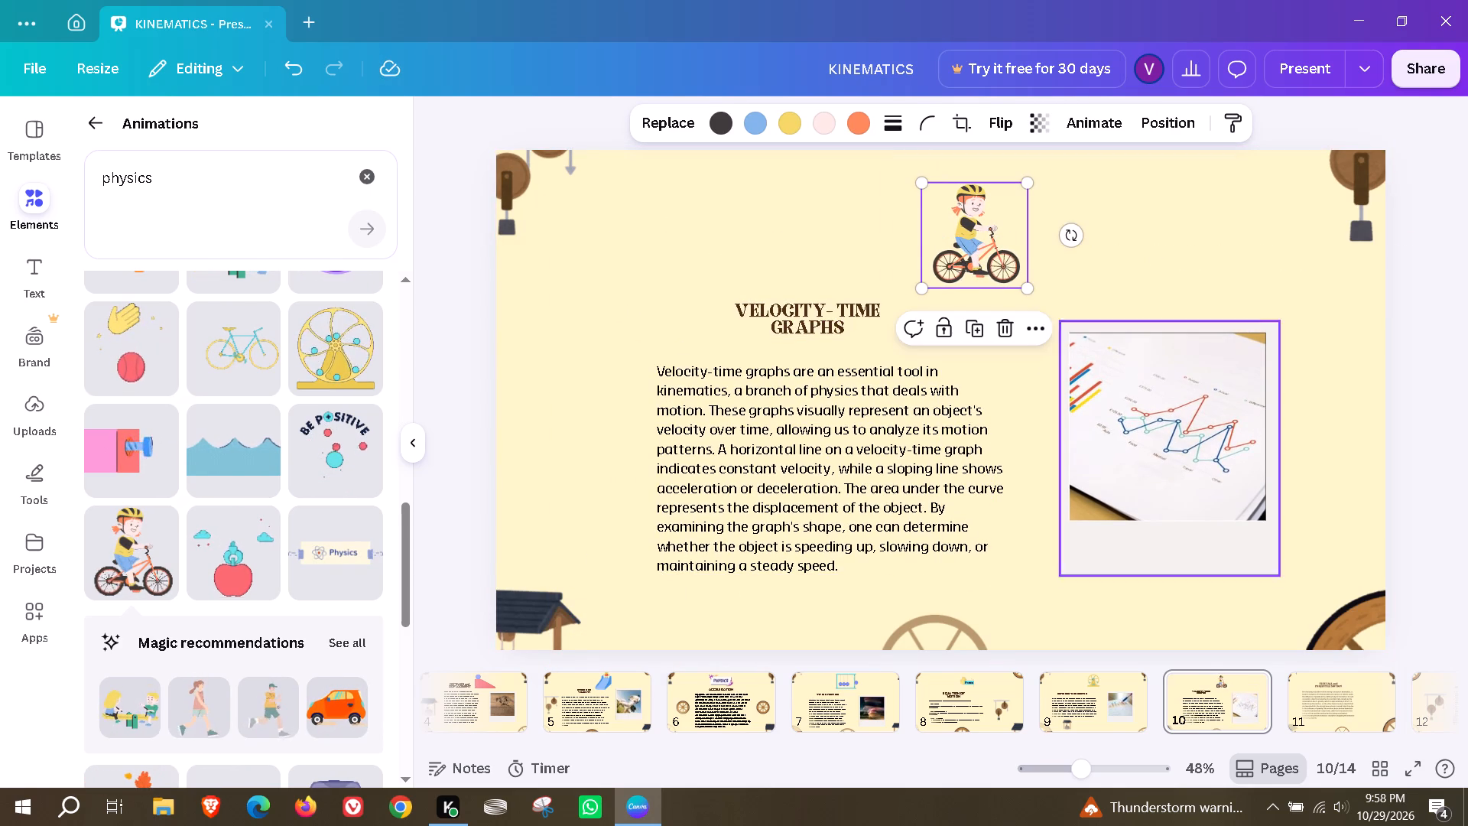
Search animations for "free fall" and add the falling yellow ball to page 11, shrunk and placed beside the body text.
{"action": "scroll", "coordinate": [1249, 694], "scroll_direction": "down", "scroll_amount": 3}
{"action": "left_click", "coordinate": [1066, 698]}
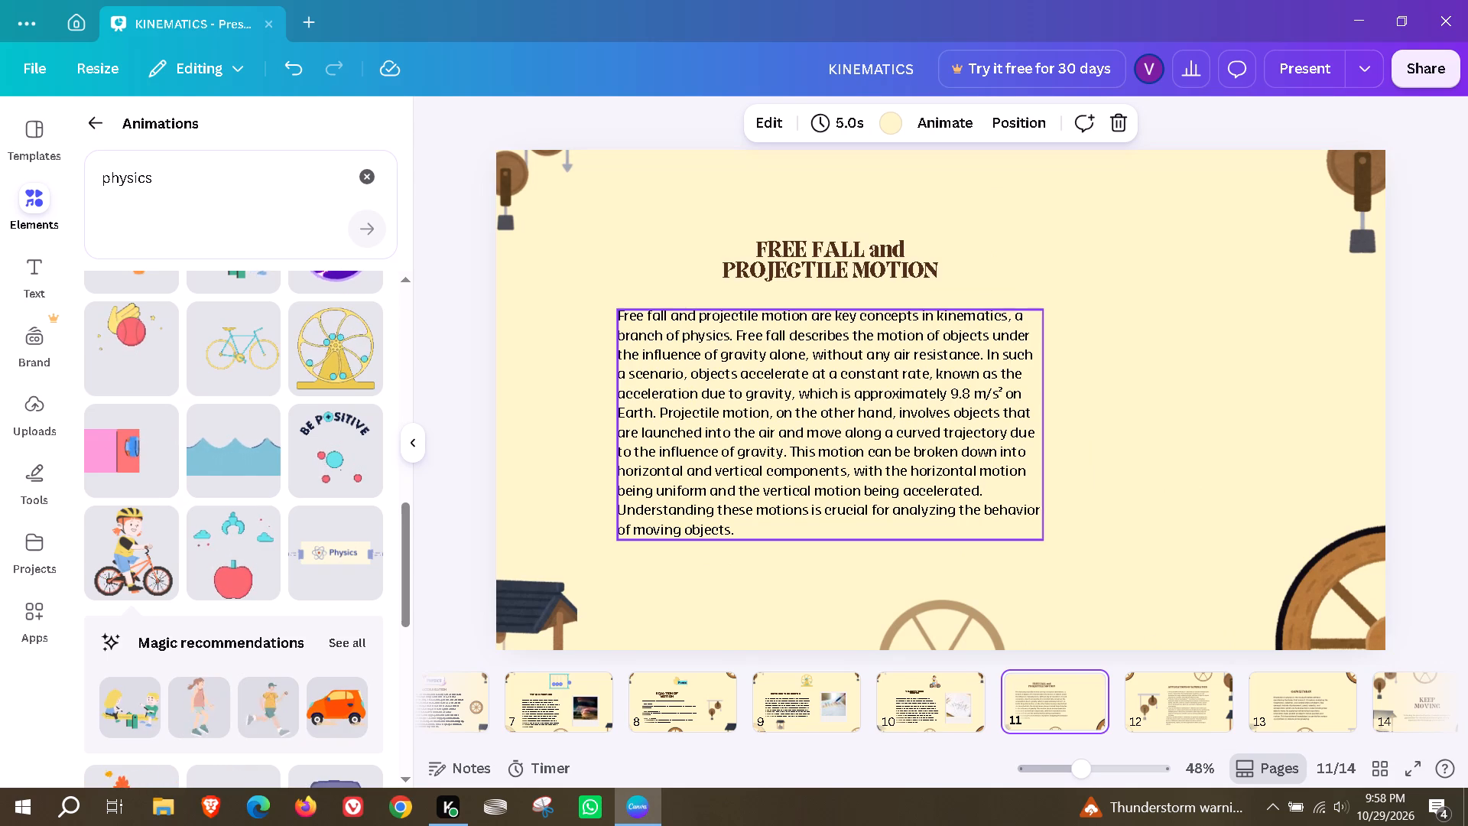
{"action": "scroll", "coordinate": [278, 554], "scroll_direction": "up", "scroll_amount": 4}
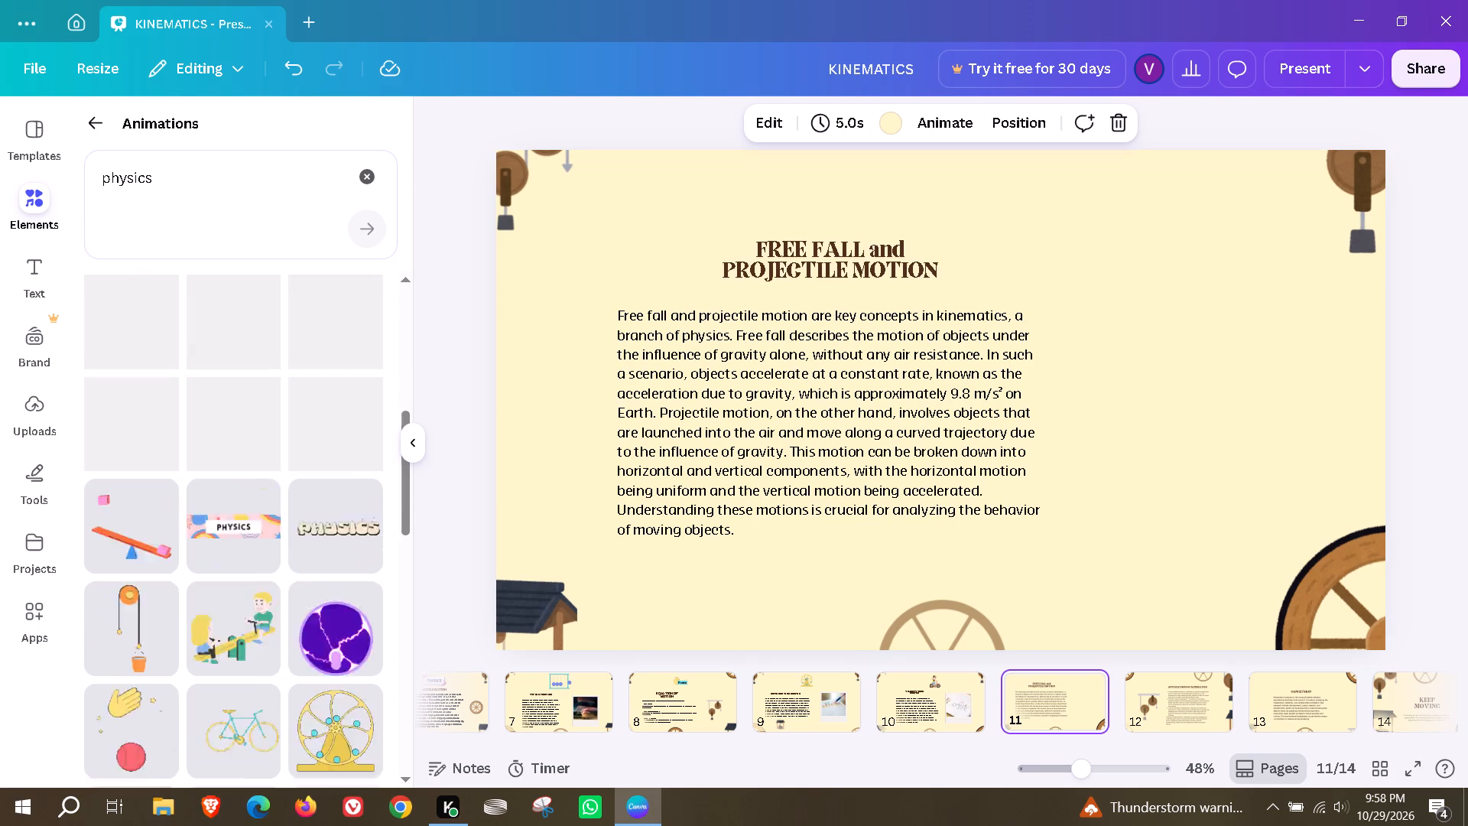
{"action": "scroll", "coordinate": [283, 554], "scroll_direction": "up", "scroll_amount": 6}
{"action": "left_click_drag", "start_coordinate": [188, 188], "coordinate": [93, 179]}
{"action": "type", "text": "free f"}
{"action": "type", "text": "all"}
{"action": "key", "text": "Return"}
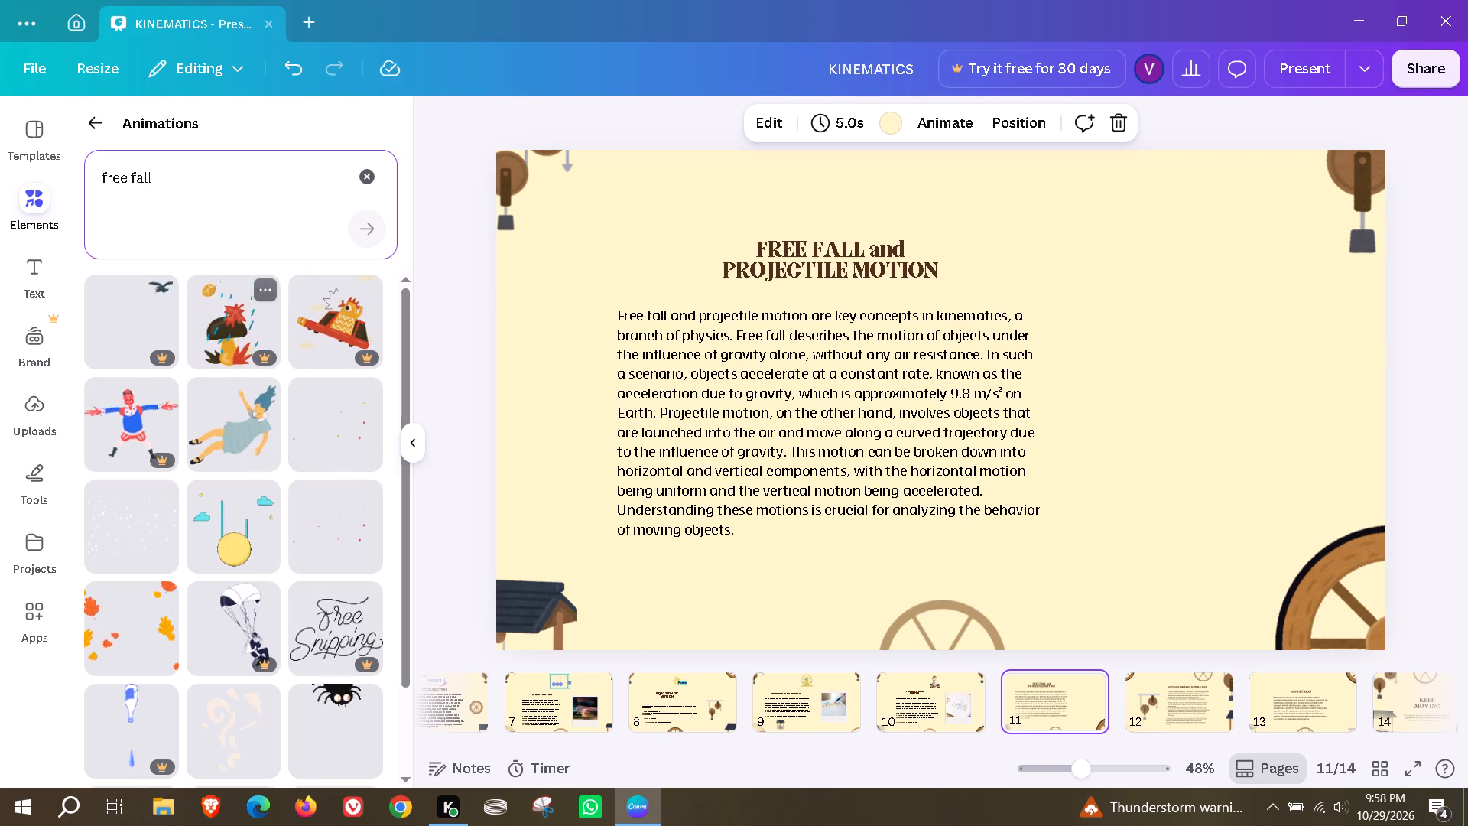
{"action": "scroll", "coordinate": [261, 520], "scroll_direction": "down", "scroll_amount": 1}
{"action": "left_click_drag", "start_coordinate": [237, 427], "coordinate": [1053, 208]}
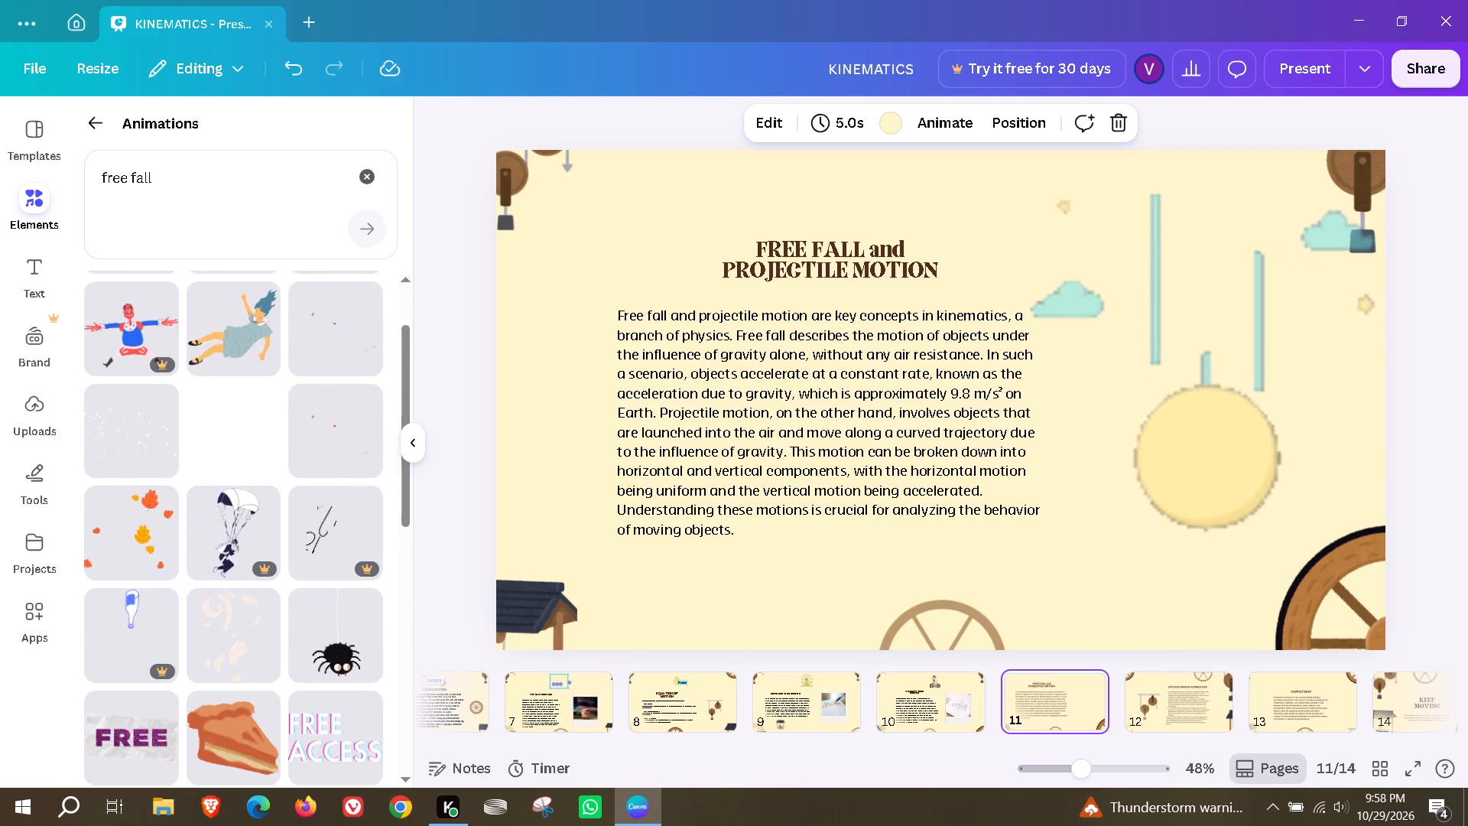
{"action": "left_click_drag", "start_coordinate": [1053, 208], "coordinate": [1029, 242]}
{"action": "left_click_drag", "start_coordinate": [1373, 198], "coordinate": [1236, 395]}
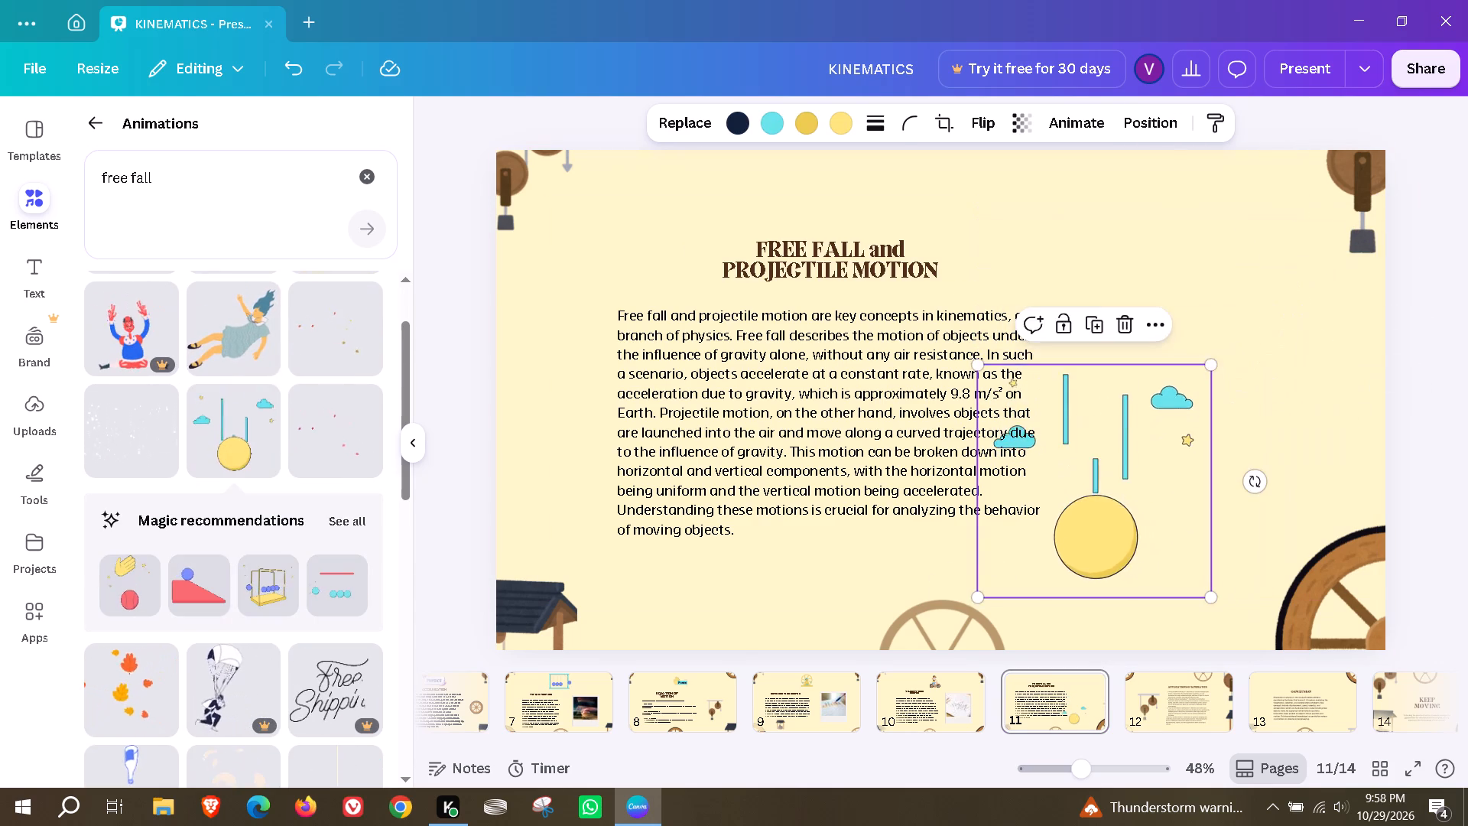
{"action": "left_click_drag", "start_coordinate": [1149, 509], "coordinate": [1243, 439]}
{"action": "left_click", "coordinate": [1156, 574]}
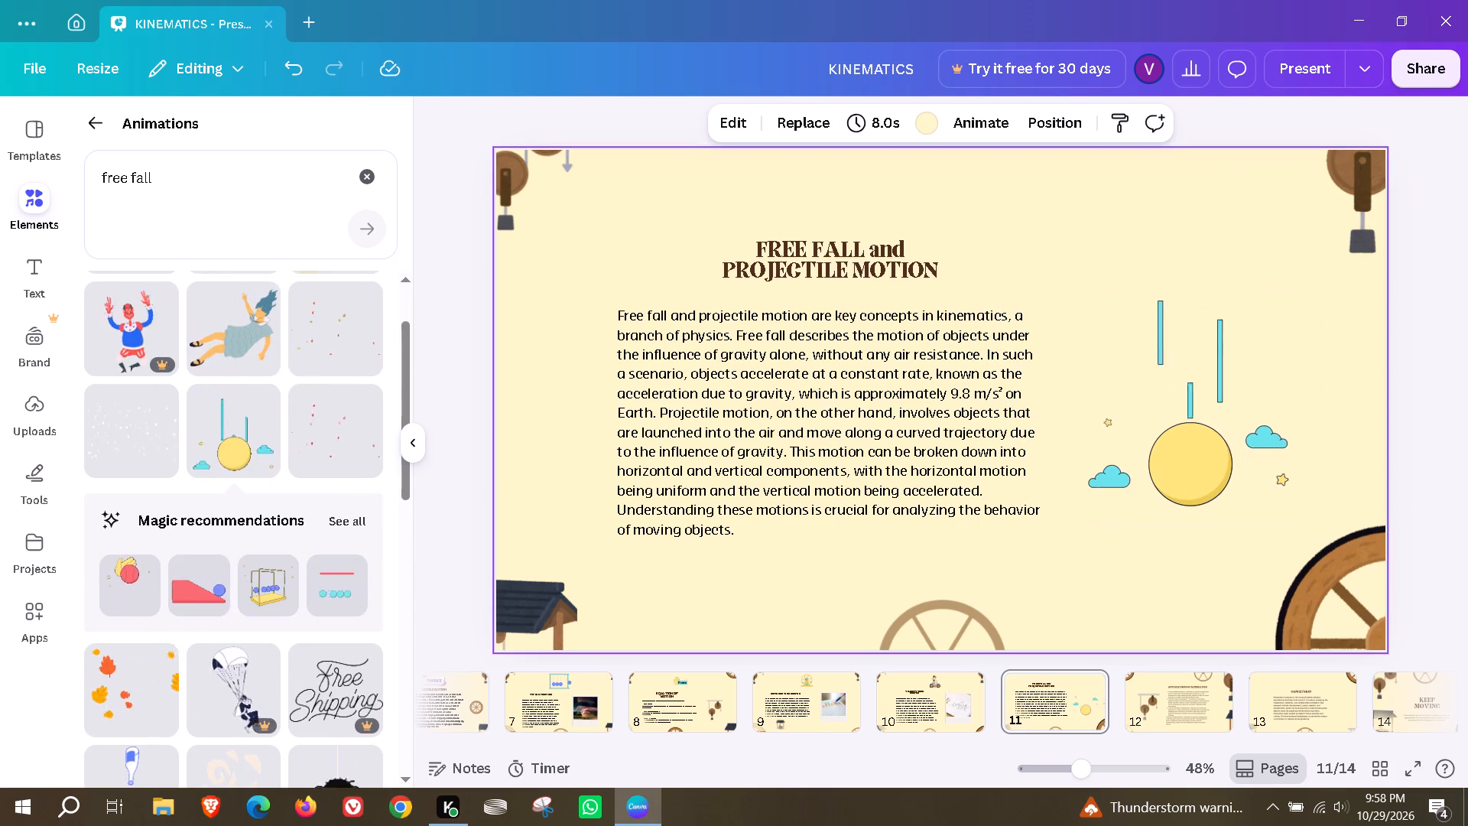
On page 12, widen and enlarge the applications text, and move the APPLICATIONS OF KINEMATICS heading down just above it.
{"action": "left_click", "coordinate": [1158, 724]}
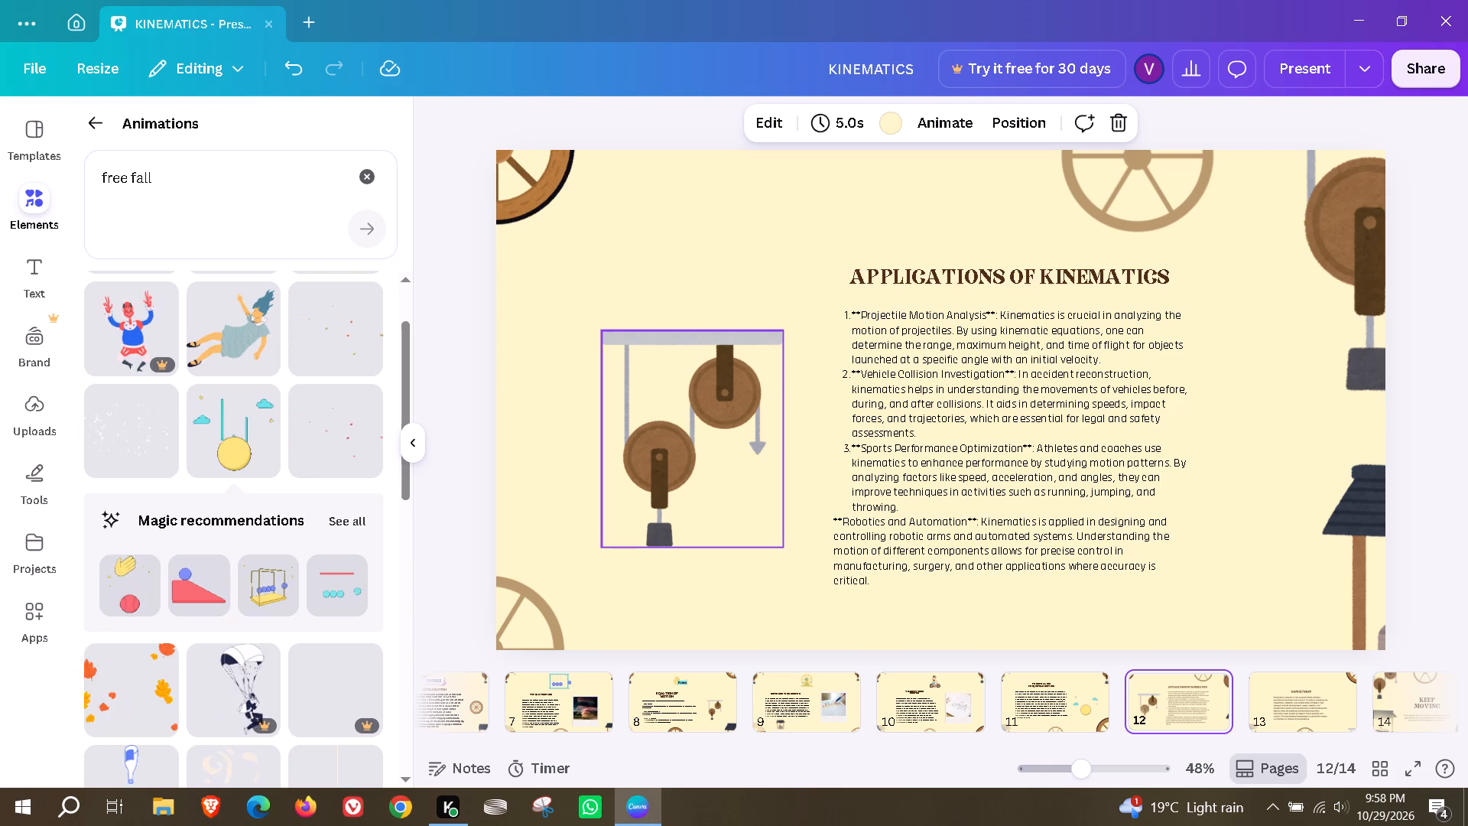
{"action": "left_click", "coordinate": [1086, 458]}
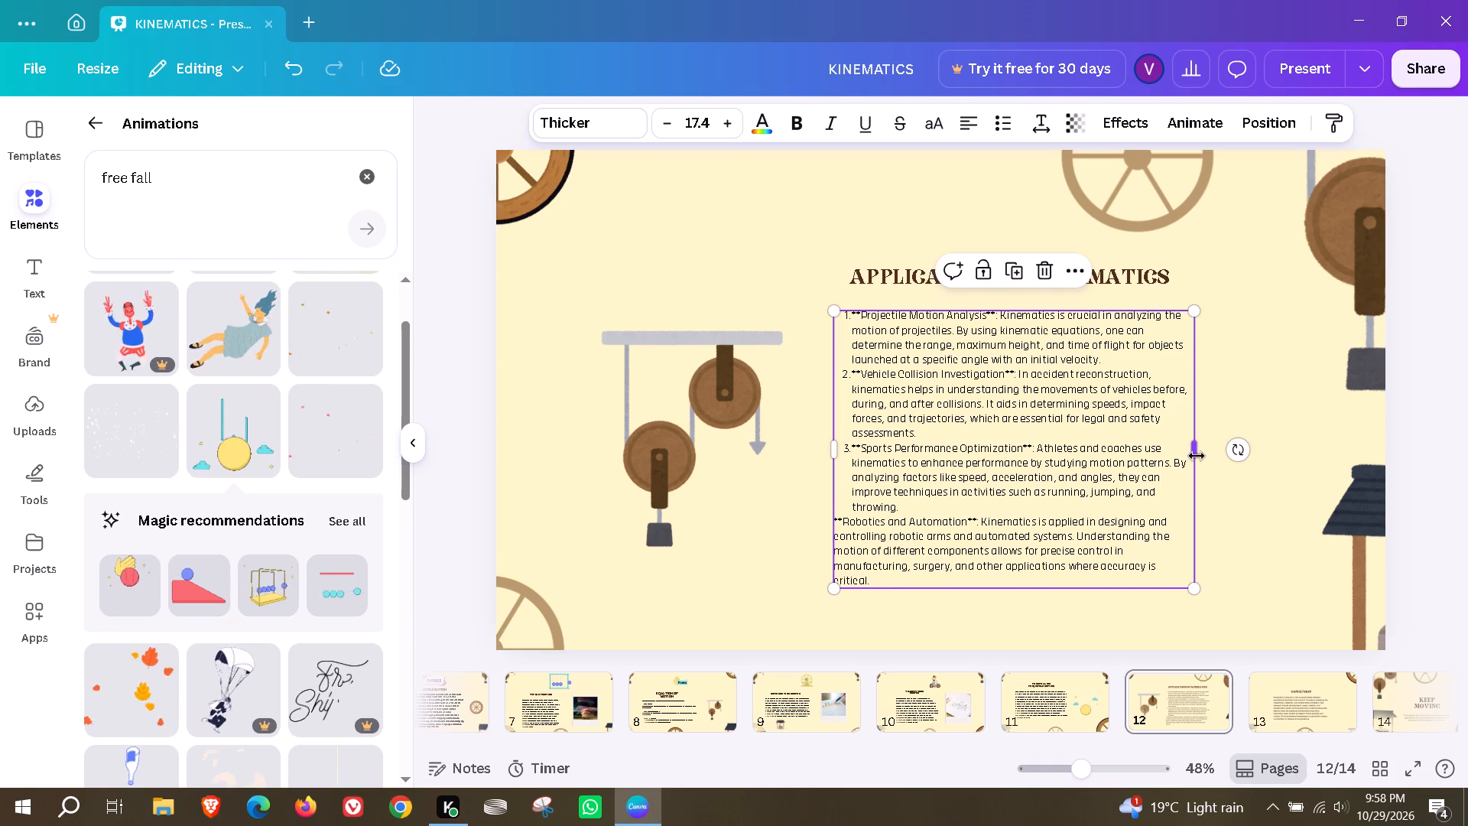
{"action": "left_click_drag", "start_coordinate": [1197, 456], "coordinate": [1277, 475]}
{"action": "left_click_drag", "start_coordinate": [1277, 567], "coordinate": [1324, 621]}
{"action": "left_click_drag", "start_coordinate": [1250, 530], "coordinate": [1216, 532]}
{"action": "left_click_drag", "start_coordinate": [1148, 276], "coordinate": [1154, 298]}
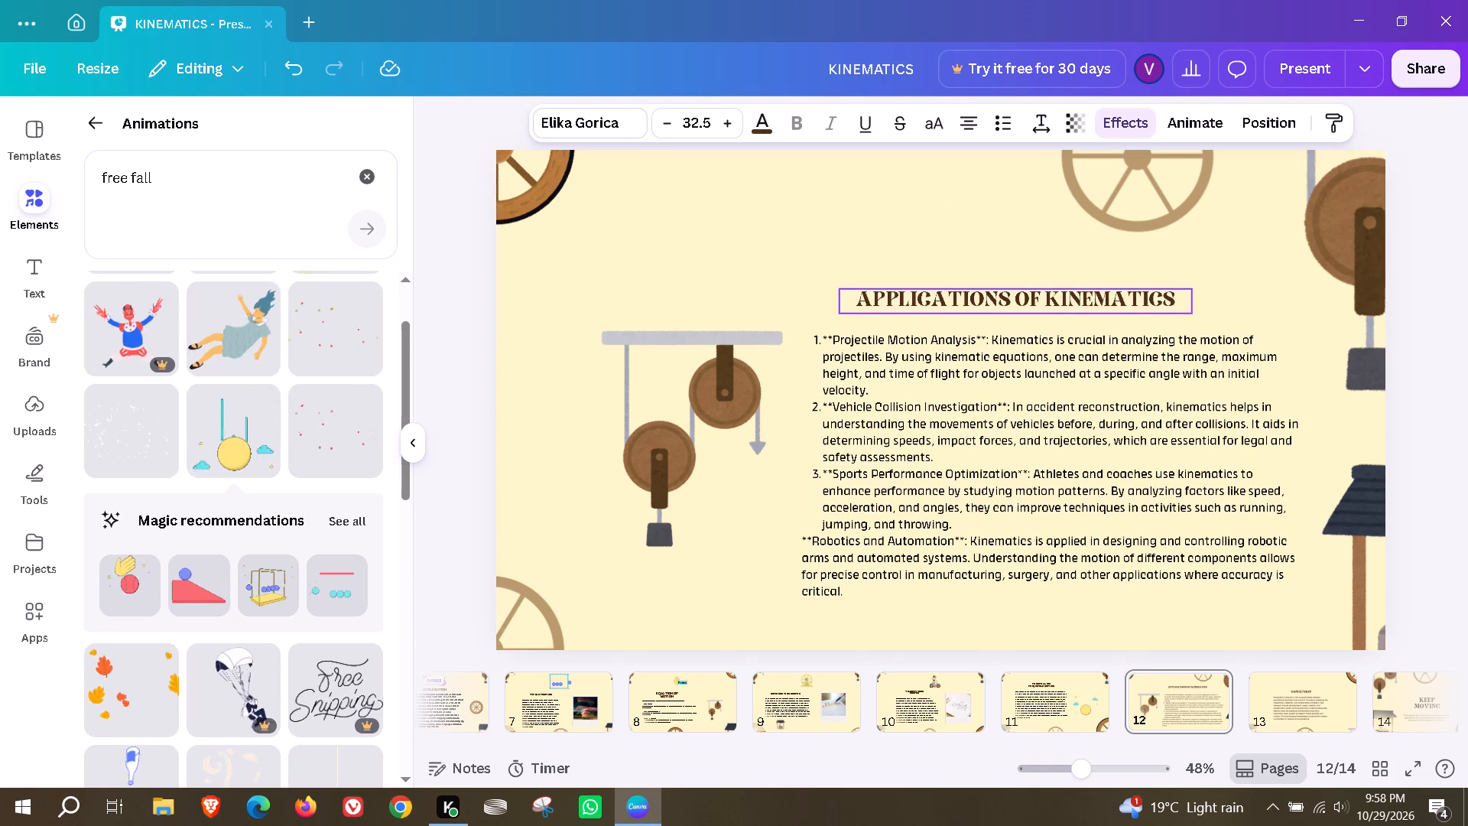
{"action": "left_click_drag", "start_coordinate": [1154, 298], "coordinate": [1168, 307]}
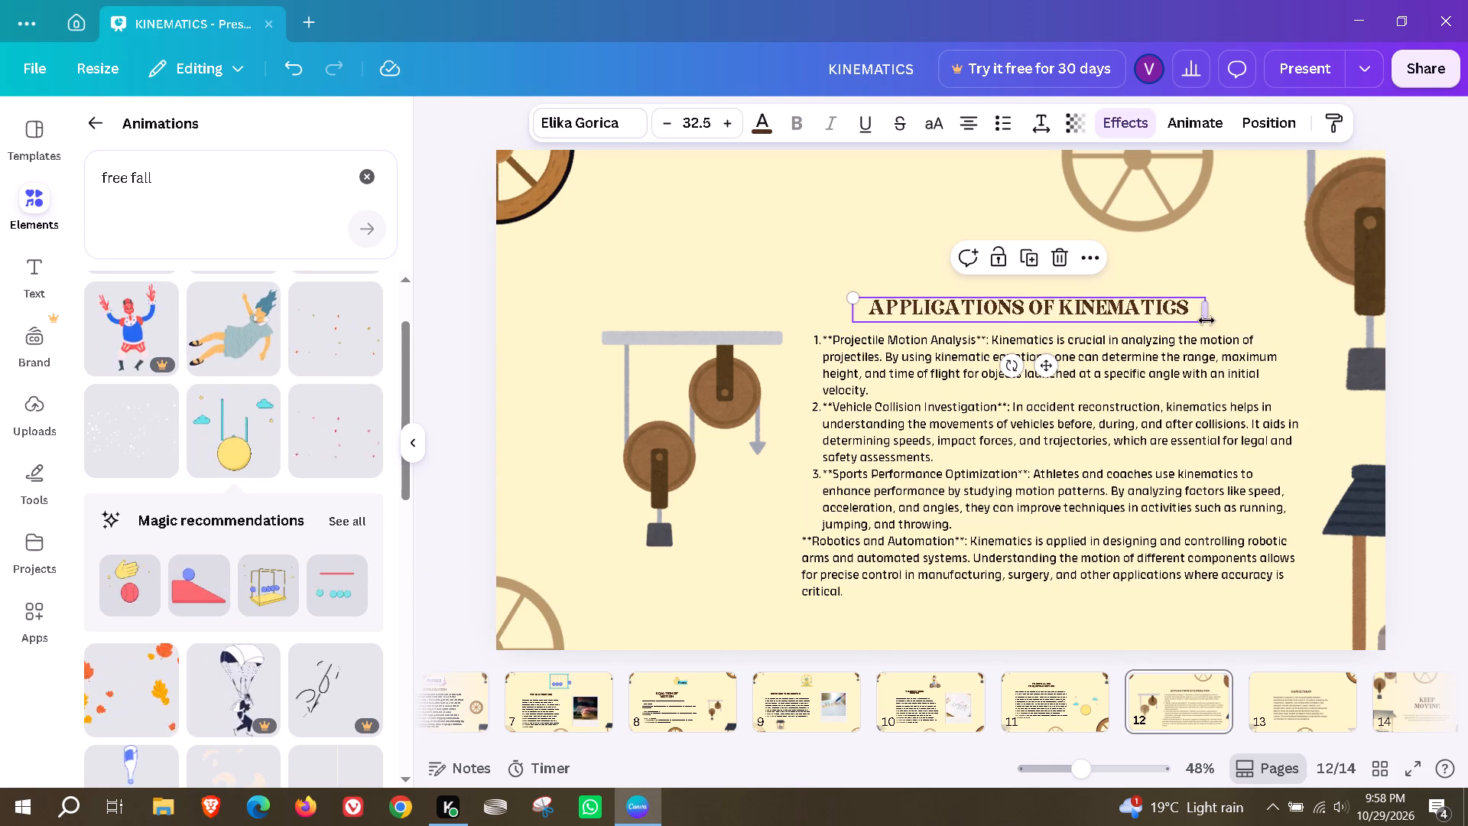
Search animations for "physics" and add the wigged head with apple to page 12, shrunk and placed above the pulley graphic.
{"action": "left_click_drag", "start_coordinate": [195, 189], "coordinate": [89, 179]}
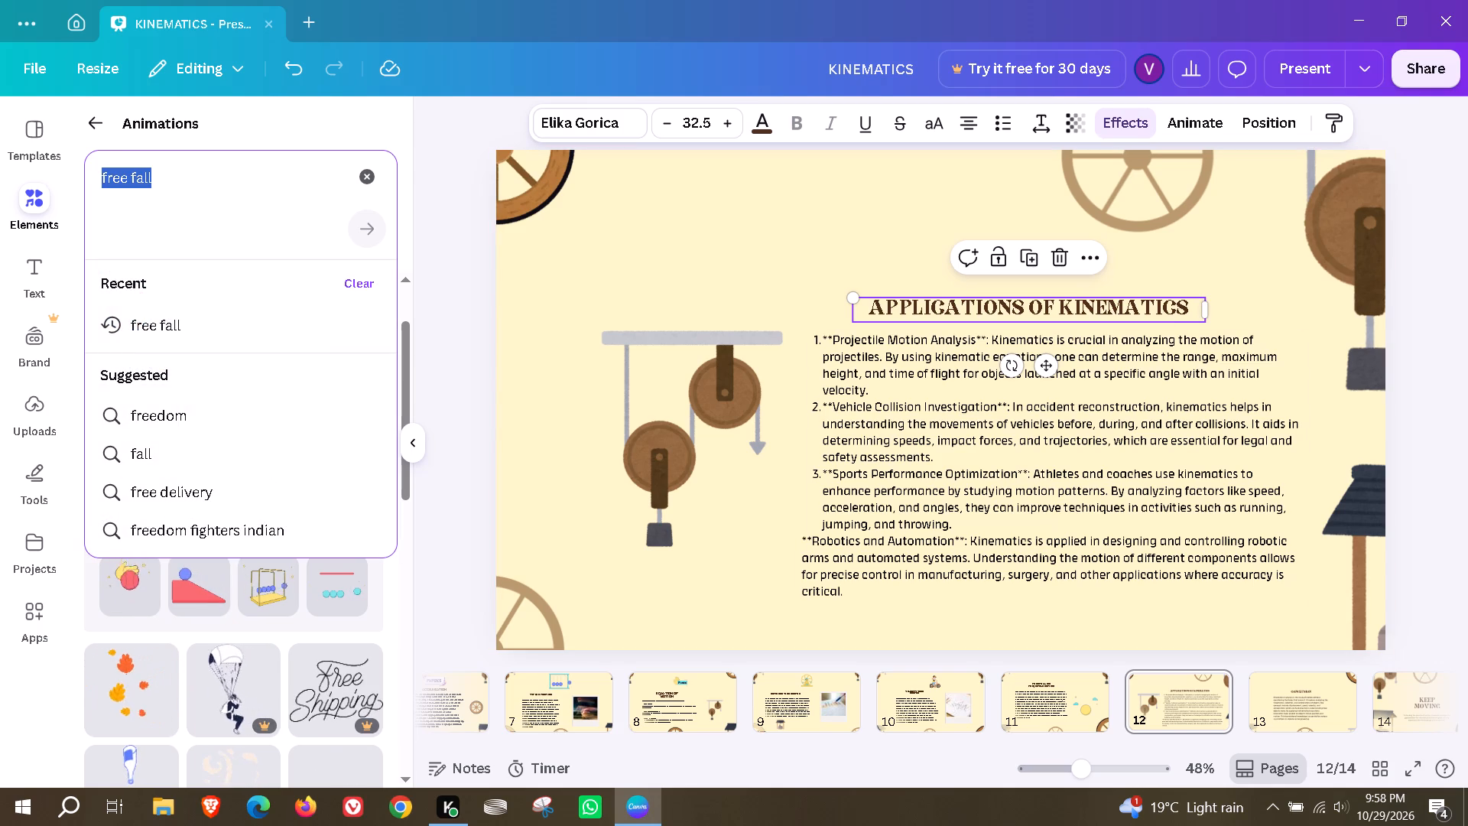
{"action": "key", "text": "m"}
{"action": "key", "text": "BackSpace"}
{"action": "type", "text": "physsc"}
{"action": "key", "text": "BackSpace"}
{"action": "key", "text": "BackSpace"}
{"action": "type", "text": "ics"}
{"action": "key", "text": "Return"}
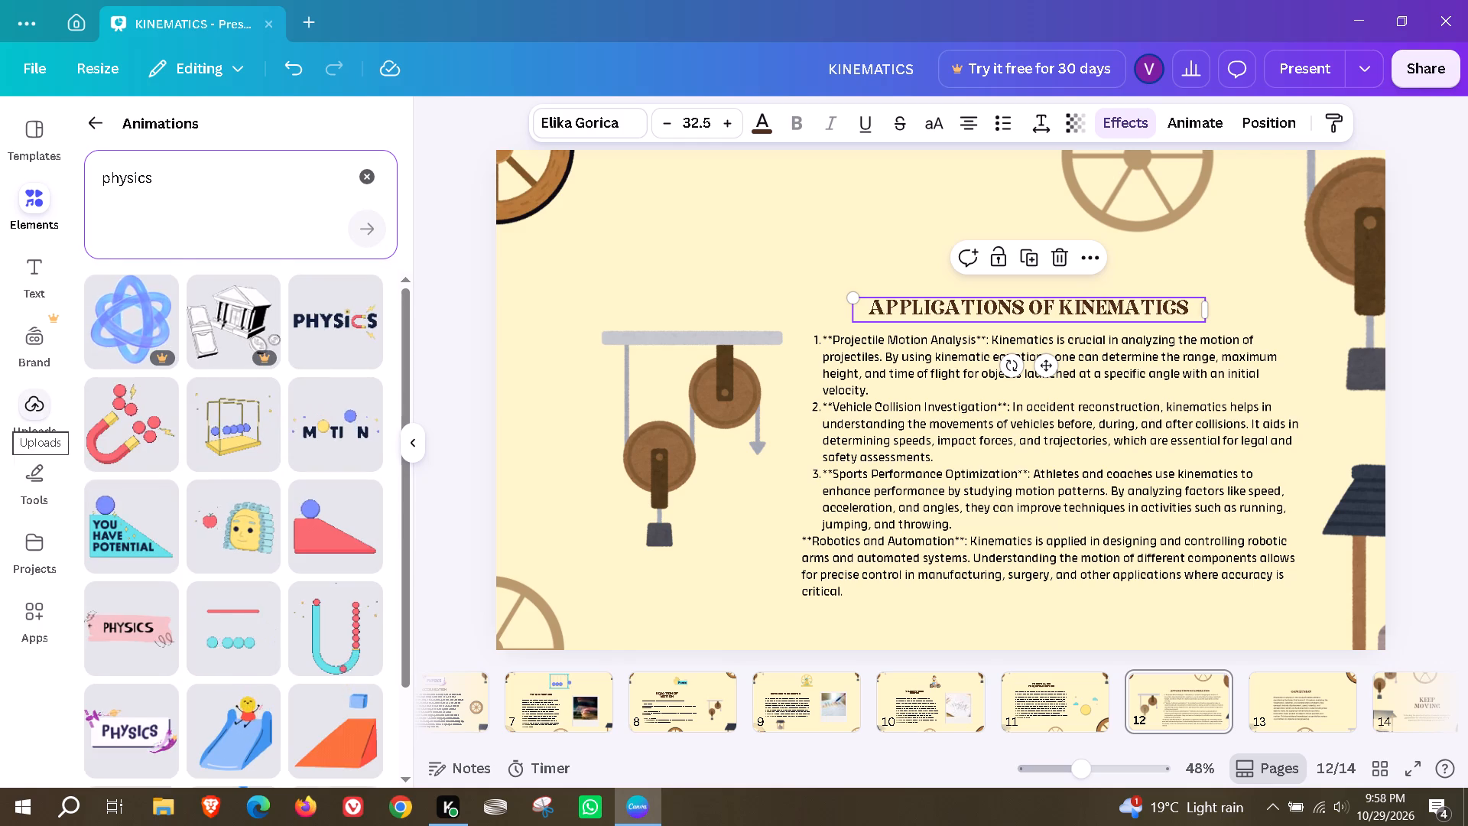
{"action": "left_click_drag", "start_coordinate": [236, 538], "coordinate": [684, 265]}
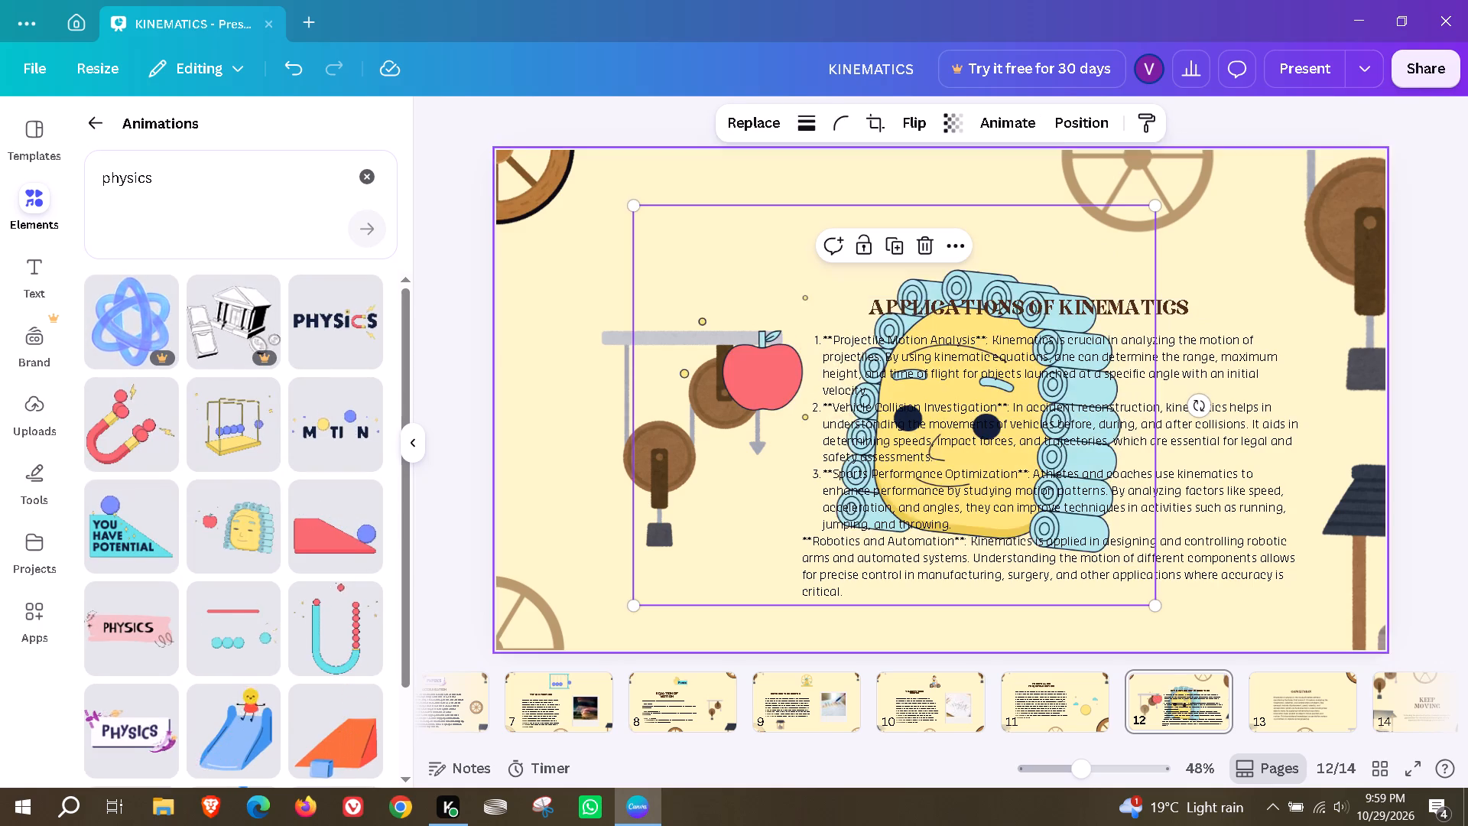
{"action": "left_click_drag", "start_coordinate": [1159, 206], "coordinate": [785, 533]}
{"action": "left_click_drag", "start_coordinate": [698, 574], "coordinate": [784, 238]}
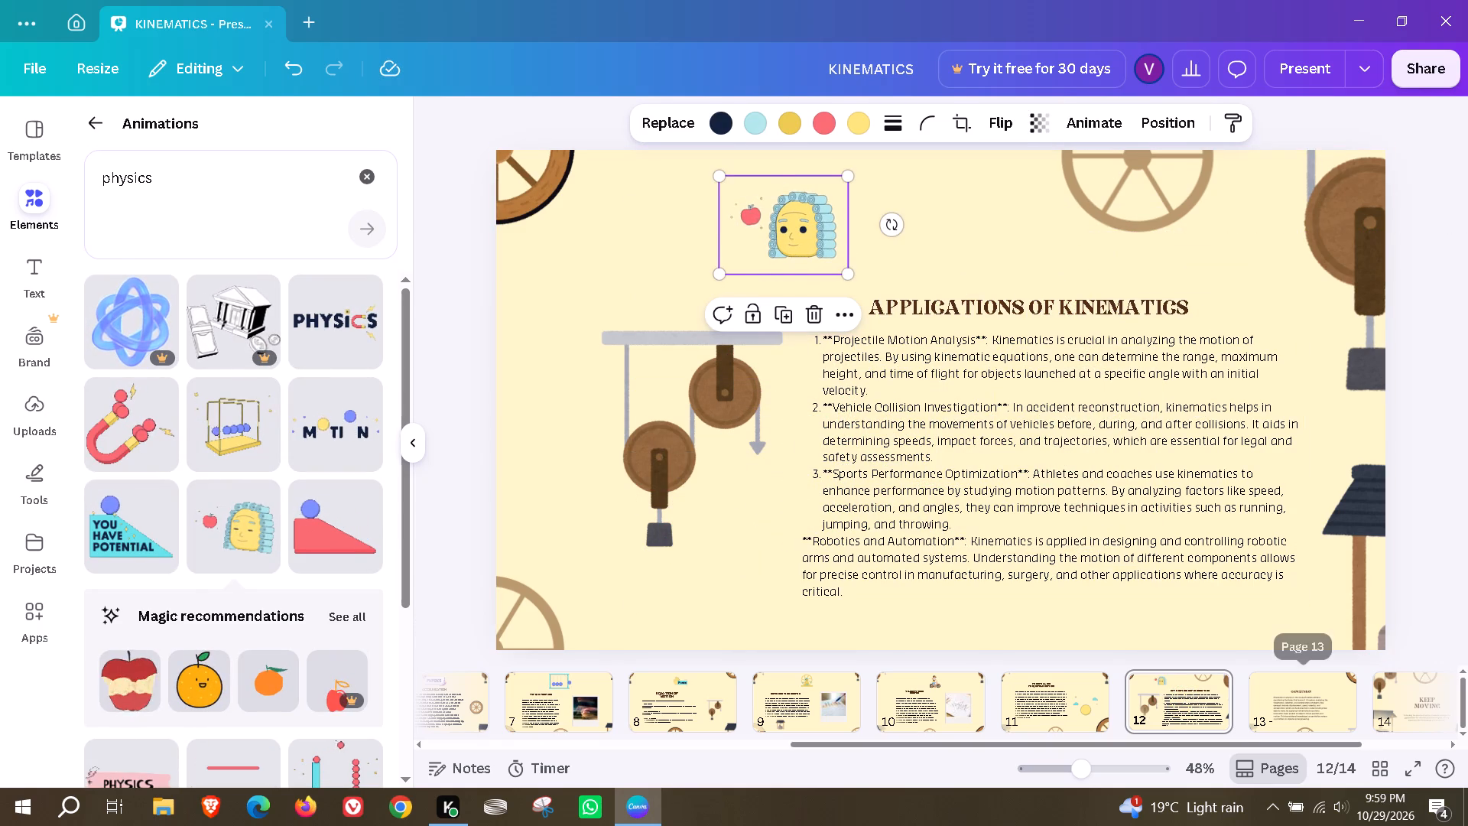
Add the turquoise pendulum clock animation to page 13, shrink it and place it left of the CONCLUSION body text.
{"action": "left_click", "coordinate": [1290, 705]}
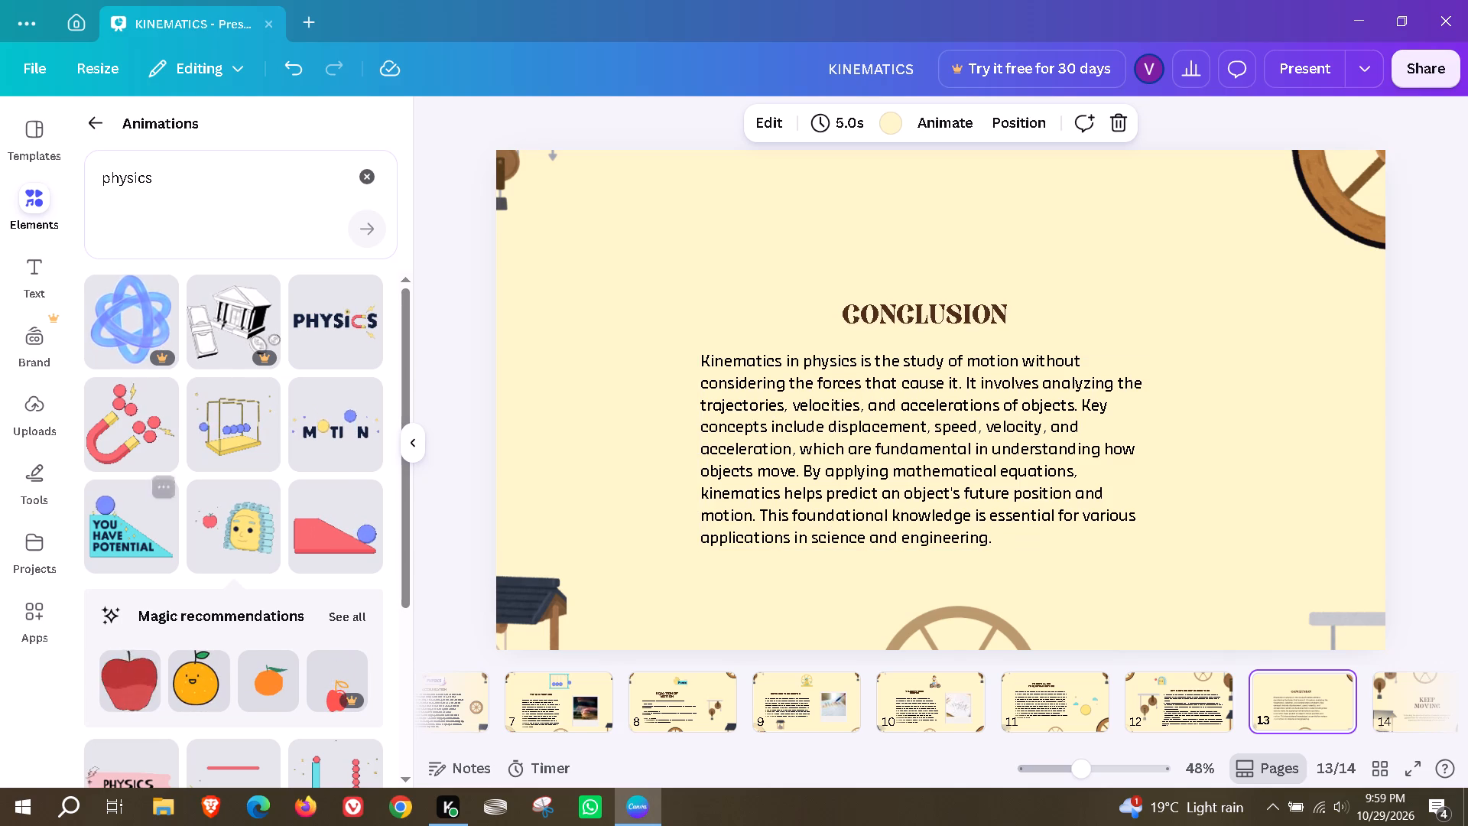
{"action": "scroll", "coordinate": [166, 494], "scroll_direction": "down", "scroll_amount": 2}
{"action": "scroll", "coordinate": [239, 555], "scroll_direction": "down", "scroll_amount": 2}
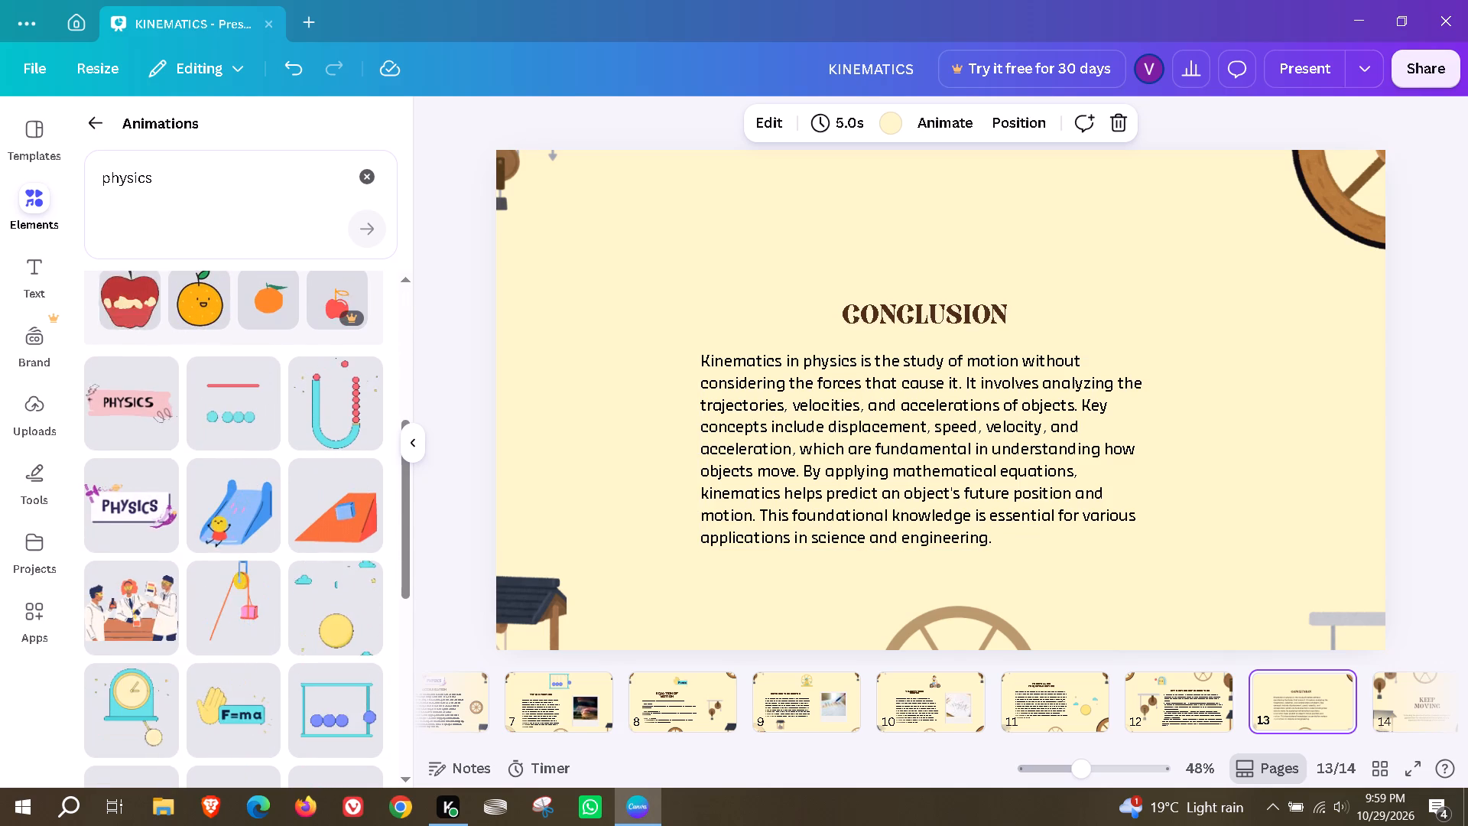
{"action": "scroll", "coordinate": [270, 525], "scroll_direction": "down", "scroll_amount": 2}
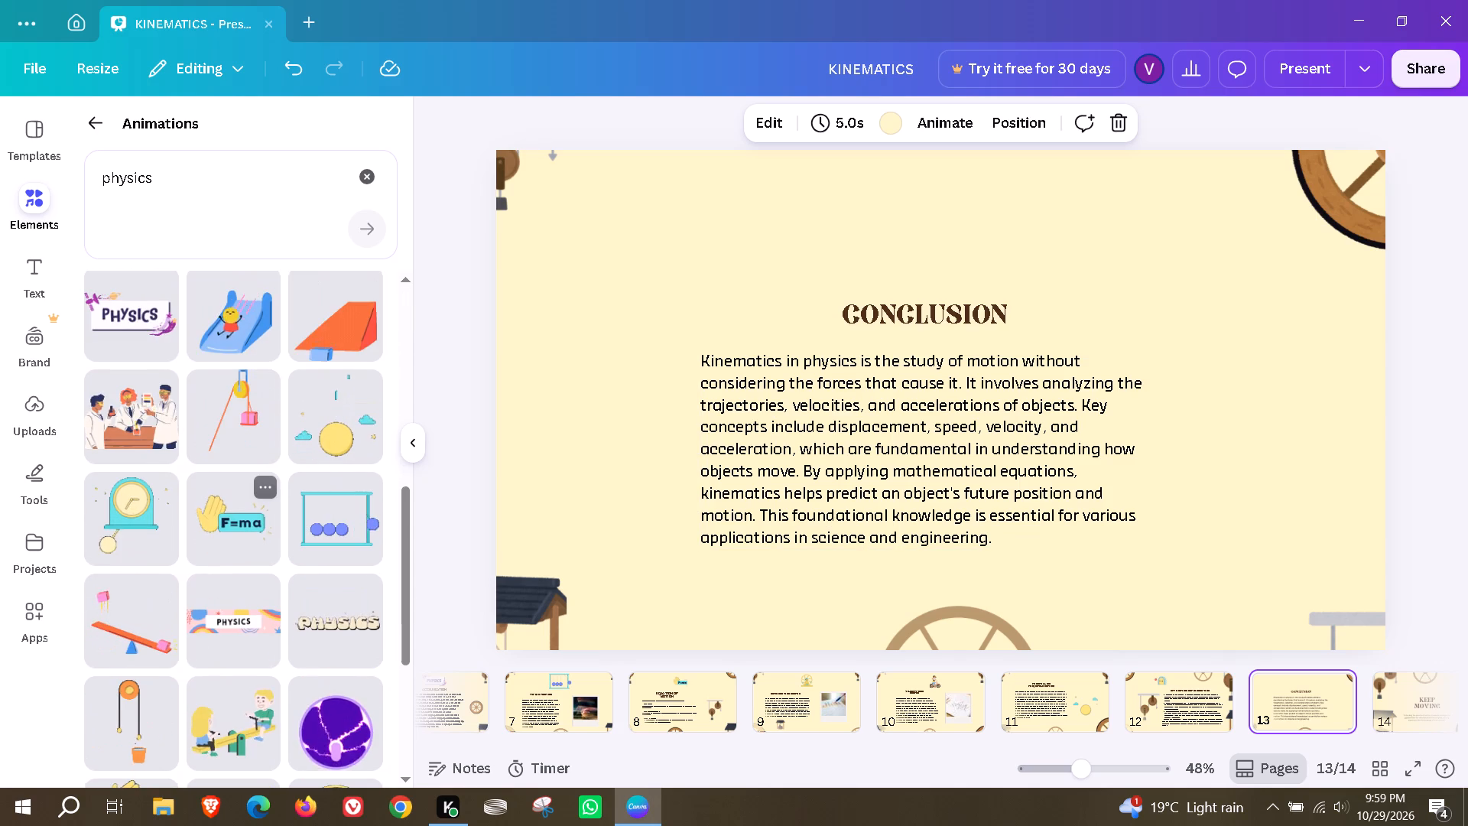
{"action": "left_click_drag", "start_coordinate": [150, 535], "coordinate": [561, 380]}
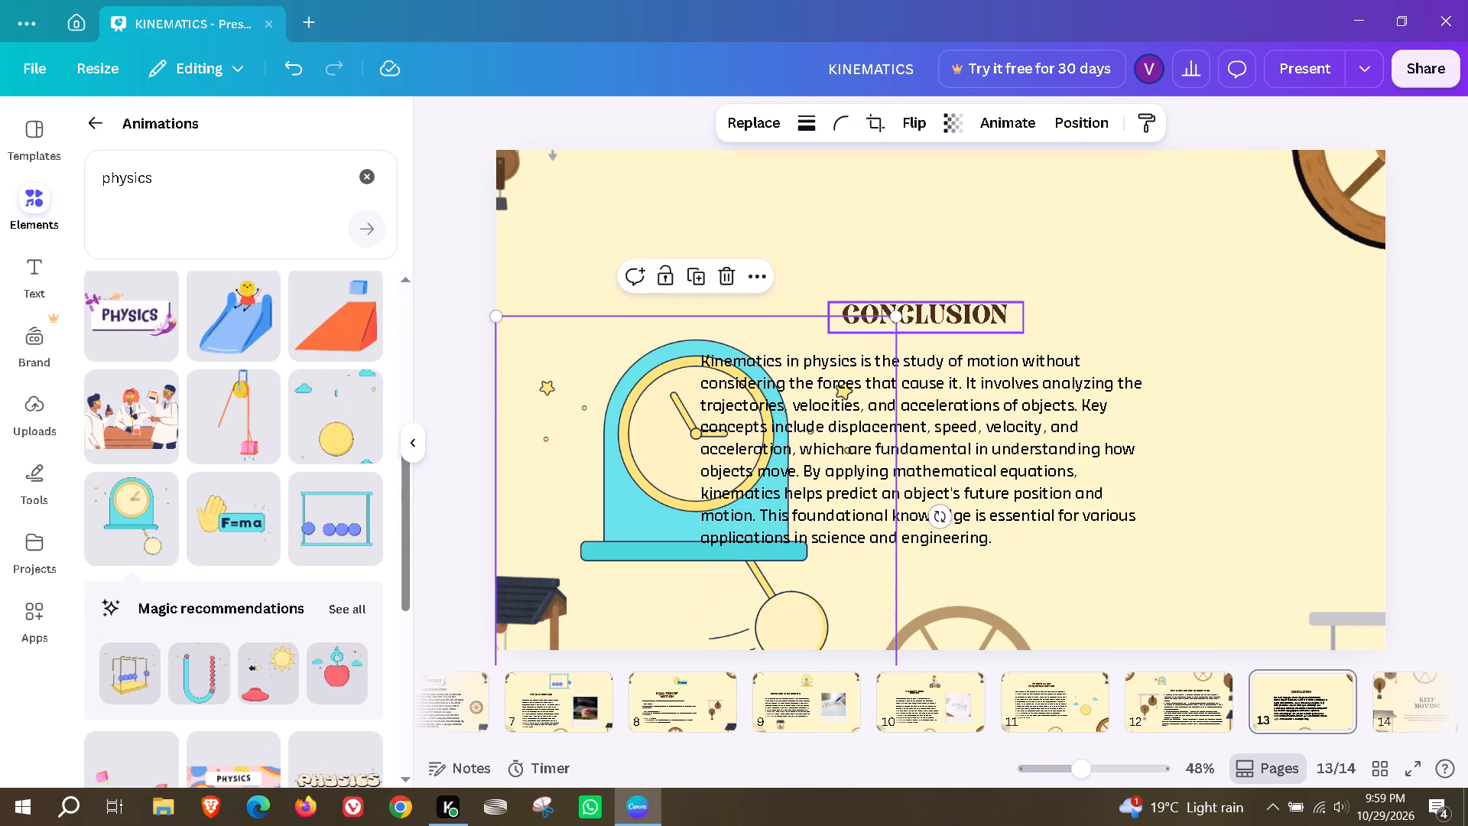
{"action": "left_click_drag", "start_coordinate": [891, 319], "coordinate": [639, 567]}
{"action": "left_click_drag", "start_coordinate": [576, 630], "coordinate": [576, 626]}
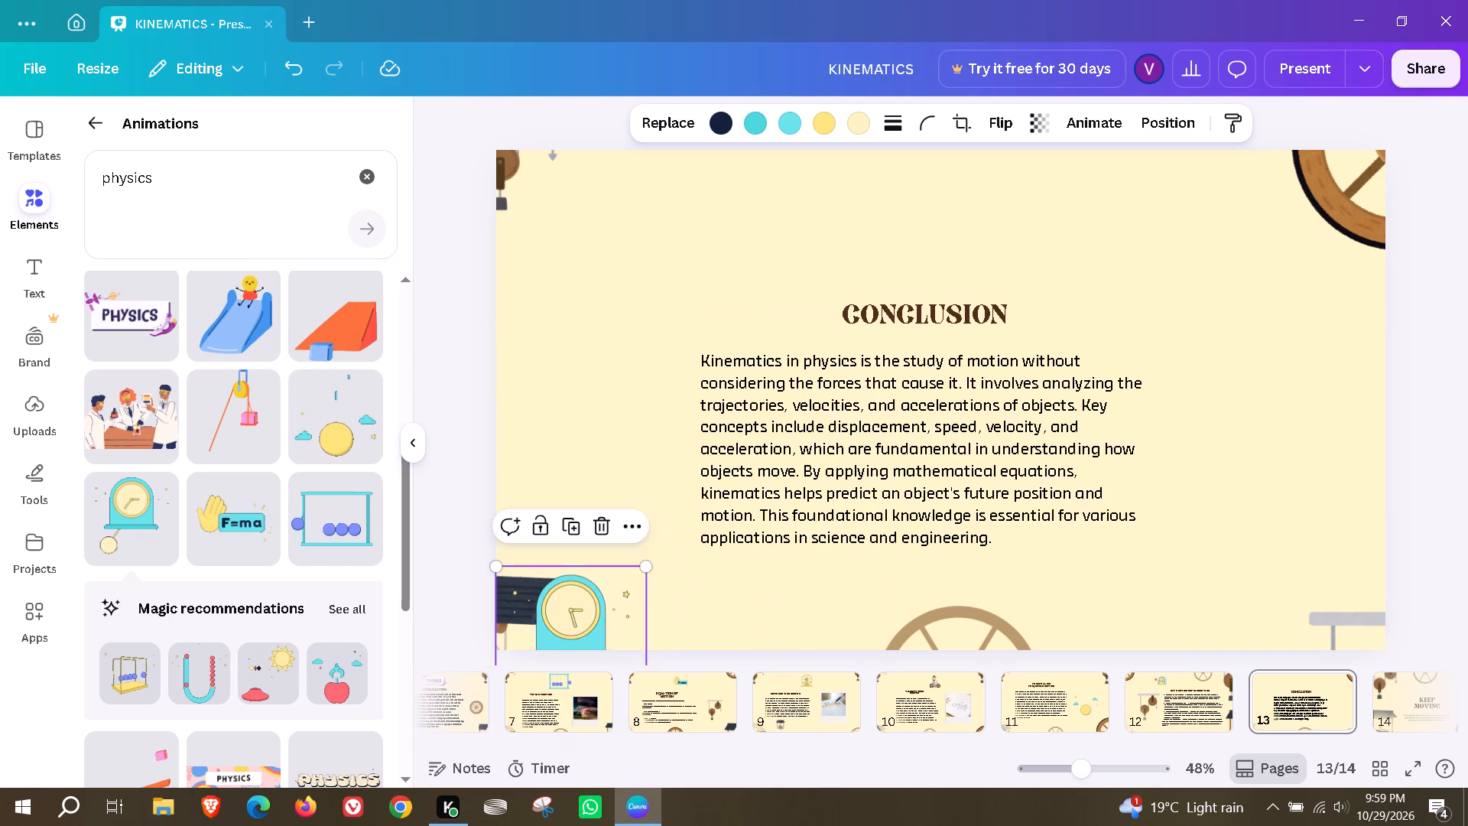
{"action": "left_click_drag", "start_coordinate": [576, 626], "coordinate": [596, 439]}
Copy page 13's pendulum clock and place the duplicate on the opposite side of the body text, level with the original.
{"action": "right_click", "coordinate": [596, 439]}
{"action": "left_click", "coordinate": [638, 393]}
{"action": "right_click", "coordinate": [1170, 378]}
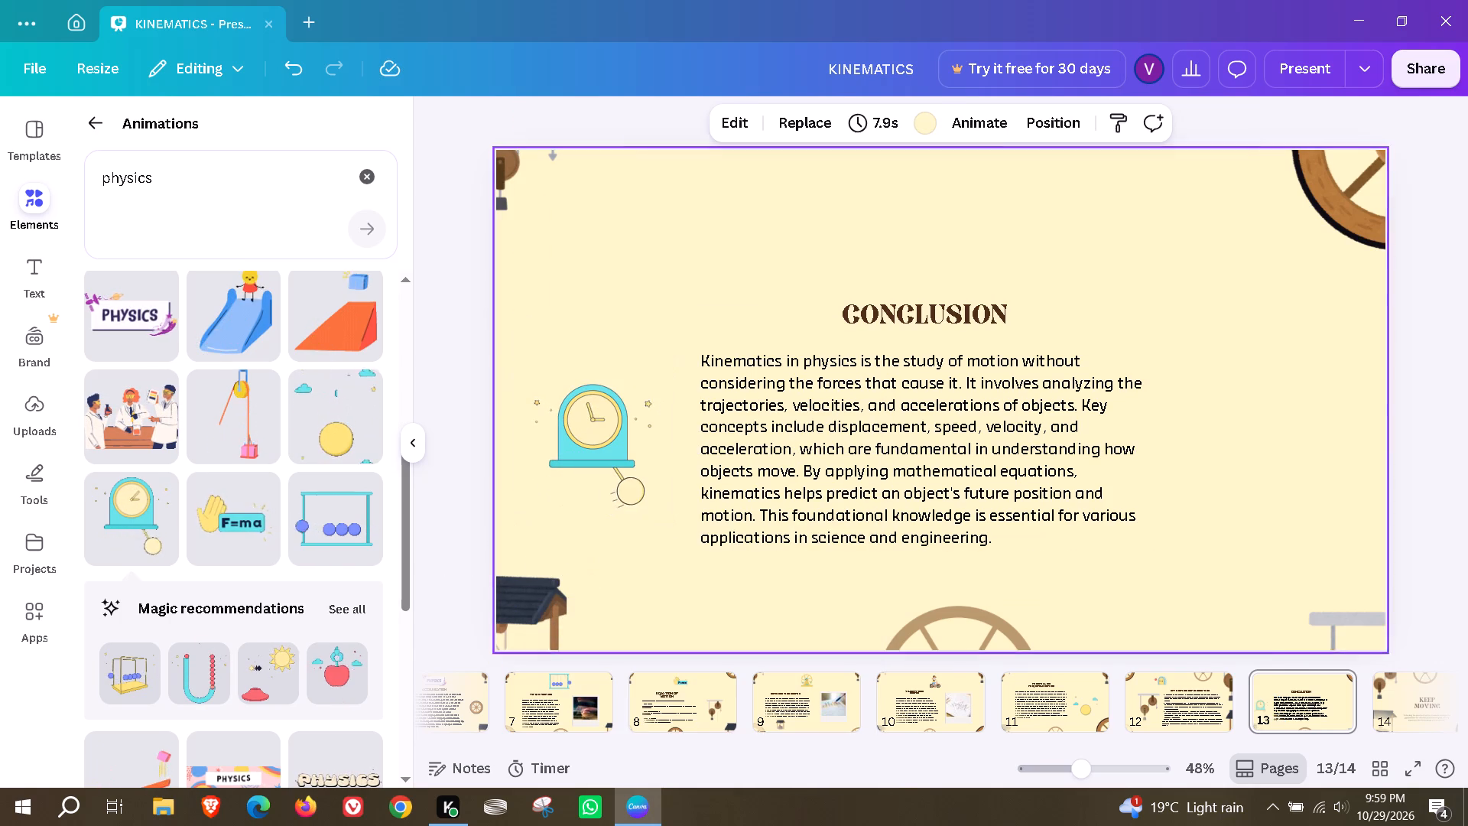
{"action": "left_click", "coordinate": [1228, 369]}
{"action": "left_click_drag", "start_coordinate": [622, 447], "coordinate": [1280, 428]}
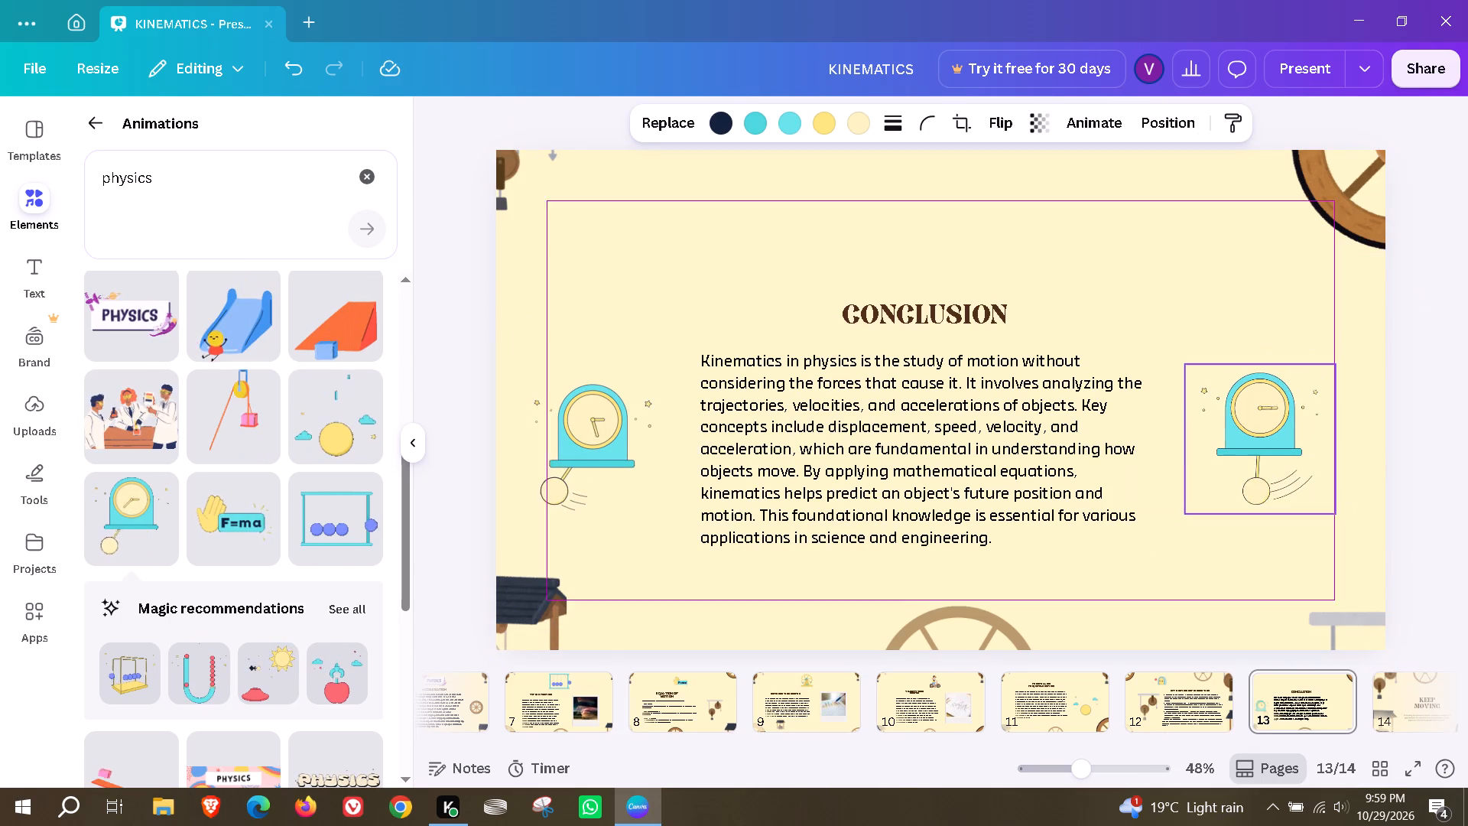
{"action": "left_click_drag", "start_coordinate": [1280, 428], "coordinate": [1273, 415]}
{"action": "left_click_drag", "start_coordinate": [1291, 401], "coordinate": [1296, 416]}
{"action": "left_click", "coordinate": [1236, 239]}
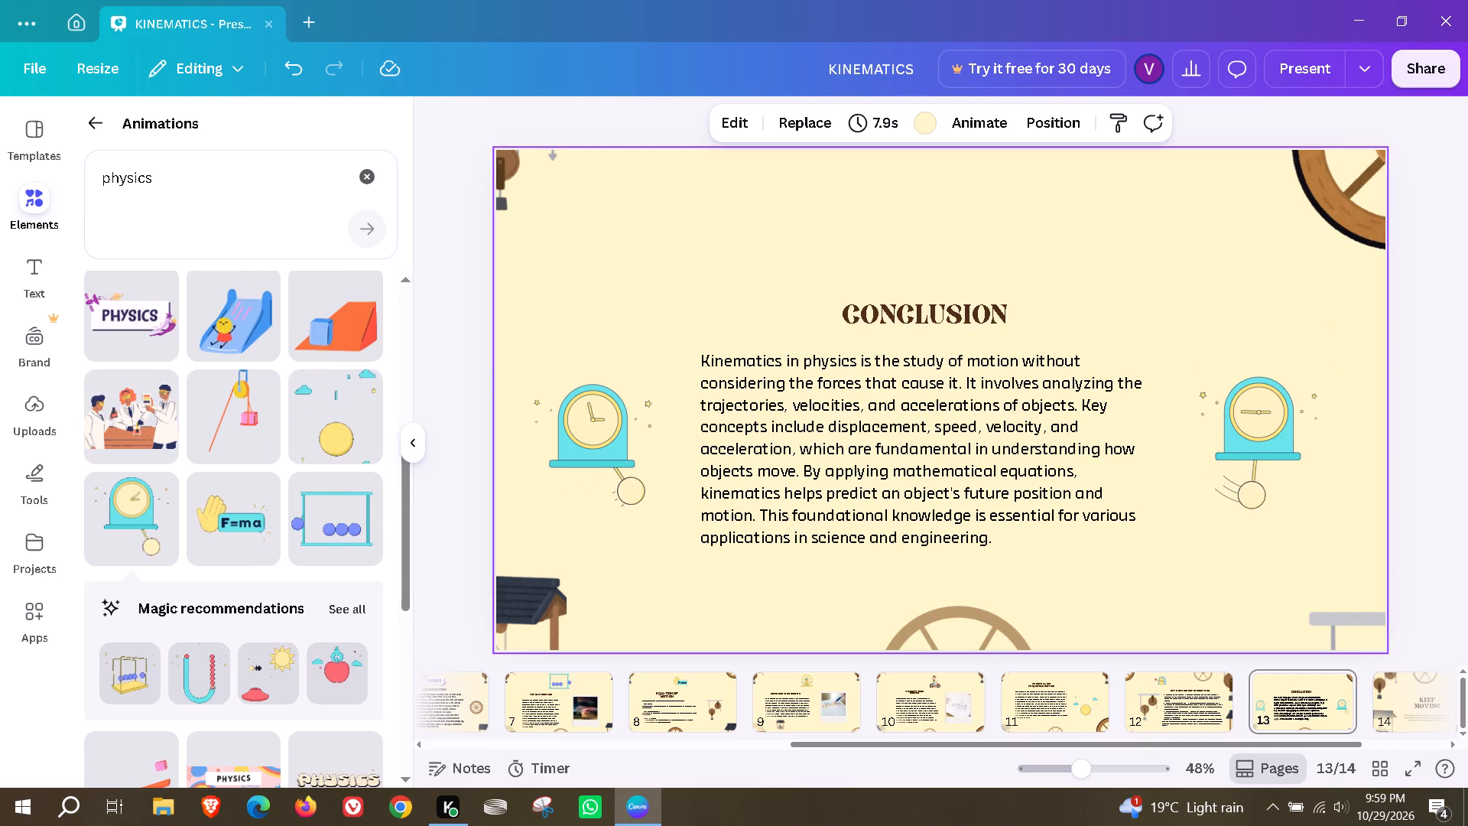
Add the pink-banner PHYSICS animation to page 14, shrink it and centre it above the KEEP MOVING heading.
{"action": "scroll", "coordinate": [1172, 699], "scroll_direction": "down", "scroll_amount": 2}
{"action": "left_click", "coordinate": [1239, 701]}
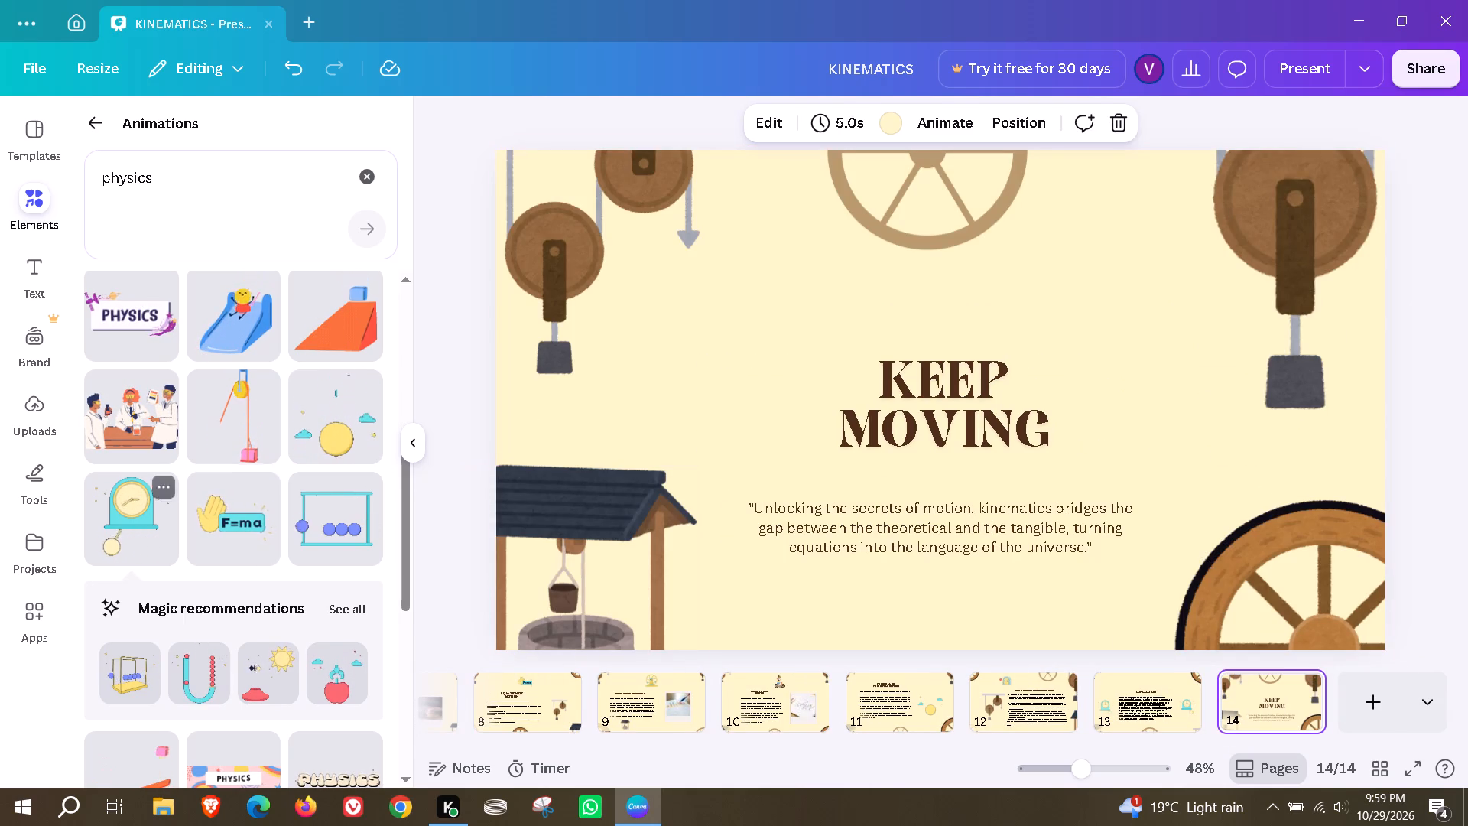
{"action": "scroll", "coordinate": [241, 586], "scroll_direction": "up", "scroll_amount": 2}
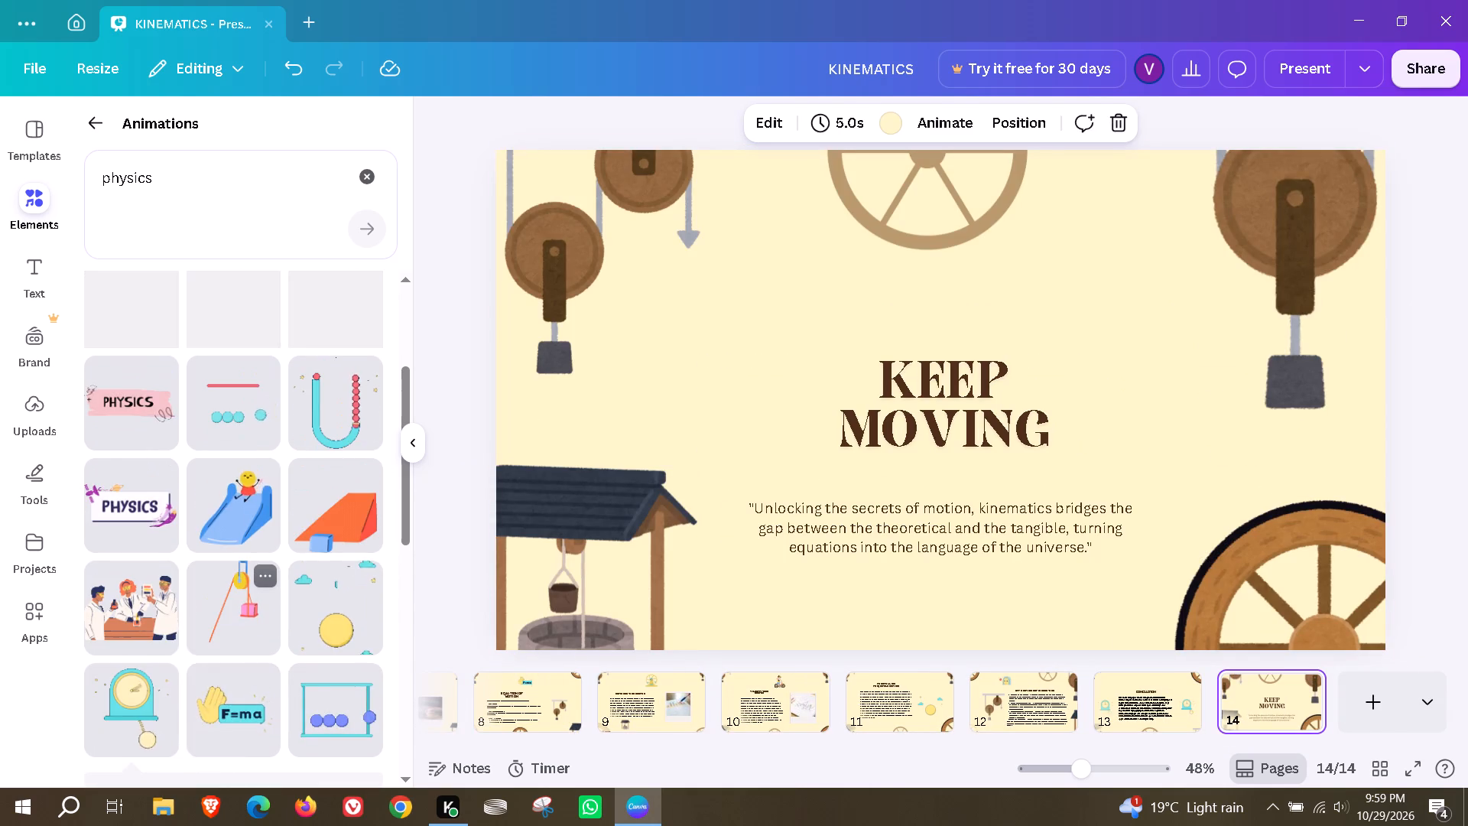
{"action": "scroll", "coordinate": [242, 586], "scroll_direction": "up", "scroll_amount": 1}
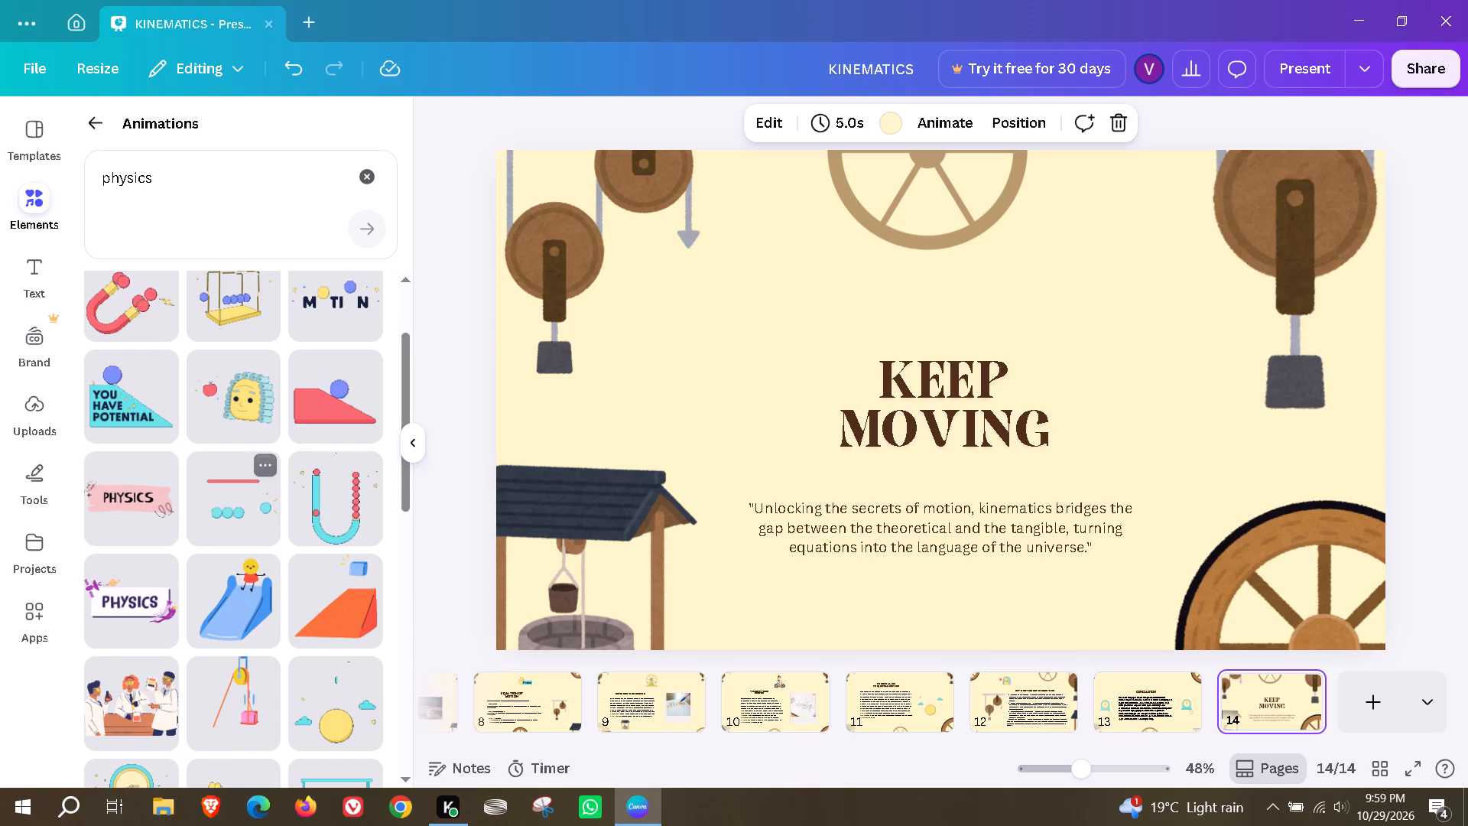
{"action": "left_click_drag", "start_coordinate": [160, 515], "coordinate": [726, 309]}
{"action": "left_click_drag", "start_coordinate": [1441, 242], "coordinate": [990, 487]}
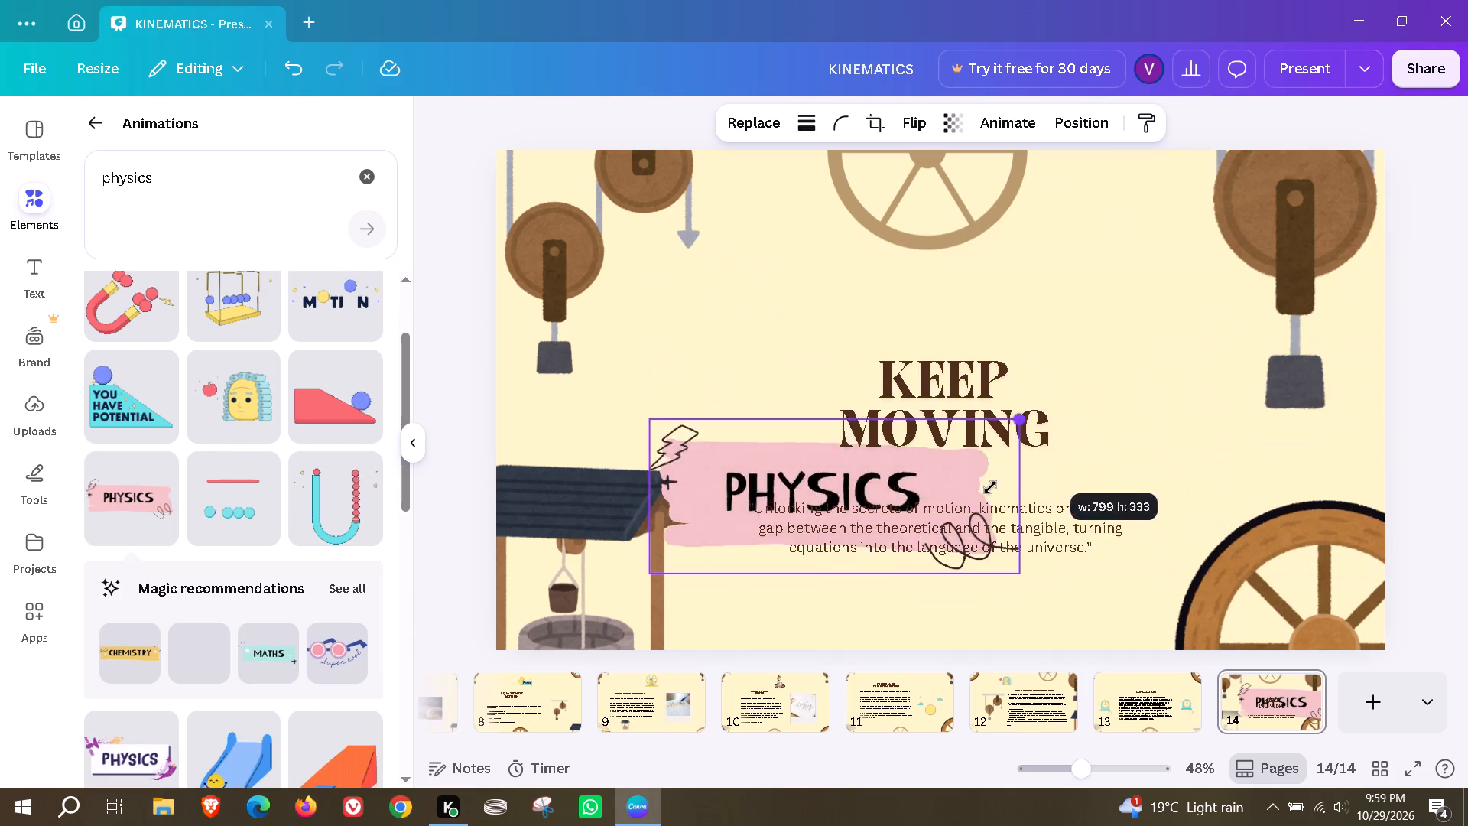
{"action": "left_click_drag", "start_coordinate": [990, 487], "coordinate": [807, 559]}
{"action": "left_click_drag", "start_coordinate": [721, 554], "coordinate": [952, 307]}
{"action": "left_click", "coordinate": [1180, 370]}
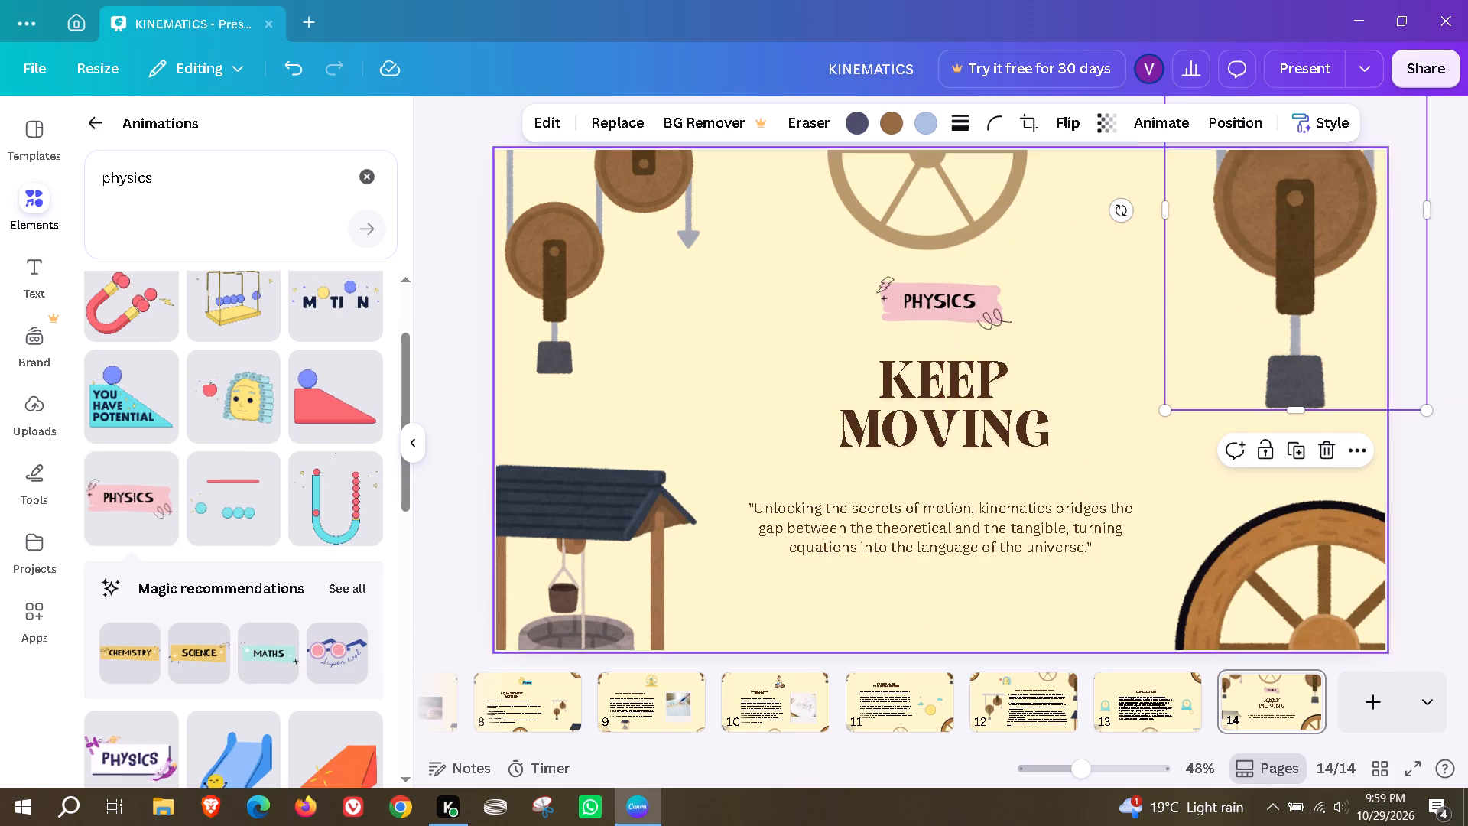
{"action": "left_click", "coordinate": [711, 437]}
Add the bouncing-ball MOTION animation to page 14, shrink it and place it left of the KEEP MOVING heading.
{"action": "scroll", "coordinate": [235, 470], "scroll_direction": "up", "scroll_amount": 3}
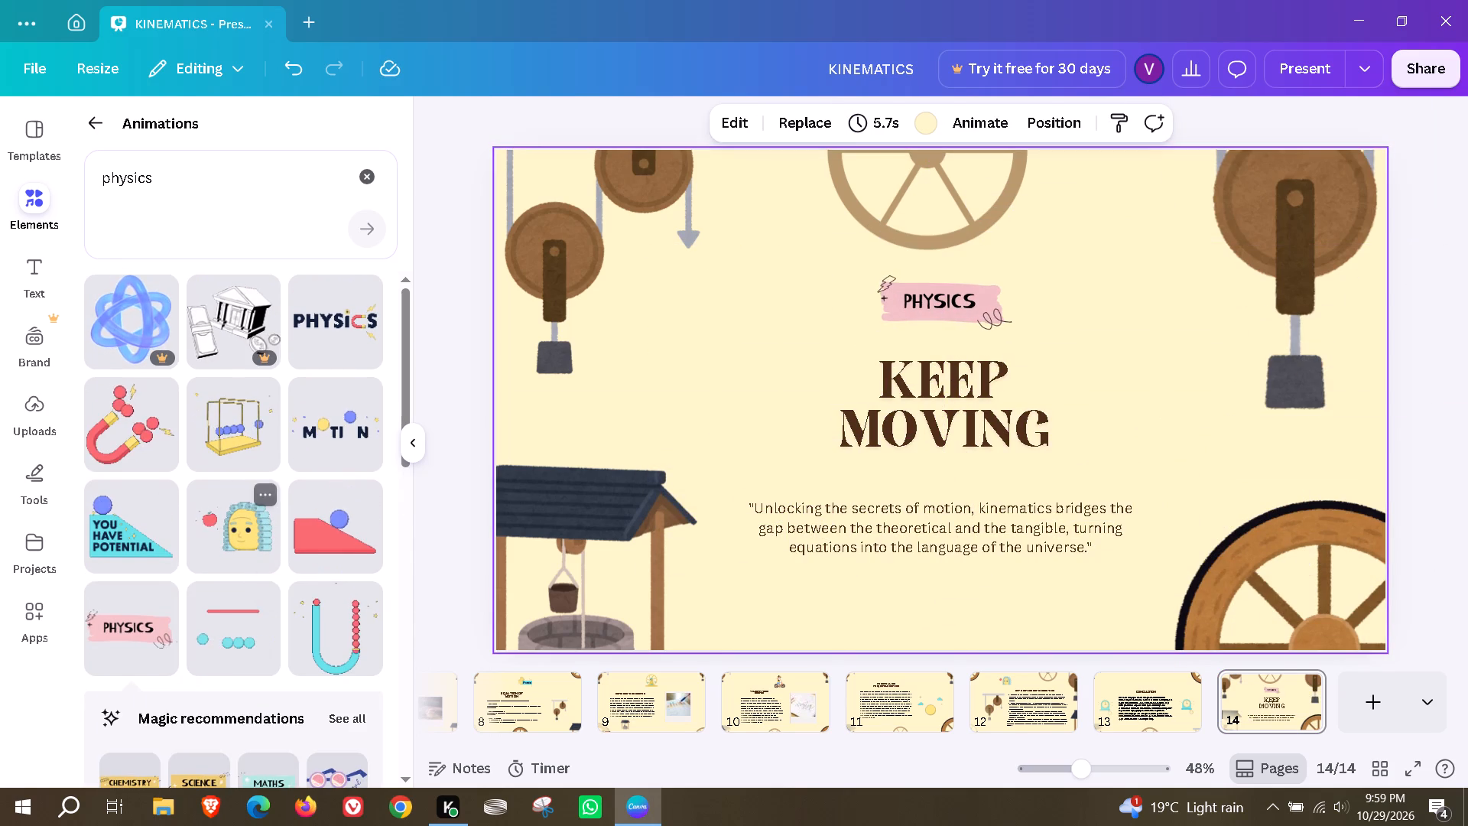
{"action": "left_click_drag", "start_coordinate": [342, 440], "coordinate": [461, 502]}
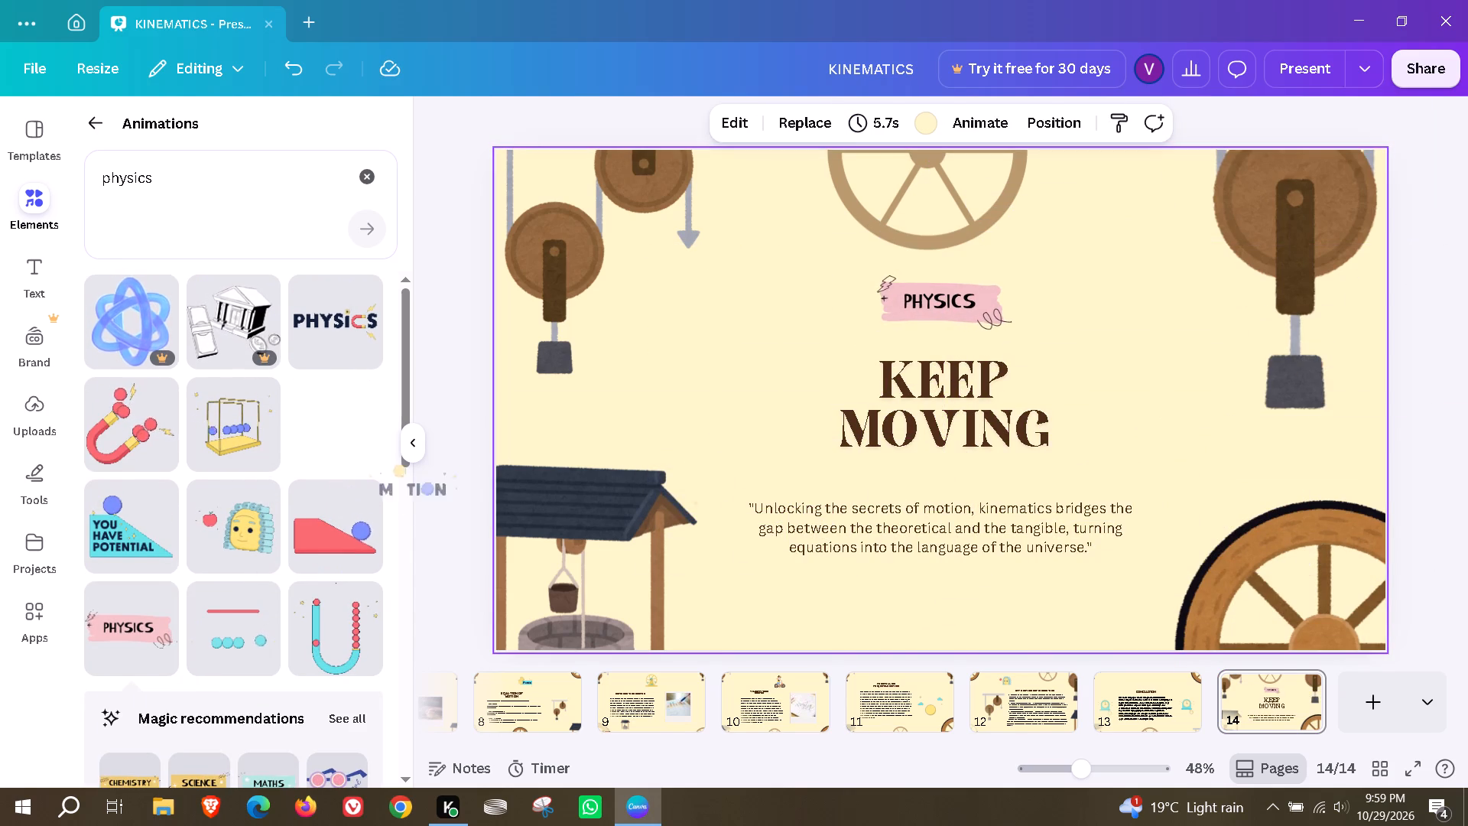
{"action": "left_click_drag", "start_coordinate": [461, 502], "coordinate": [719, 362]}
{"action": "left_click", "coordinate": [1446, 301]}
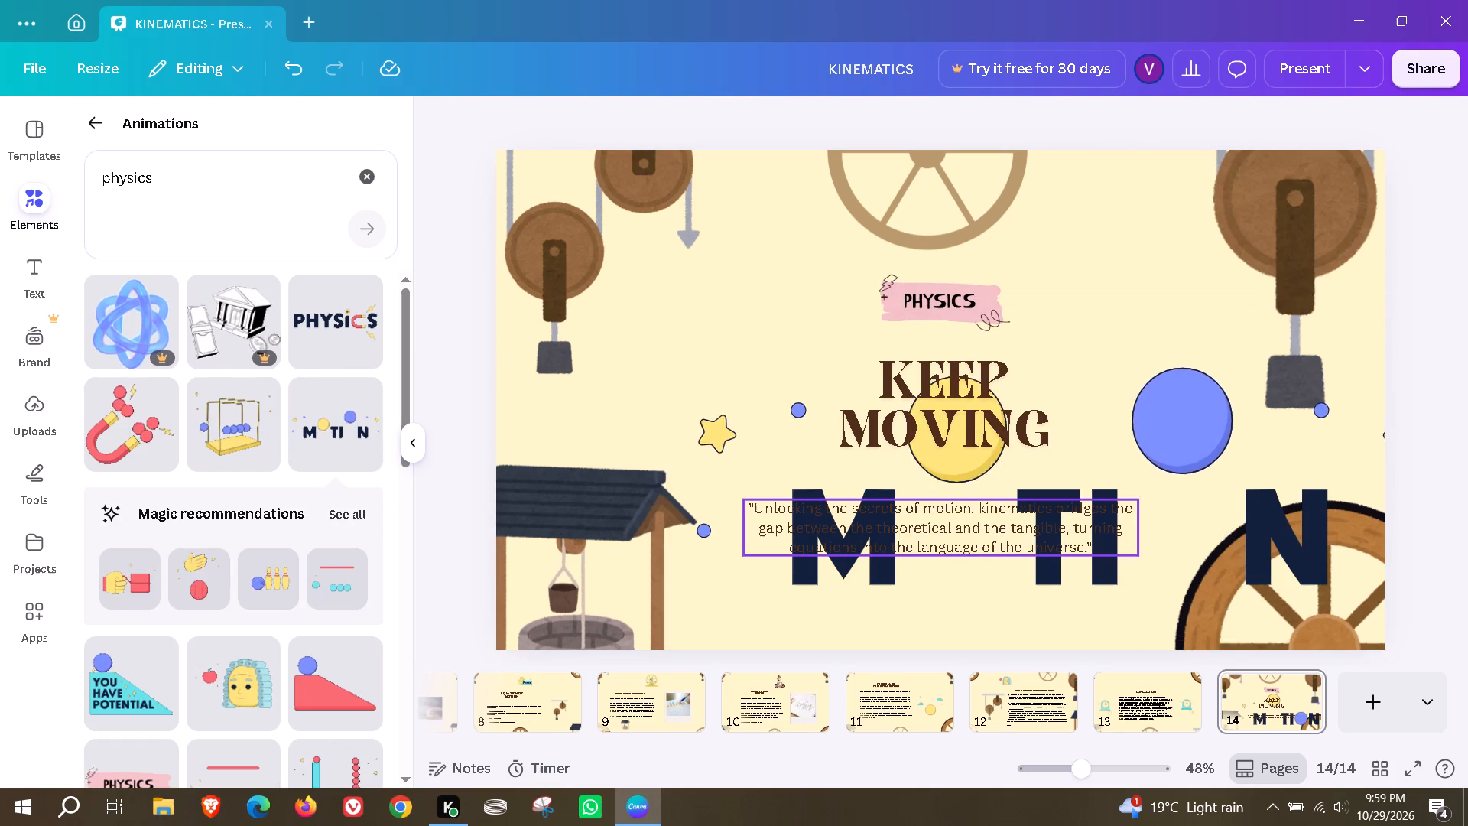
{"action": "left_click", "coordinate": [1073, 499]}
{"action": "left_click", "coordinate": [1203, 448]}
{"action": "left_click_drag", "start_coordinate": [1456, 291], "coordinate": [1362, 338]}
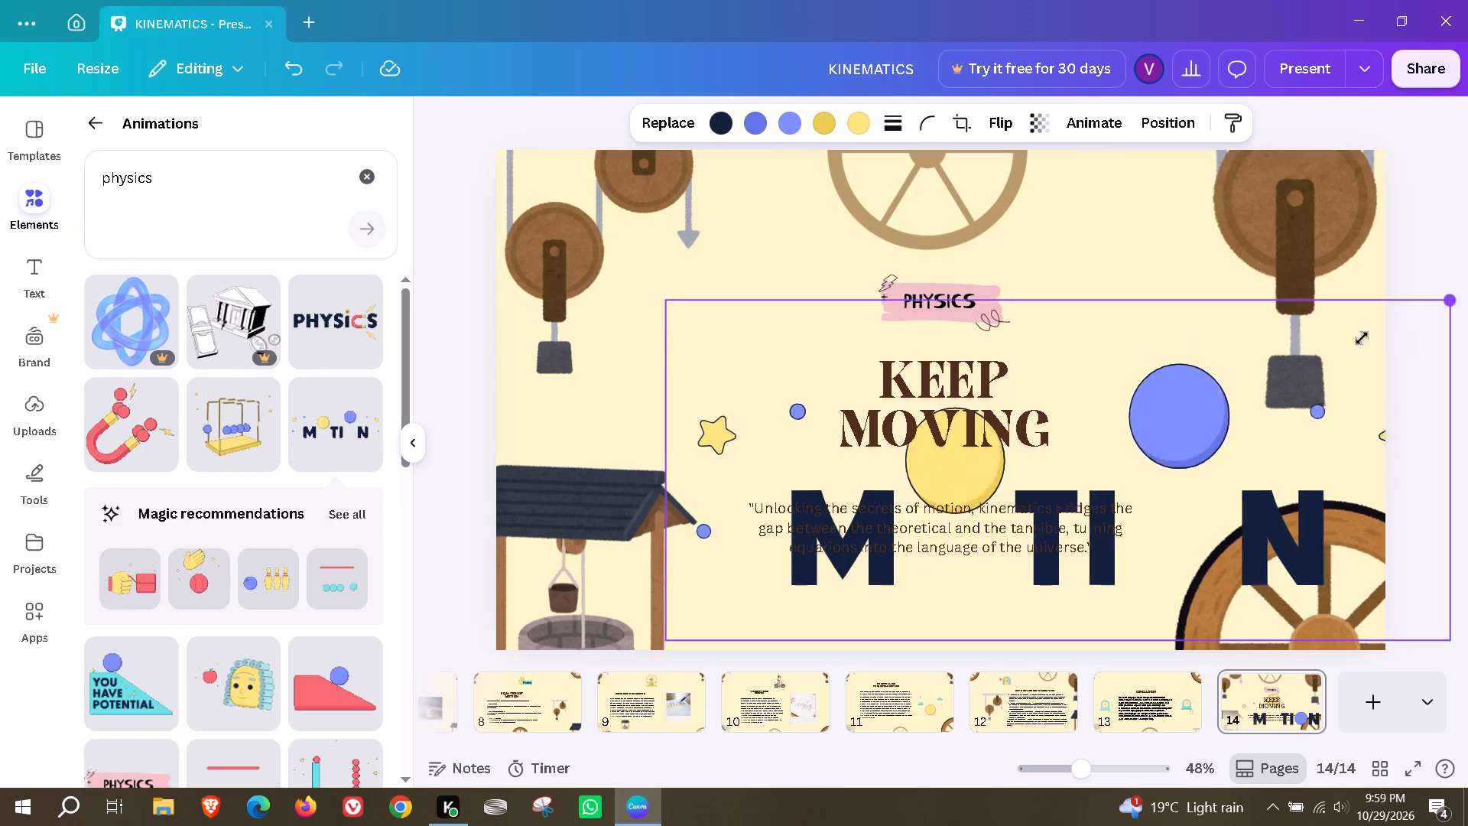
{"action": "left_click_drag", "start_coordinate": [1362, 338], "coordinate": [805, 563]}
{"action": "left_click_drag", "start_coordinate": [749, 611], "coordinate": [728, 425]}
Add the magnet-lettered PHYSICS animation to page 14, shrink it and place it right of the KEEP MOVING heading, level with MOTION.
{"action": "left_click_drag", "start_coordinate": [333, 343], "coordinate": [713, 428]}
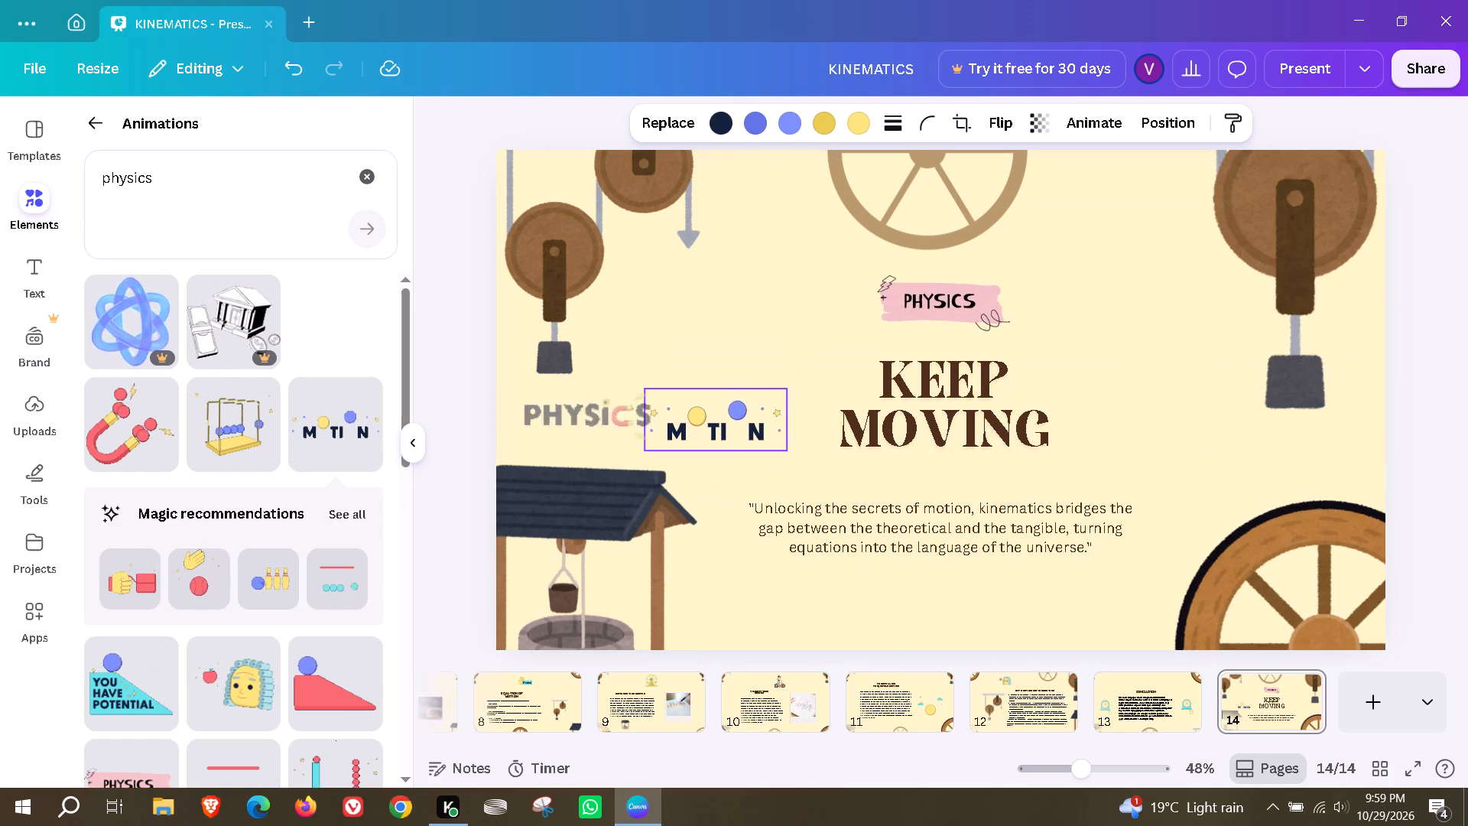
{"action": "left_click_drag", "start_coordinate": [713, 428], "coordinate": [820, 305]}
{"action": "left_click_drag", "start_coordinate": [775, 235], "coordinate": [1213, 514]}
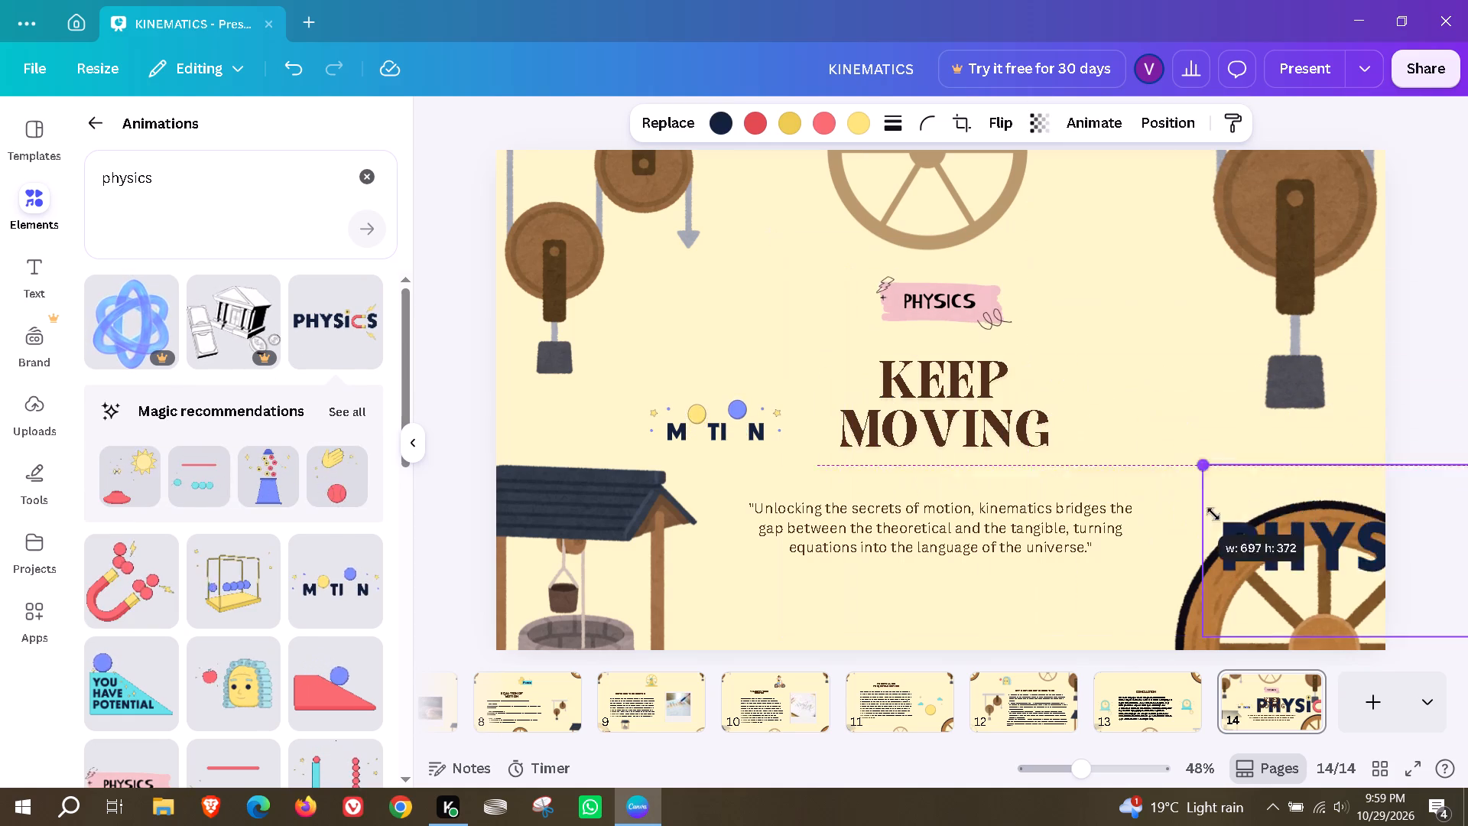
{"action": "left_click_drag", "start_coordinate": [1213, 514], "coordinate": [1250, 536]}
{"action": "left_click_drag", "start_coordinate": [1382, 577], "coordinate": [1120, 419]}
{"action": "left_click_drag", "start_coordinate": [1009, 340], "coordinate": [1080, 391]}
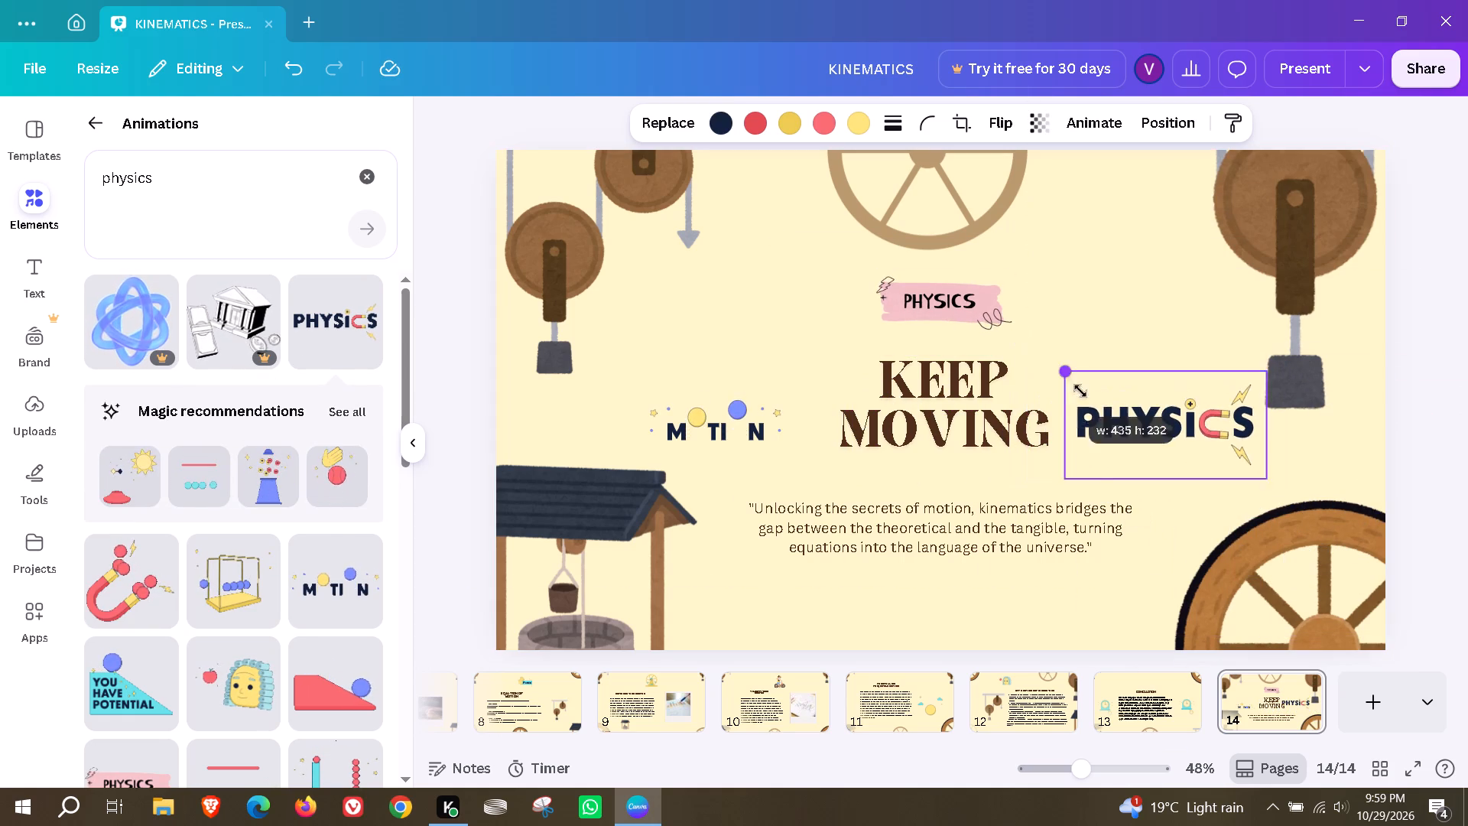
{"action": "left_click_drag", "start_coordinate": [1080, 391], "coordinate": [1096, 403]}
{"action": "left_click_drag", "start_coordinate": [1191, 433], "coordinate": [1159, 420]}
{"action": "left_click_drag", "start_coordinate": [1072, 376], "coordinate": [1093, 391]}
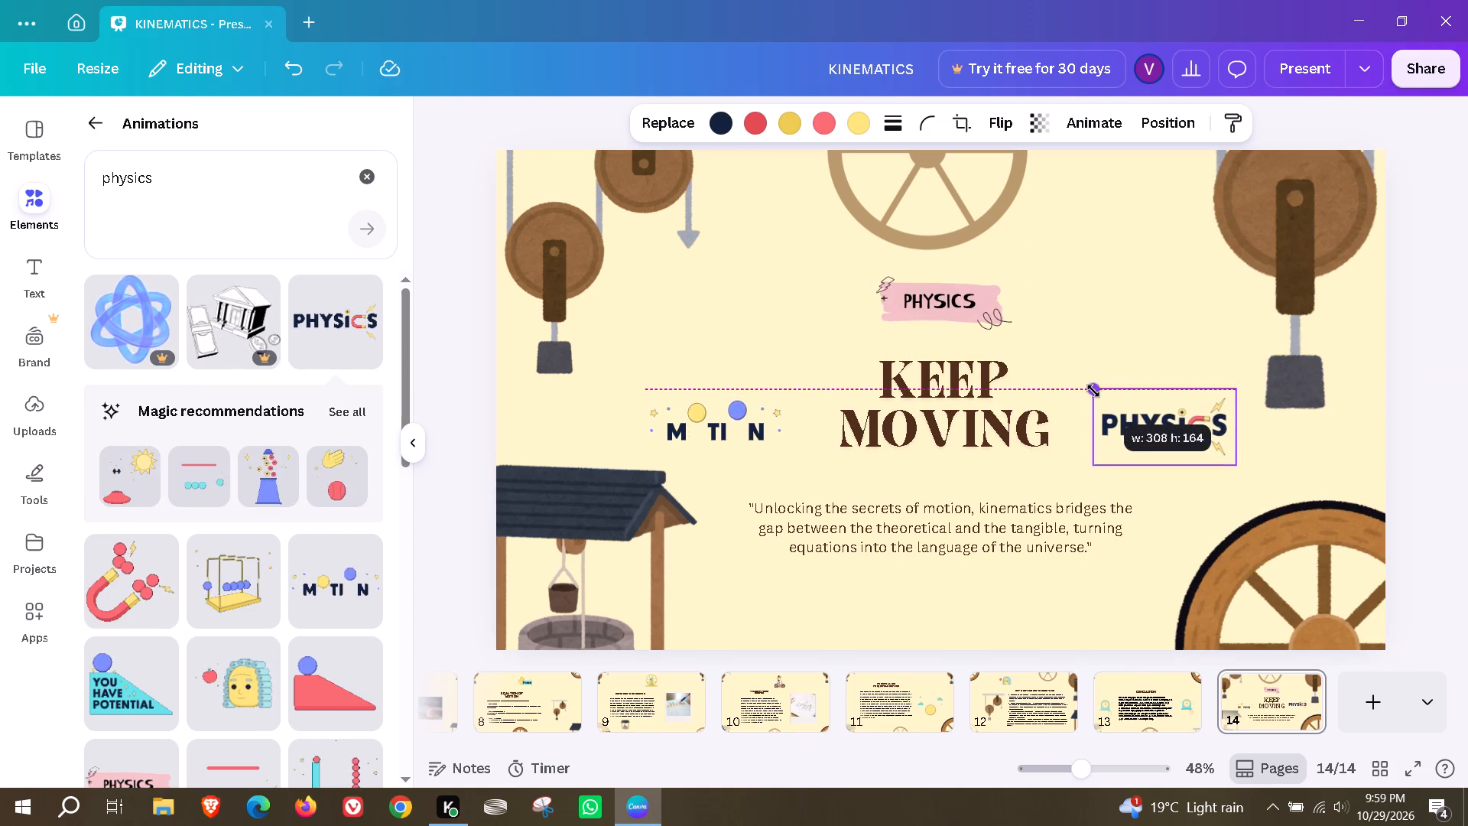
{"action": "left_click_drag", "start_coordinate": [1093, 391], "coordinate": [1096, 391]}
{"action": "left_click", "coordinate": [1155, 429]}
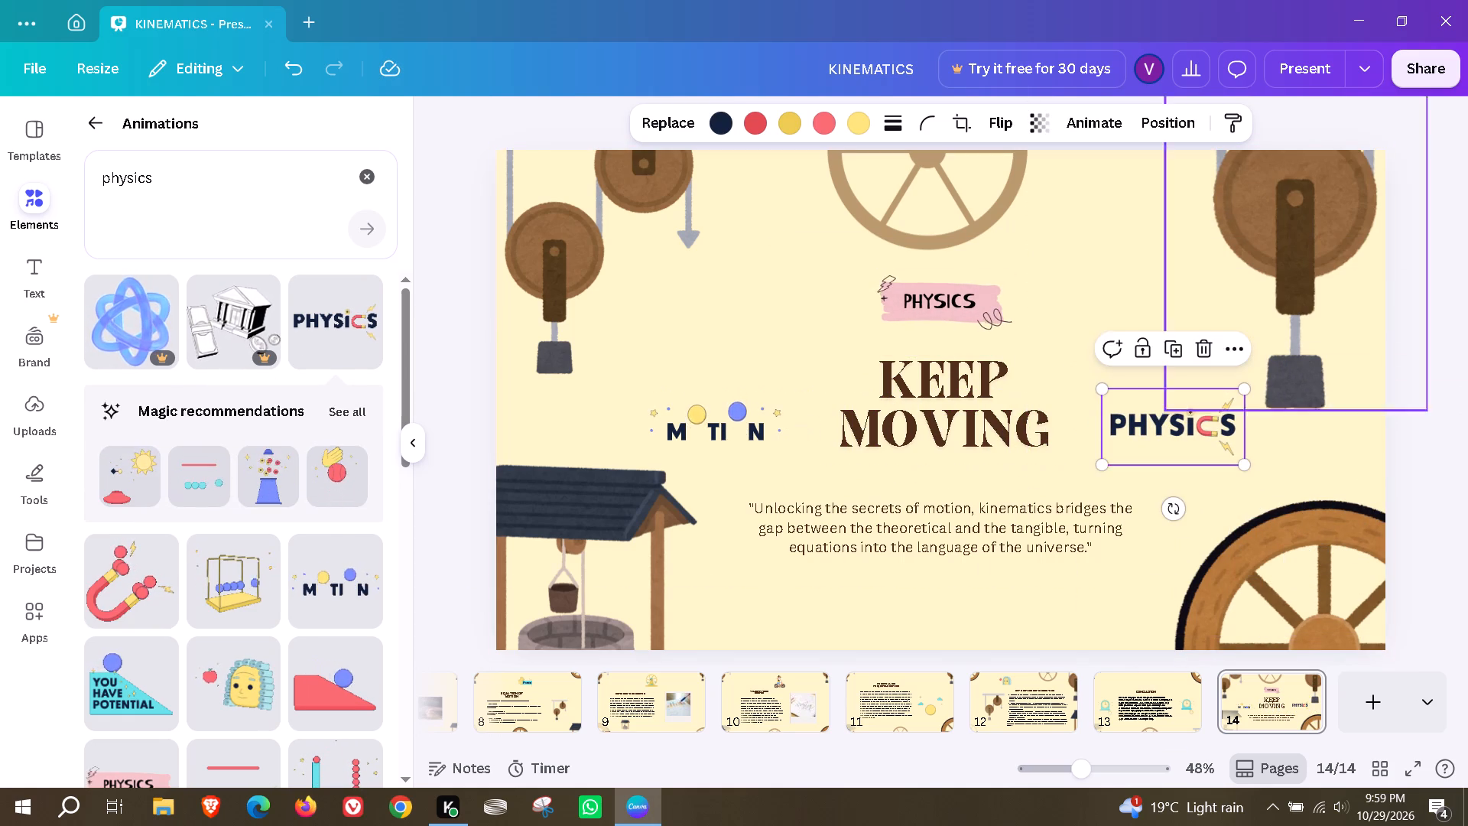
{"action": "left_click", "coordinate": [1156, 289]}
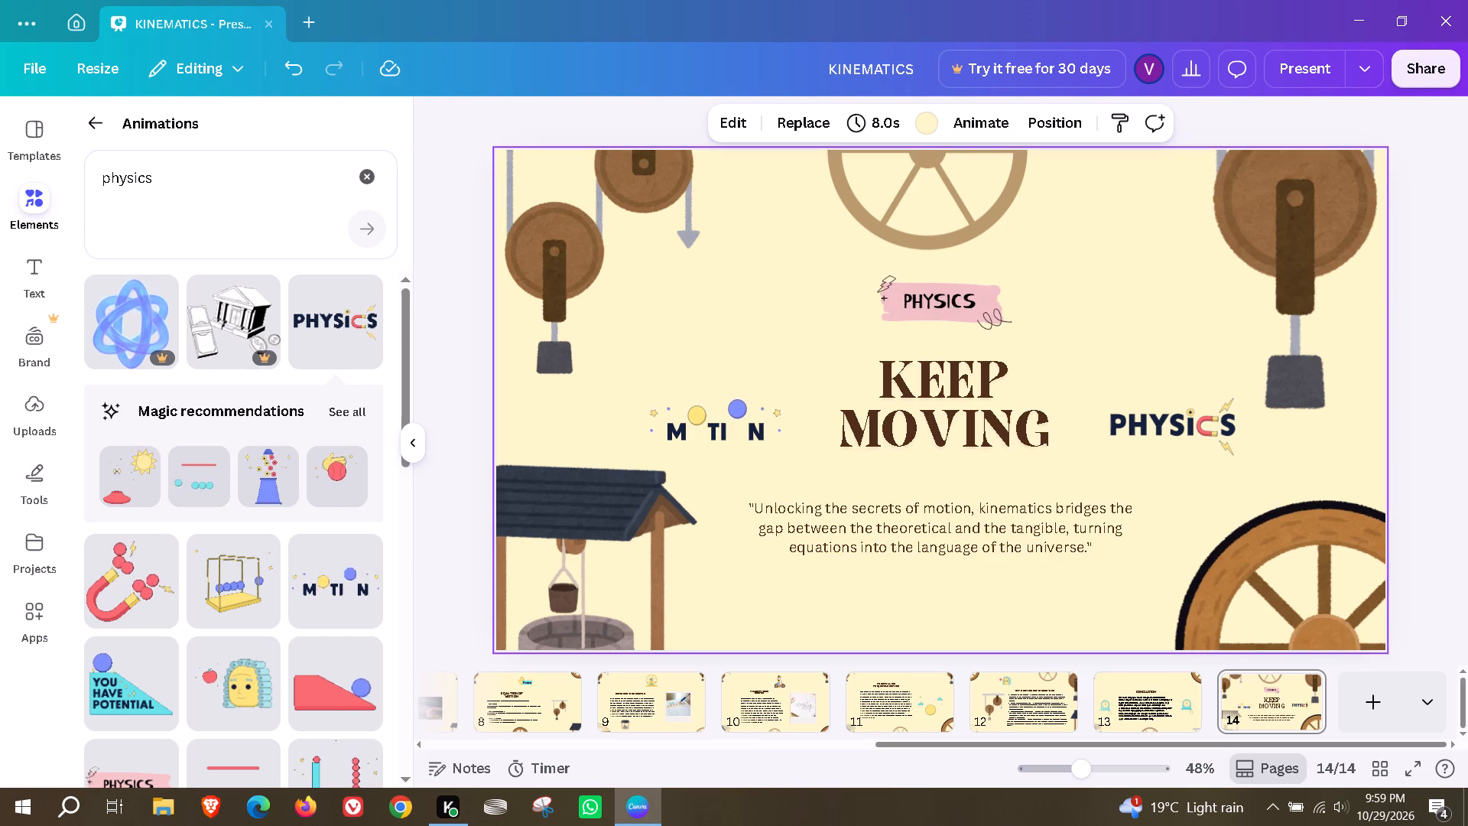
Download all pages of the KINEMATICS presentation as a PDF with the Digital preset.
{"action": "scroll", "coordinate": [1213, 683], "scroll_direction": "up", "scroll_amount": 12}
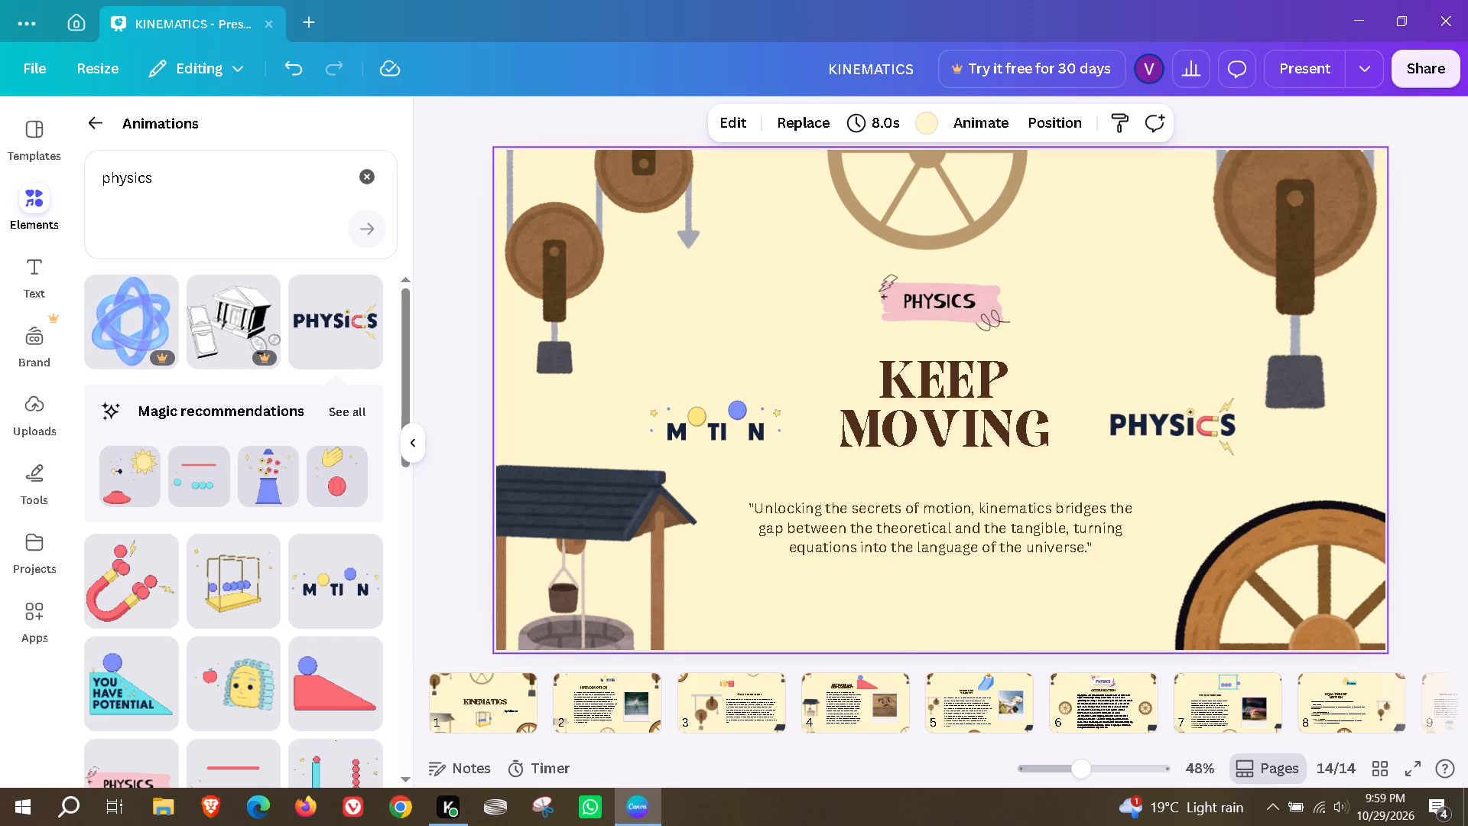
{"action": "left_click", "coordinate": [1405, 75]}
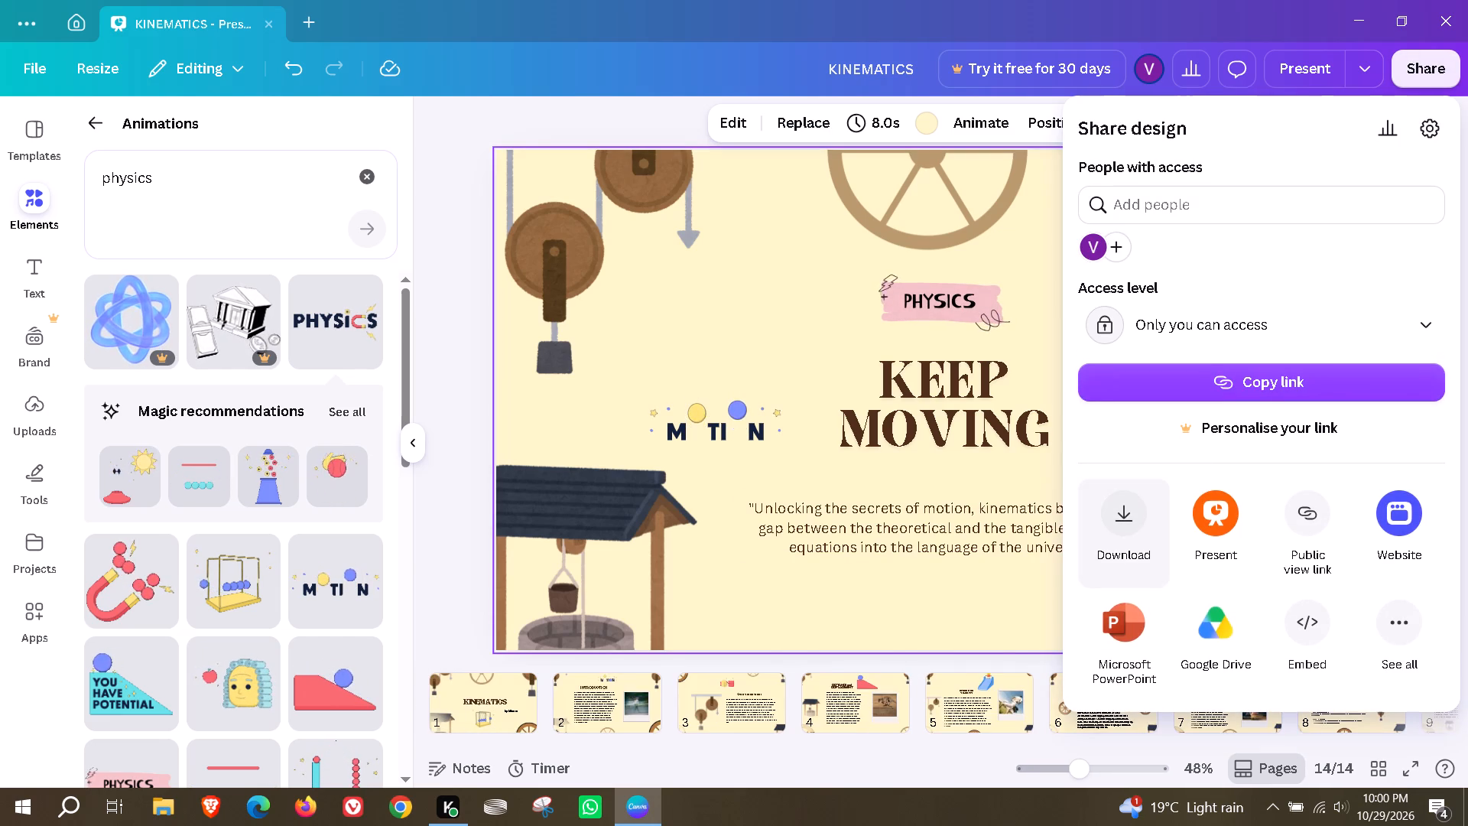
{"action": "left_click", "coordinate": [1129, 509]}
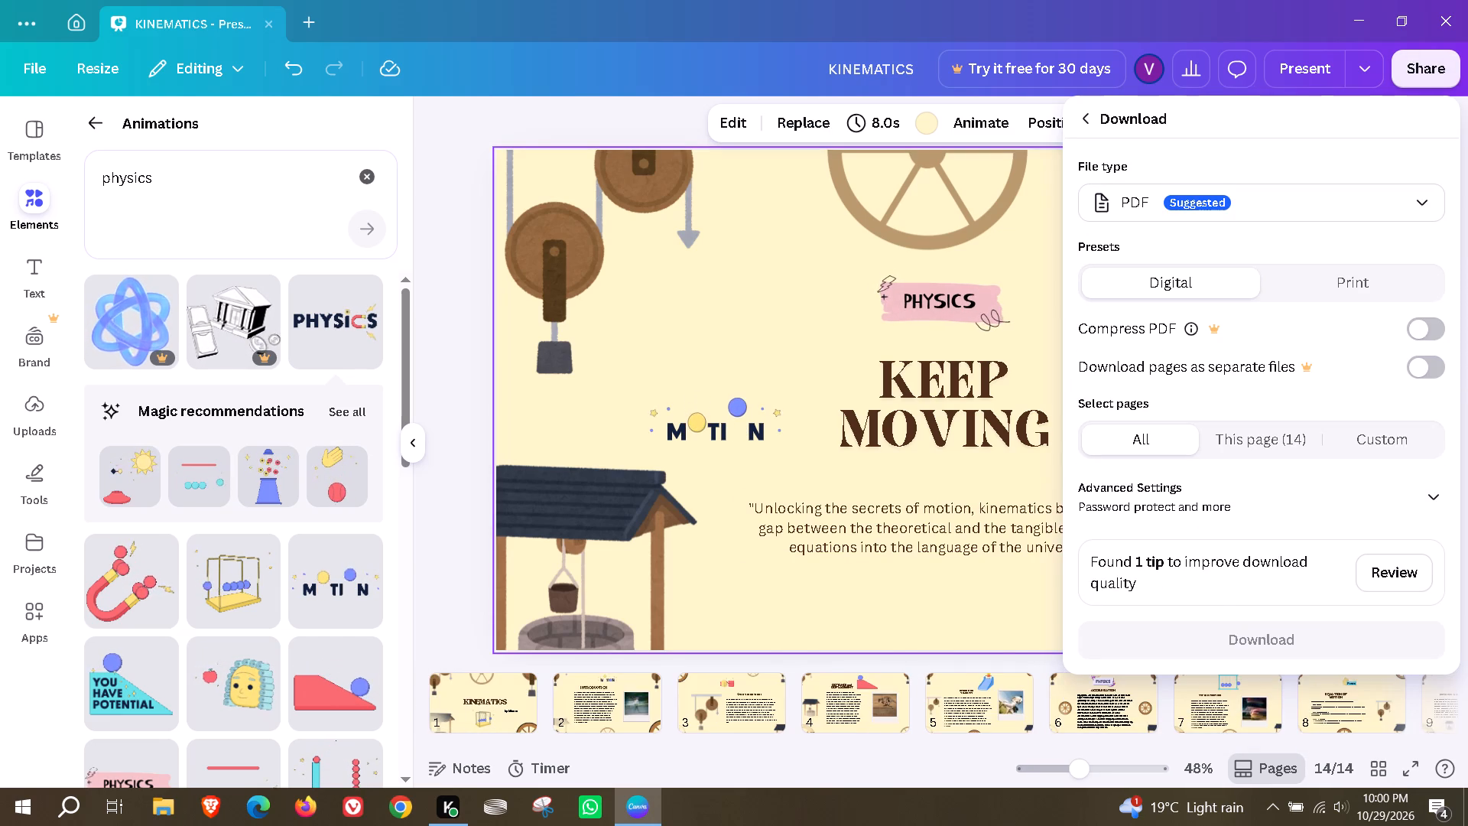
{"action": "left_click", "coordinate": [1211, 636]}
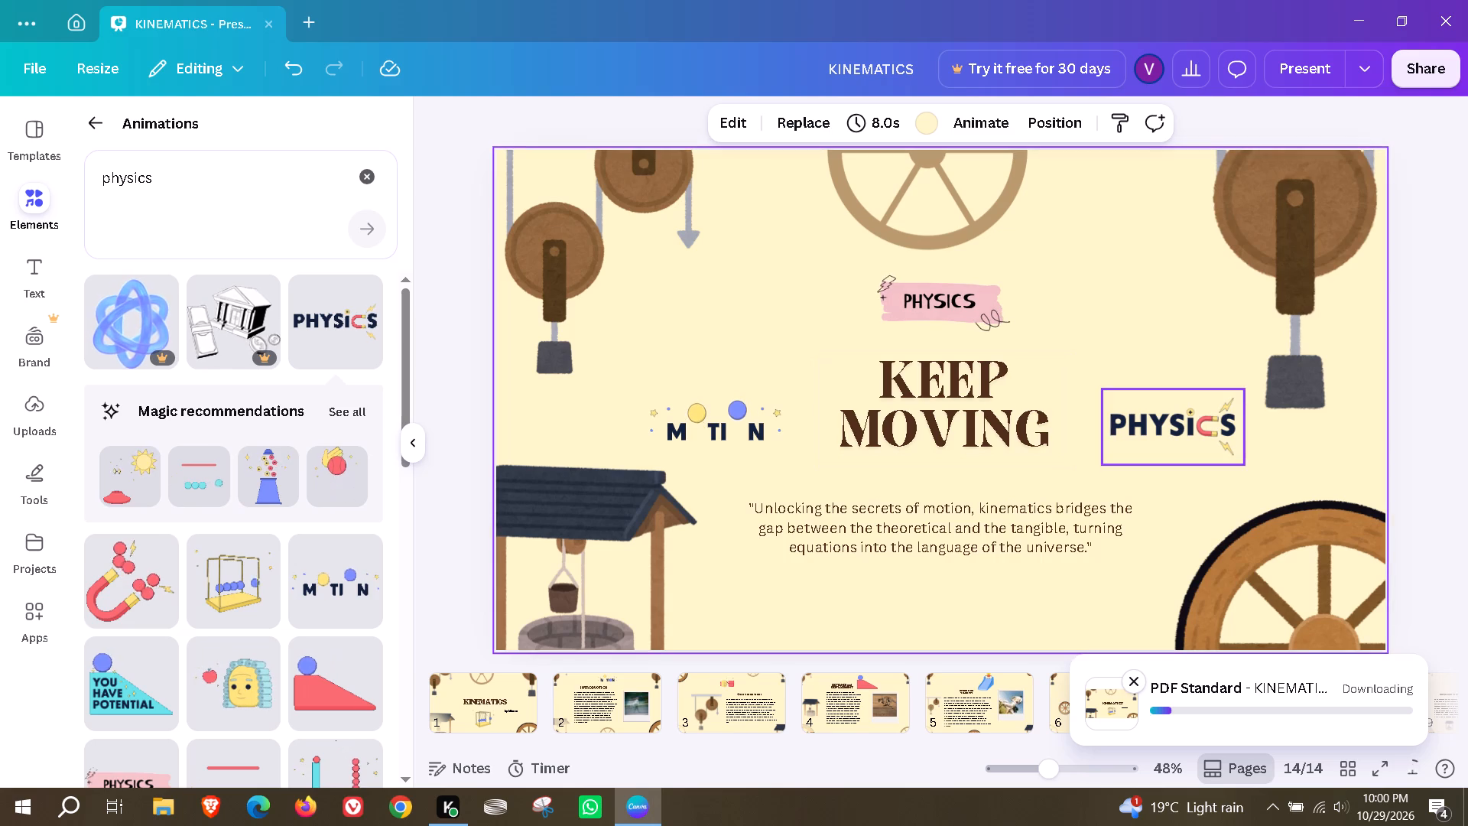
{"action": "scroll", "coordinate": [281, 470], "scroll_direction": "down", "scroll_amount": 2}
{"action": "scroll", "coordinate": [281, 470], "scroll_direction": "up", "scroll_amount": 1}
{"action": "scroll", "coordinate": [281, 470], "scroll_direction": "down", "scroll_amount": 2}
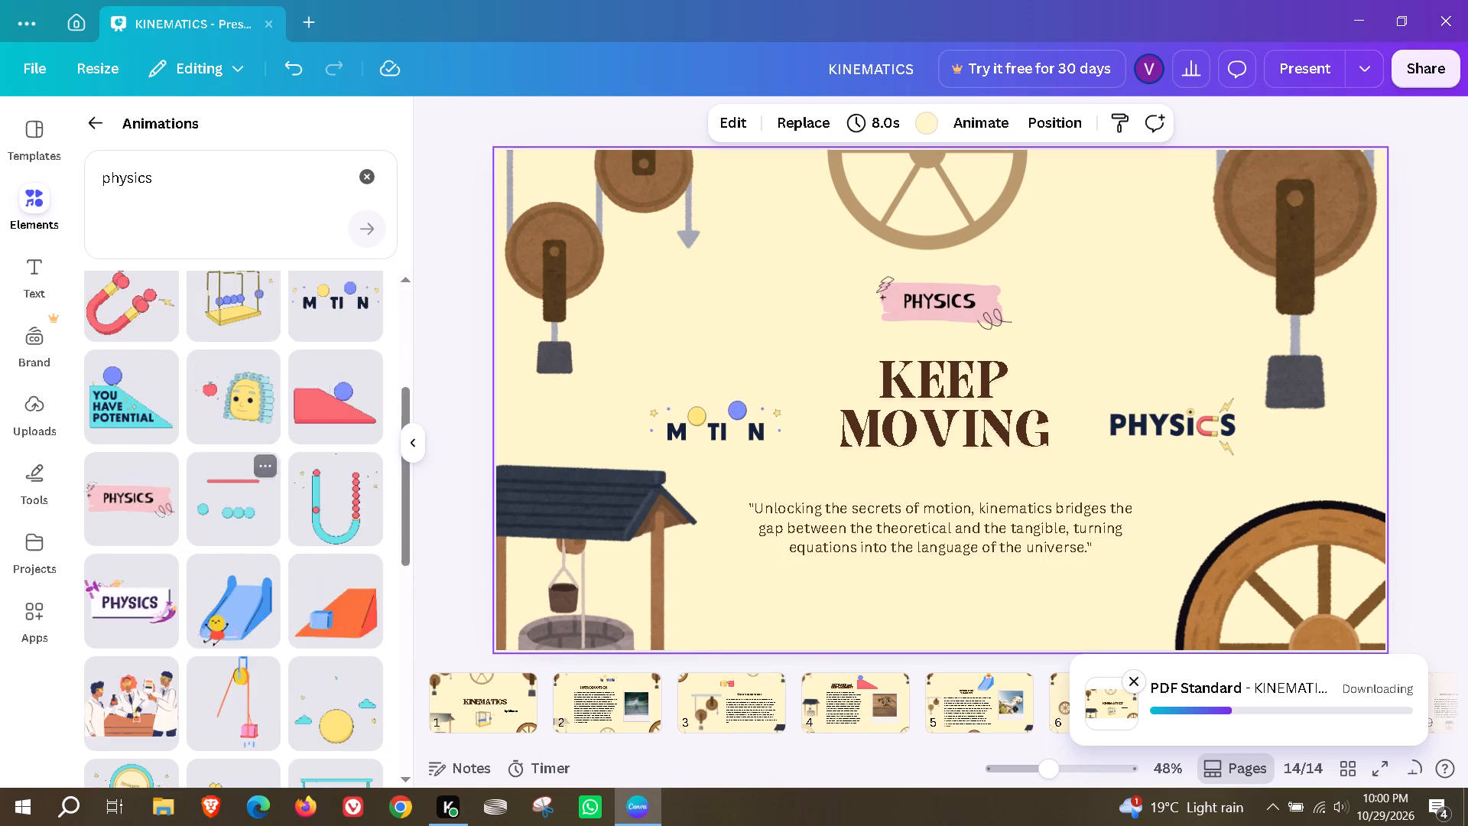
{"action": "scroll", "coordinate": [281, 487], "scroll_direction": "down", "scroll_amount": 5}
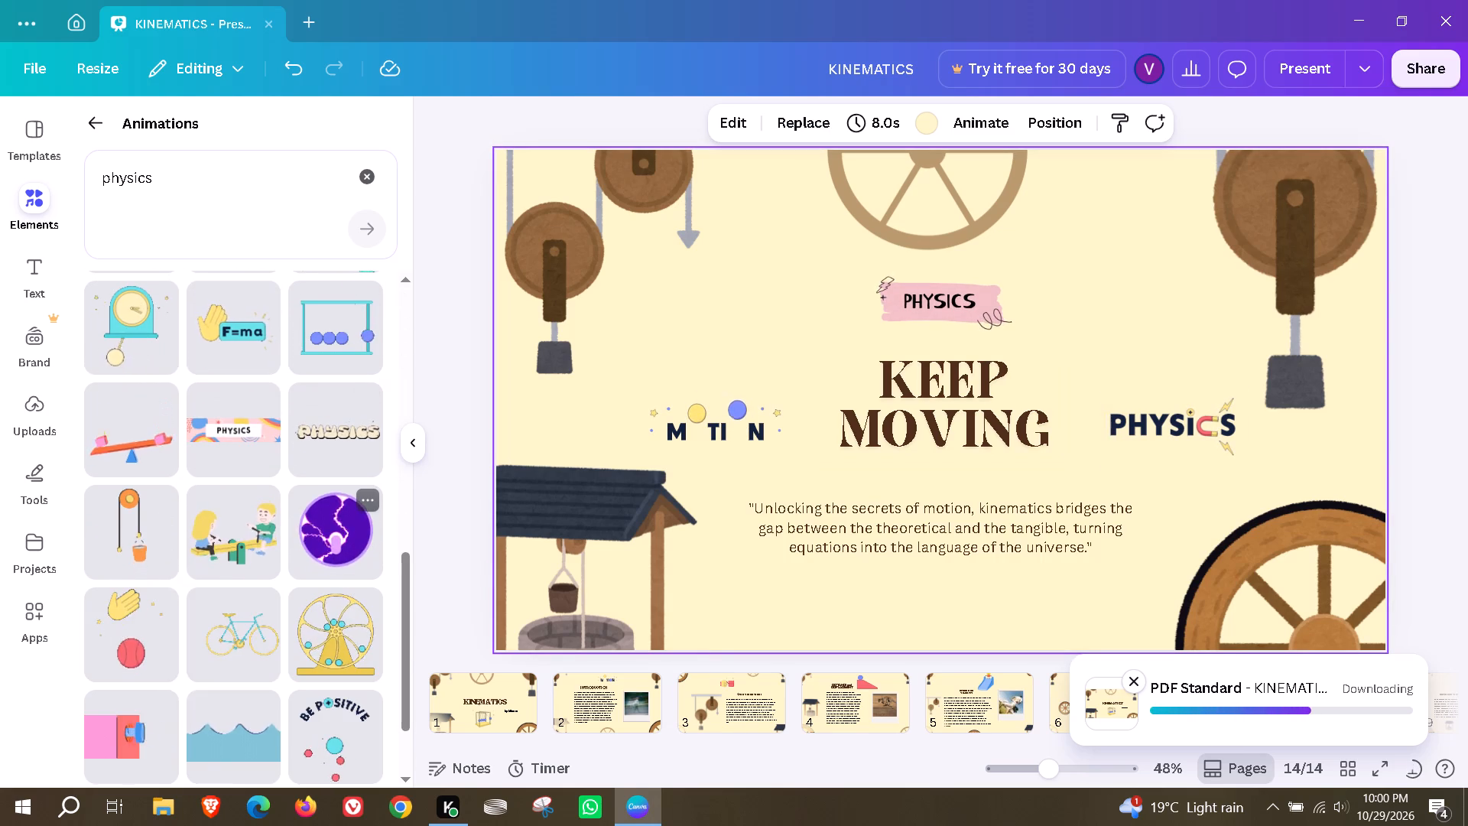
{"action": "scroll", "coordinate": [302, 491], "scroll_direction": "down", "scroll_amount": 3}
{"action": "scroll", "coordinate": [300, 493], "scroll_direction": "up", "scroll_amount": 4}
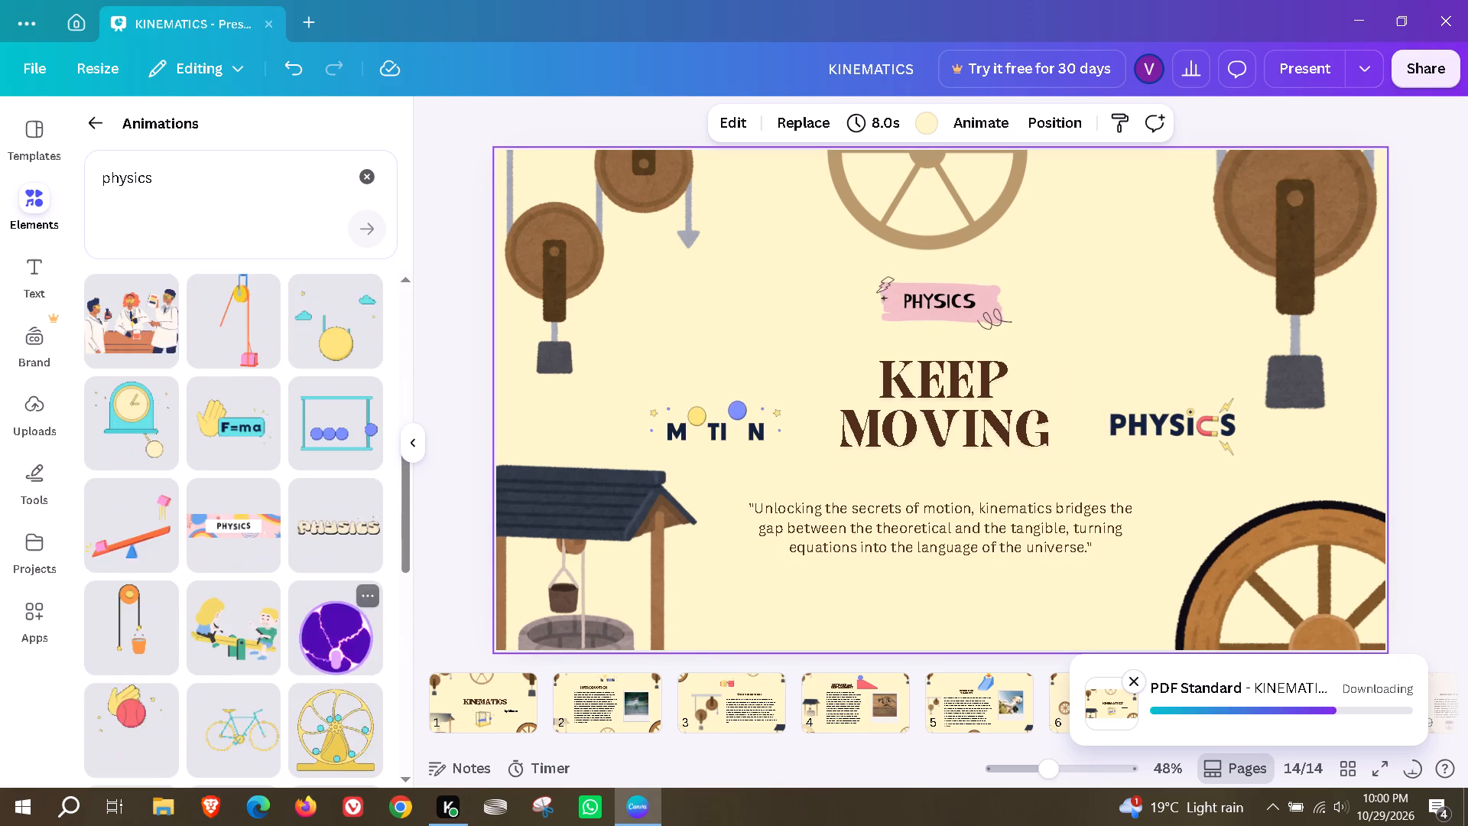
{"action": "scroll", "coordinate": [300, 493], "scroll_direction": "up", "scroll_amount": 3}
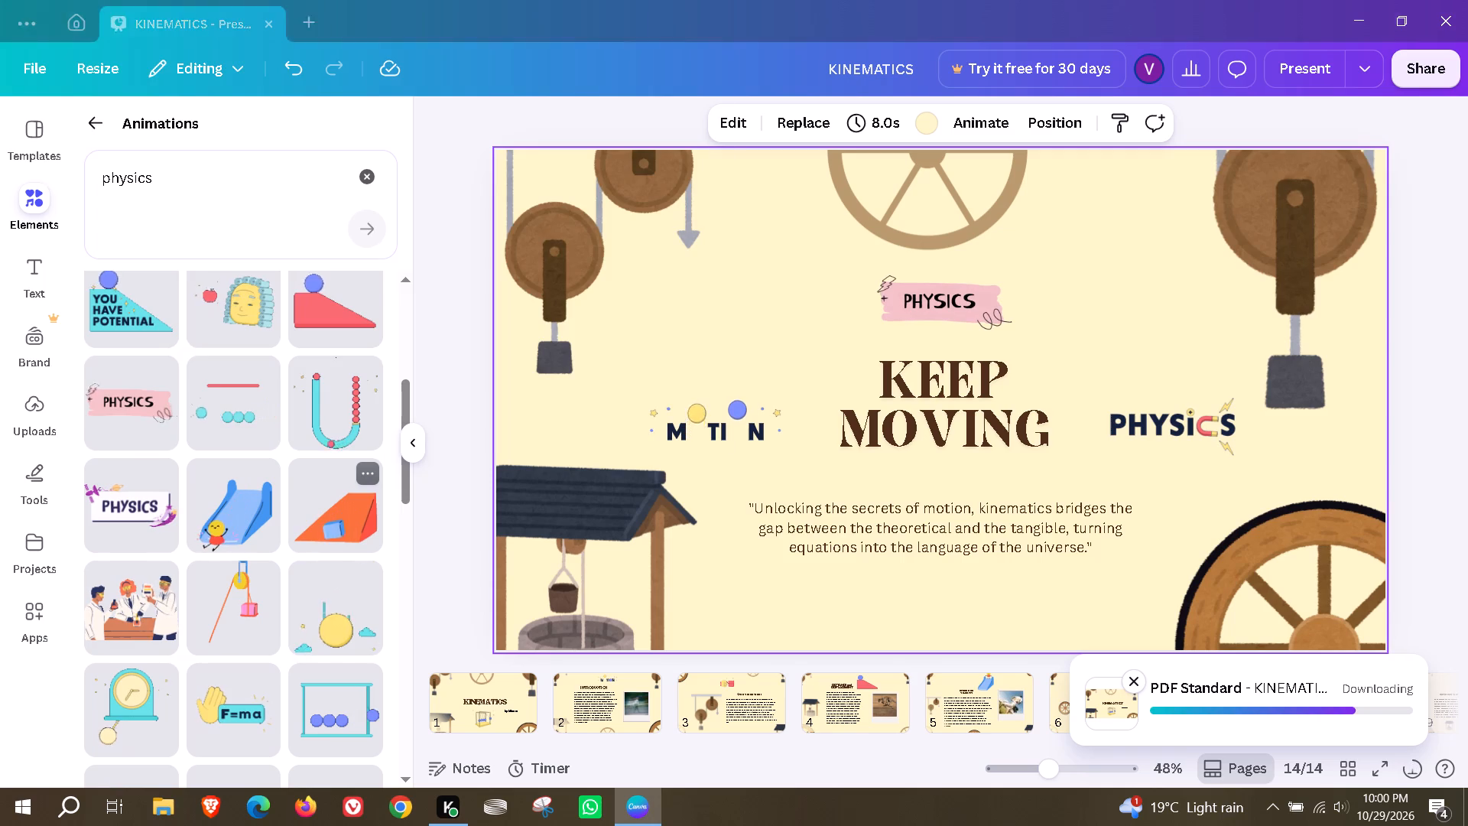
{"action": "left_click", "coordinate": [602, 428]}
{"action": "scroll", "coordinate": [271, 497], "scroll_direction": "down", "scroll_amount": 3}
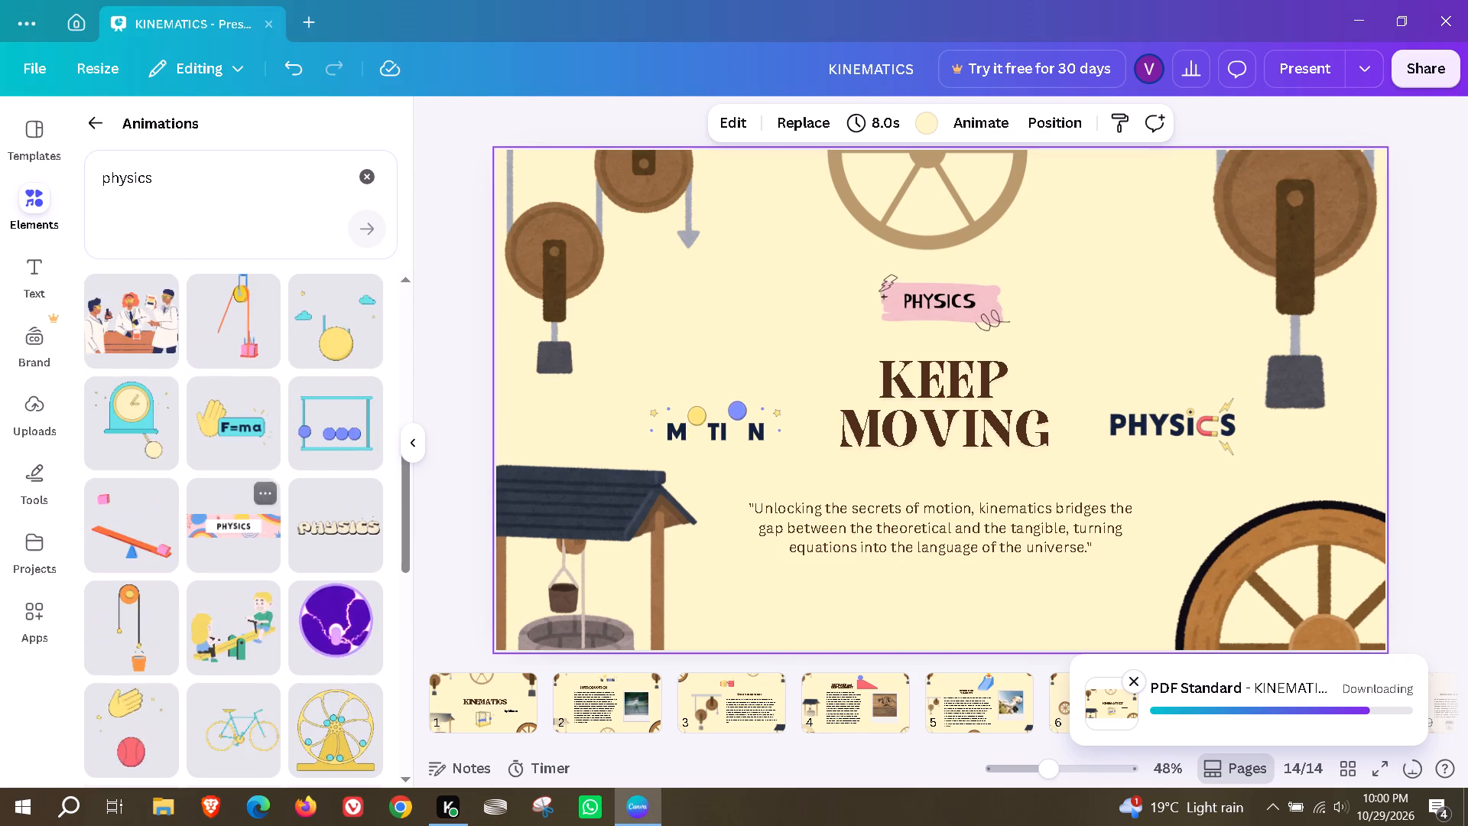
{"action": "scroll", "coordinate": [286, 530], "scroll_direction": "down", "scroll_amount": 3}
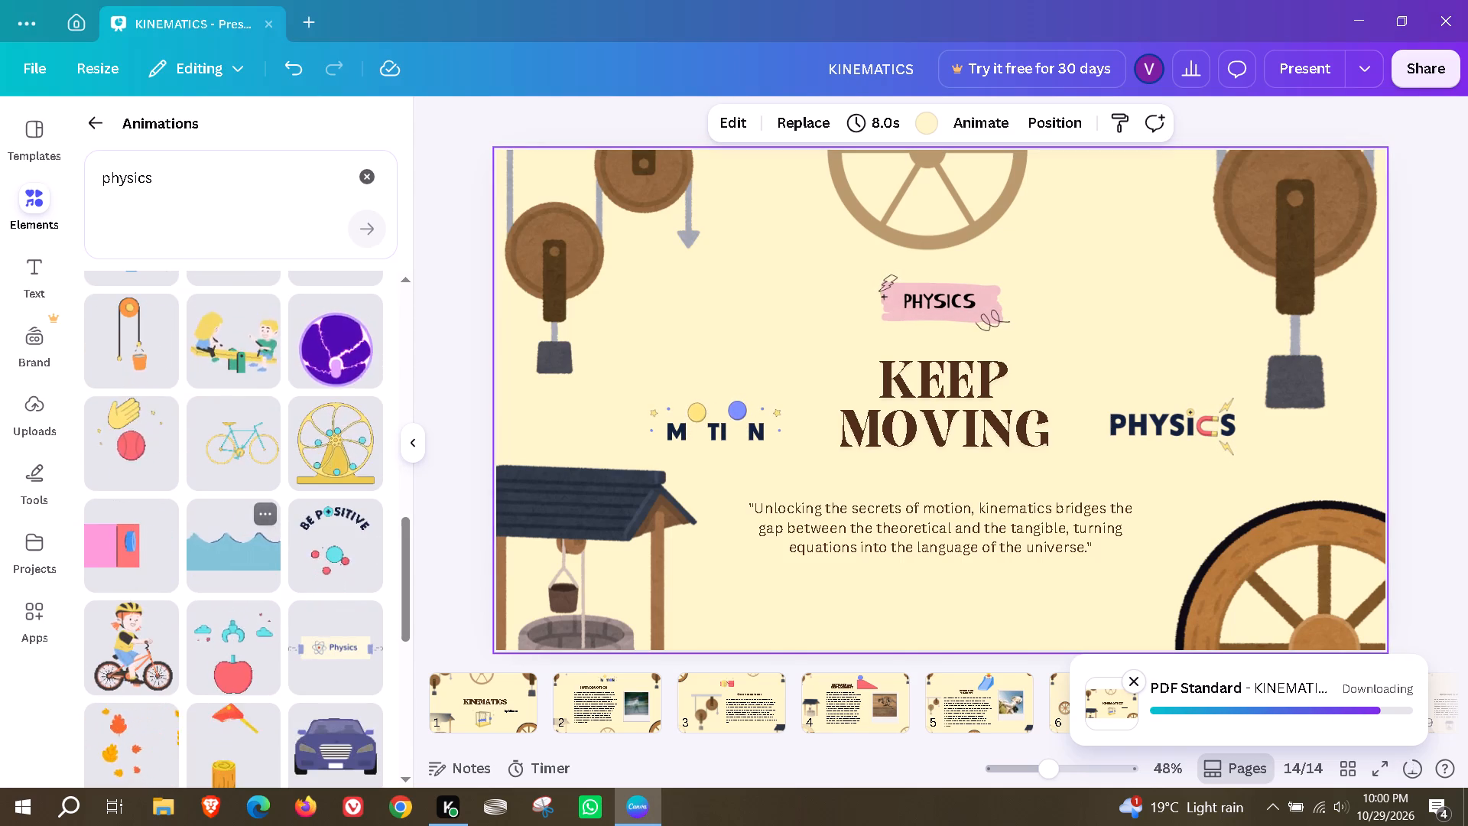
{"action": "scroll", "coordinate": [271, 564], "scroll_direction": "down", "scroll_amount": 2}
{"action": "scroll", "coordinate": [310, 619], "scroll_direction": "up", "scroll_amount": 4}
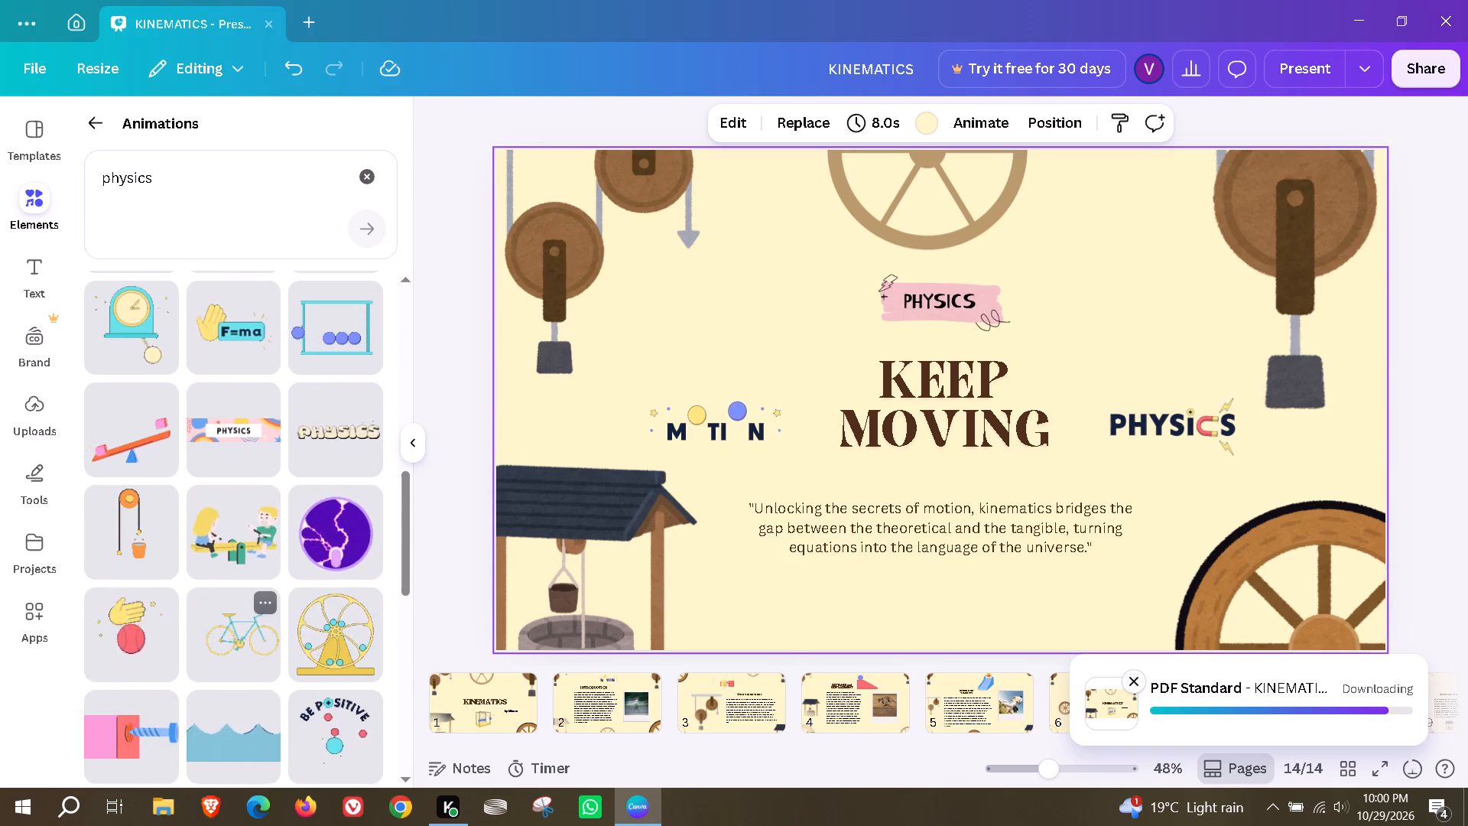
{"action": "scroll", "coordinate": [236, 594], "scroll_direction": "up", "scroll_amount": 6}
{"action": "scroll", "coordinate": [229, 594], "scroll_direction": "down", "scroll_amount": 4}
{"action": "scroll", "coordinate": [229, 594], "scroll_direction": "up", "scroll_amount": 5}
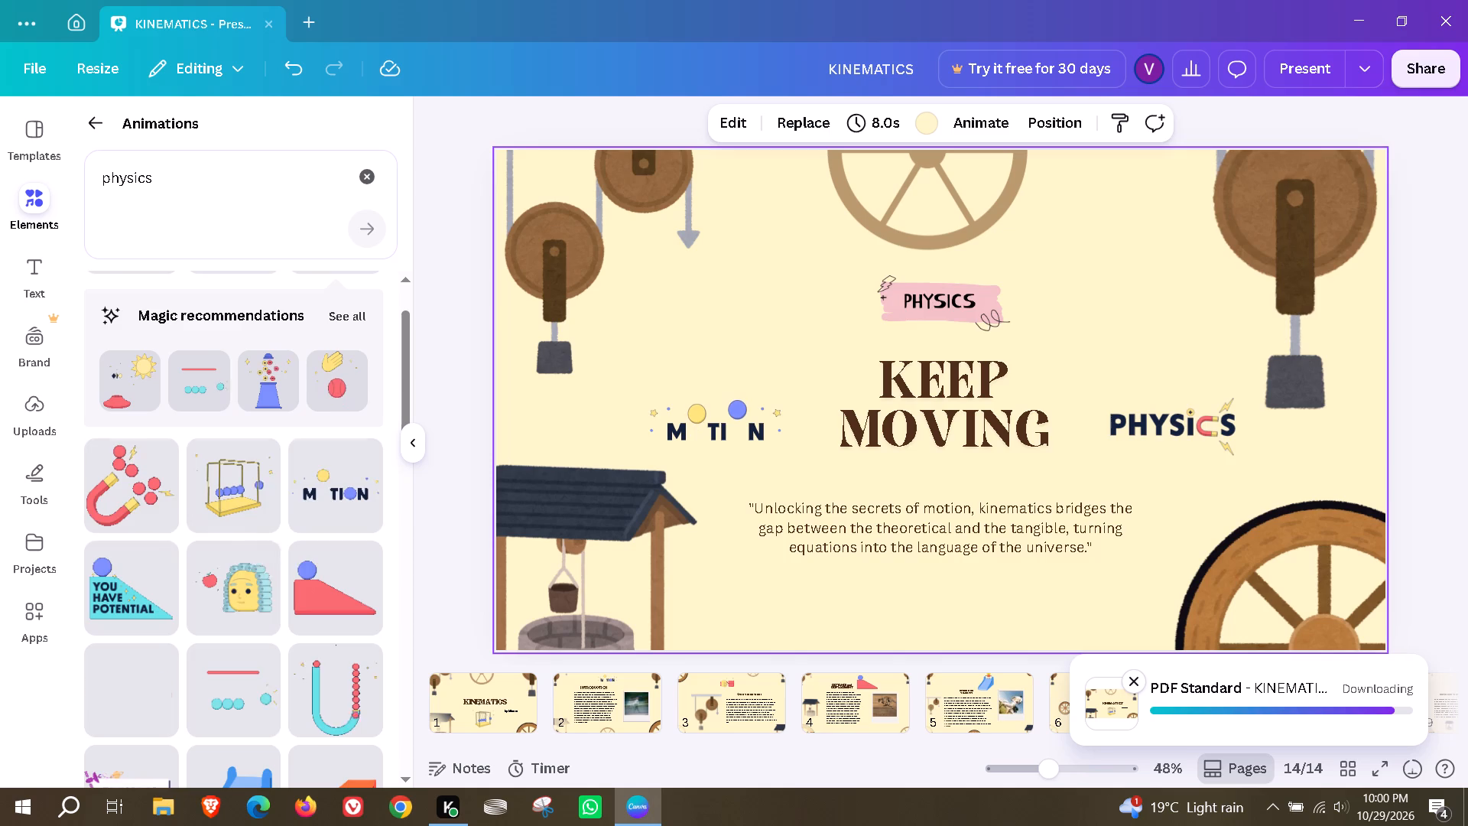
Download the KINEMATICS presentation as an MP4 video.
{"action": "left_click", "coordinate": [1436, 72]}
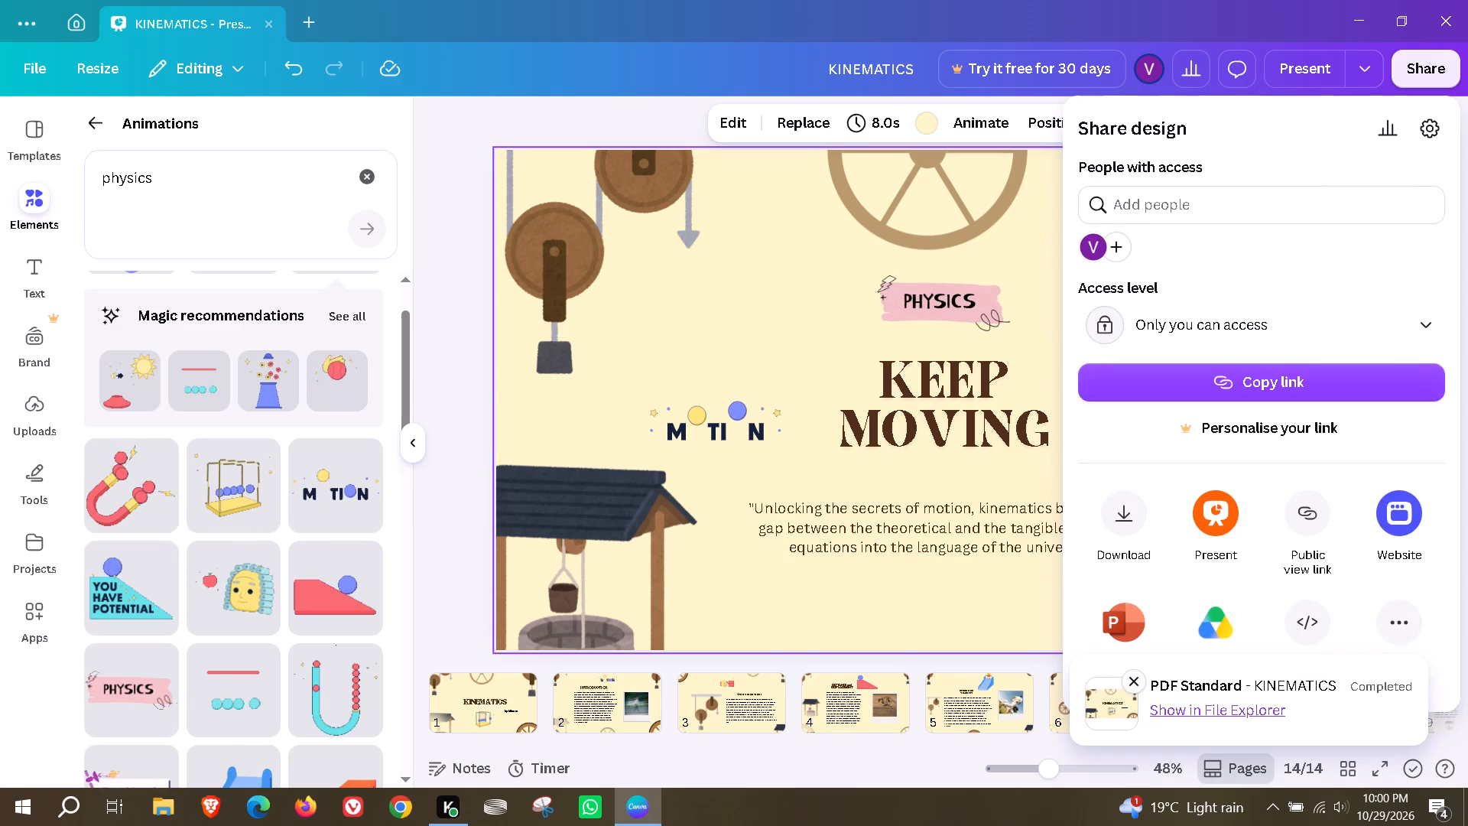
{"action": "left_click", "coordinate": [1135, 517]}
{"action": "left_click", "coordinate": [1204, 209]}
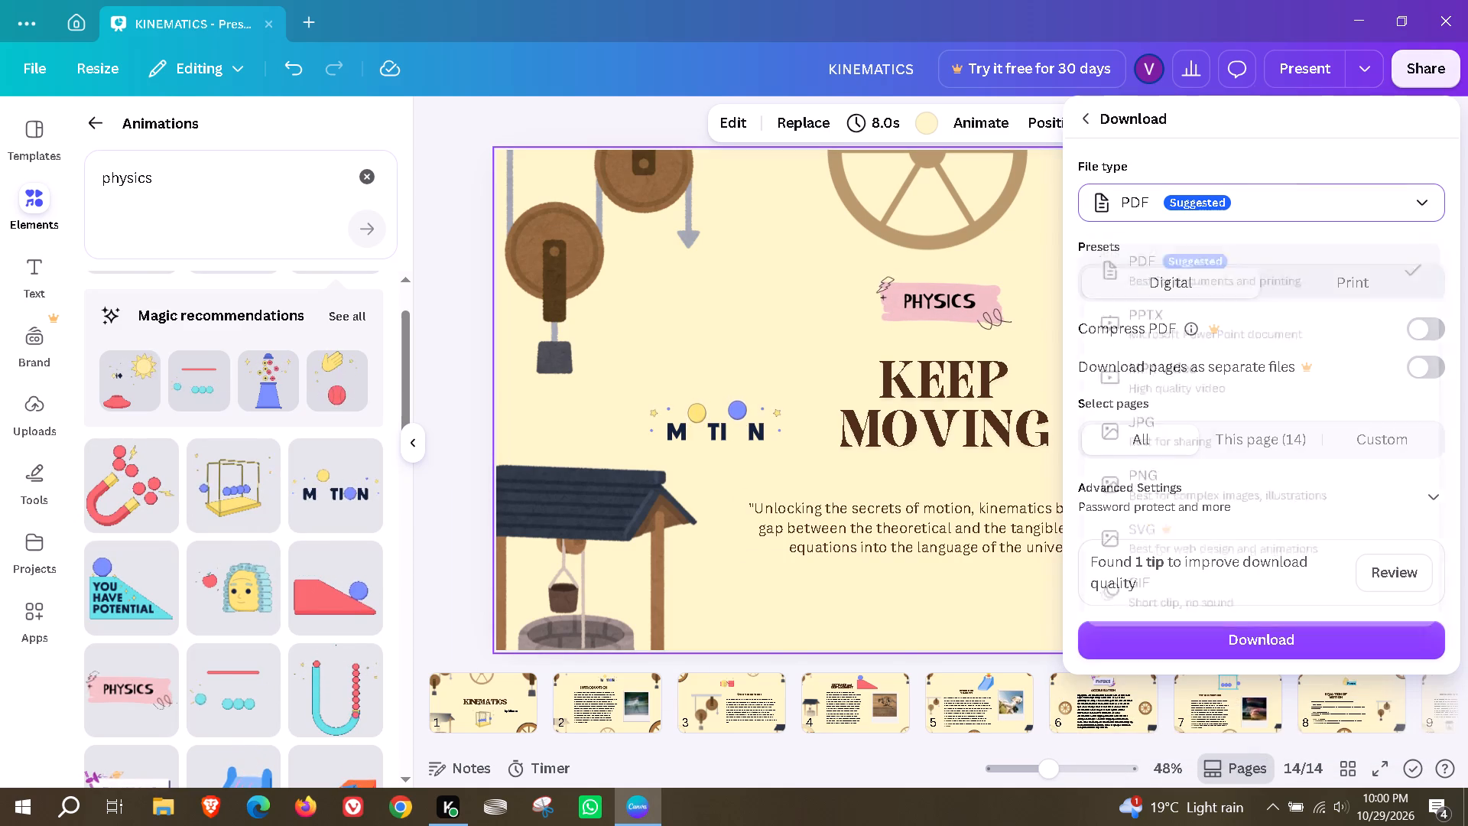
{"action": "left_click", "coordinate": [1192, 386]}
{"action": "left_click", "coordinate": [1229, 499]}
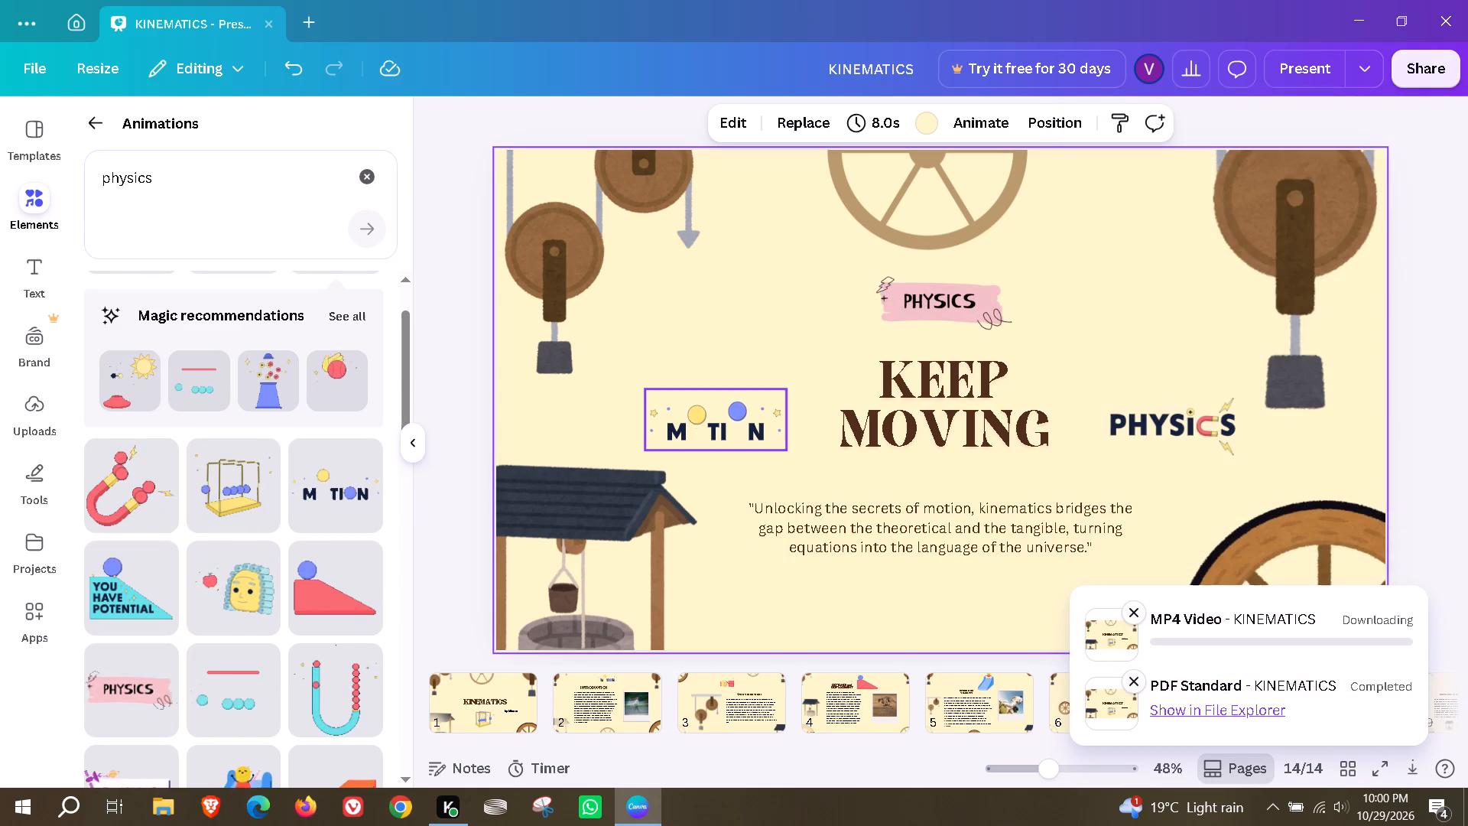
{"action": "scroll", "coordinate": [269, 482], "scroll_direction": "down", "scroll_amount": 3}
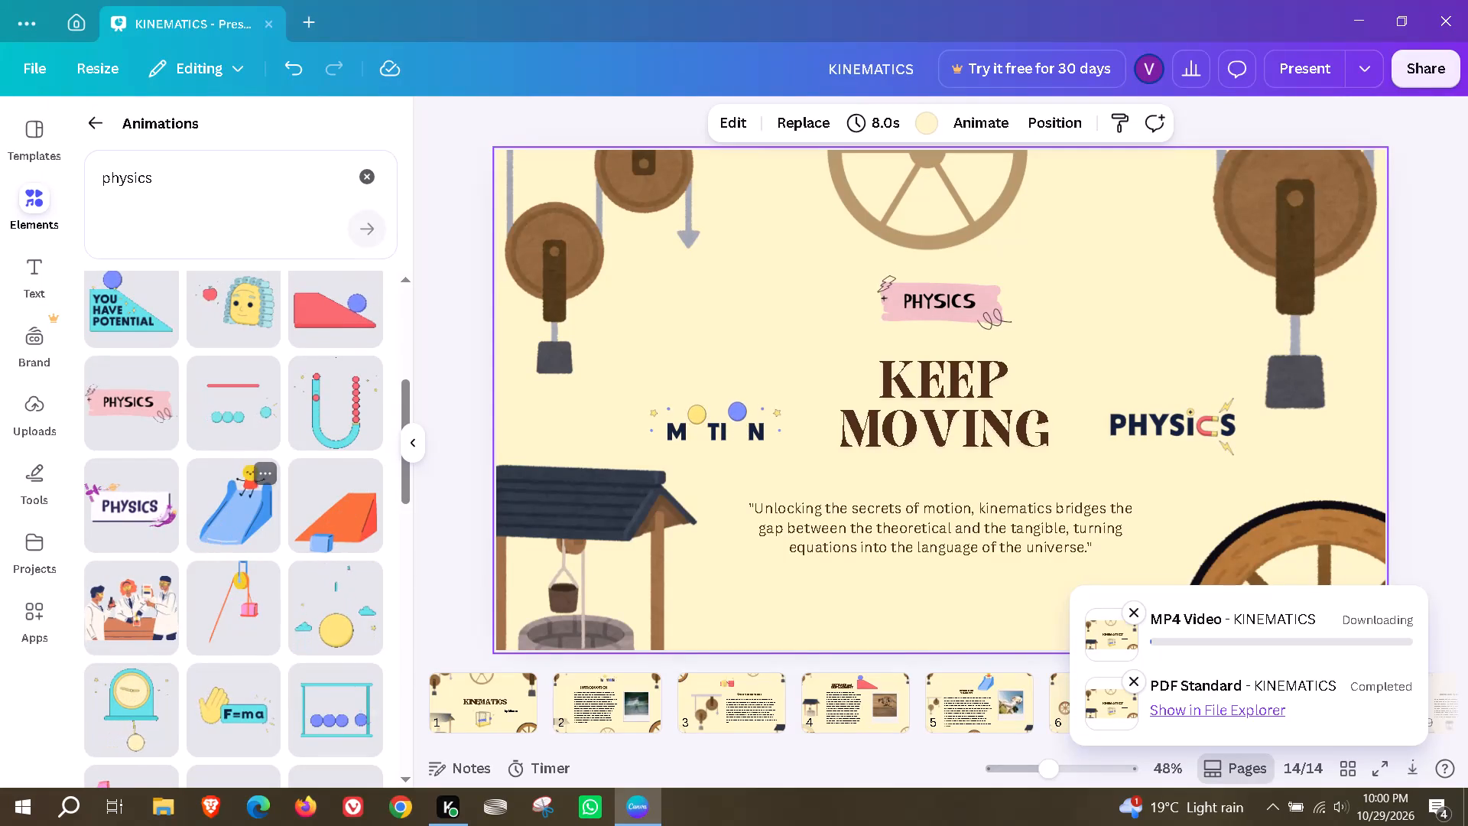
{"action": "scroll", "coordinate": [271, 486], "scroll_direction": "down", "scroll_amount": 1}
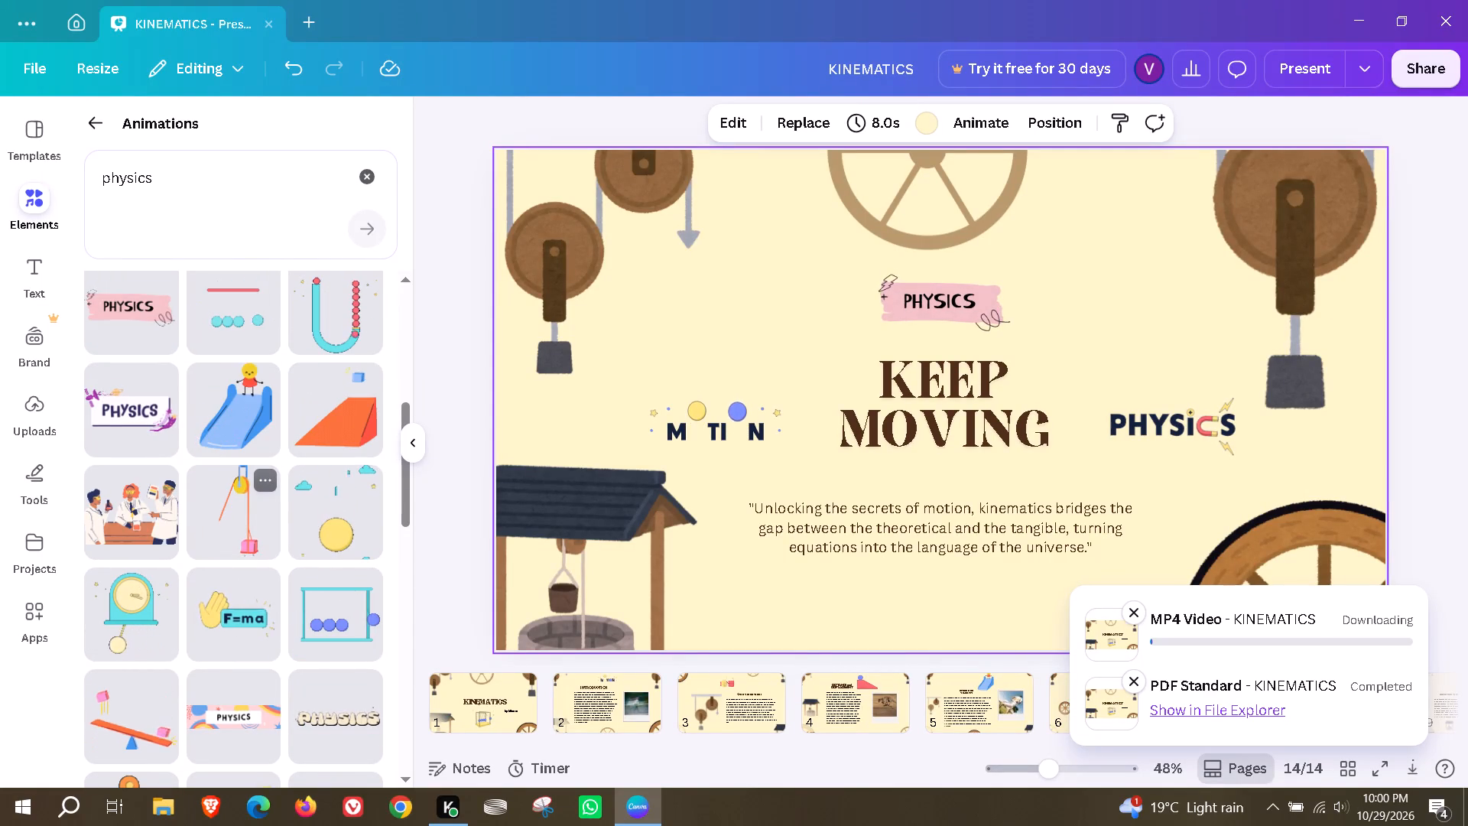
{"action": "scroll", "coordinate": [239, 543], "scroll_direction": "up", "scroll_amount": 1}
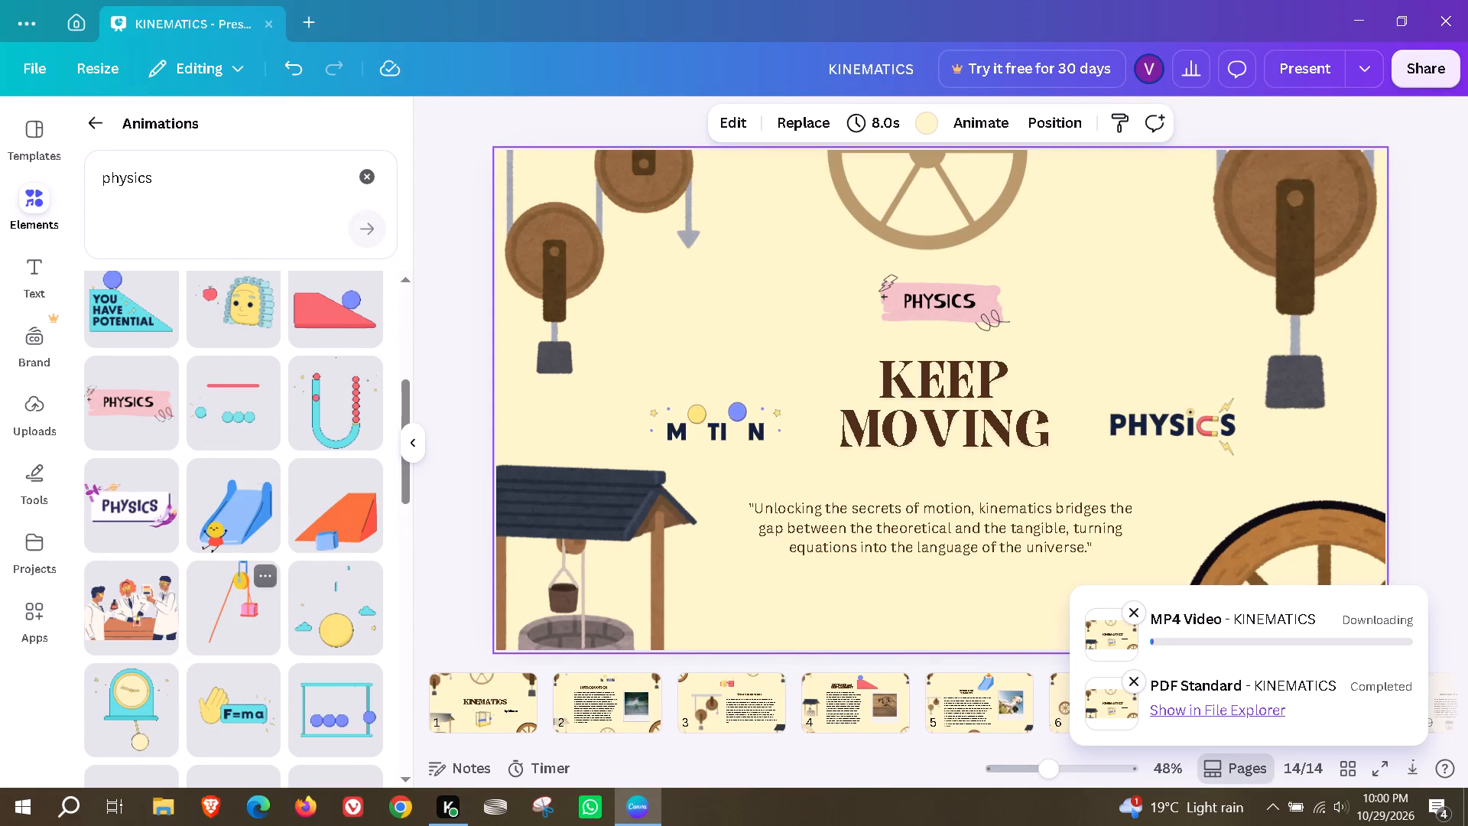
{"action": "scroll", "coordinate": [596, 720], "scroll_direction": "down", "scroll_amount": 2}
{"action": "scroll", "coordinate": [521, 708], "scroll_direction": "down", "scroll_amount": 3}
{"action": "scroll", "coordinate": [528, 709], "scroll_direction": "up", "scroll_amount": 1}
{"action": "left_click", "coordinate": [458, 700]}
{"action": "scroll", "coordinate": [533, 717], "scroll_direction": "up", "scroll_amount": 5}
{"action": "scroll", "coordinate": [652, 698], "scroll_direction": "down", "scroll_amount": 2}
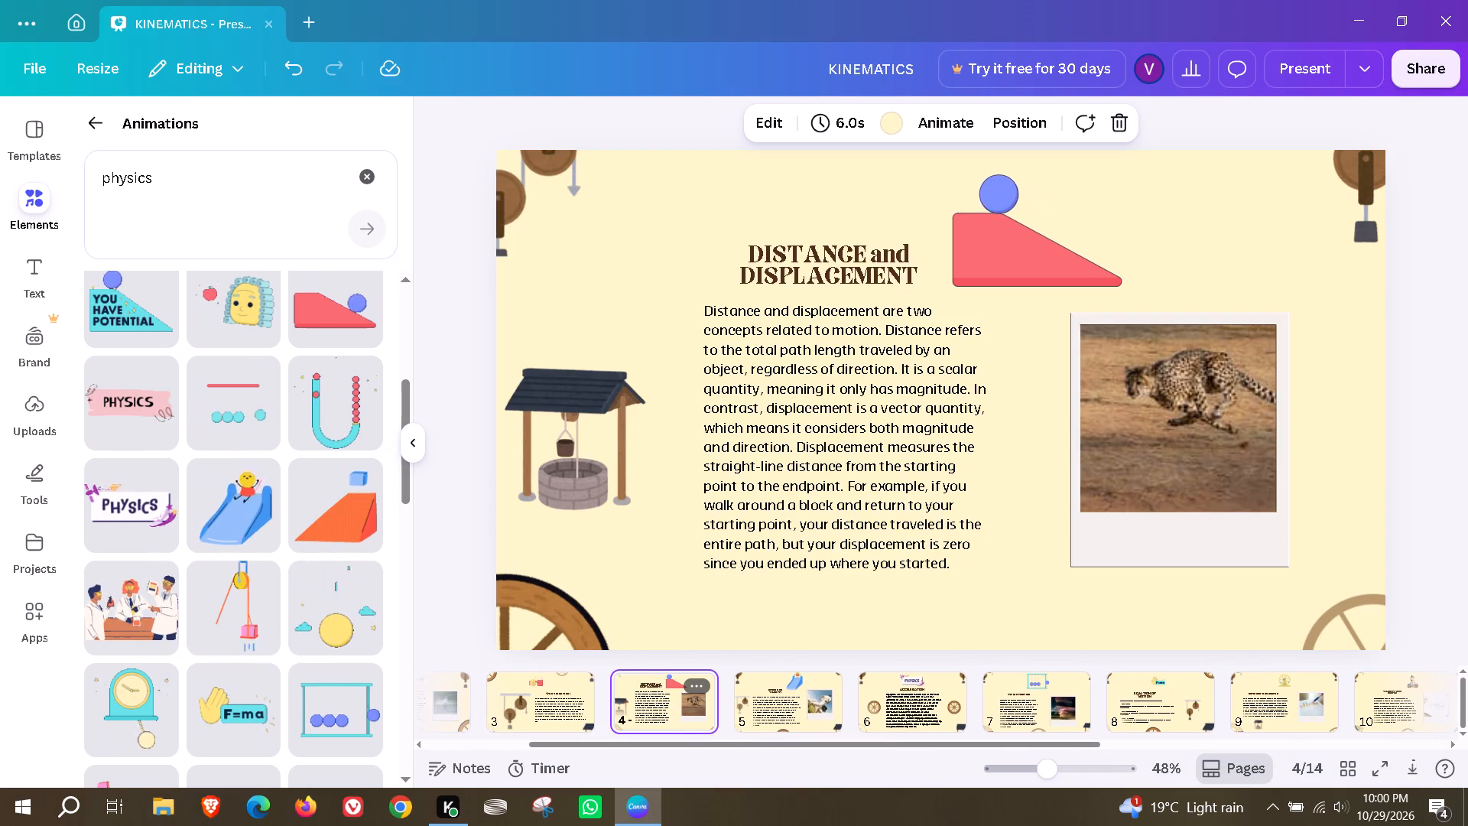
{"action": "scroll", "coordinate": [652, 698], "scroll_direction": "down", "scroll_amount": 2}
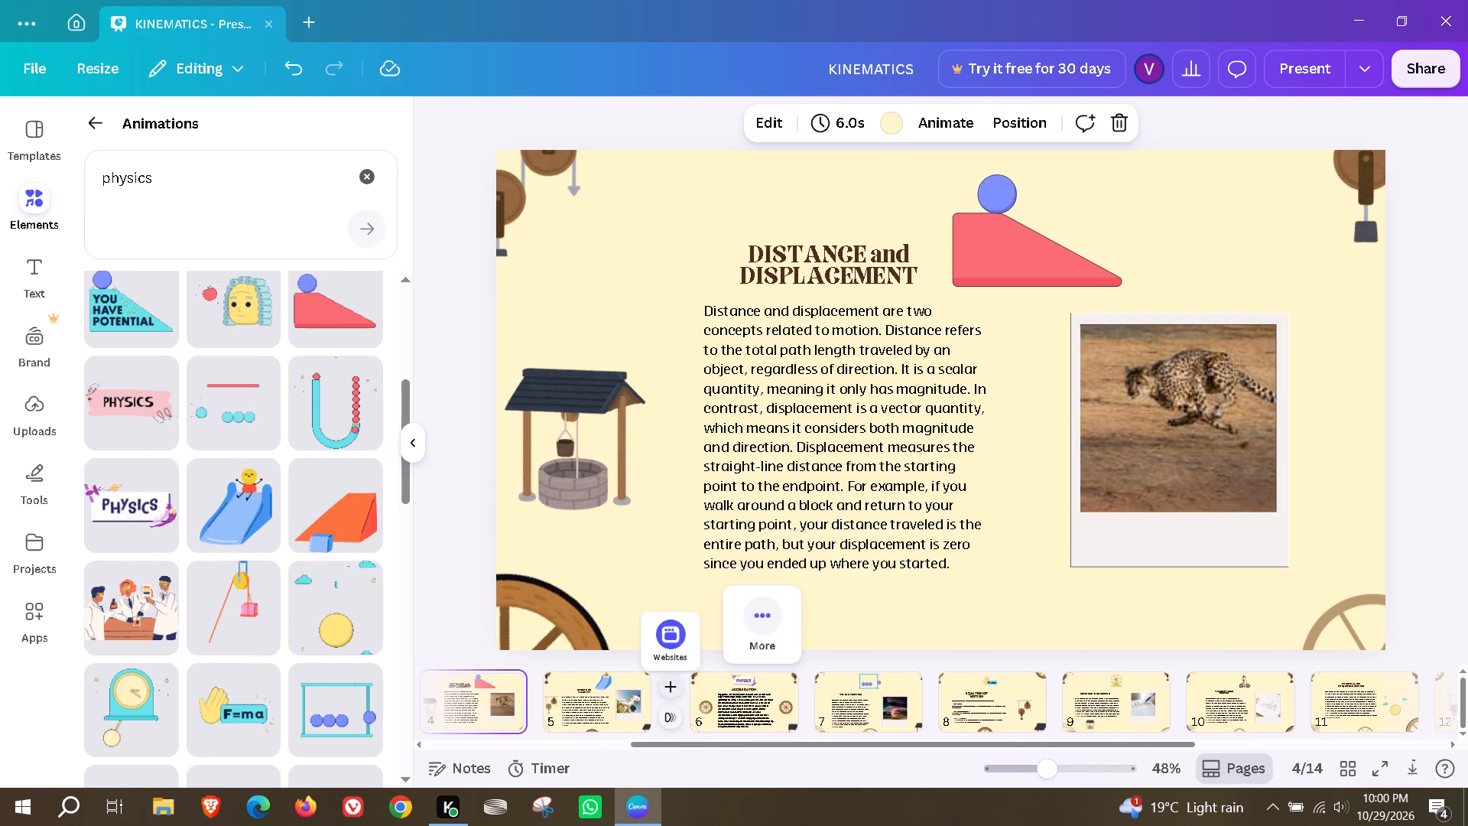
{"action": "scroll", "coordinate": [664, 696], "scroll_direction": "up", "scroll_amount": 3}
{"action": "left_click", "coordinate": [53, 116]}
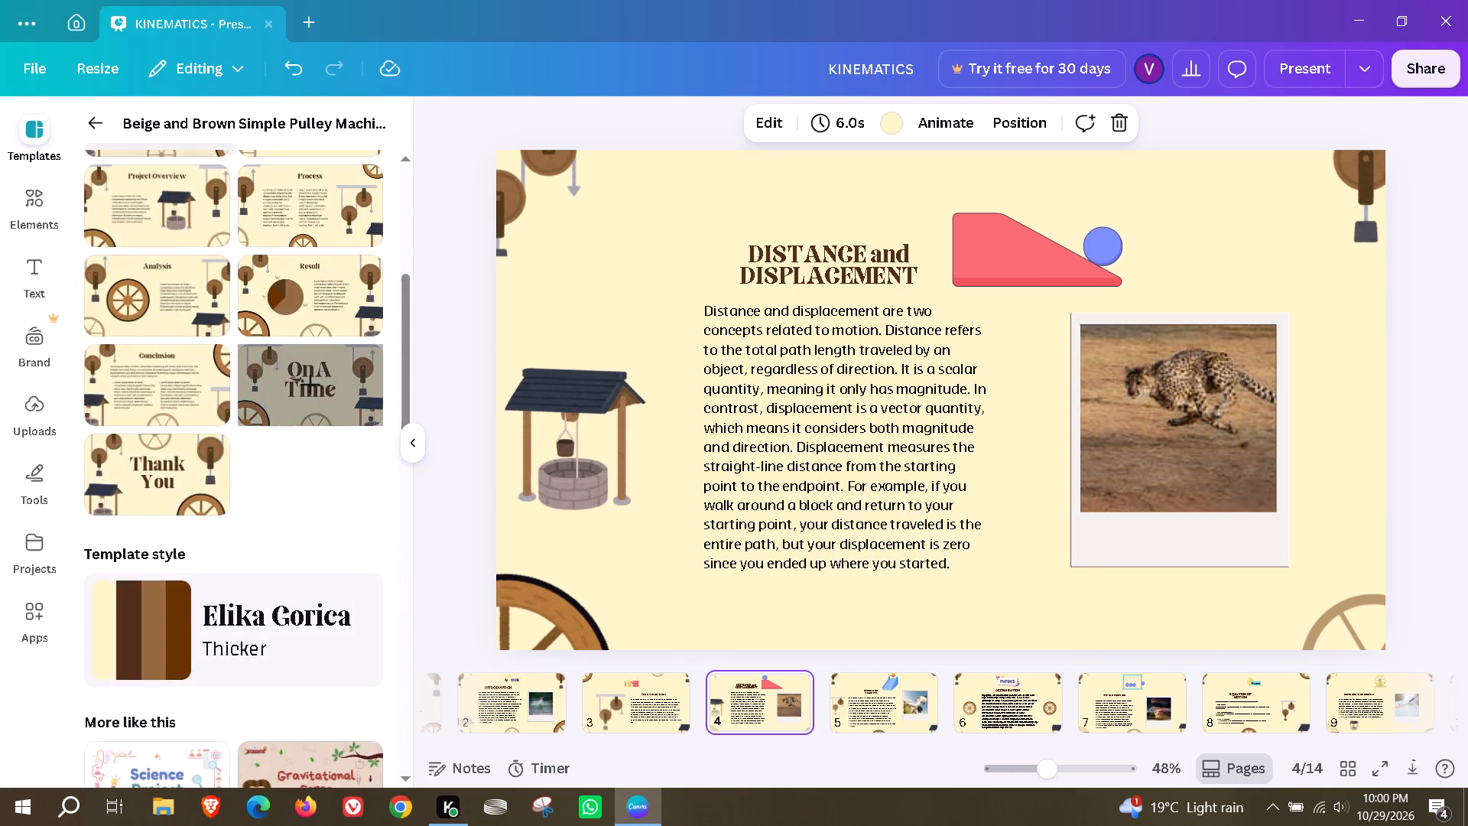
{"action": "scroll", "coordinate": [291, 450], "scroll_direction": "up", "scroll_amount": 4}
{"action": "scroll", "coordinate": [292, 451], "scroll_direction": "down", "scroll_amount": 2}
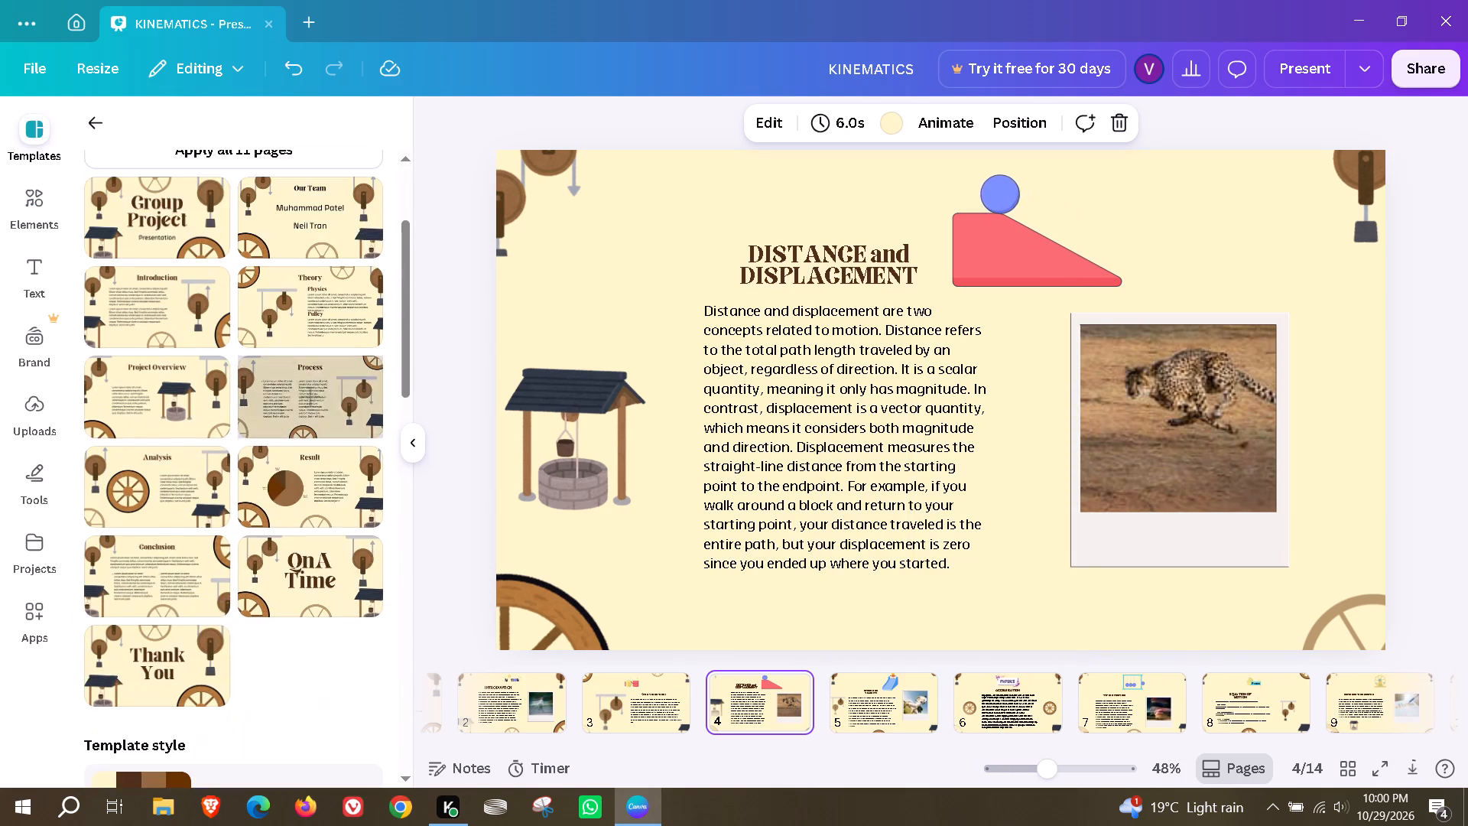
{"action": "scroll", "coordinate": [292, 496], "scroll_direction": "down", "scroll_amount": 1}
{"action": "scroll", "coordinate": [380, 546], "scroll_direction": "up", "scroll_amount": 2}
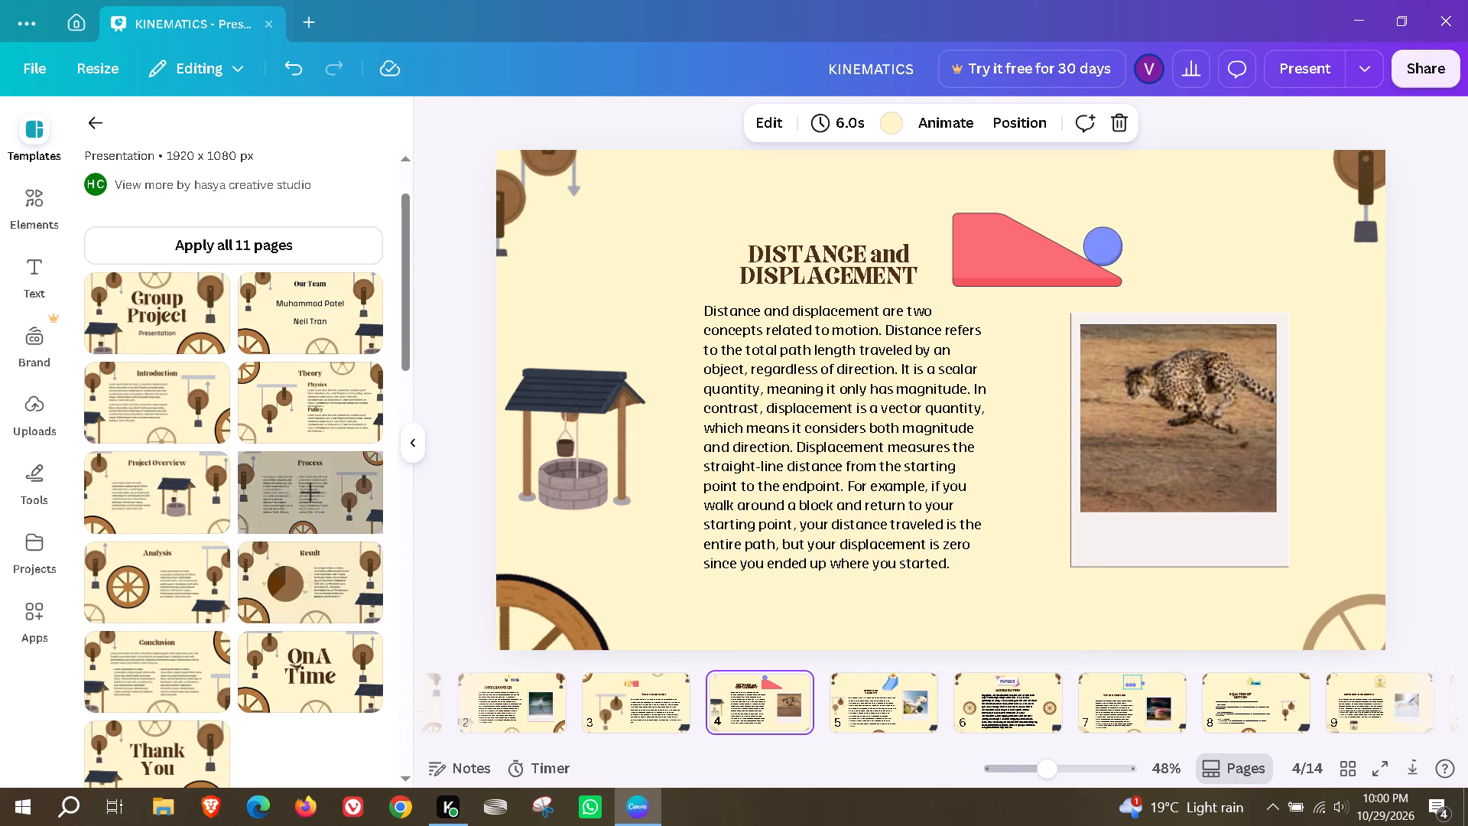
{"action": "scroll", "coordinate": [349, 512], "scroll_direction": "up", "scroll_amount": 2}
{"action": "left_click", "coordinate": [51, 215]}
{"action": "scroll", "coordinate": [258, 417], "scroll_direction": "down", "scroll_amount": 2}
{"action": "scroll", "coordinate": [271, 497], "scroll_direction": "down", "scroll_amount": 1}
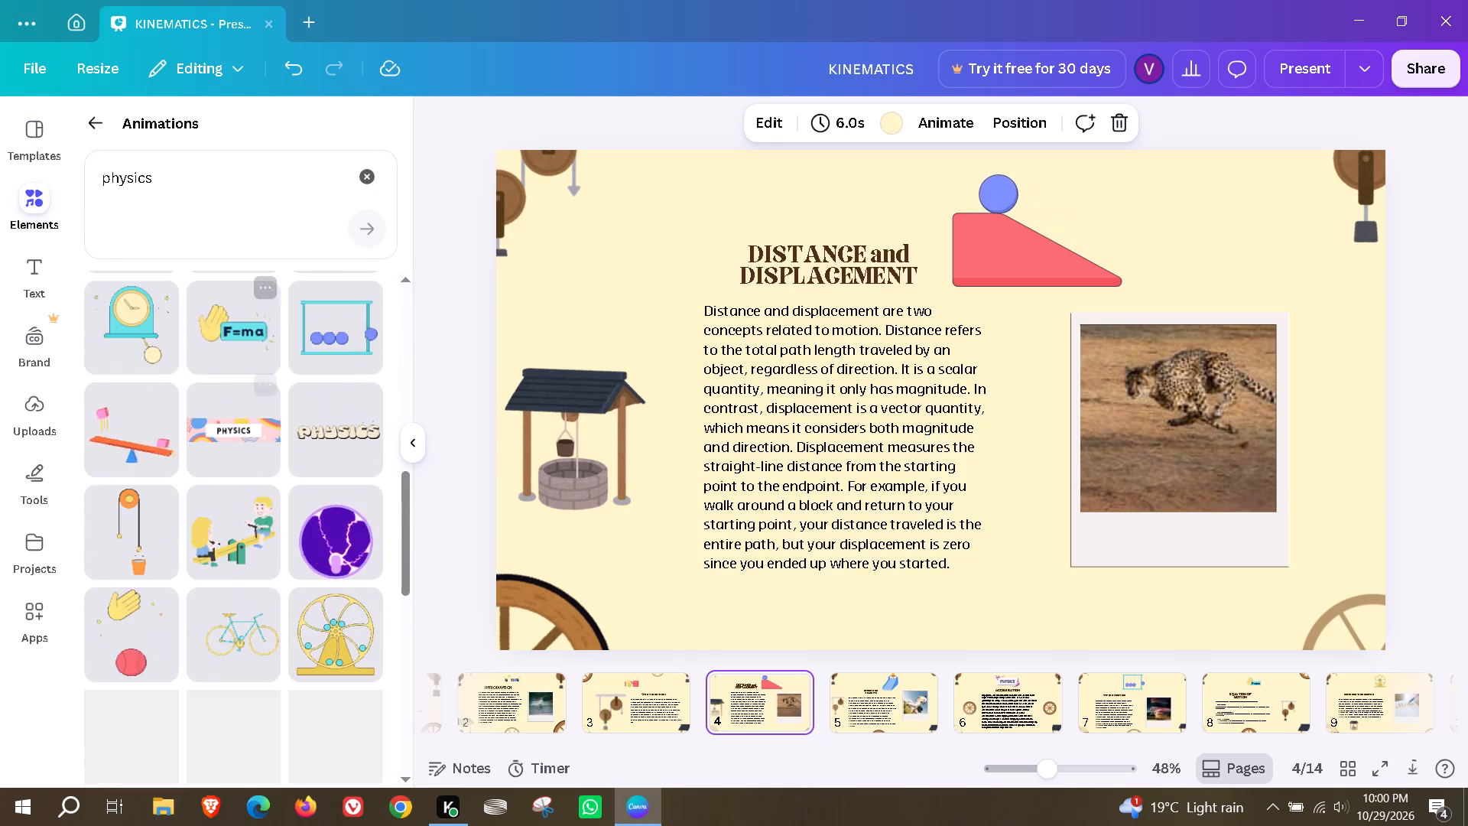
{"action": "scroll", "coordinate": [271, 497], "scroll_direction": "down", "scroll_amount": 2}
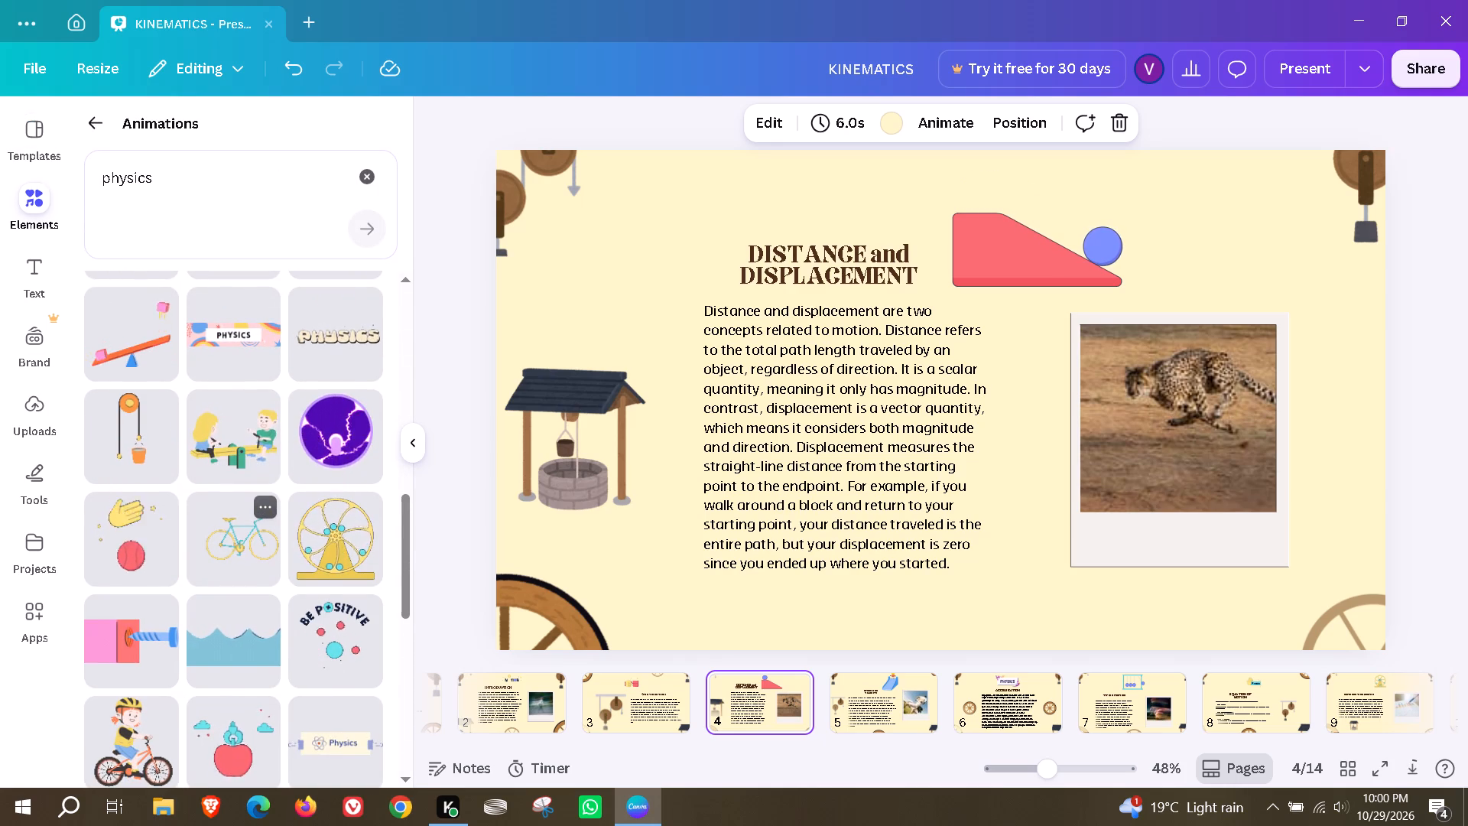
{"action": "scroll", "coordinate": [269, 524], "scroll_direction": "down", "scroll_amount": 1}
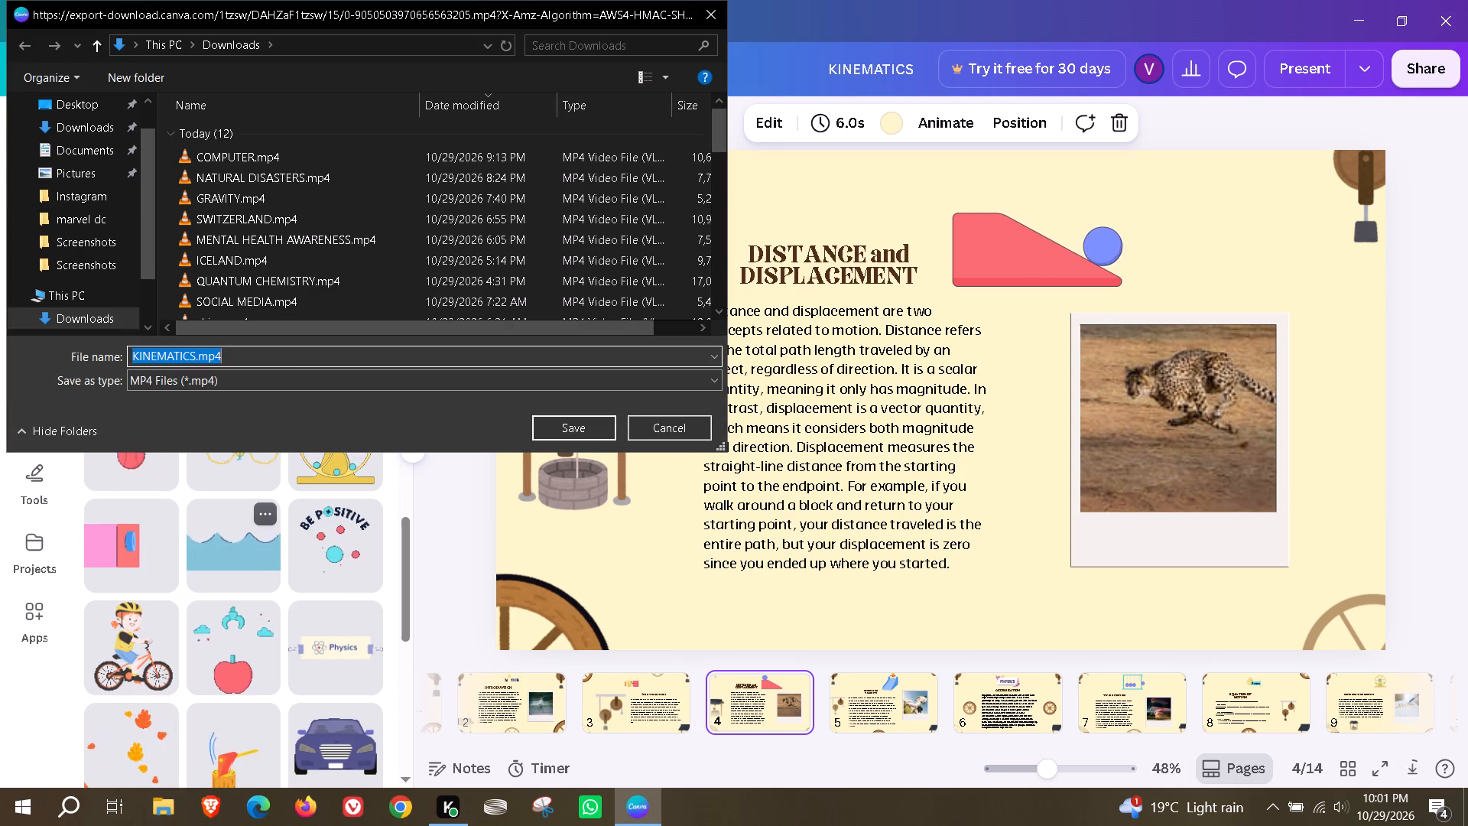
Save the exported video as KINEMATICS.mp4 in the Downloads folder.
{"action": "left_click", "coordinate": [565, 429]}
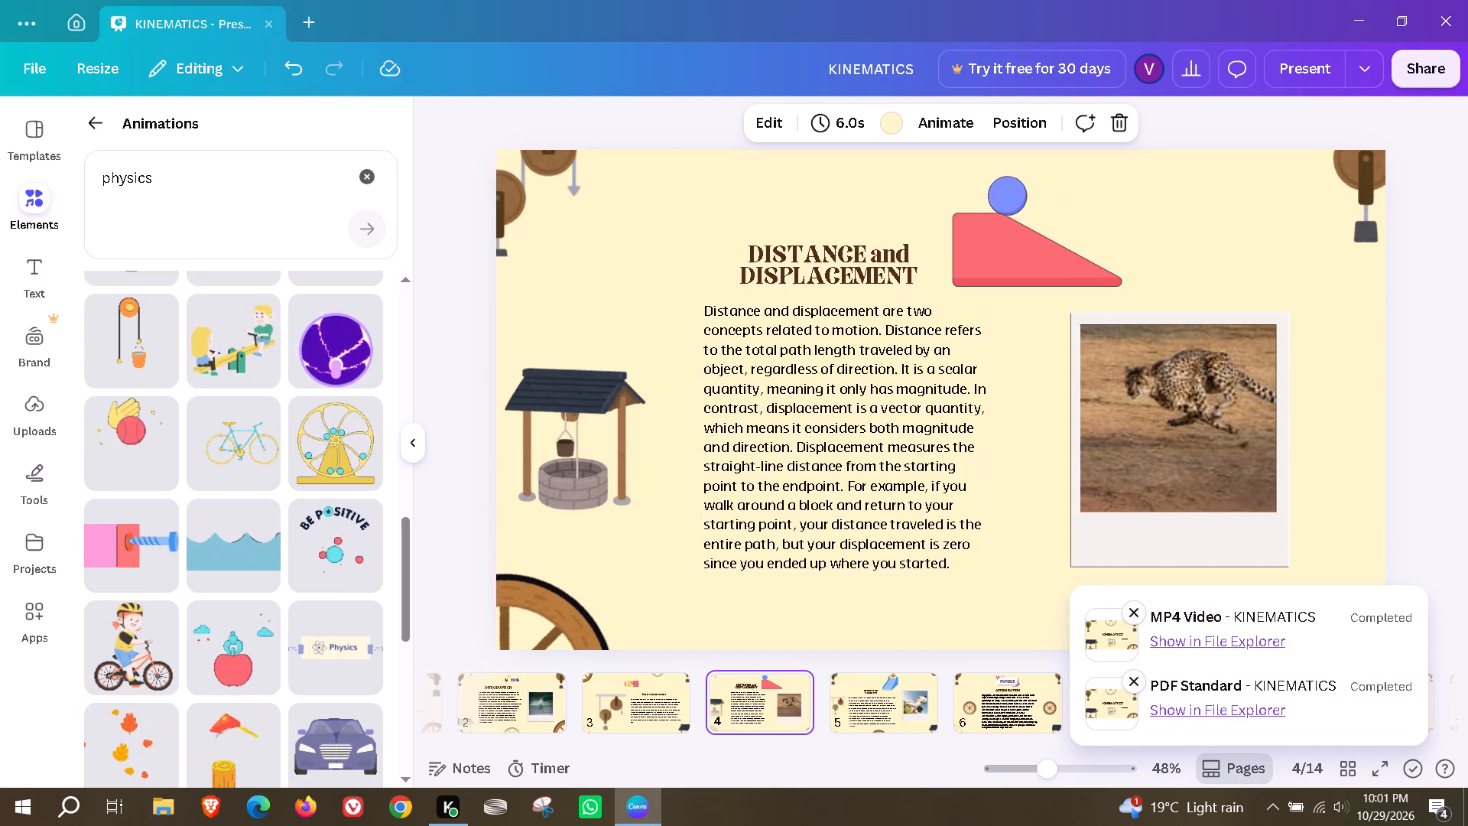